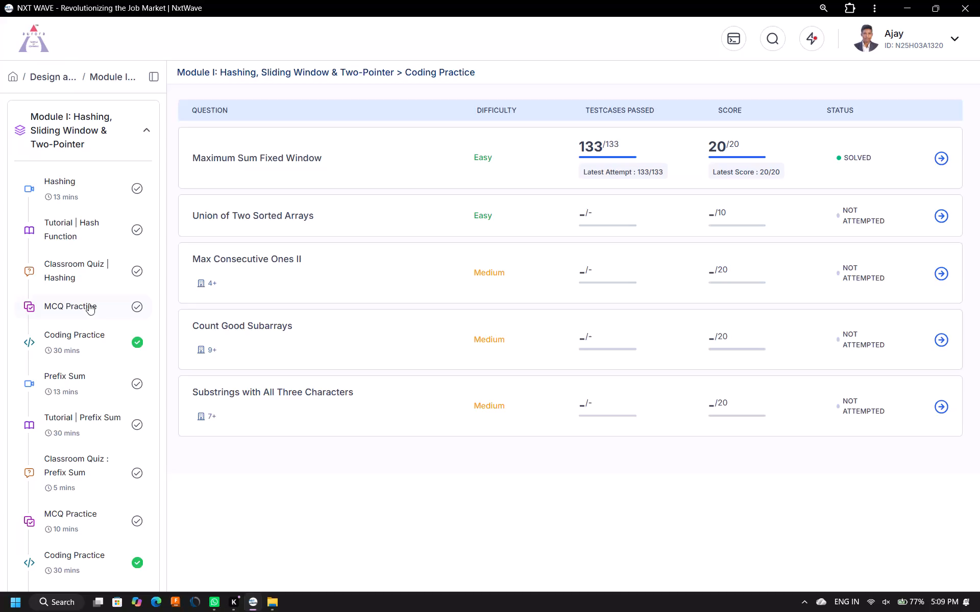
# Open the Coding Practice set that follows the Hashing lesson's MCQ Practice in Module I.
pyautogui.click(96, 341)
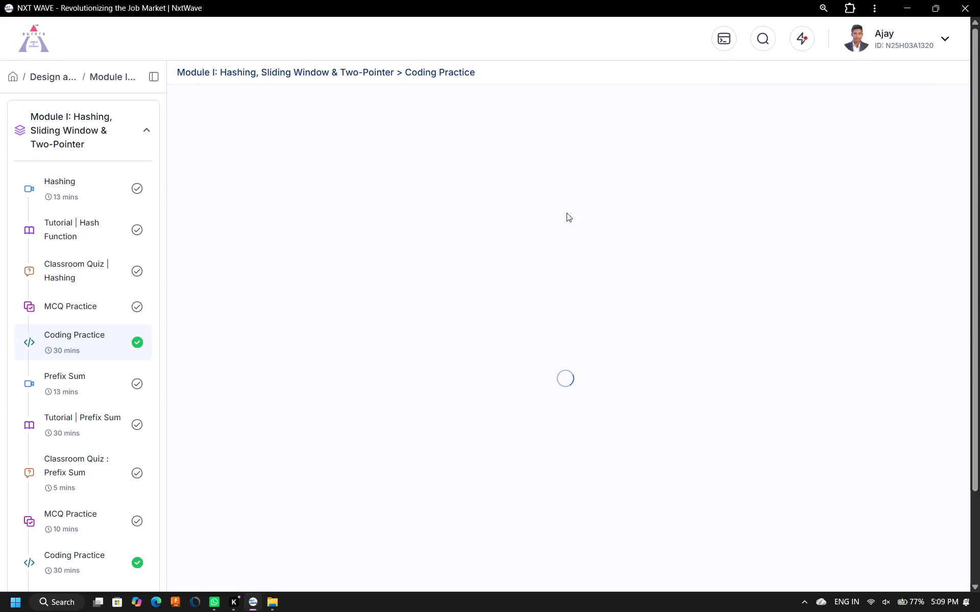
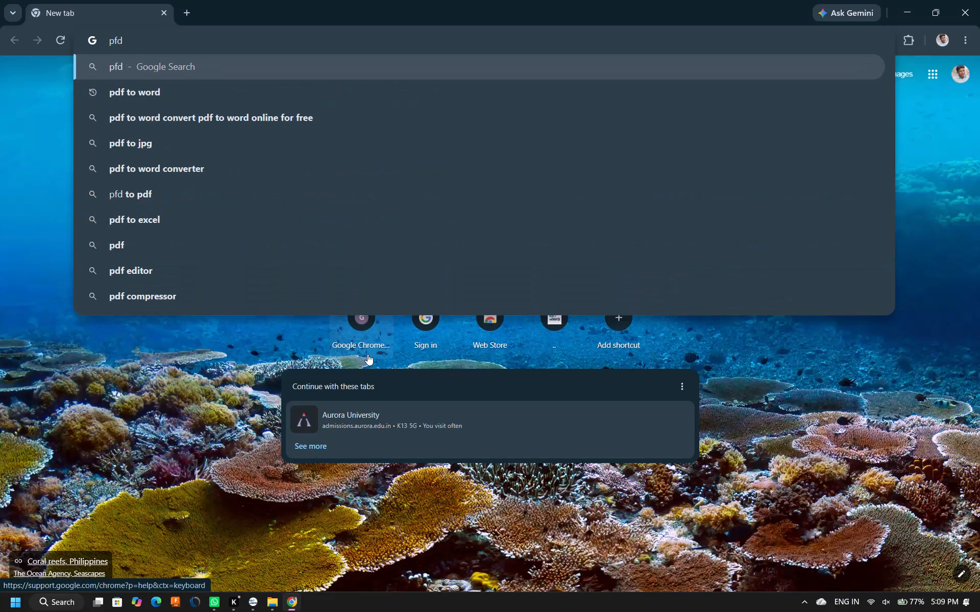
# Search Google for "pdf", correcting the misspelled query "pfd".
pyautogui.press('Return')
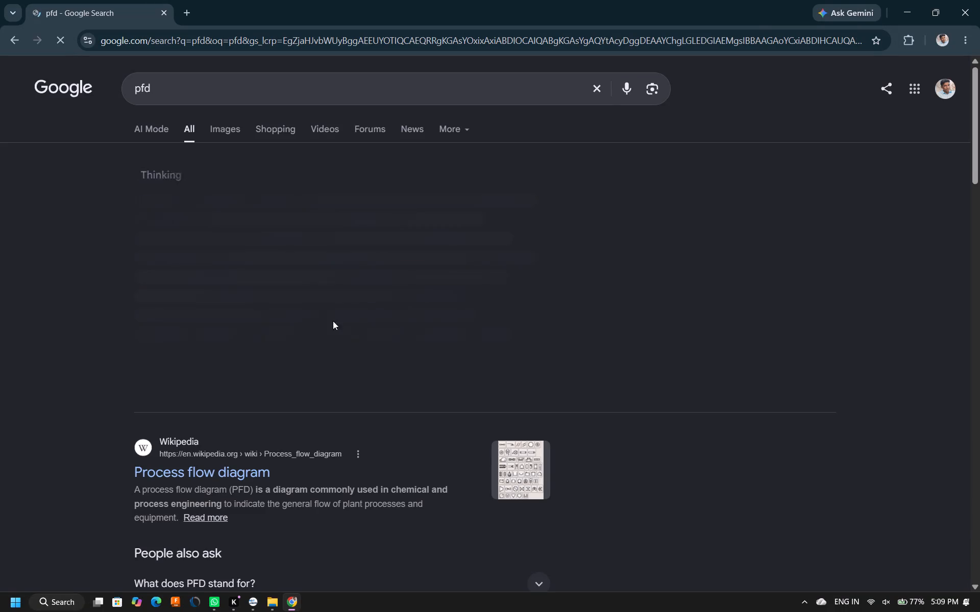
pyautogui.click(204, 88)
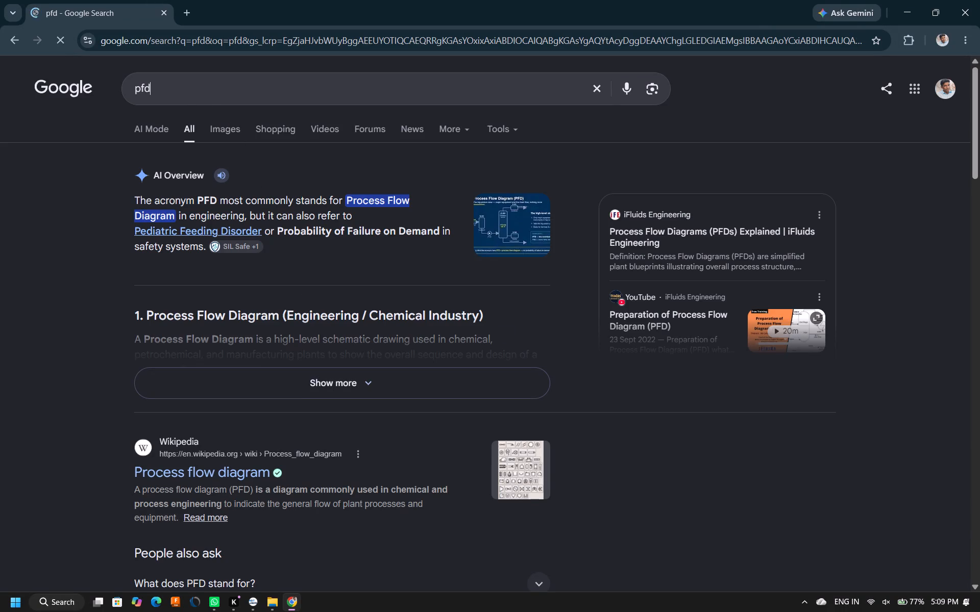
pyautogui.press('BackSpace')
pyautogui.press('BackSpace')
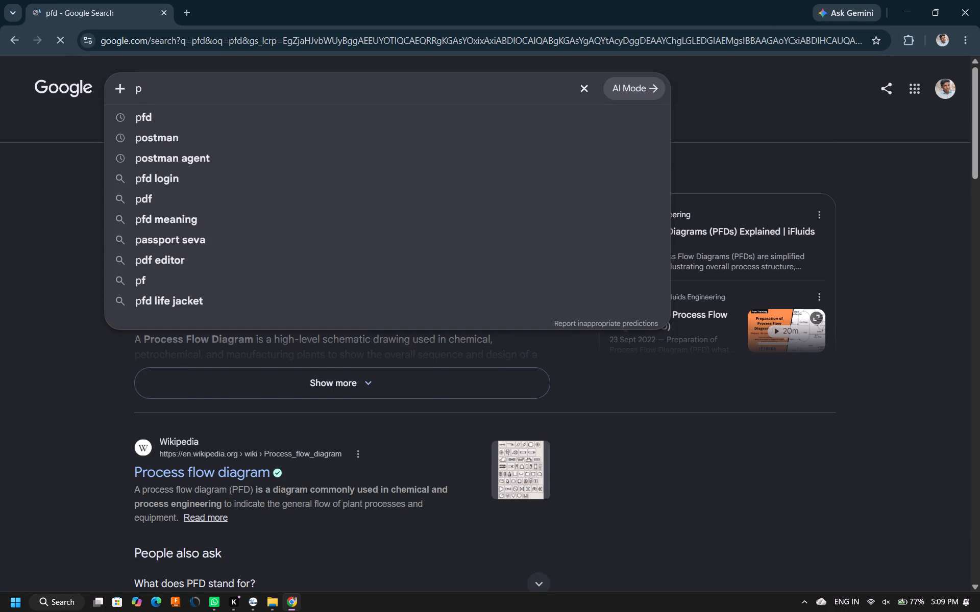
pyautogui.press('d')
pyautogui.press('f')
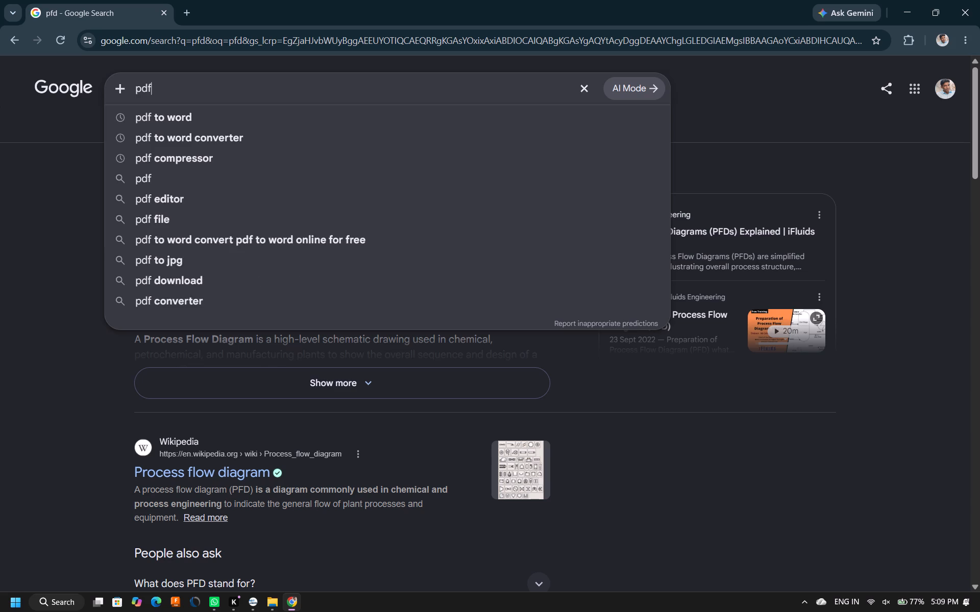
pyautogui.press('Return')
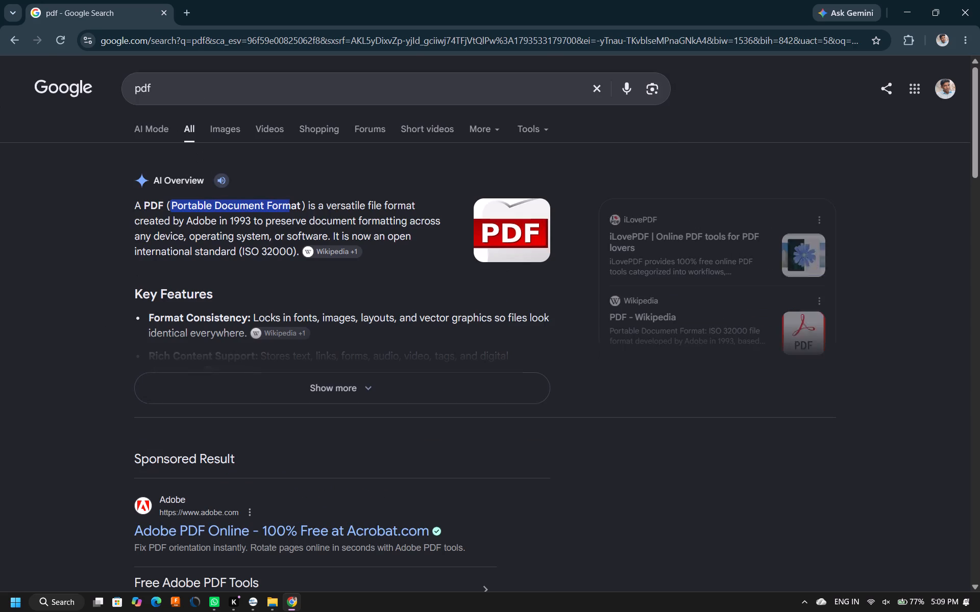
# Refine the search to PDF to Word and open iLovePDF's PDF to WORD Converter page from the results.
pyautogui.click(161, 84)
pyautogui.click(181, 122)
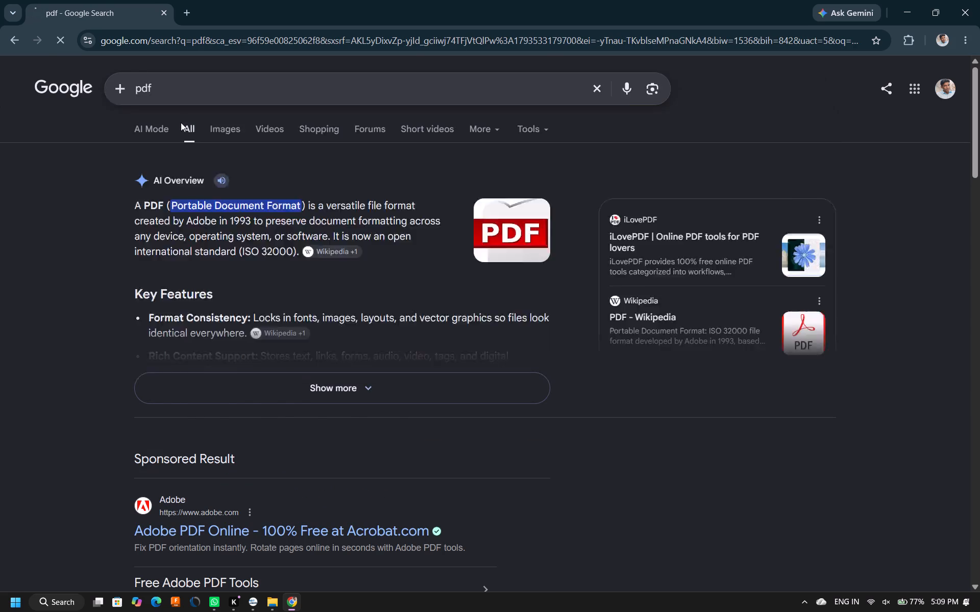
pyautogui.click(298, 209)
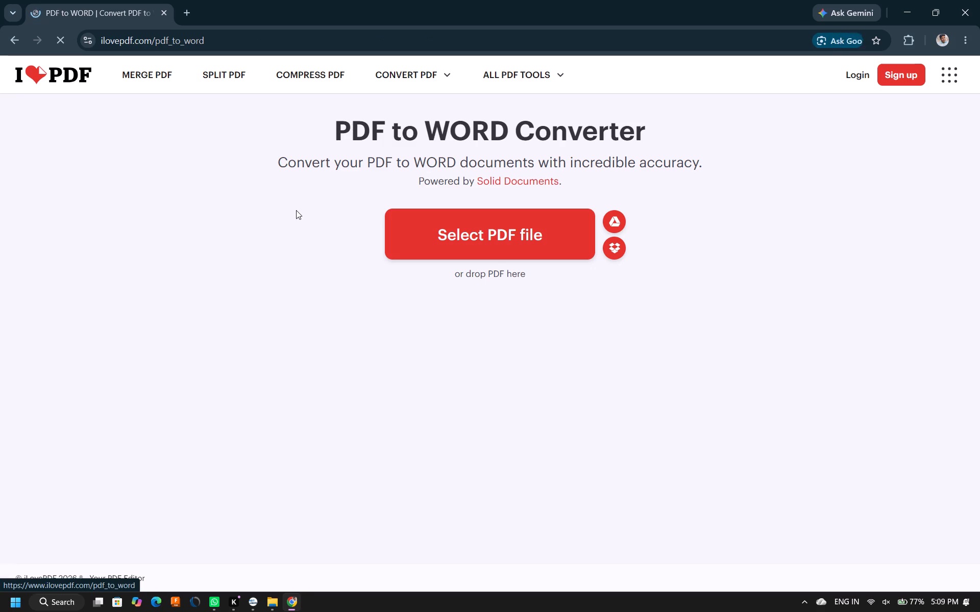
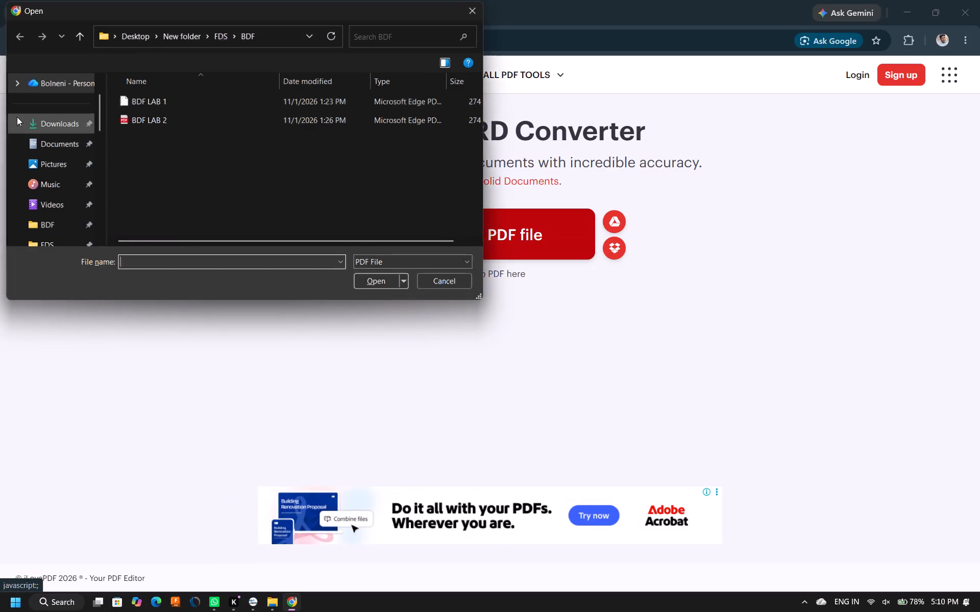
pyautogui.click(46, 118)
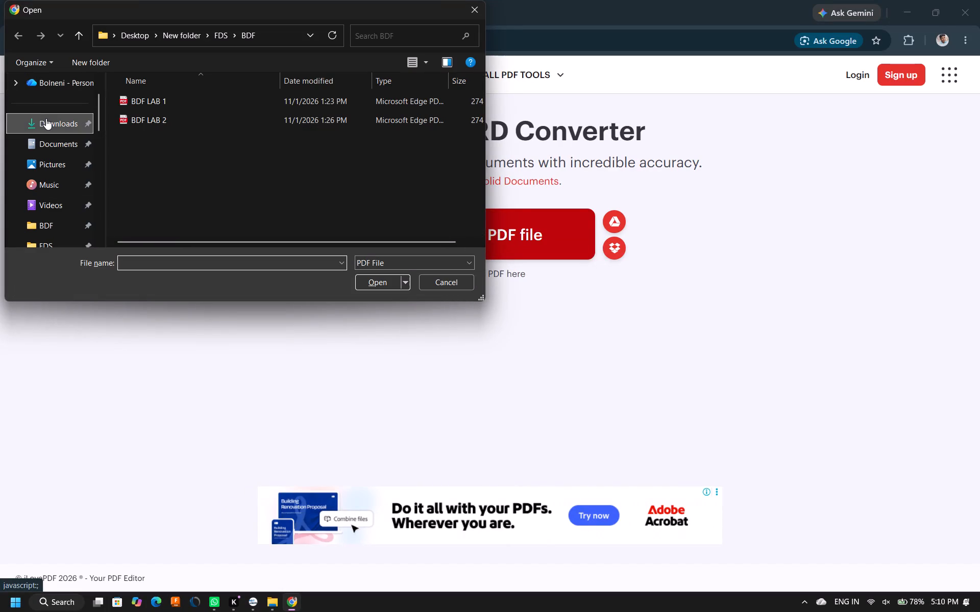
pyautogui.click(185, 109)
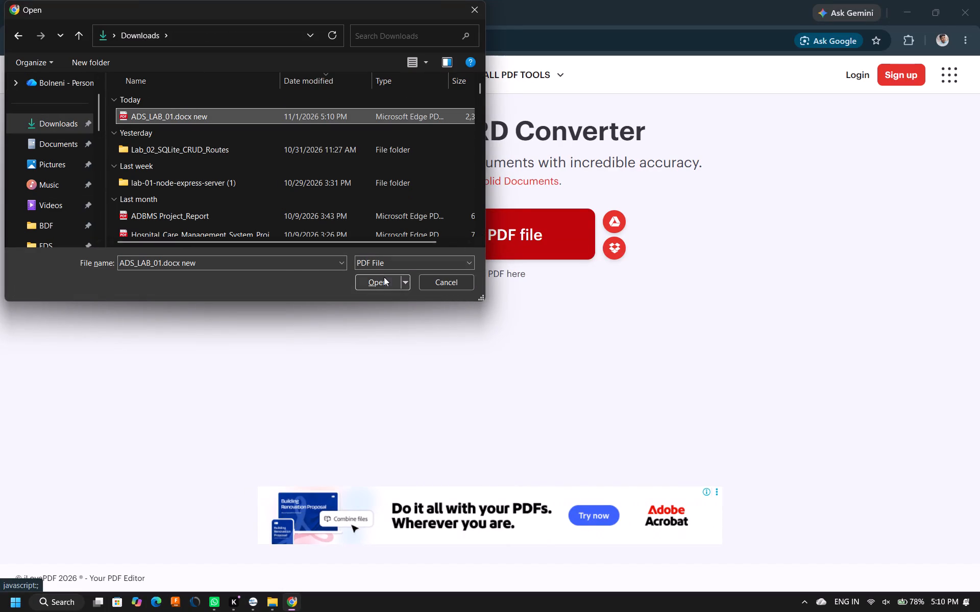
pyautogui.click(384, 277)
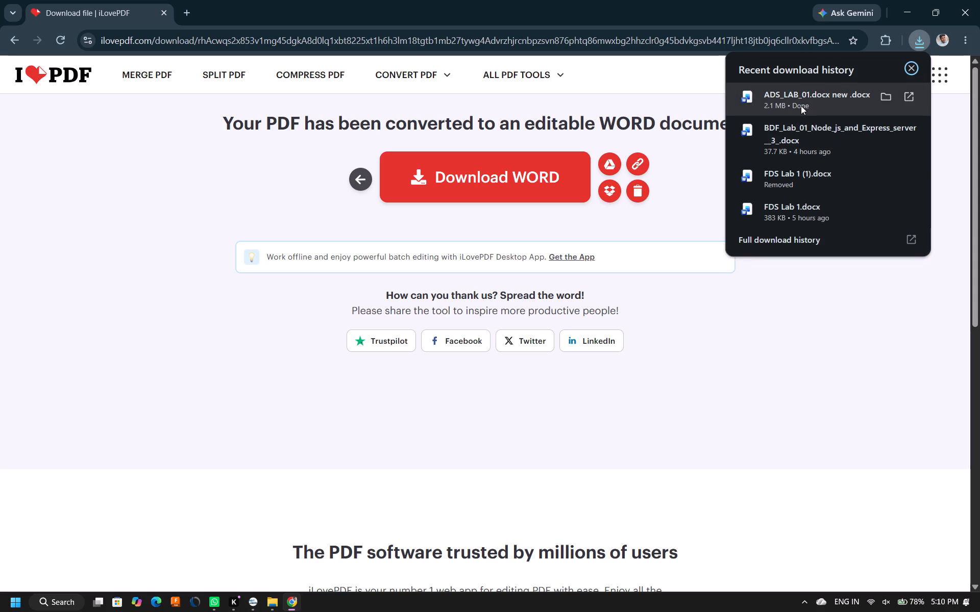
pyautogui.click(801, 106)
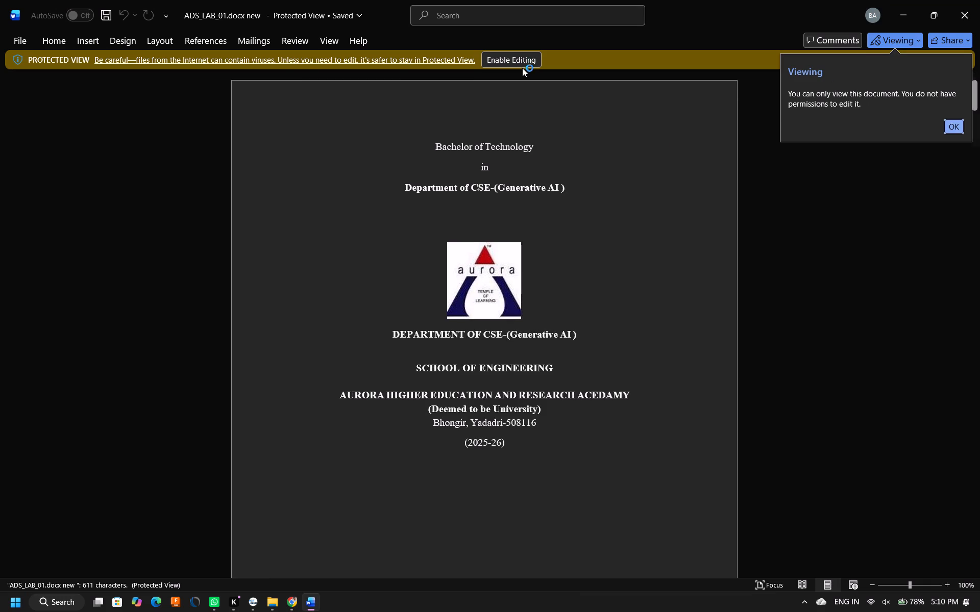
pyautogui.click(521, 67)
# Replace the submitting student's name in the page 2 certificate paragraph with the new student's initial and first name in capitals.
pyautogui.scroll(-1, 530, 277)
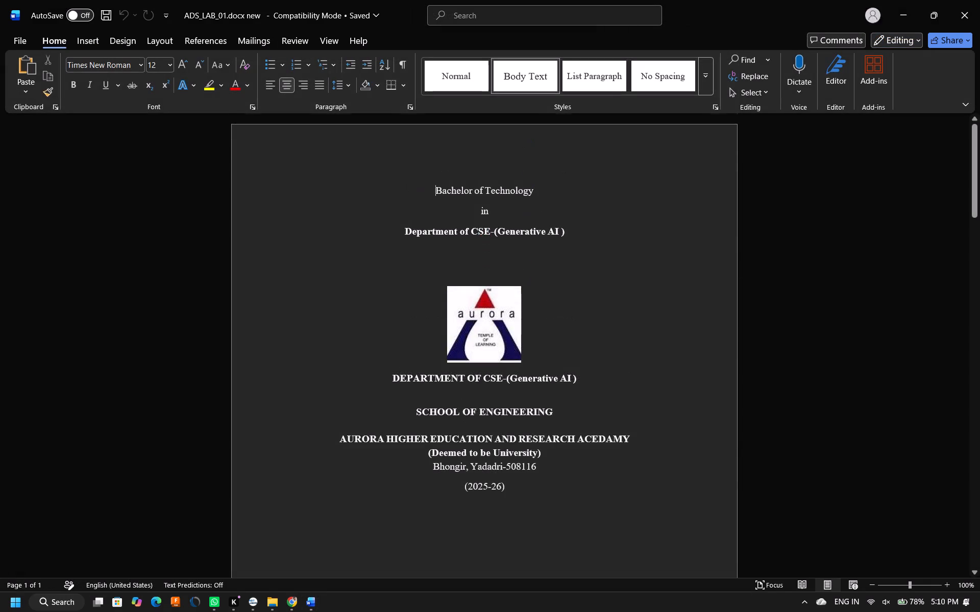
pyautogui.scroll(-2, 530, 277)
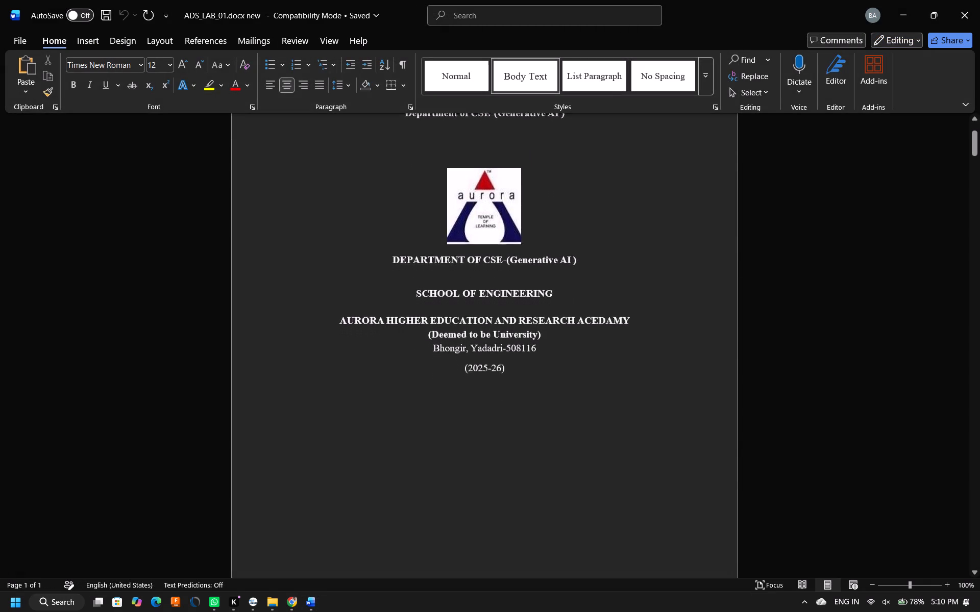
pyautogui.scroll(-1, 530, 277)
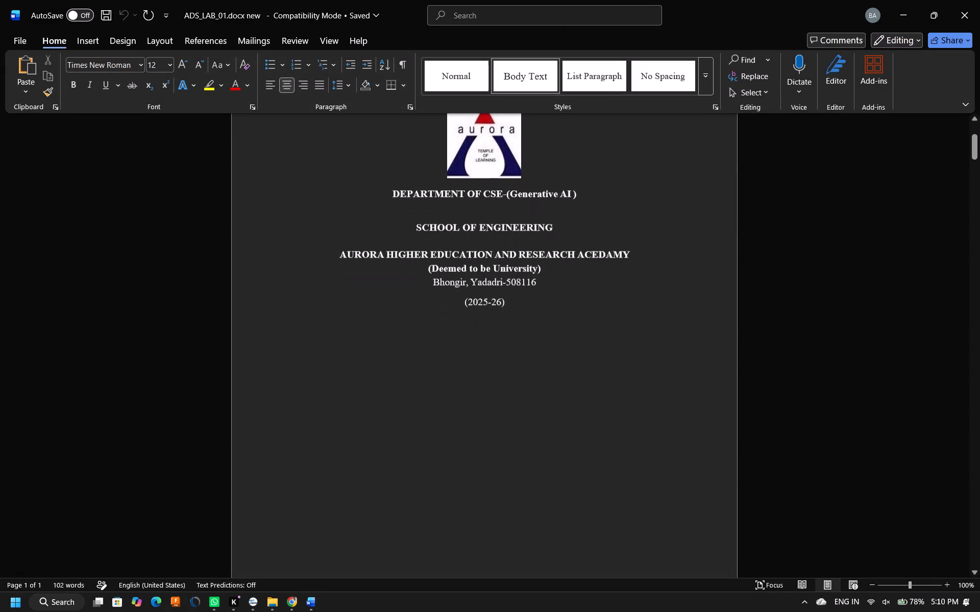
pyautogui.scroll(-1, 530, 277)
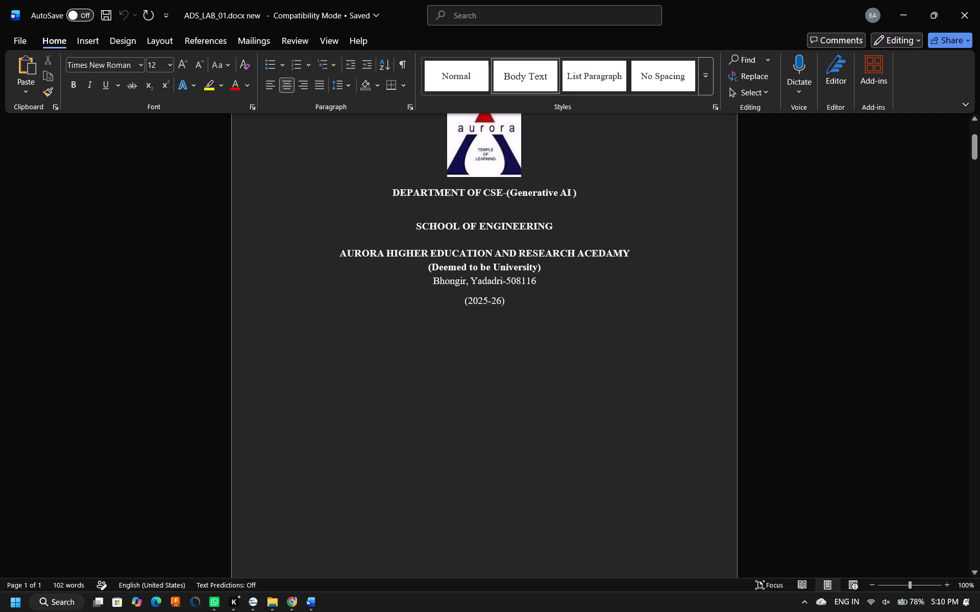
pyautogui.scroll(-4, 530, 277)
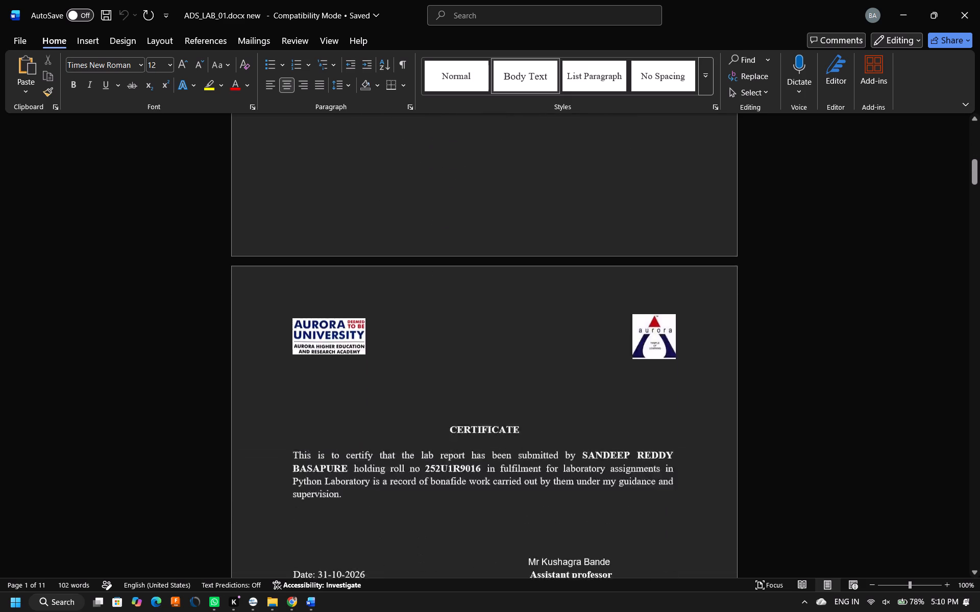
pyautogui.scroll(-1, 530, 277)
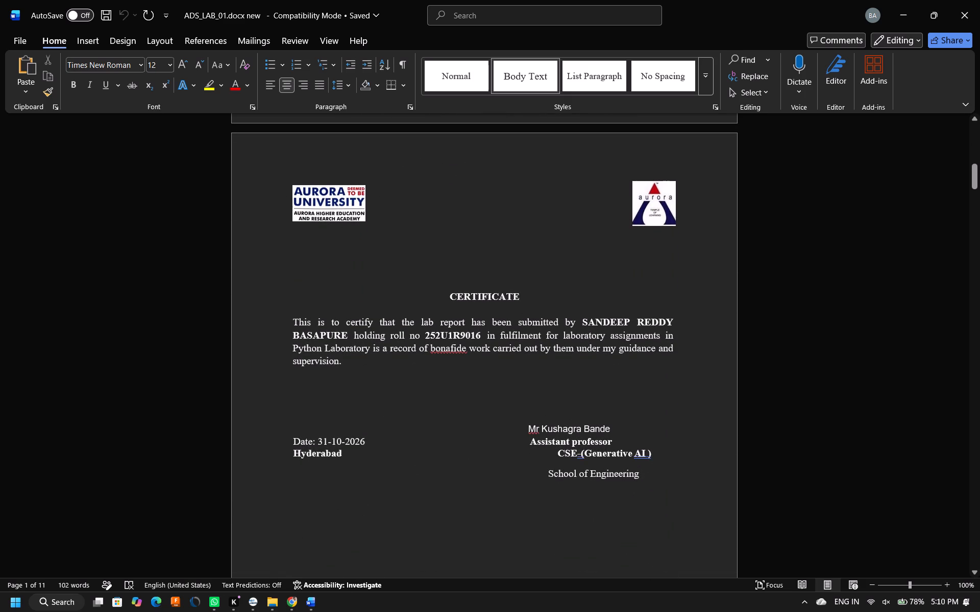
pyautogui.click(350, 335)
pyautogui.press('BackSpace')
pyautogui.press('BackSpace')
pyautogui.press('BackSpace')
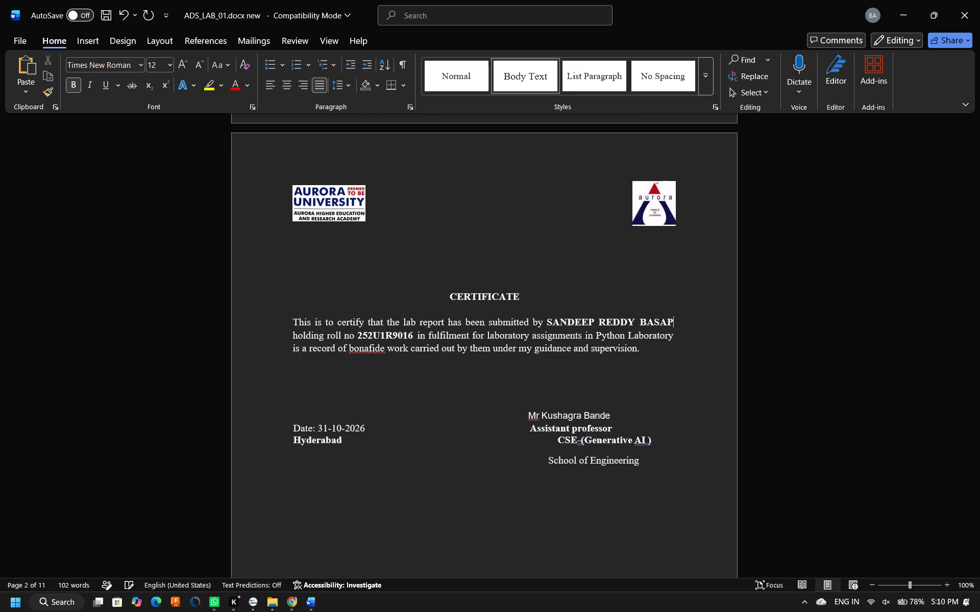
pyautogui.press('BackSpace')
pyautogui.press('BackSpace')
pyautogui.press('BackSpace')
pyautogui.press('BackSpace')
pyautogui.press('BackSpace')
pyautogui.press('BackSpace')
pyautogui.press('BackSpace')
pyautogui.press('BackSpace')
pyautogui.press('BackSpace')
pyautogui.press('BackSpace')
pyautogui.press('BackSpace')
pyautogui.press('BackSpace')
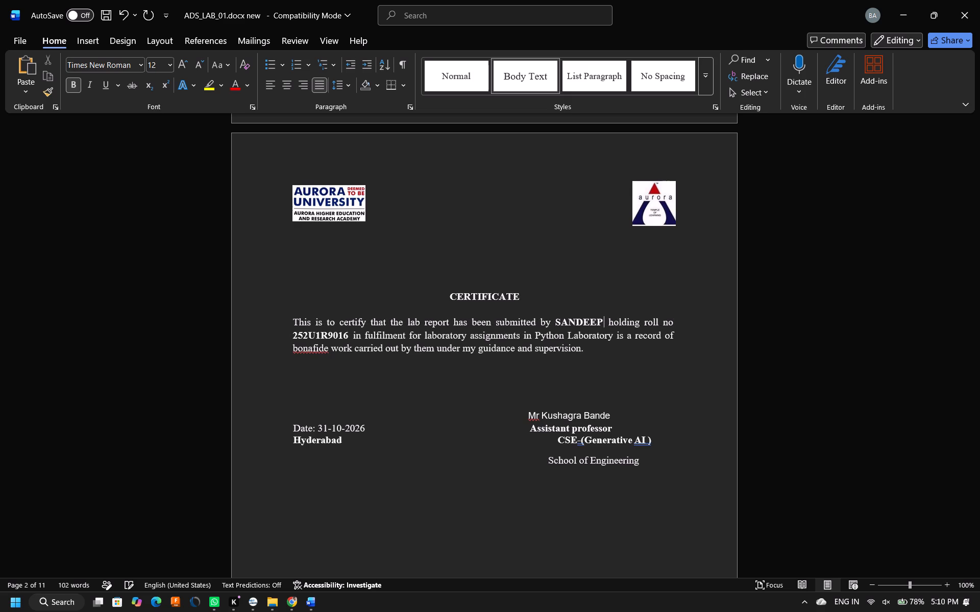
pyautogui.press('BackSpace')
pyautogui.press('BackSpace')
pyautogui.press('BackSpace')
pyautogui.press('BackSpace')
pyautogui.press('BackSpace')
pyautogui.press('BackSpace')
pyautogui.press('BackSpace')
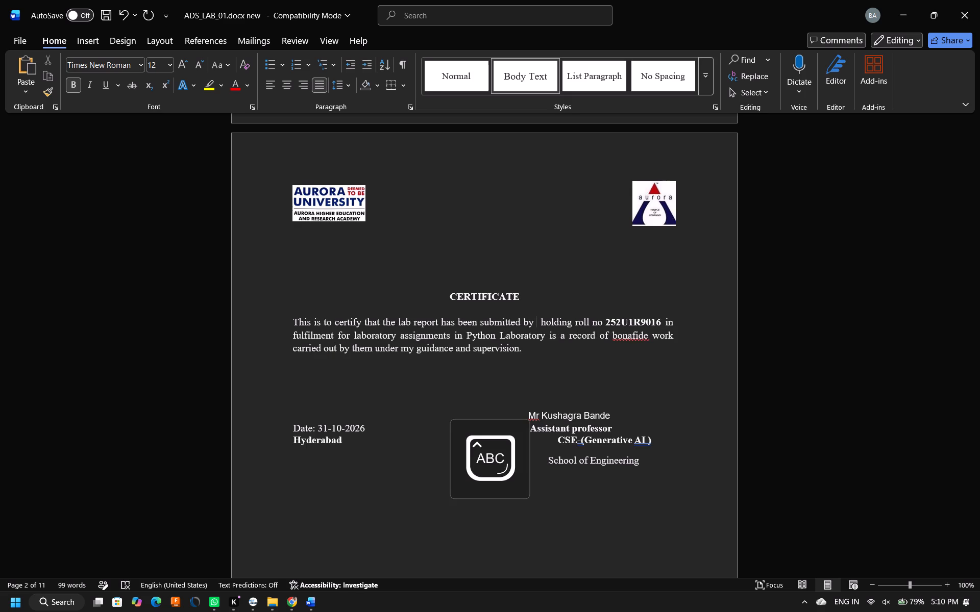
pyautogui.press('b')
pyautogui.write('.A')
pyautogui.write('JAY')
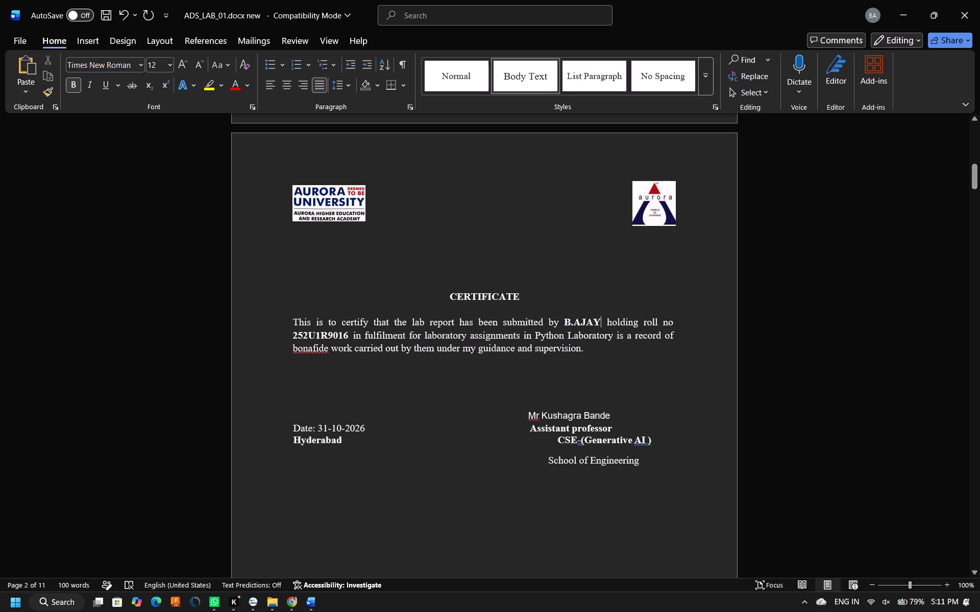
# Replace the last two digits of the roll number in the certificate paragraph with the new student's digits.
pyautogui.click(350, 334)
pyautogui.press('BackSpace')
pyautogui.press('BackSpace')
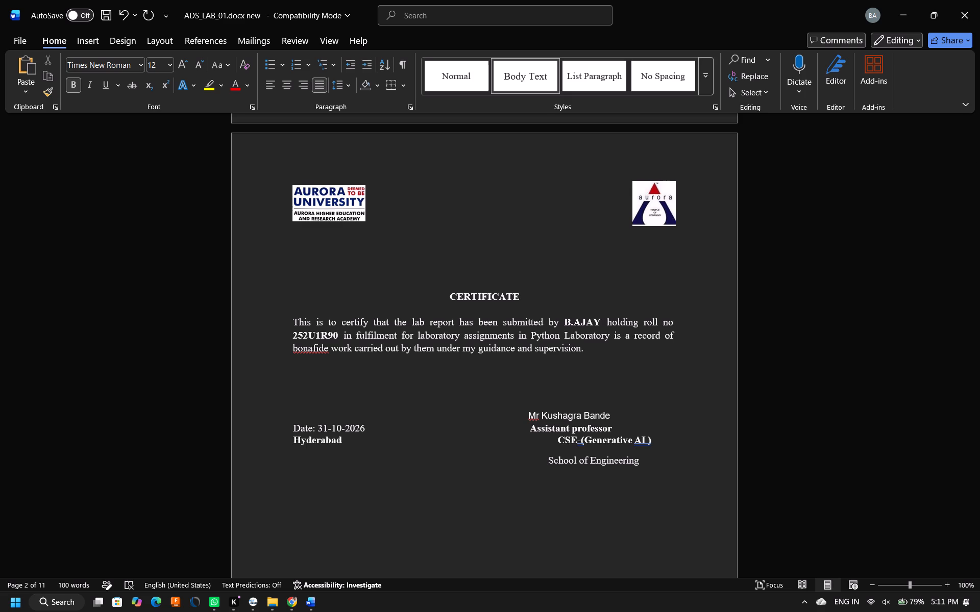
pyautogui.write('20')
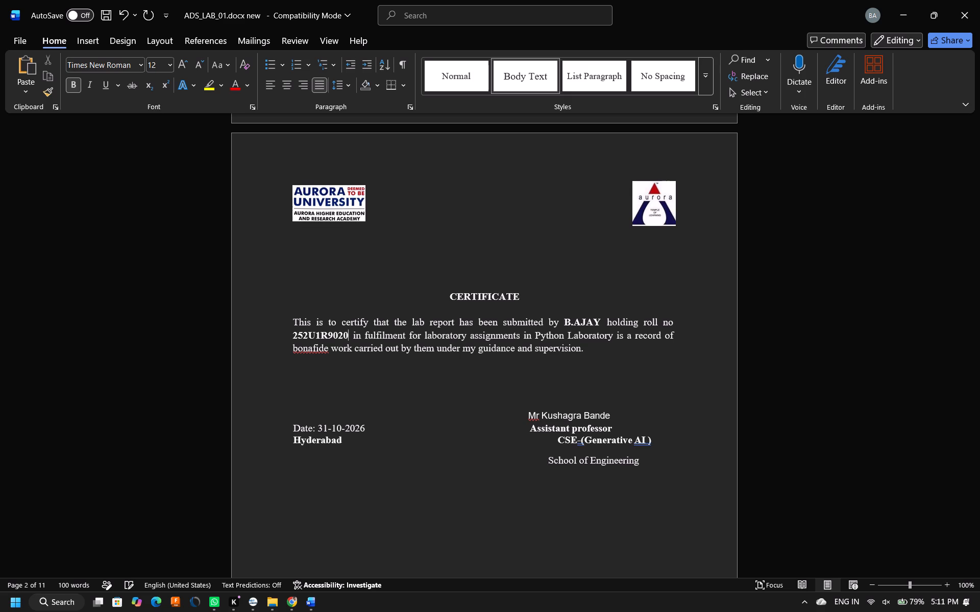
# Add a "Code:-" heading beside number 1 on page 3, above the Most Frequent Element screenshot.
pyautogui.scroll(-5, 609, 392)
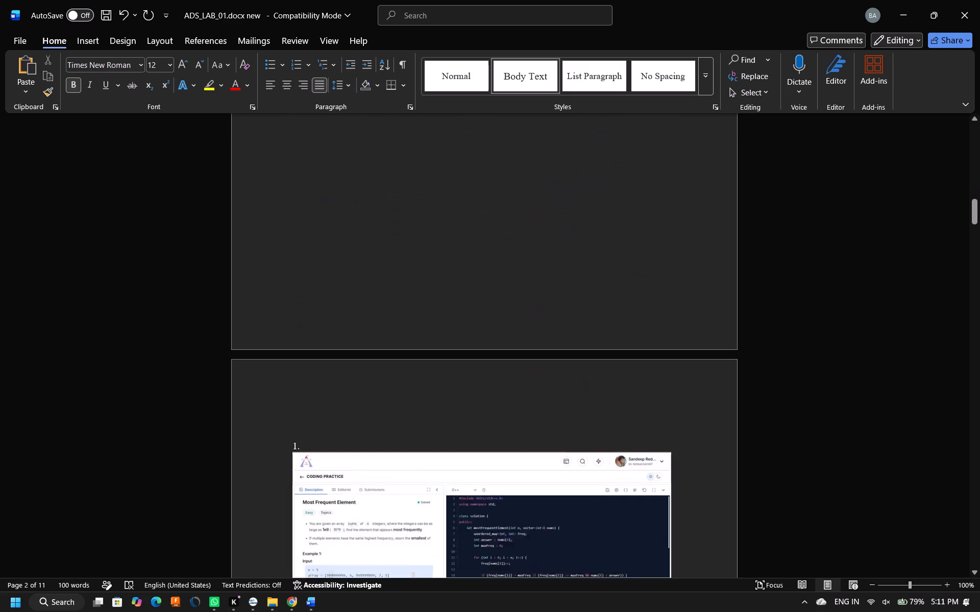
pyautogui.scroll(-1, 609, 392)
pyautogui.keyDown('ctrl'); pyautogui.scroll(2, 512, 333); pyautogui.keyUp('ctrl')
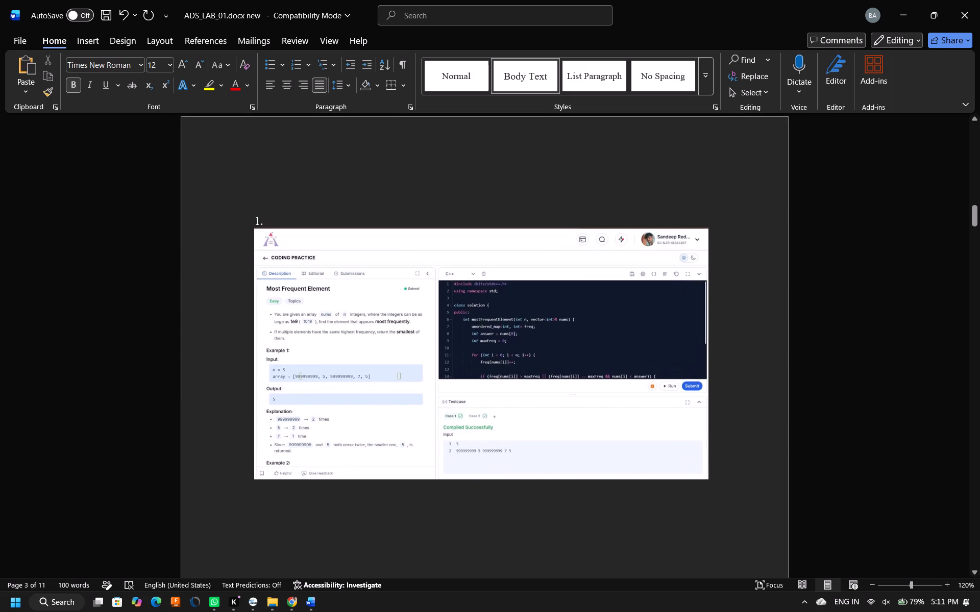
pyautogui.click(308, 216)
pyautogui.press('space')
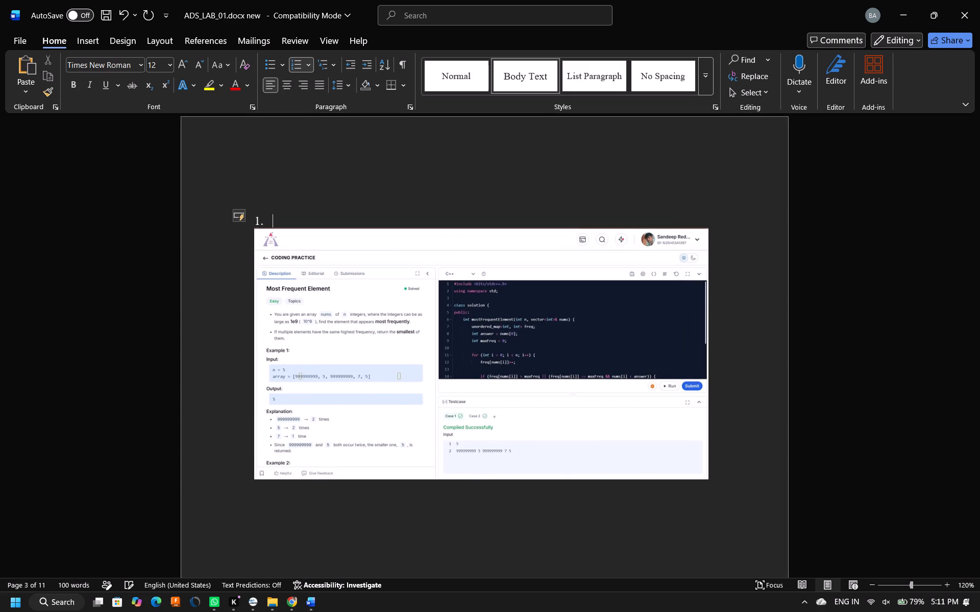
# Enter "Code:-" beside number 1 on page 3 and add an unnumbered blank line below it, above the screenshot.
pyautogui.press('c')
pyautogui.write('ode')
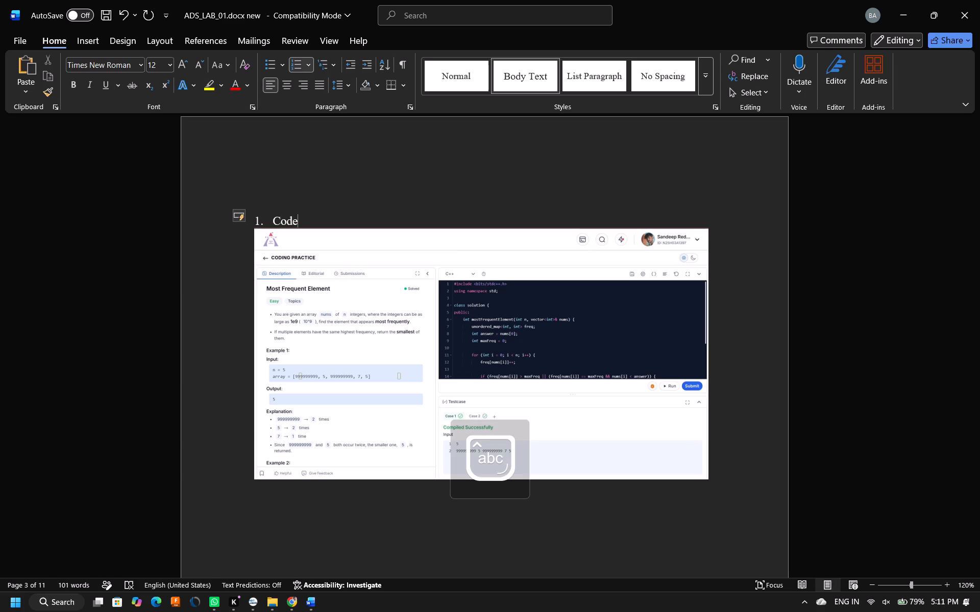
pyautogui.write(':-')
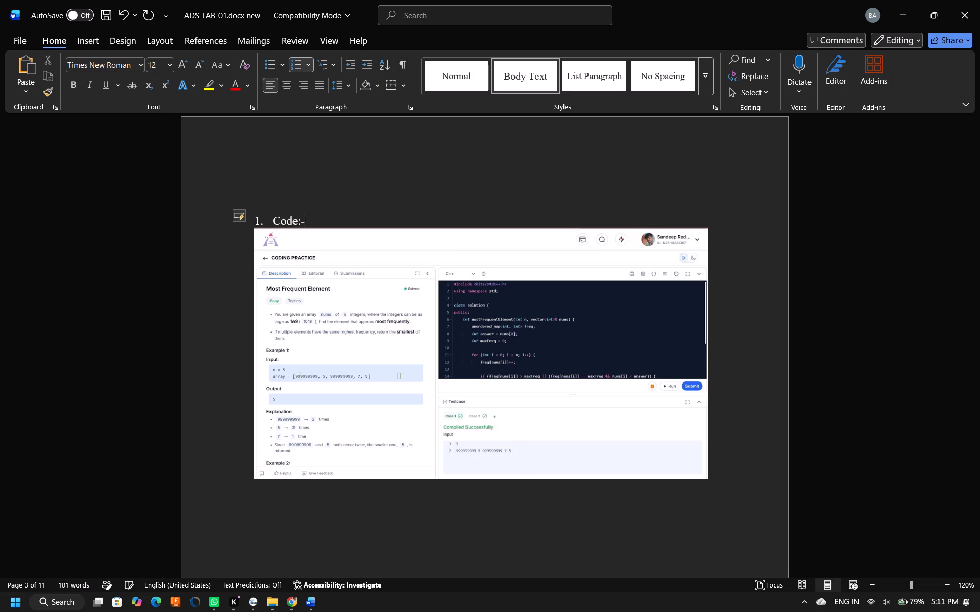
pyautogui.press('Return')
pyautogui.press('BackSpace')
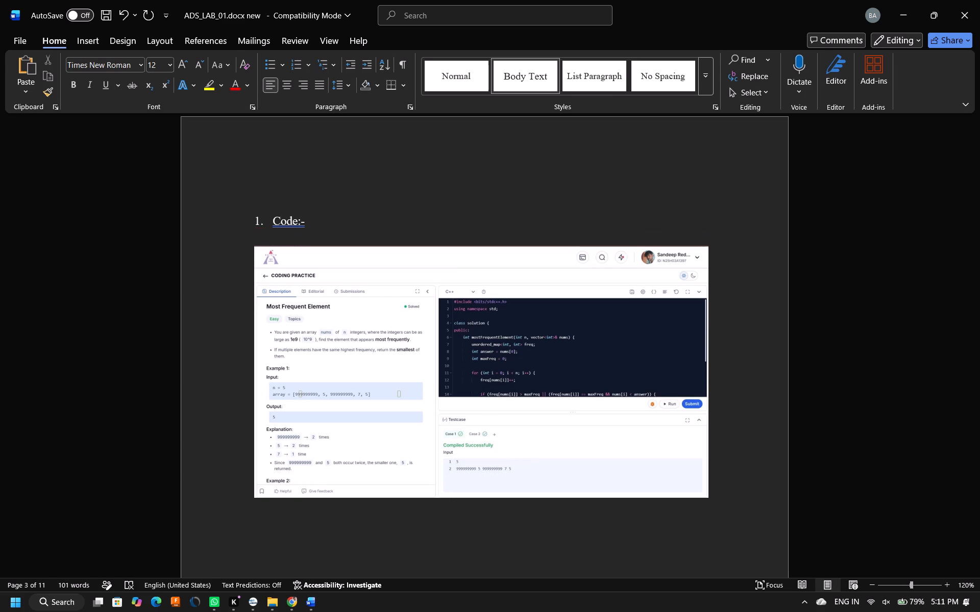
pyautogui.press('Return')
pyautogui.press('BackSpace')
# Switch to the iLovePDF download page in Chrome and close its window.
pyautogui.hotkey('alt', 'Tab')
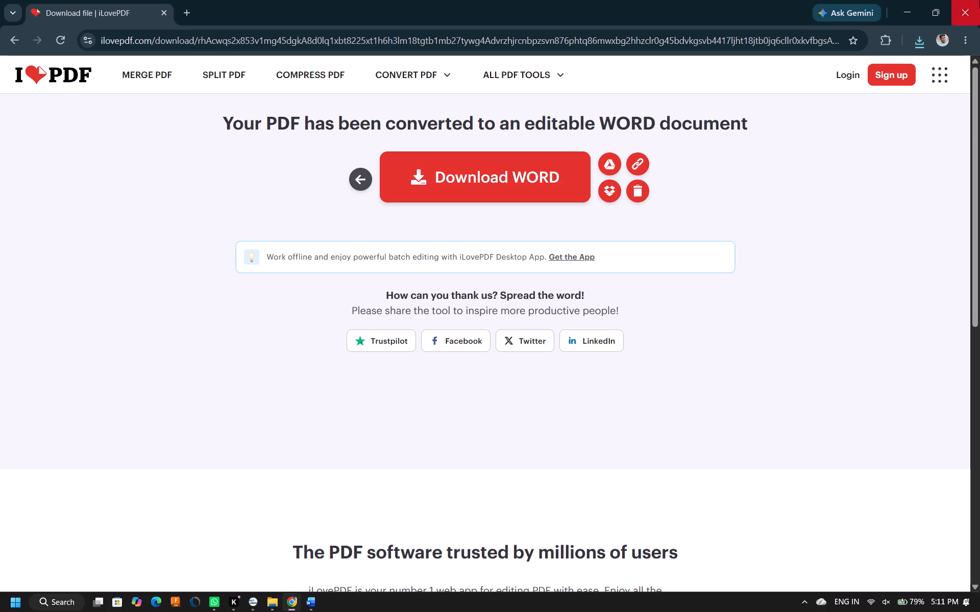
pyautogui.click(979, 0)
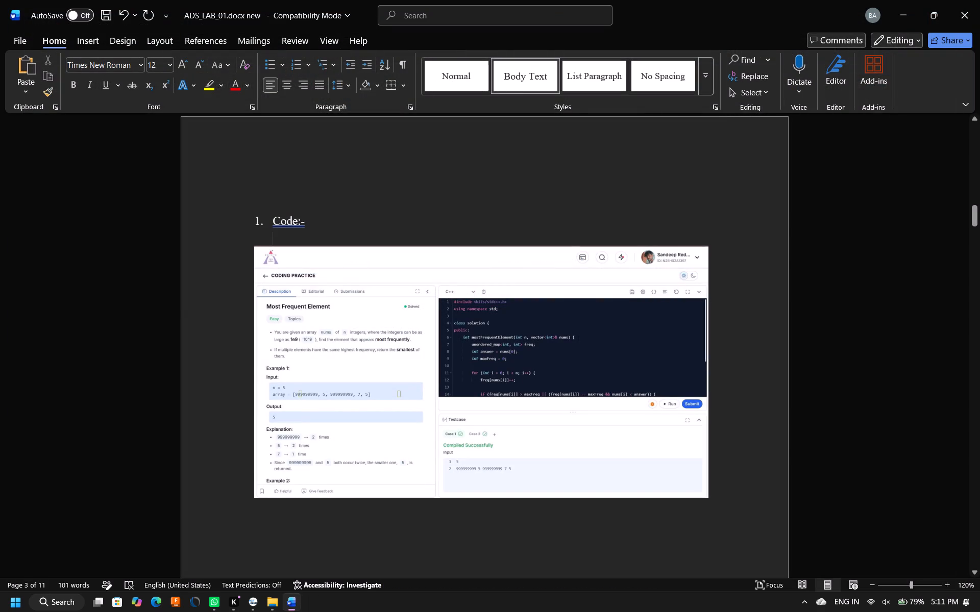
# In the NxtWave coding practice window, open Most Frequent Element and copy its C++ code from the include line through the solution class's end.
pyautogui.hotkey('alt', 'Tab')
pyautogui.hotkey('alt', 'Tab')
pyautogui.hotkey('alt', 'Tab')
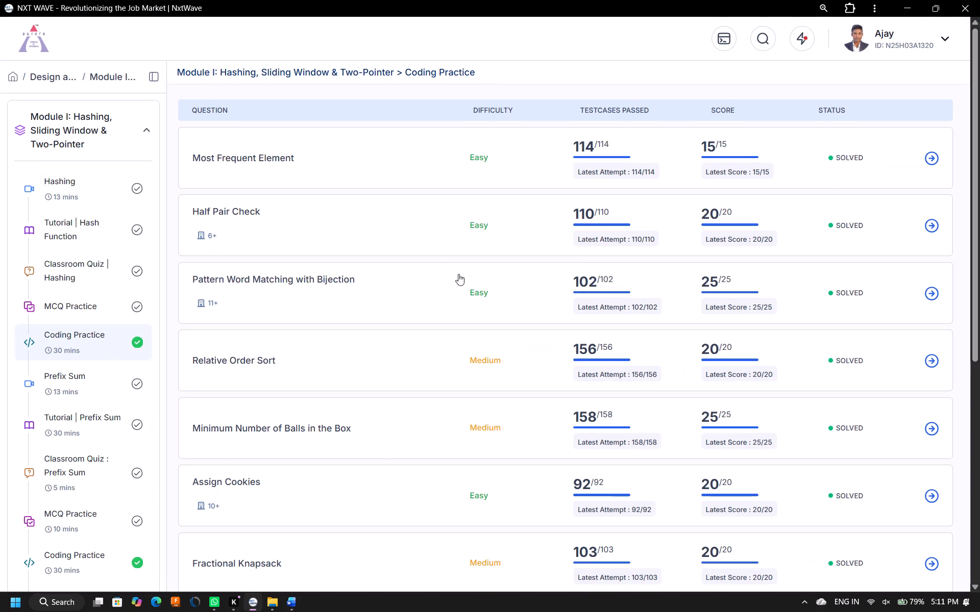
pyautogui.click(284, 164)
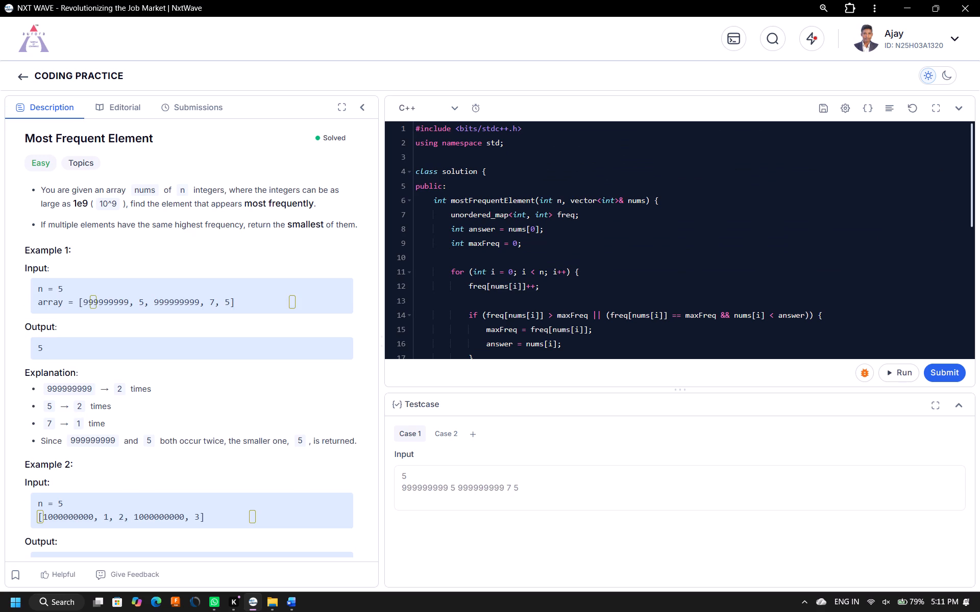
pyautogui.moveTo(415, 128); pyautogui.dragTo(543, 318)
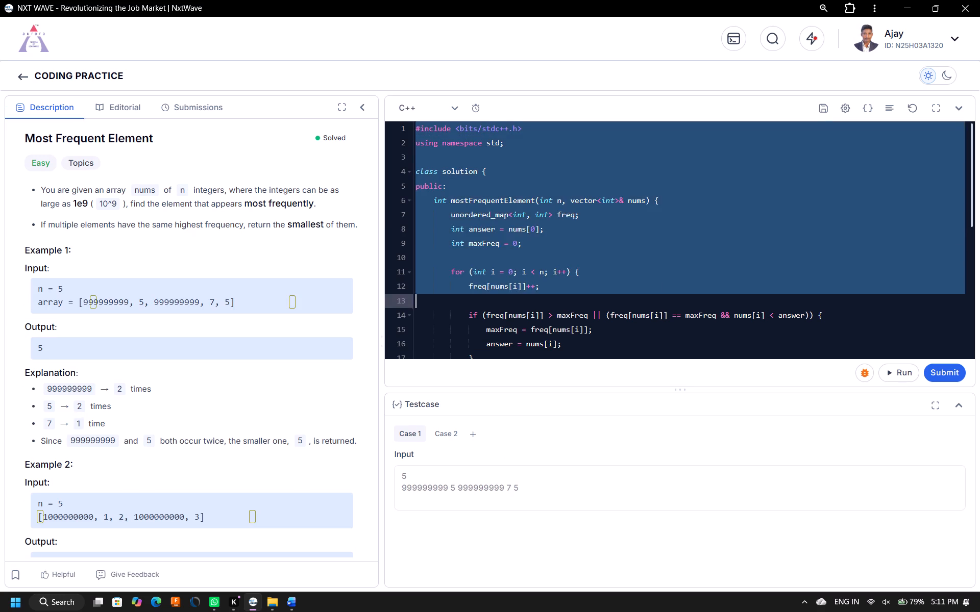
pyautogui.moveTo(543, 318); pyautogui.dragTo(480, 133)
pyautogui.hotkey('ctrl', 'c')
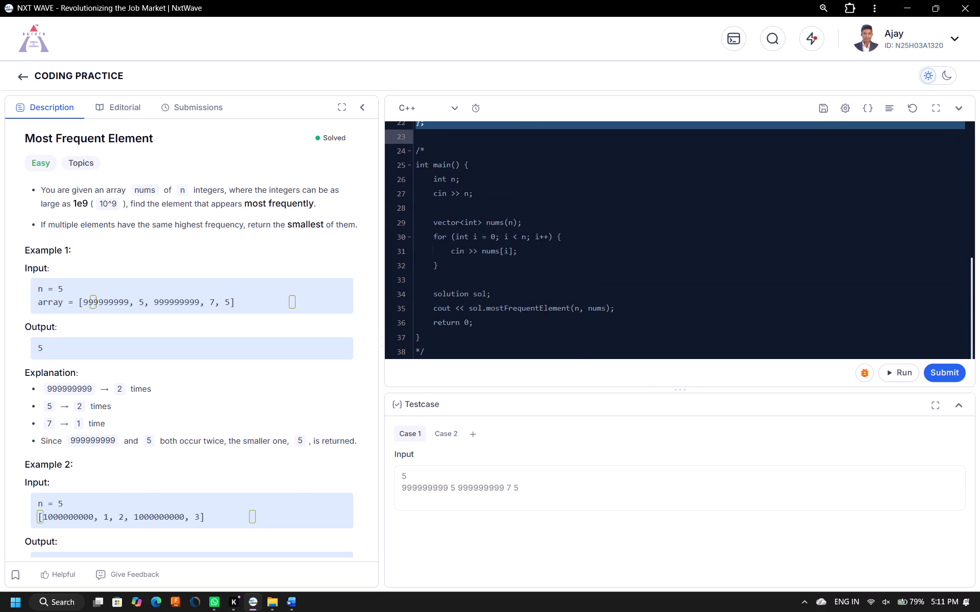
# Copy the Most Frequent Element solution class code from the coding practice page and paste it under the "Code:-" heading in Word.
pyautogui.scroll(1, 508, 177)
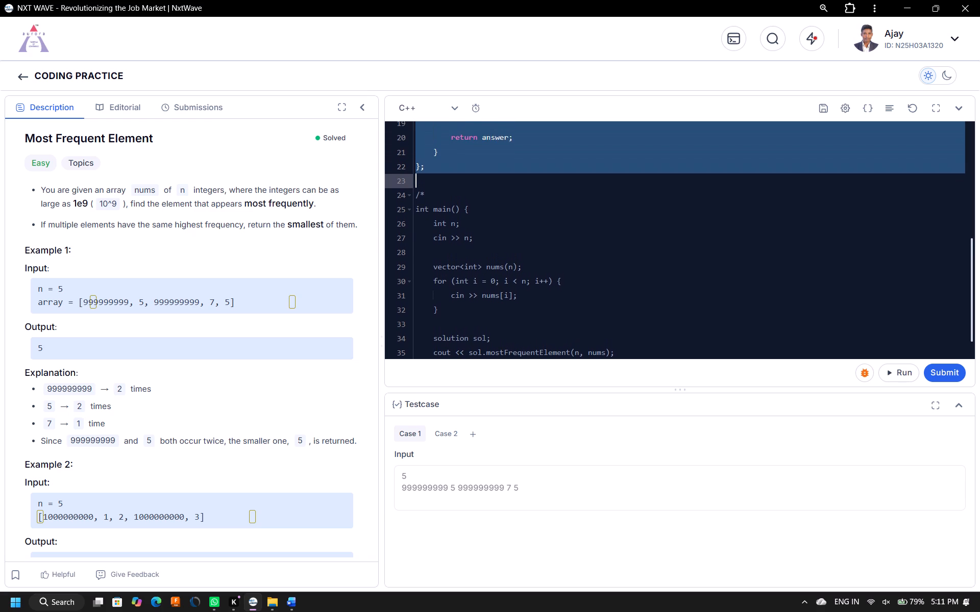
pyautogui.scroll(1, 508, 177)
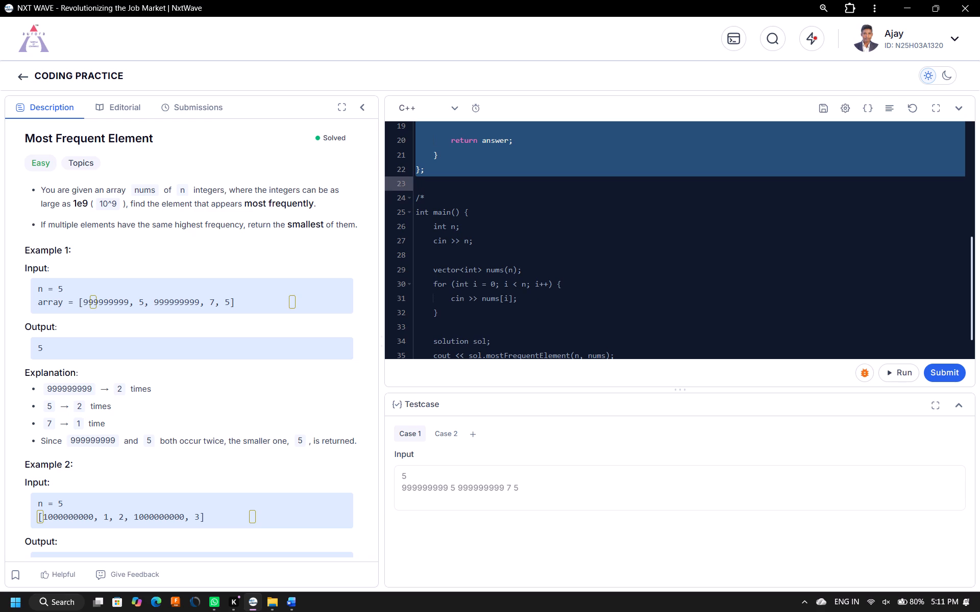
pyautogui.hotkey('ctrl', 'c')
pyautogui.hotkey('alt', 'Tab')
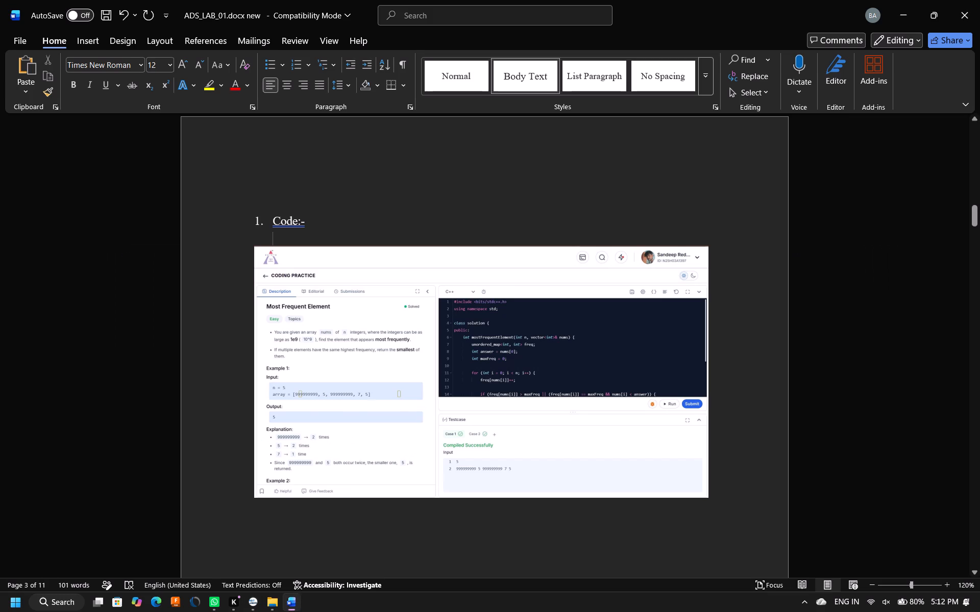
pyautogui.hotkey('ctrl', 'v')
pyautogui.scroll(-1, 311, 307)
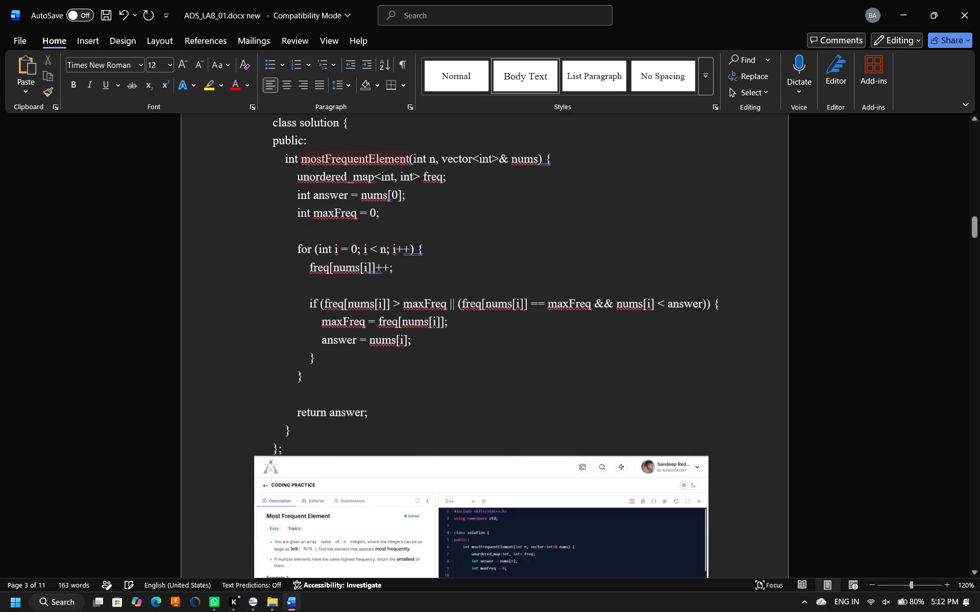
pyautogui.scroll(-2, 311, 307)
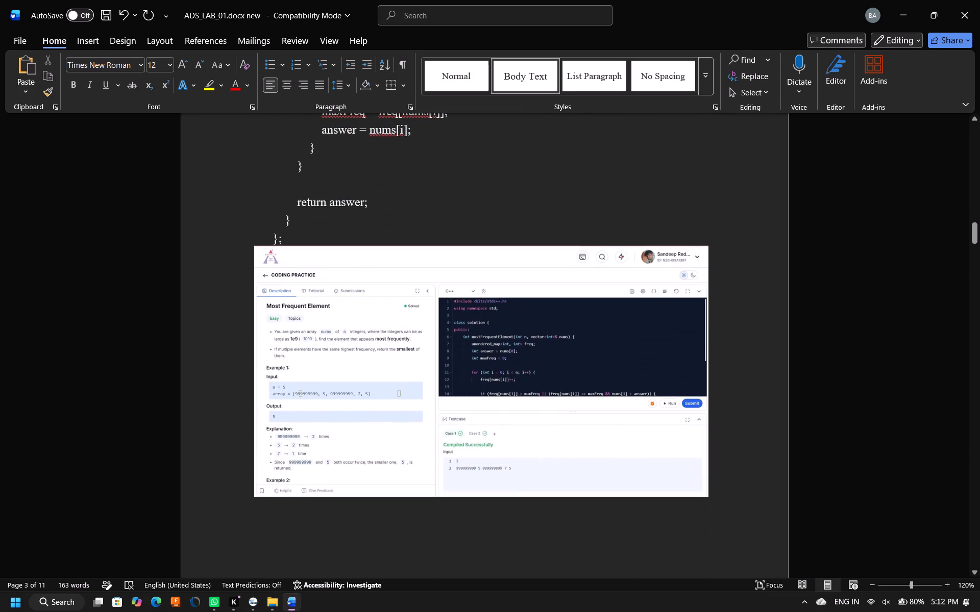
# Switch back to the coding practice page and delete the commented-out main function below the Most Frequent Element solution.
pyautogui.hotkey('alt', 'Tab')
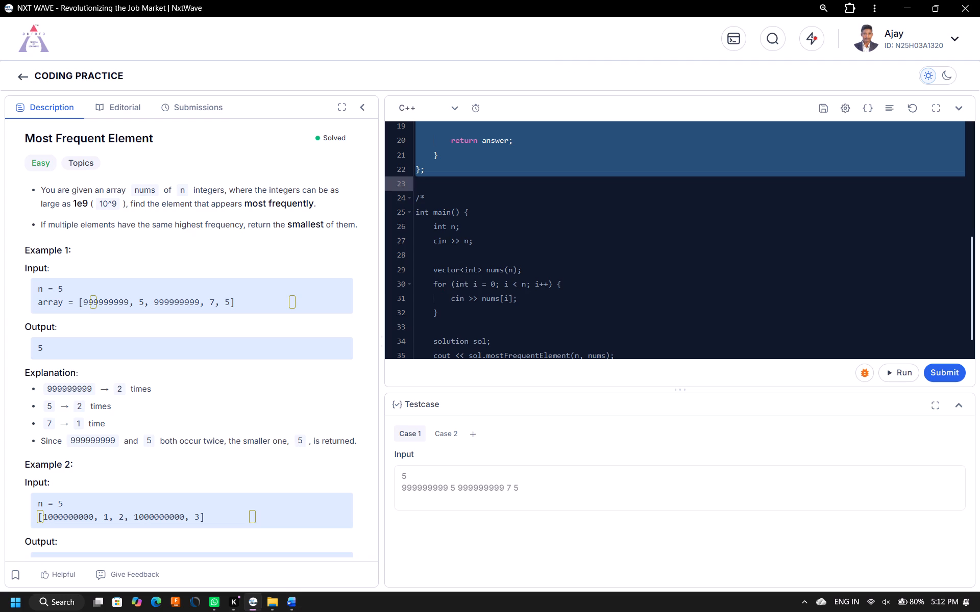
pyautogui.click(415, 181)
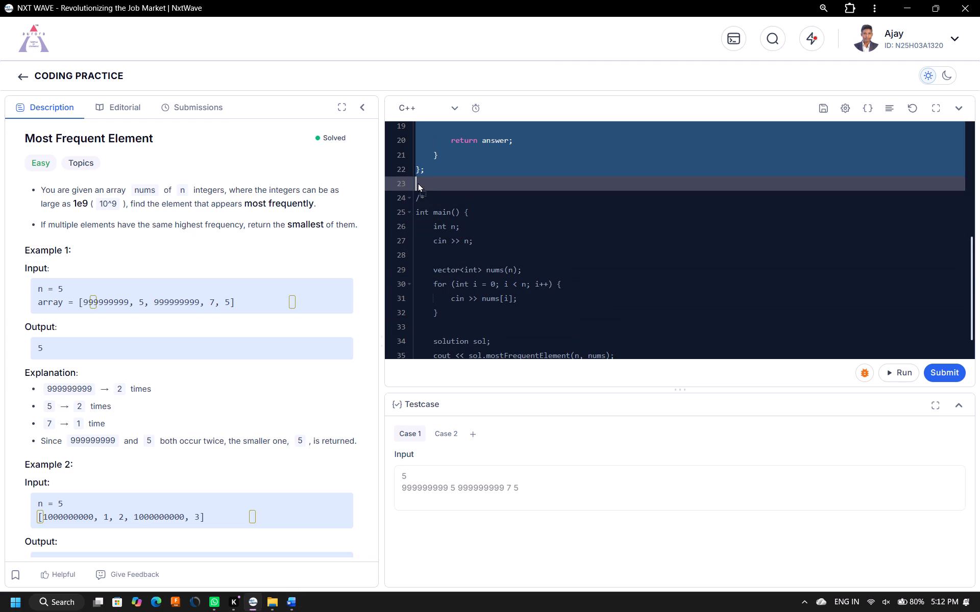
pyautogui.moveTo(418, 182); pyautogui.dragTo(528, 417)
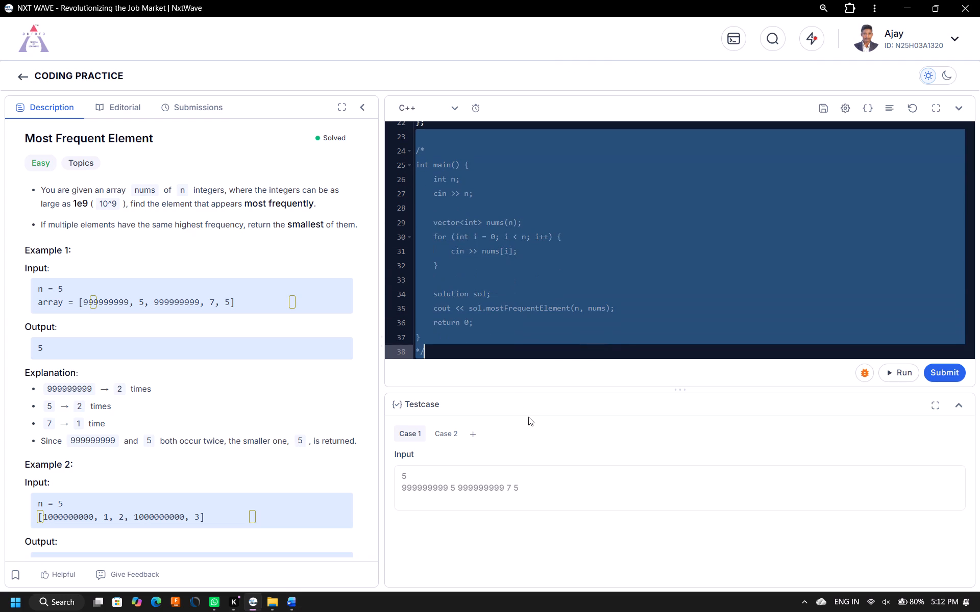
pyautogui.press('BackSpace')
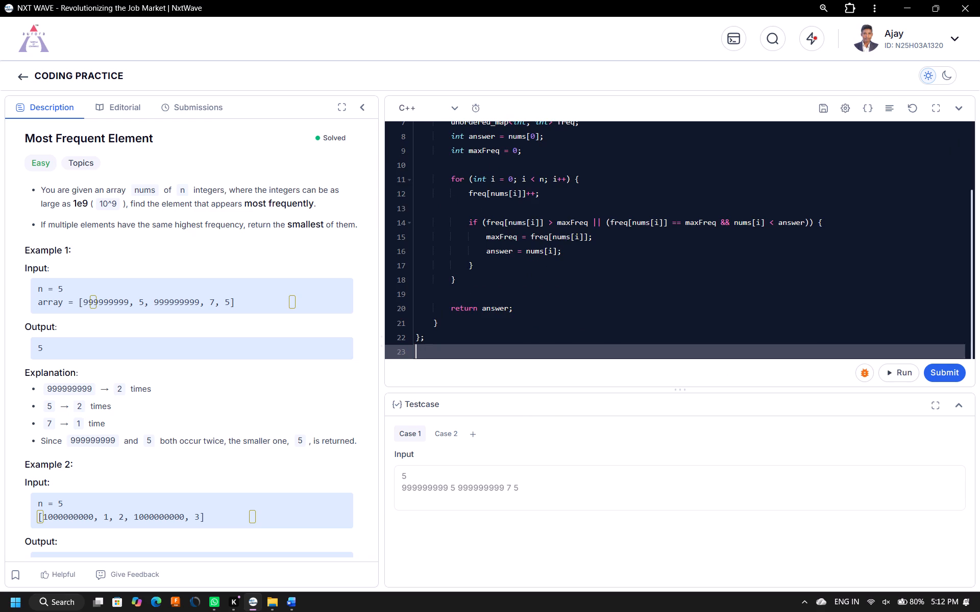
pyautogui.scroll(10, 663, 303)
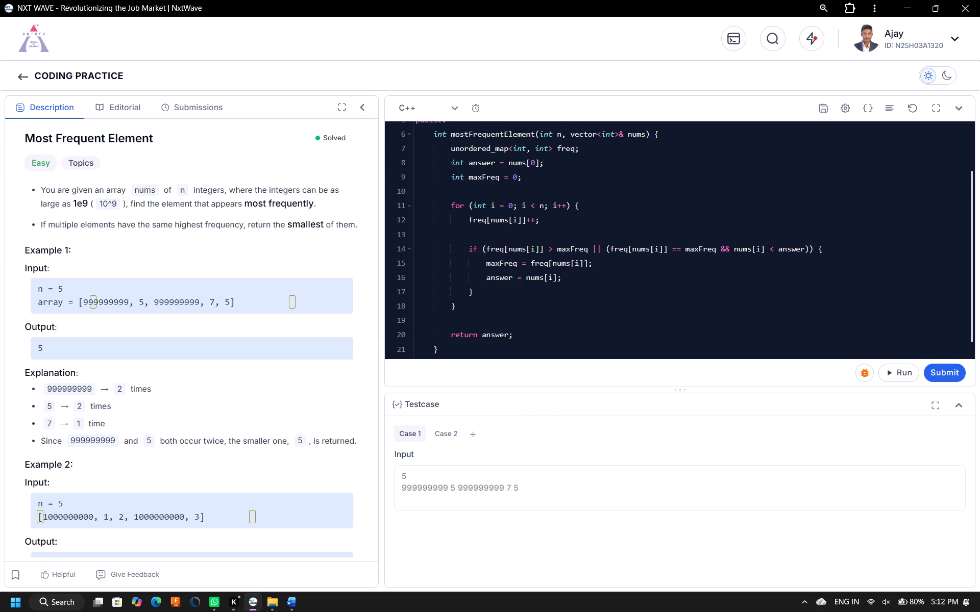
pyautogui.scroll(4, 663, 303)
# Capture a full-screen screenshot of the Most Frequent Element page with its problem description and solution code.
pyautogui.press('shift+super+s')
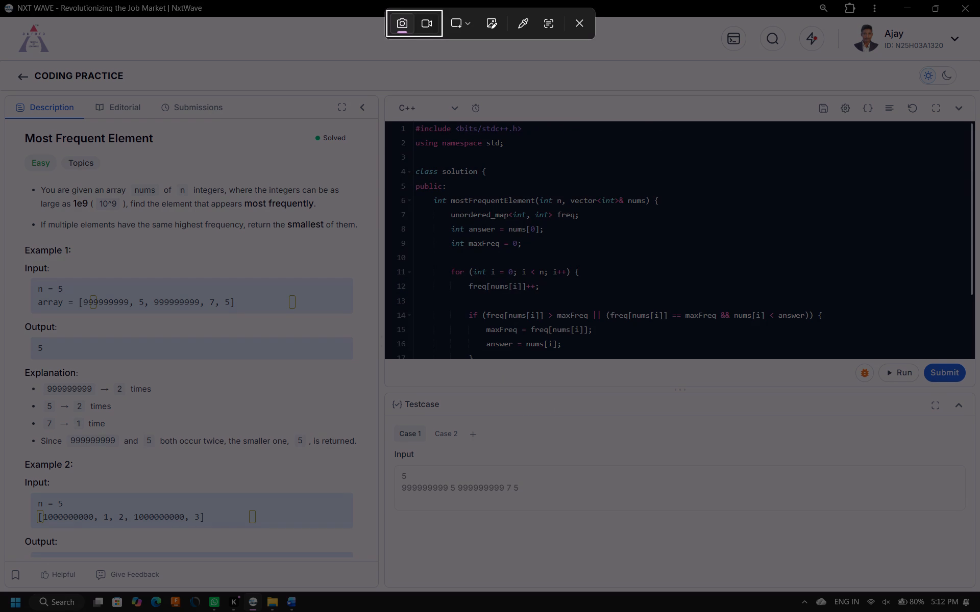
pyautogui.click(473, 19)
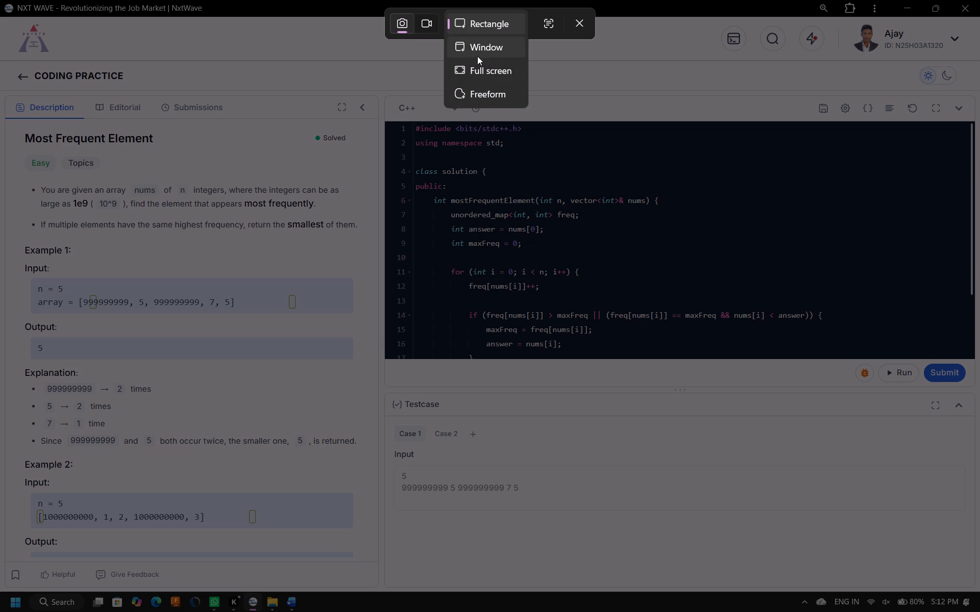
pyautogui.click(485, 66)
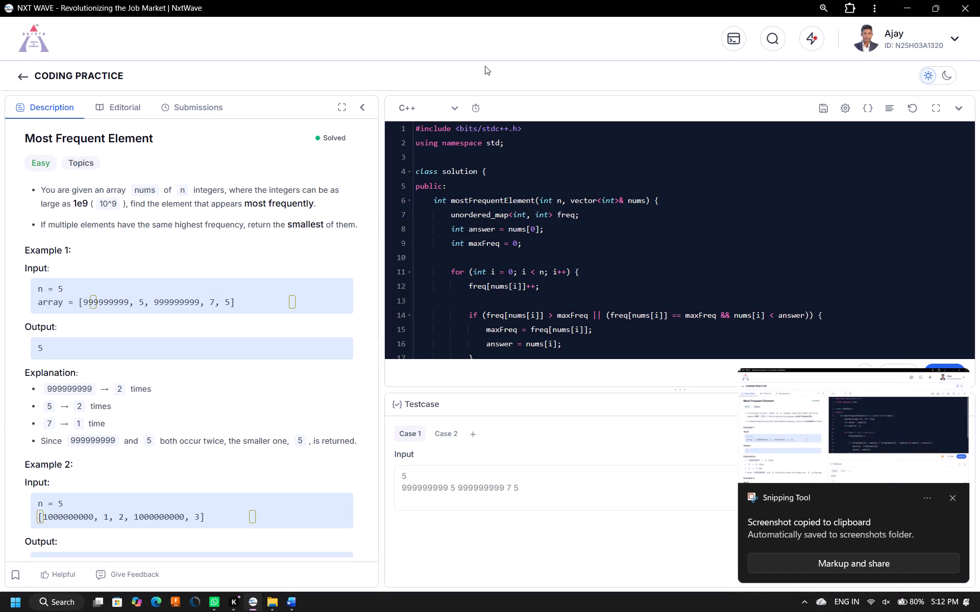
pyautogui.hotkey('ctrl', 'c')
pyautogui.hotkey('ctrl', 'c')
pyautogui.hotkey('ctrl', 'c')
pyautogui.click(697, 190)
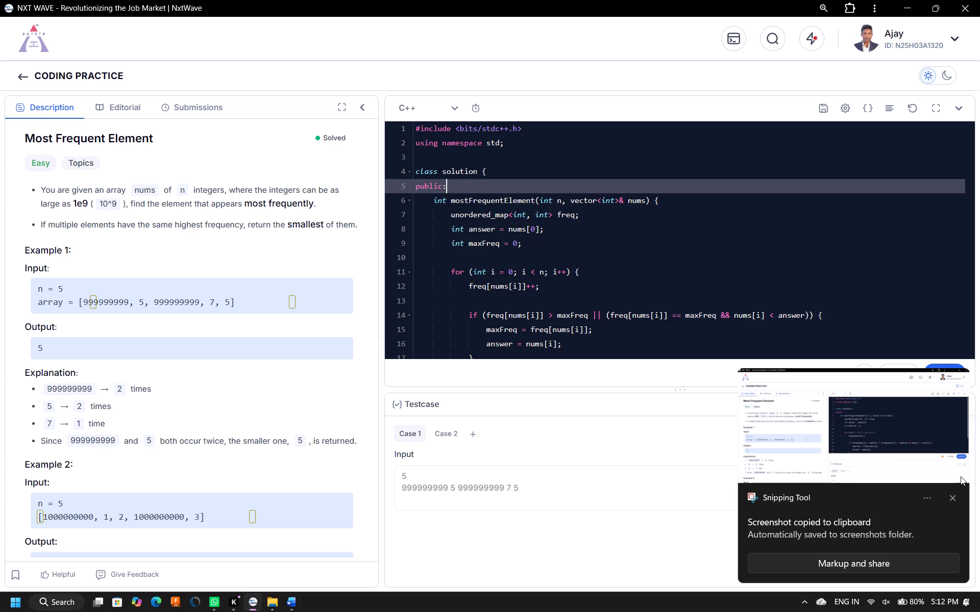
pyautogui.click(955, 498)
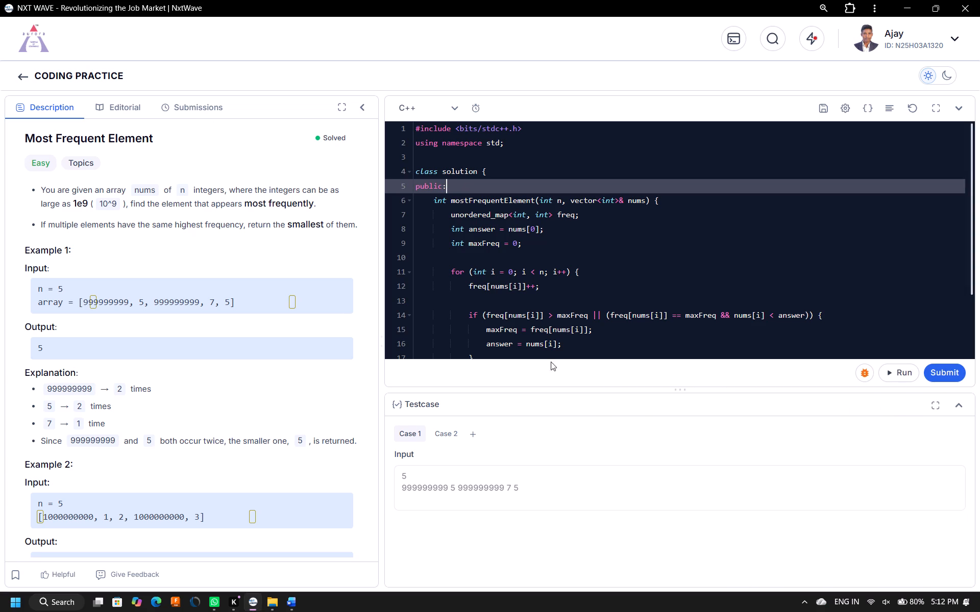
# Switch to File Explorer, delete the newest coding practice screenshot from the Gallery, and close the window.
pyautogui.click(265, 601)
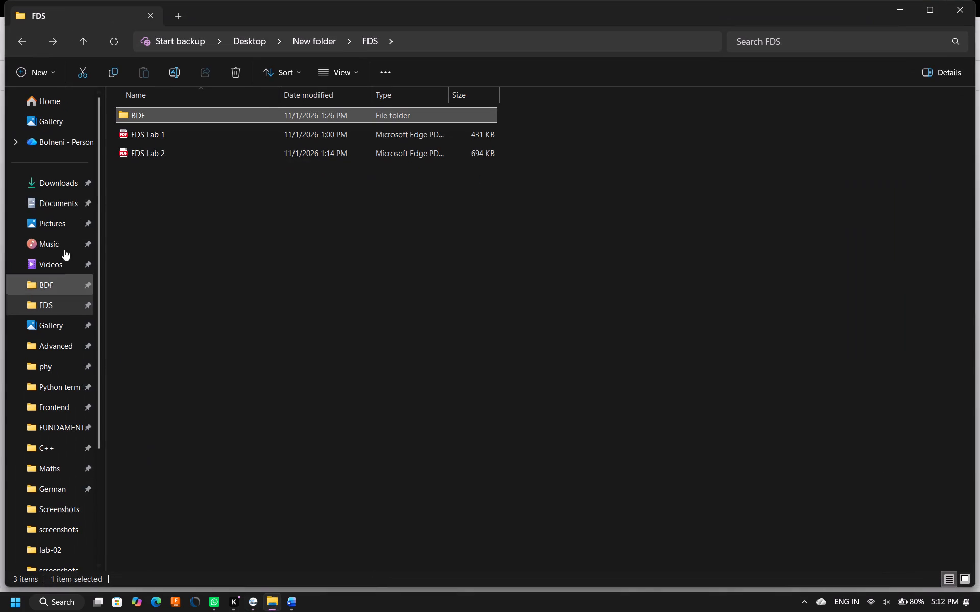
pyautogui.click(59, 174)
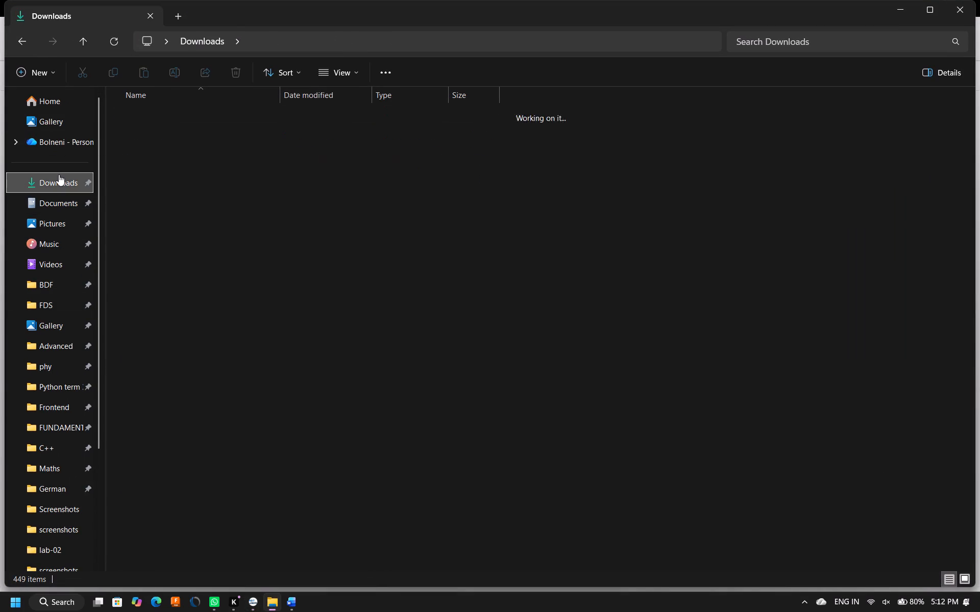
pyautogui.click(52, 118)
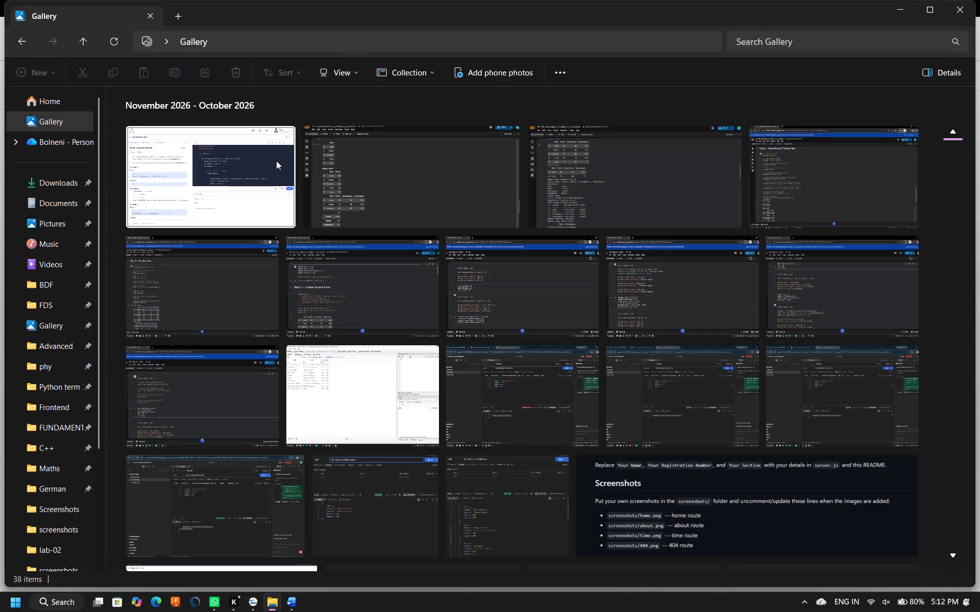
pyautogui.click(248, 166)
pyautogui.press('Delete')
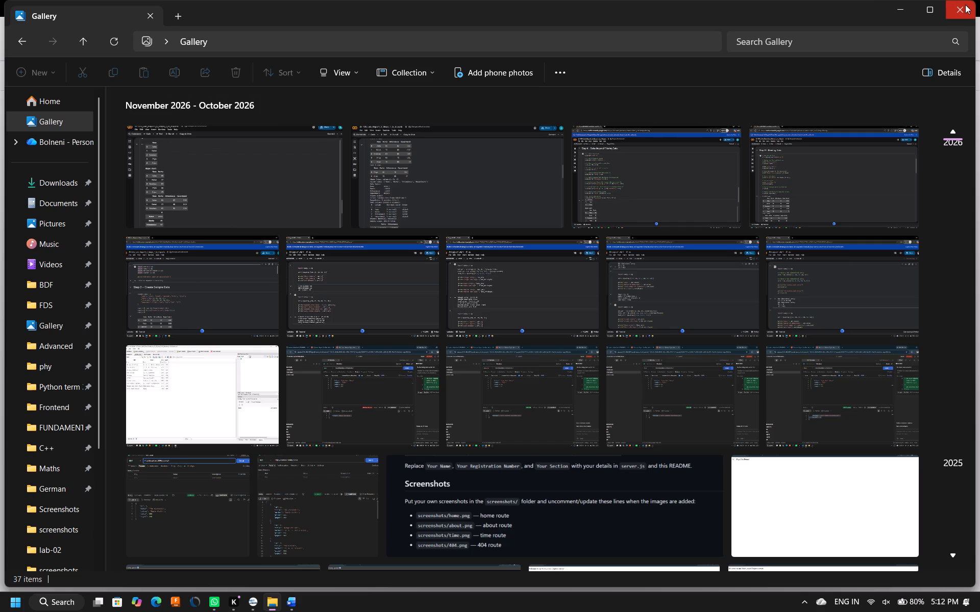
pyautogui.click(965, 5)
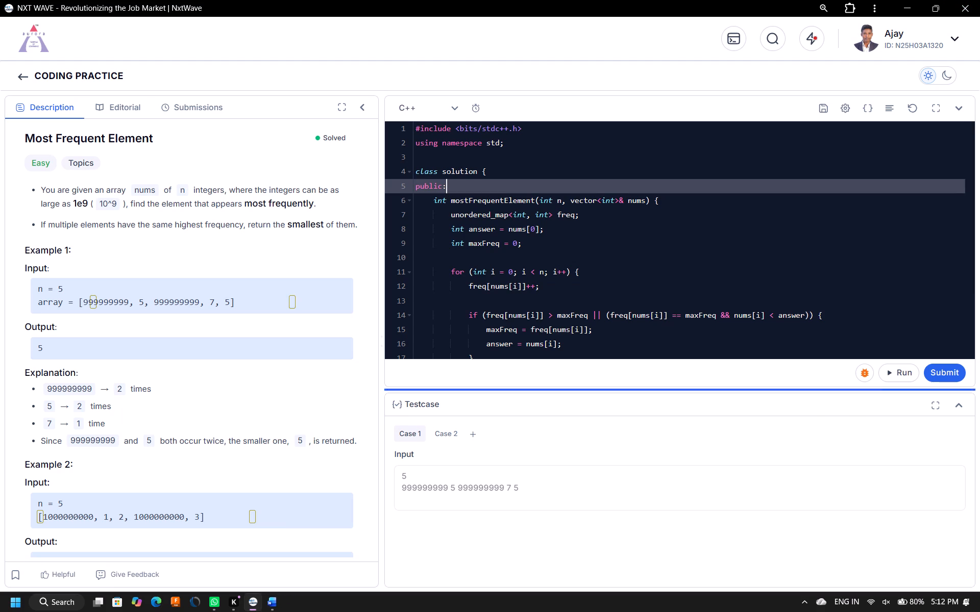
# Submit the C++ solution for Most Frequent Element.
pyautogui.click(934, 368)
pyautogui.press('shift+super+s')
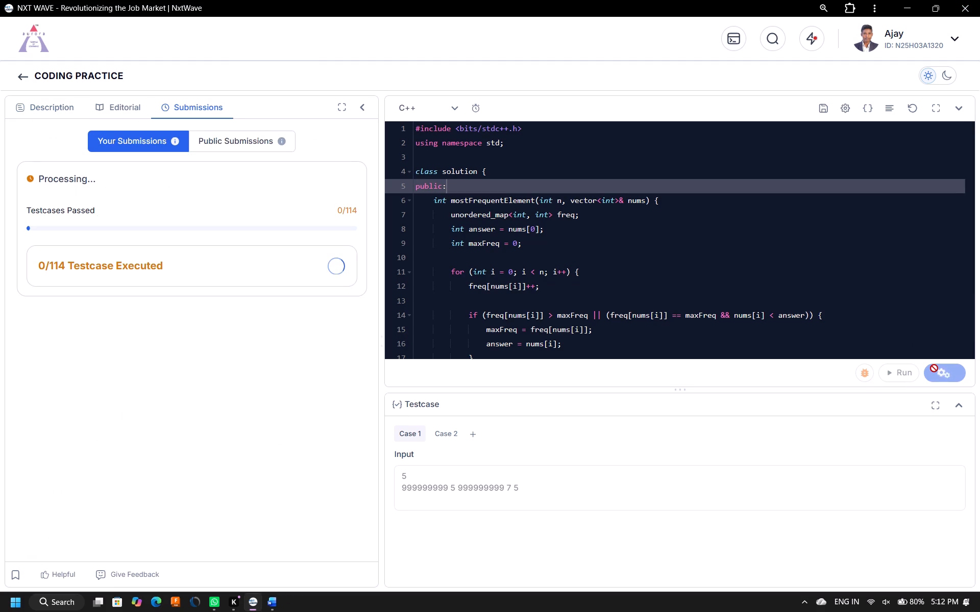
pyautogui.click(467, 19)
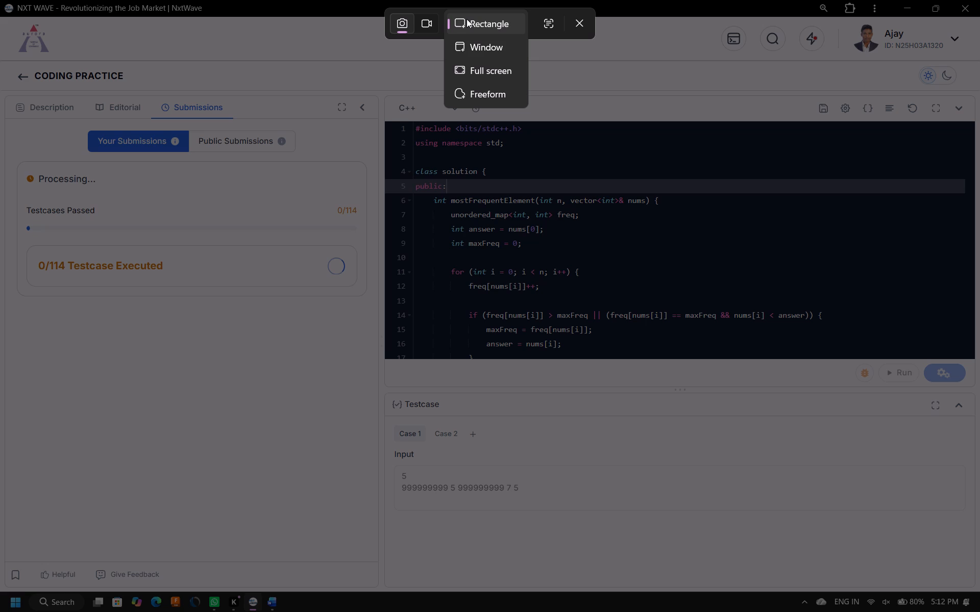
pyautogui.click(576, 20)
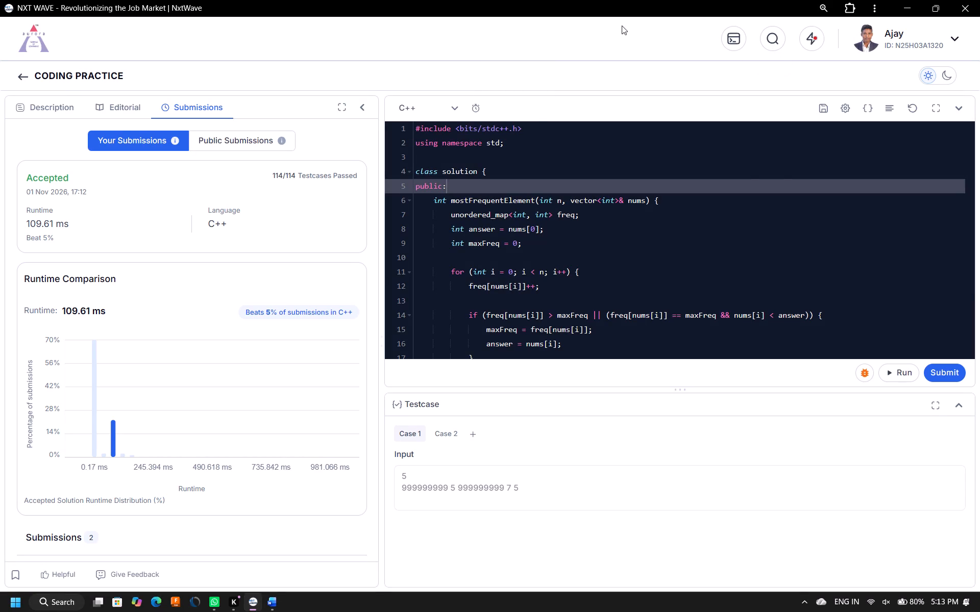
# Capture a full-screen screenshot of the Most Frequent Element submission result beside the solution code.
pyautogui.scroll(-2, 272, 284)
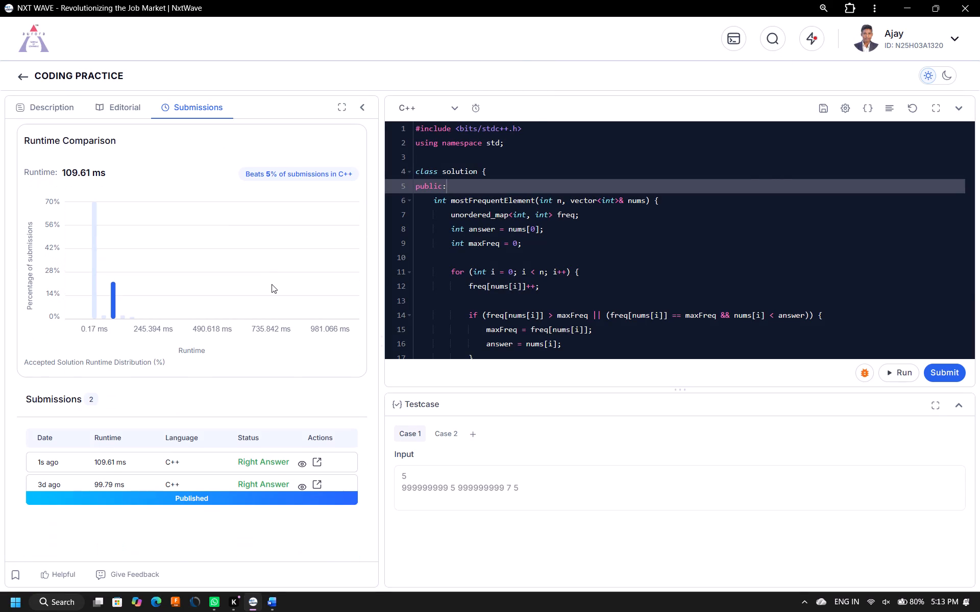
pyautogui.scroll(-1, 272, 284)
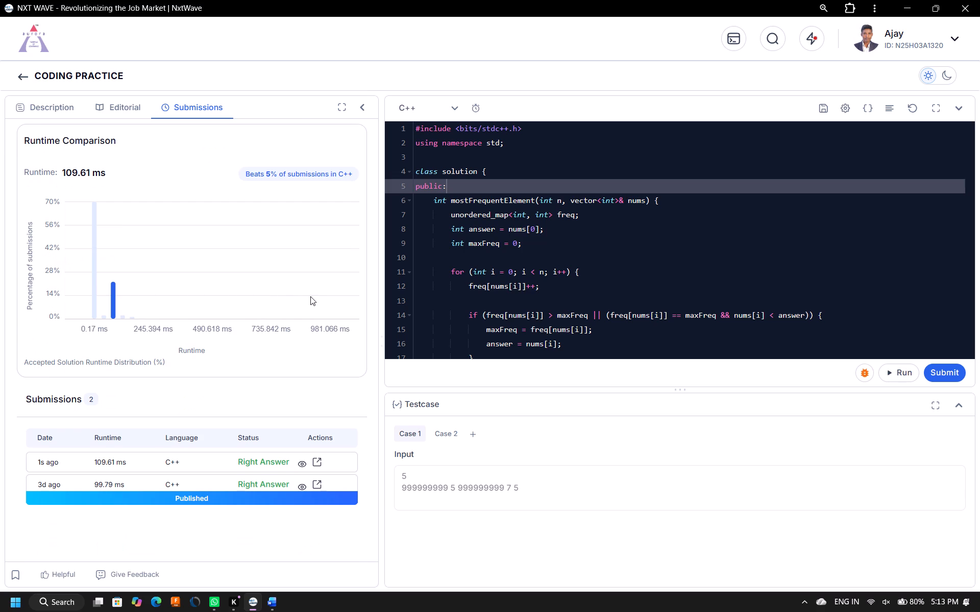
pyautogui.scroll(5, 310, 296)
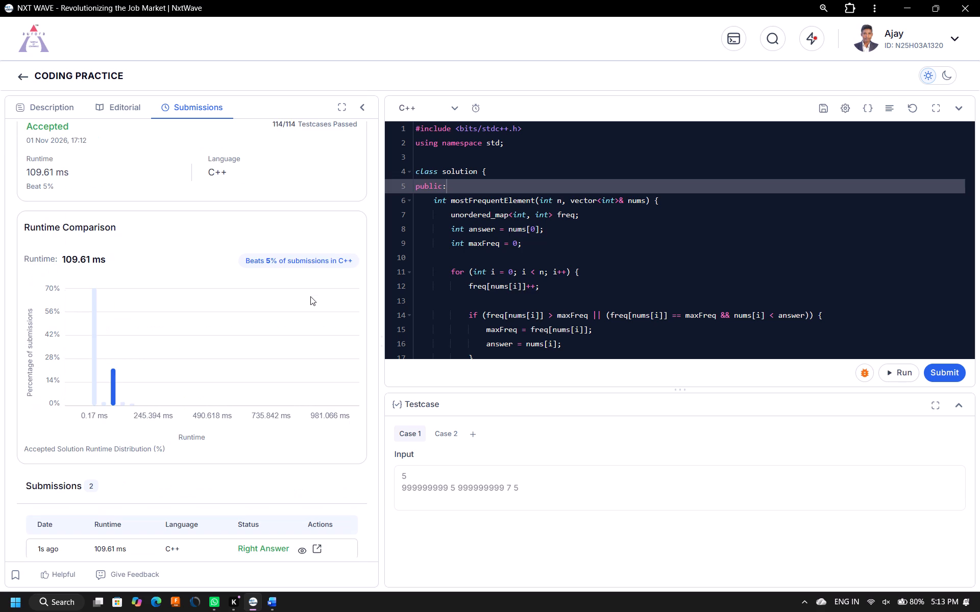
pyautogui.press('shift+super+s')
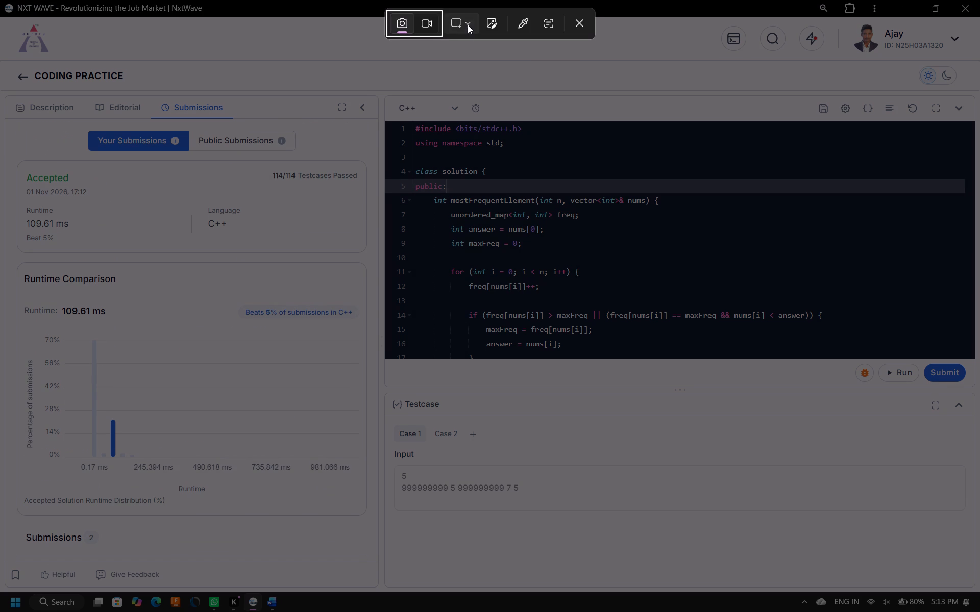
pyautogui.click(468, 24)
pyautogui.click(468, 71)
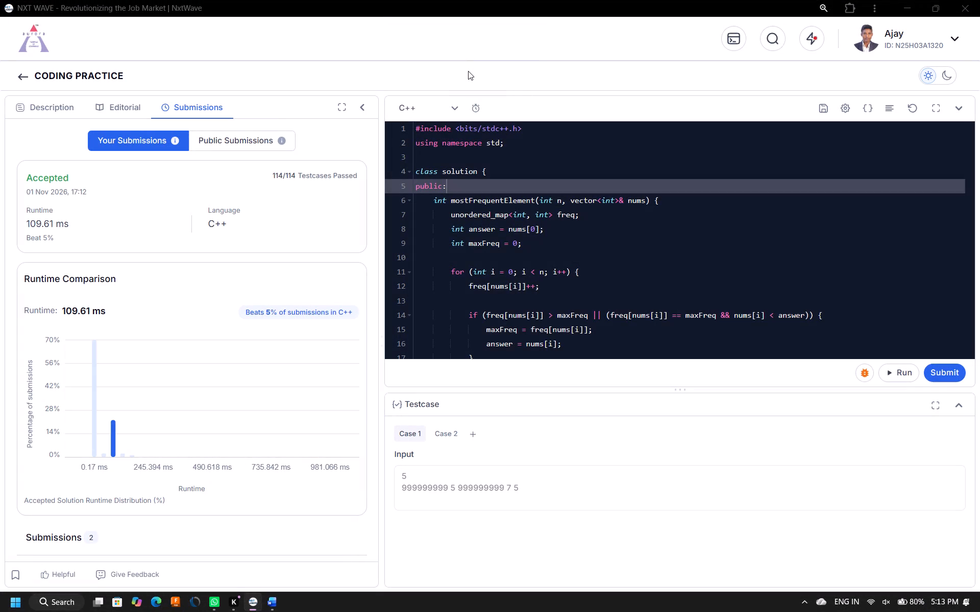
pyautogui.hotkey('ctrl', 'c')
pyautogui.hotkey('ctrl', 'c')
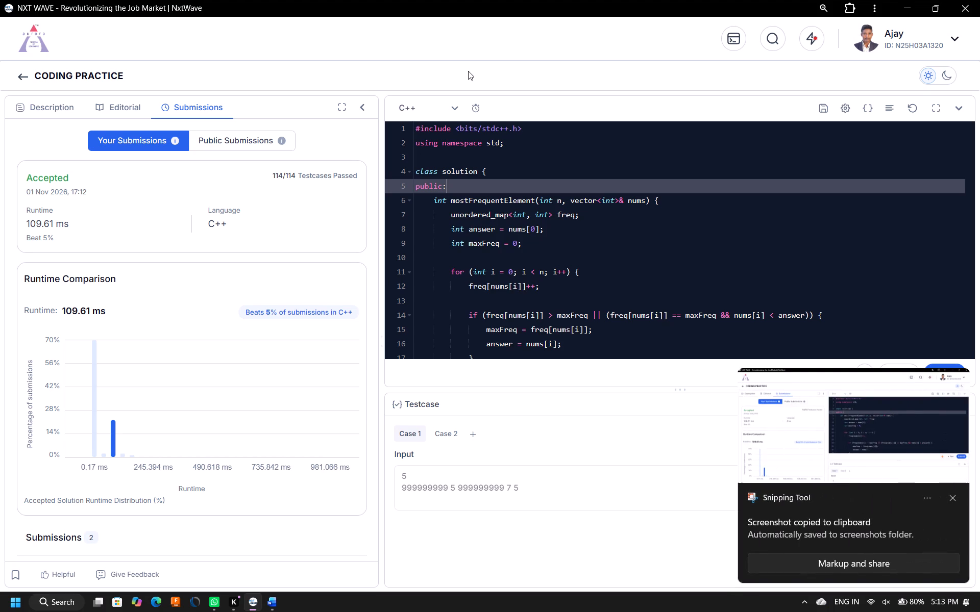
pyautogui.hotkey('ctrl', 'c')
pyautogui.hotkey('ctrl', 'c')
# Switch to Word and paste the submission screenshot on a new line after the closing brace of the Most Frequent Element code.
pyautogui.click(908, 2)
pyautogui.click(552, 339)
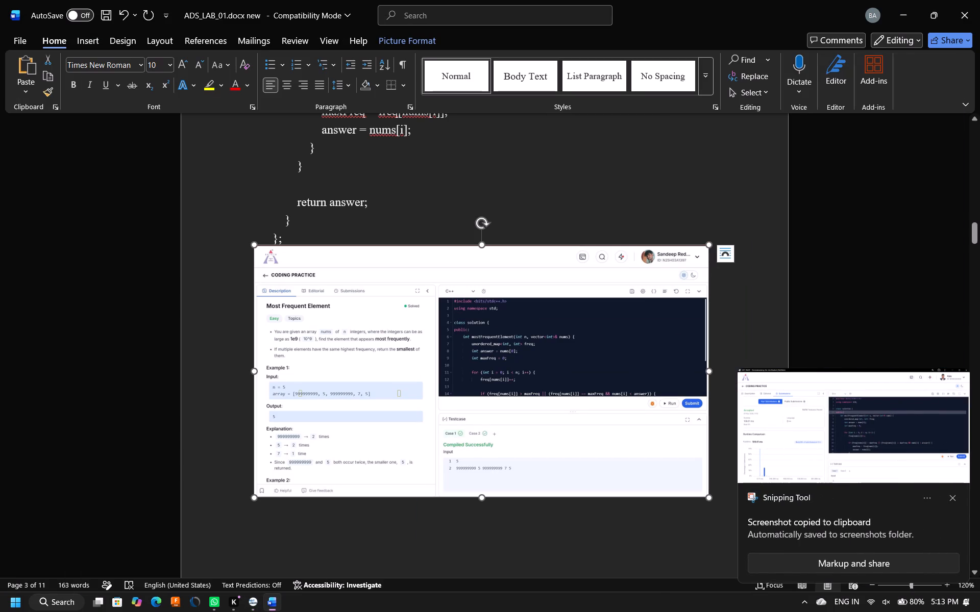
pyautogui.click(541, 237)
pyautogui.press('Return')
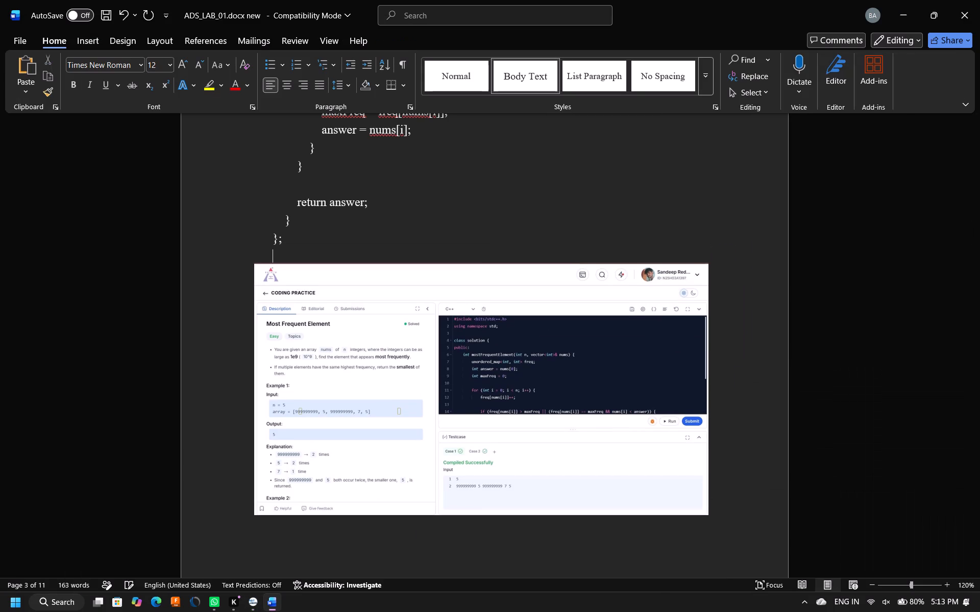
pyautogui.hotkey('ctrl', 'v')
# Delete the previous student's Most Frequent Element screenshot on page 4 and the empty lines left before number 2.
pyautogui.scroll(-1, 602, 310)
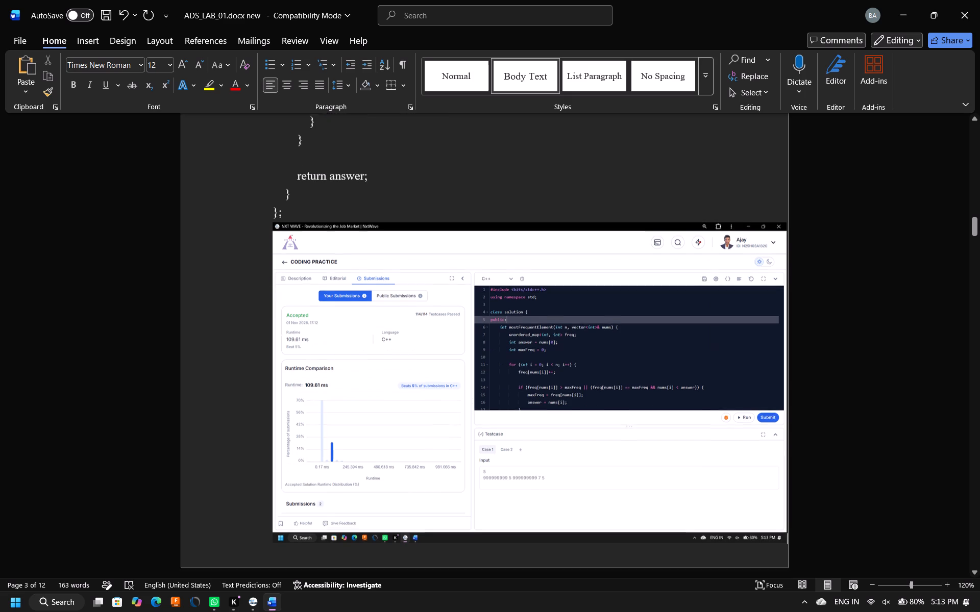
pyautogui.scroll(-4, 602, 310)
pyautogui.scroll(1, 602, 310)
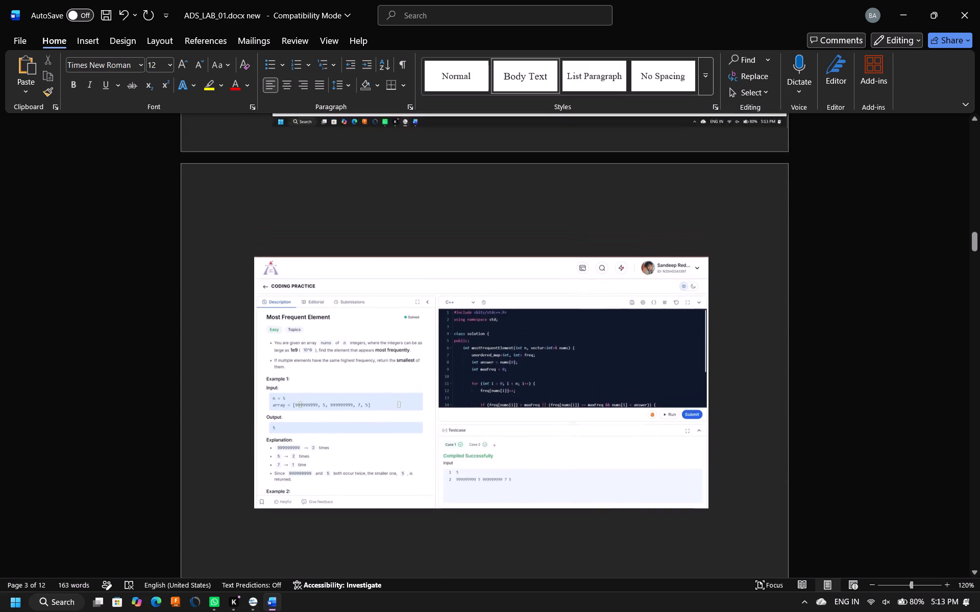
pyautogui.scroll(1, 602, 310)
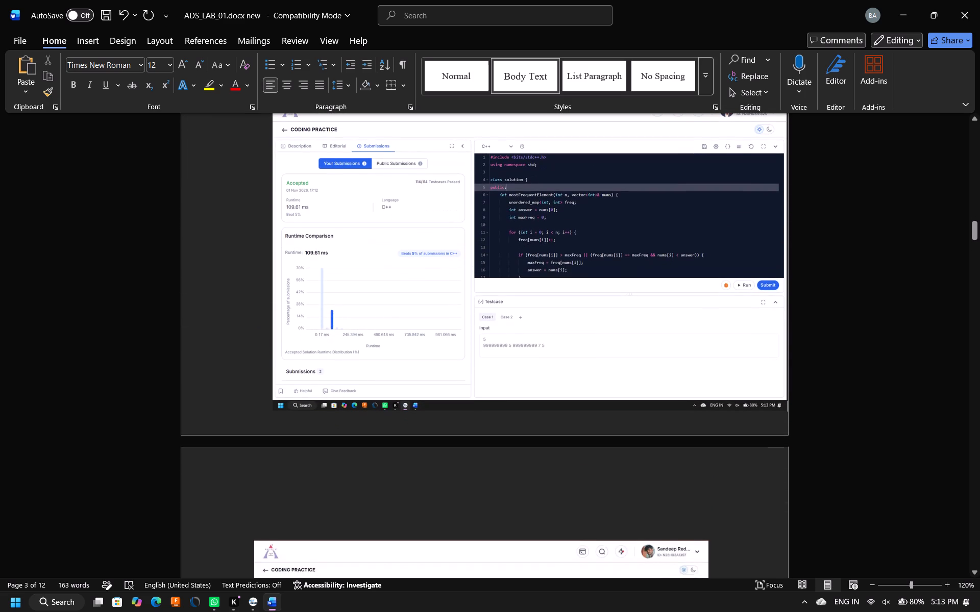
pyautogui.scroll(2, 602, 310)
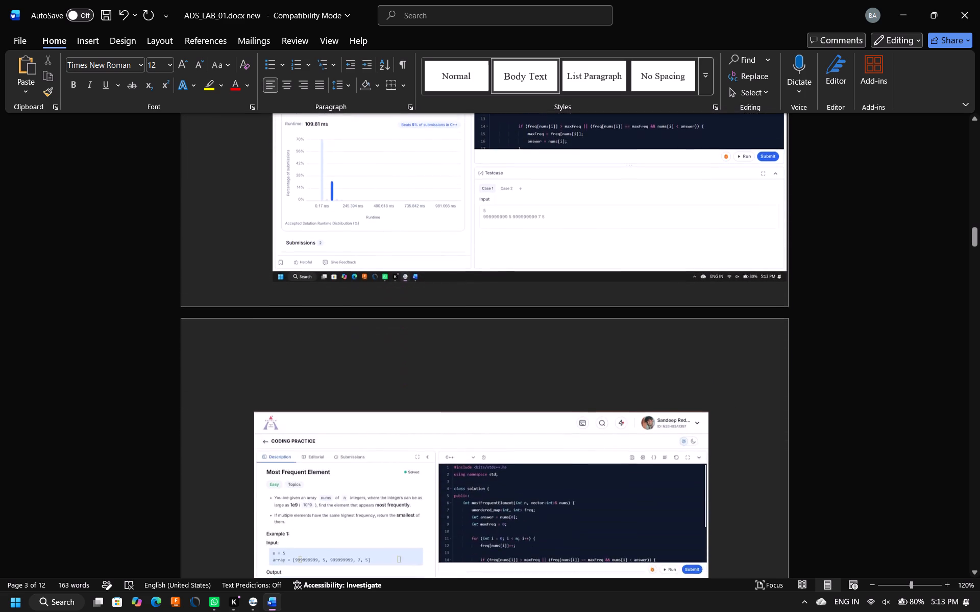
pyautogui.scroll(1, 602, 310)
pyautogui.click(494, 397)
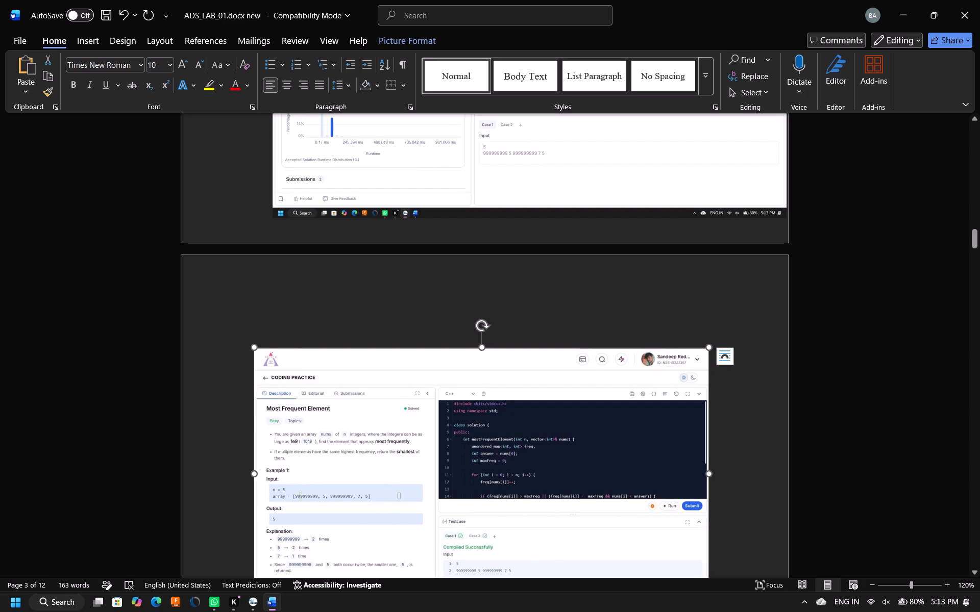
pyautogui.press('BackSpace')
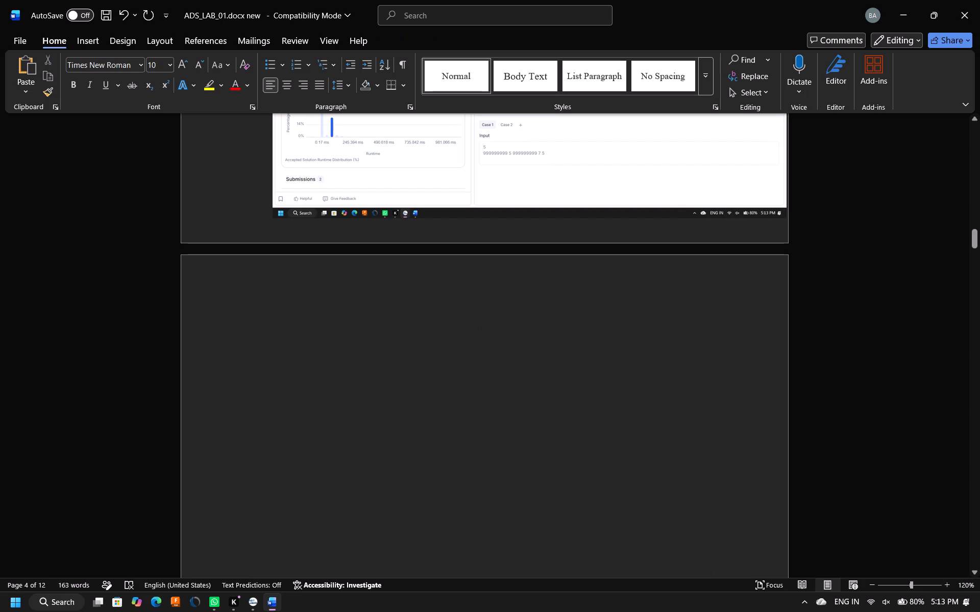
pyautogui.press('BackSpace')
pyautogui.press('BackSpace')
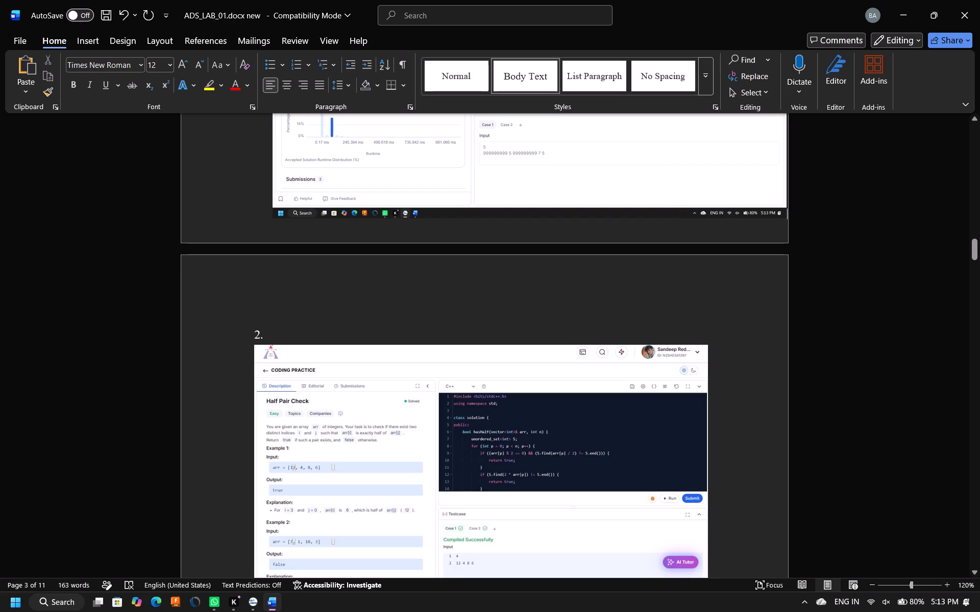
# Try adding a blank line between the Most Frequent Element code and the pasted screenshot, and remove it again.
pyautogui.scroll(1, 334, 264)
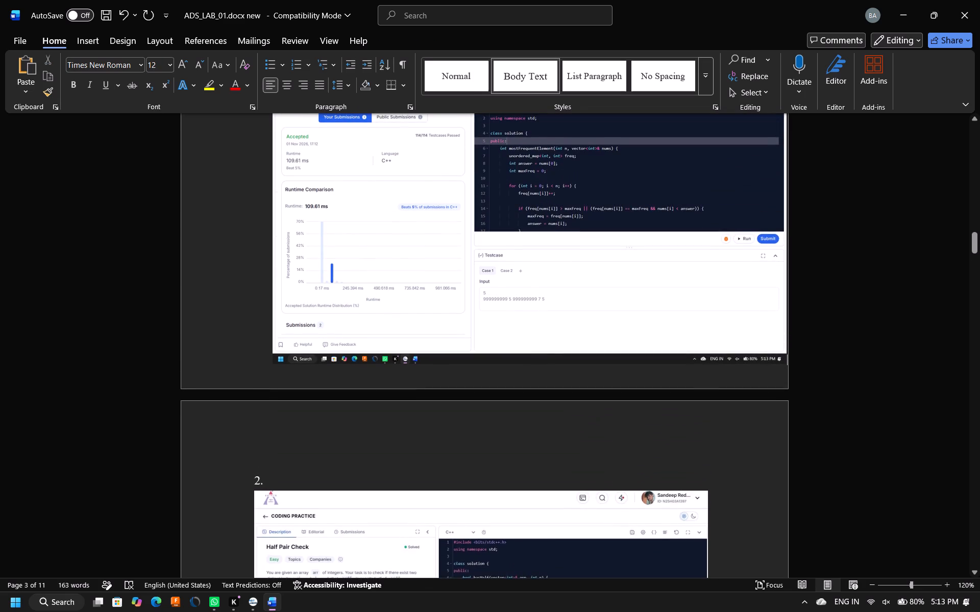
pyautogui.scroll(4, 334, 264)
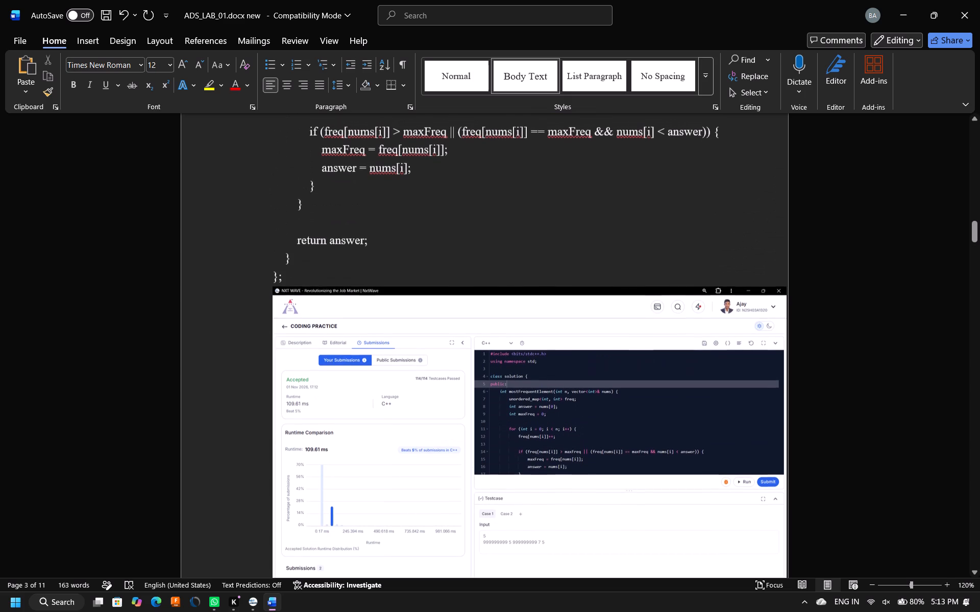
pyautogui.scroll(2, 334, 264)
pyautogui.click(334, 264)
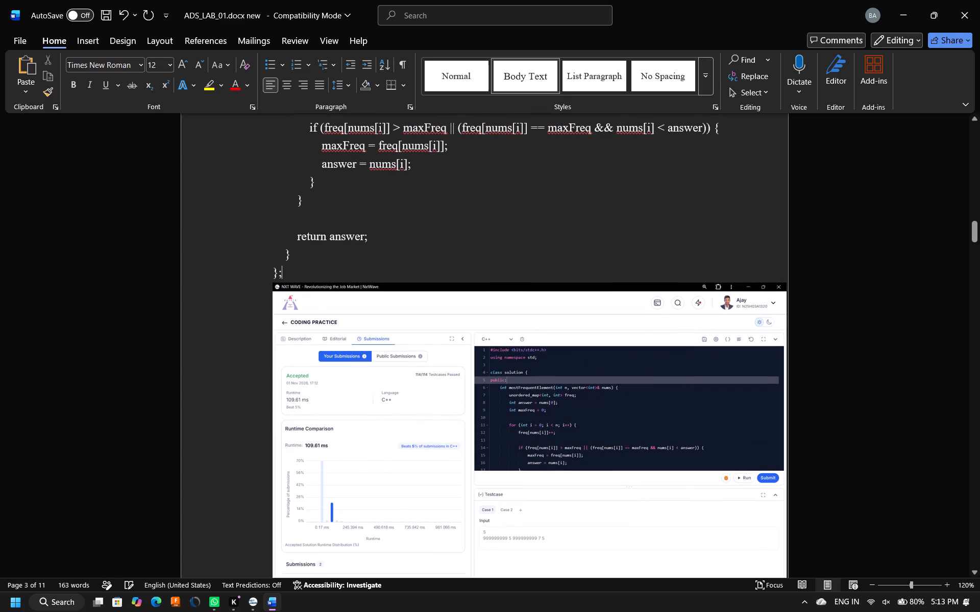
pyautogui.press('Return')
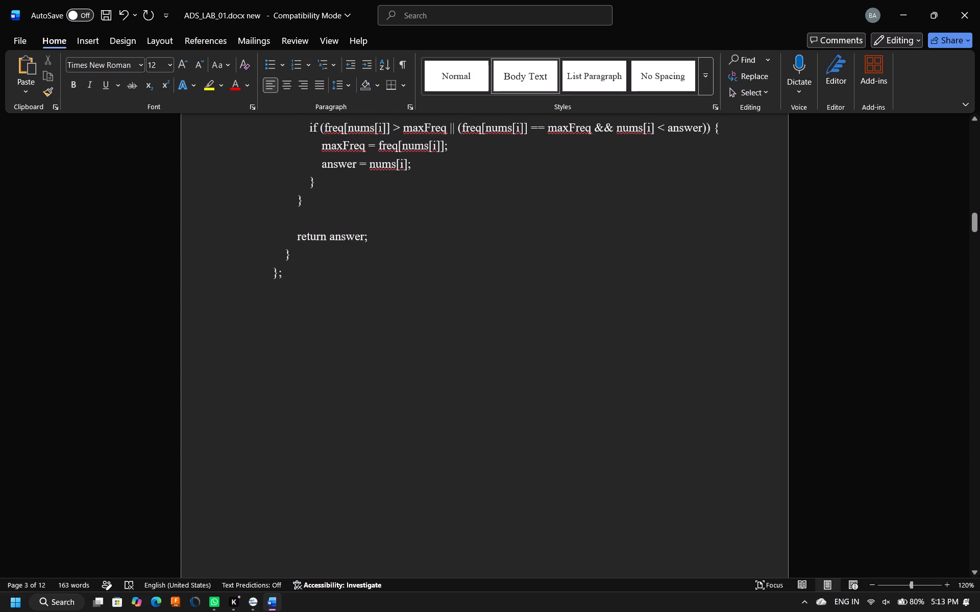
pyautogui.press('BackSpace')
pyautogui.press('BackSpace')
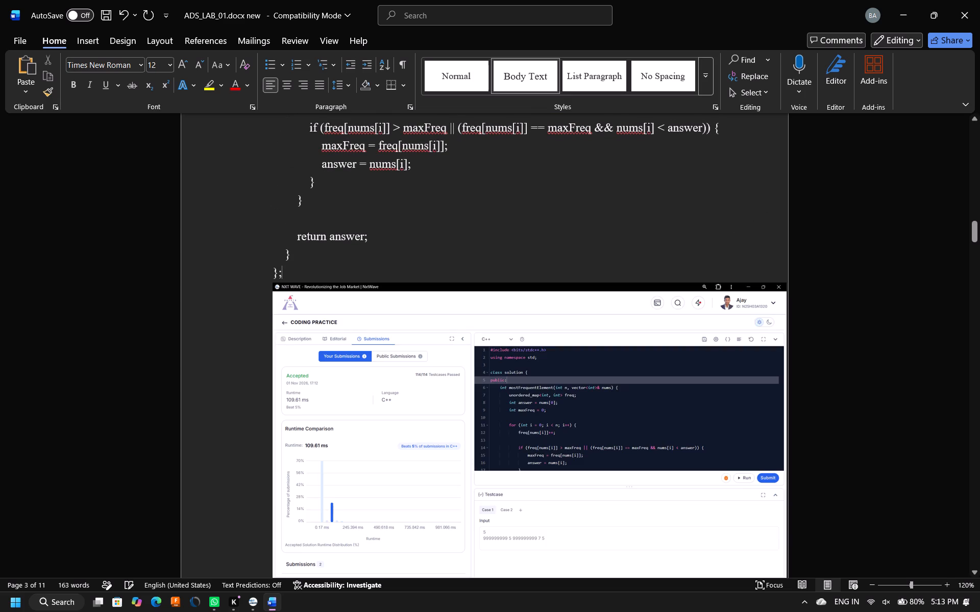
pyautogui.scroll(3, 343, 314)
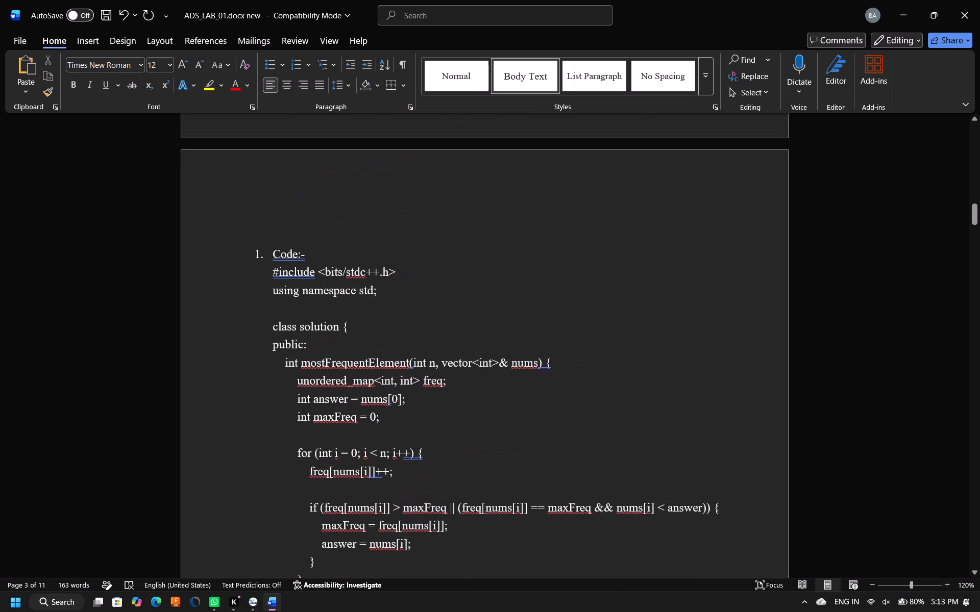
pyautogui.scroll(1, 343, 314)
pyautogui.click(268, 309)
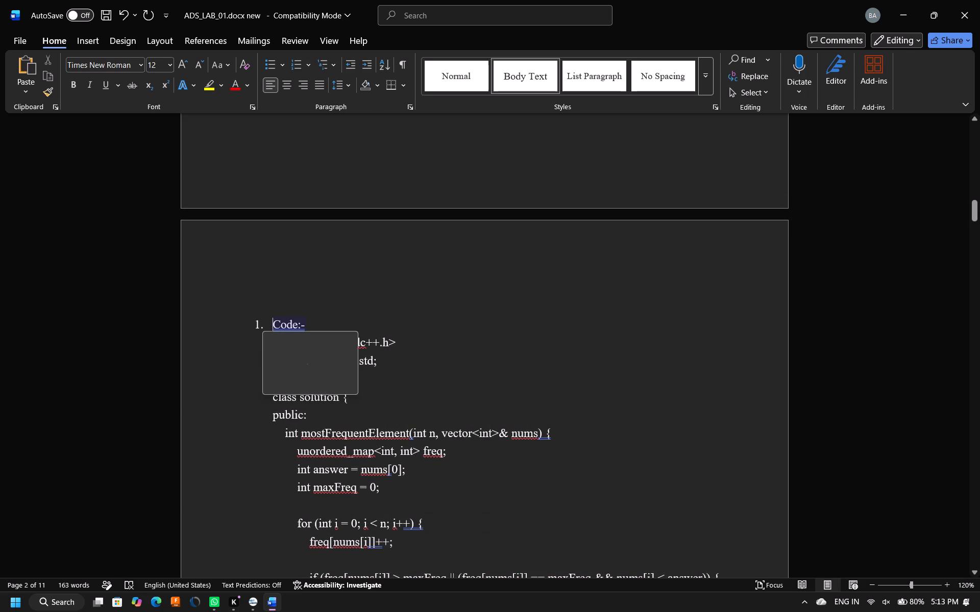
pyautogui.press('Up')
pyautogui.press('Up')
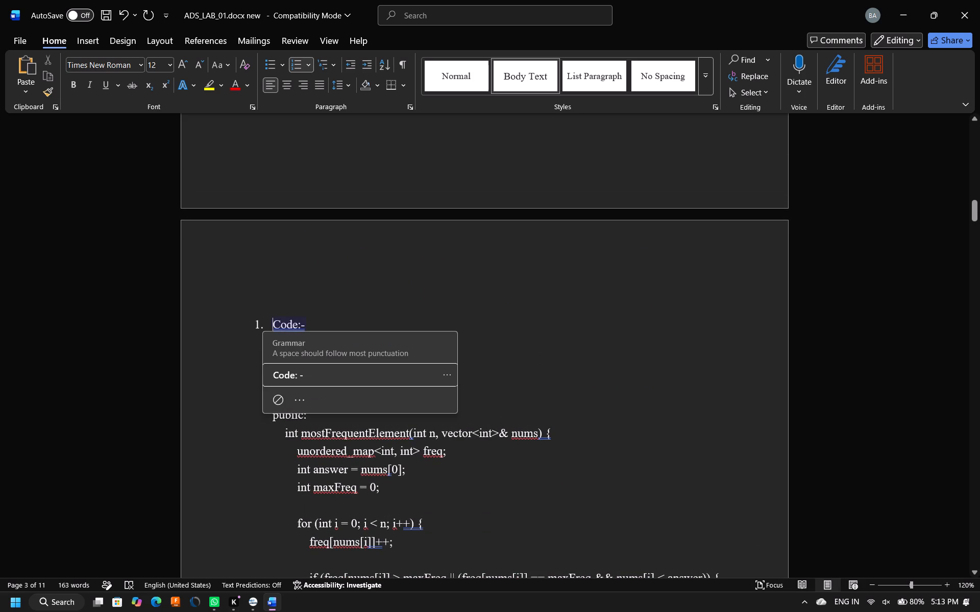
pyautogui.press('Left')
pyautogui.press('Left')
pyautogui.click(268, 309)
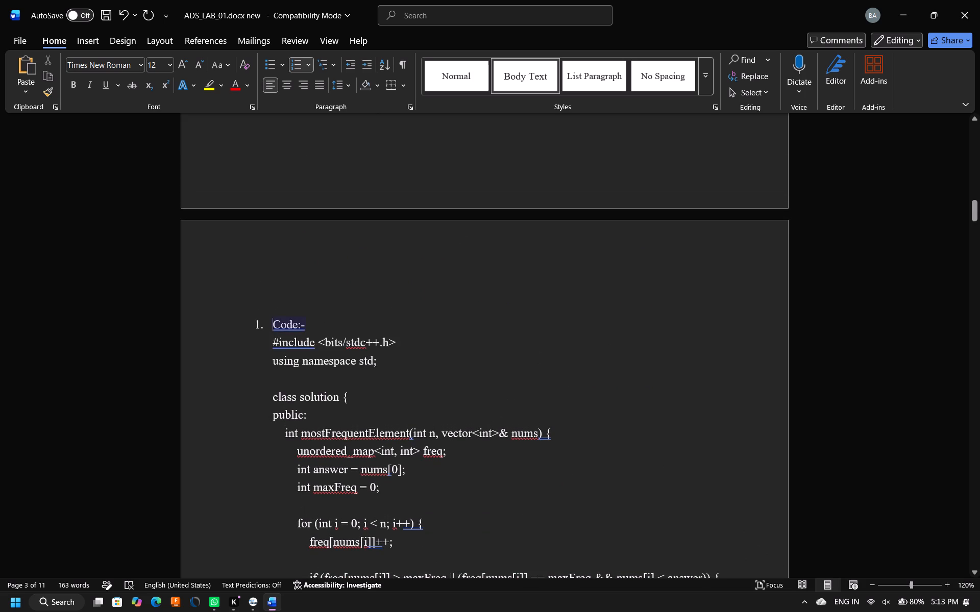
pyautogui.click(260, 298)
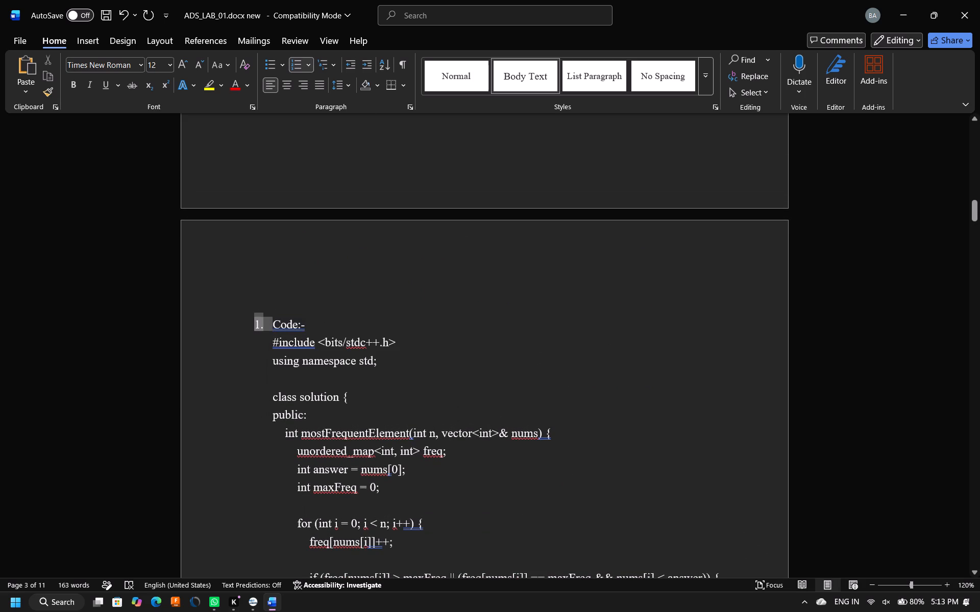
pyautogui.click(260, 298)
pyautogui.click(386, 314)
# Insert a blank line between number 2 and the Half Pair Check screenshot on page 4.
pyautogui.scroll(5, 386, 314)
pyautogui.scroll(-4, 386, 314)
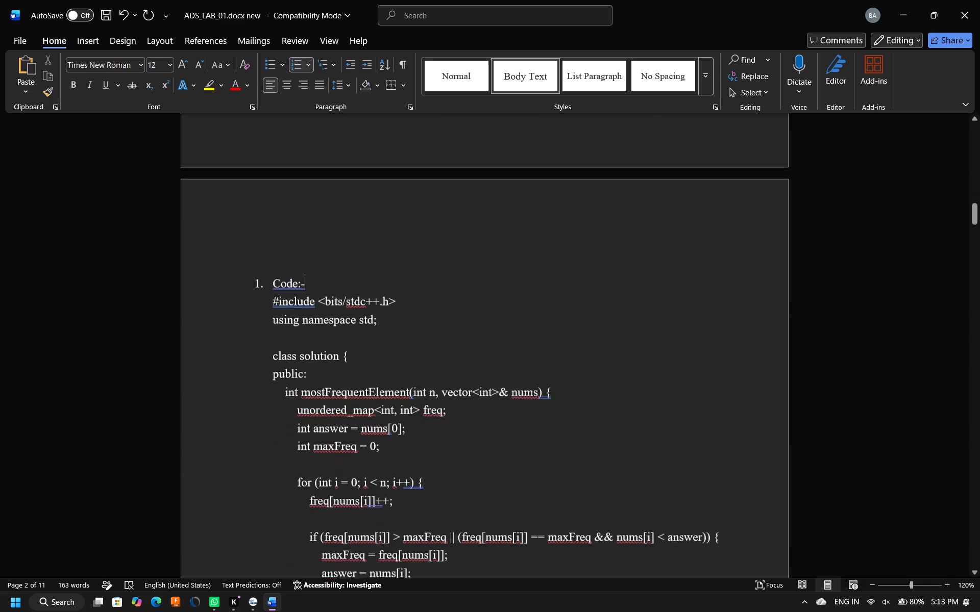
pyautogui.scroll(-4, 386, 314)
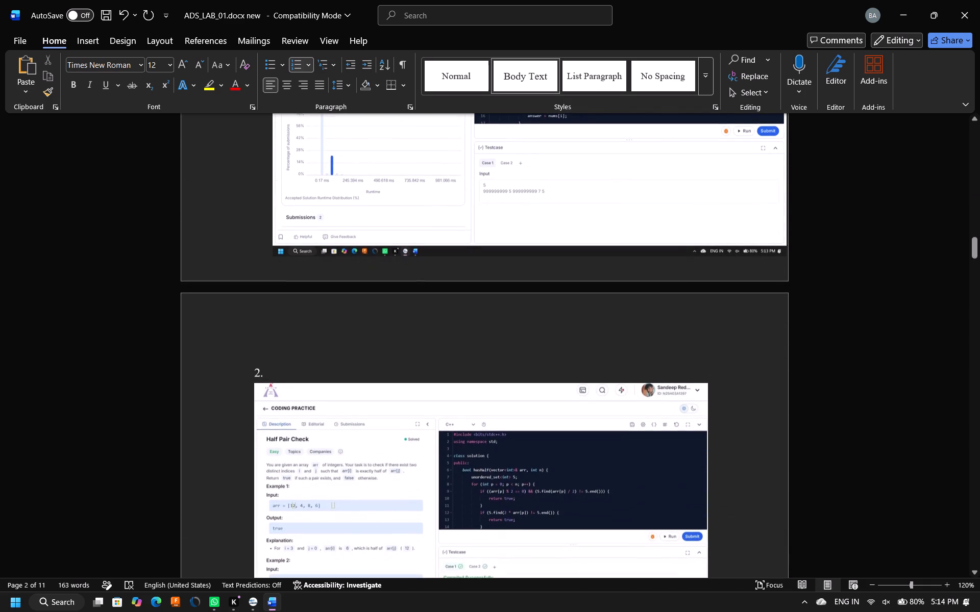
pyautogui.scroll(-1, 386, 314)
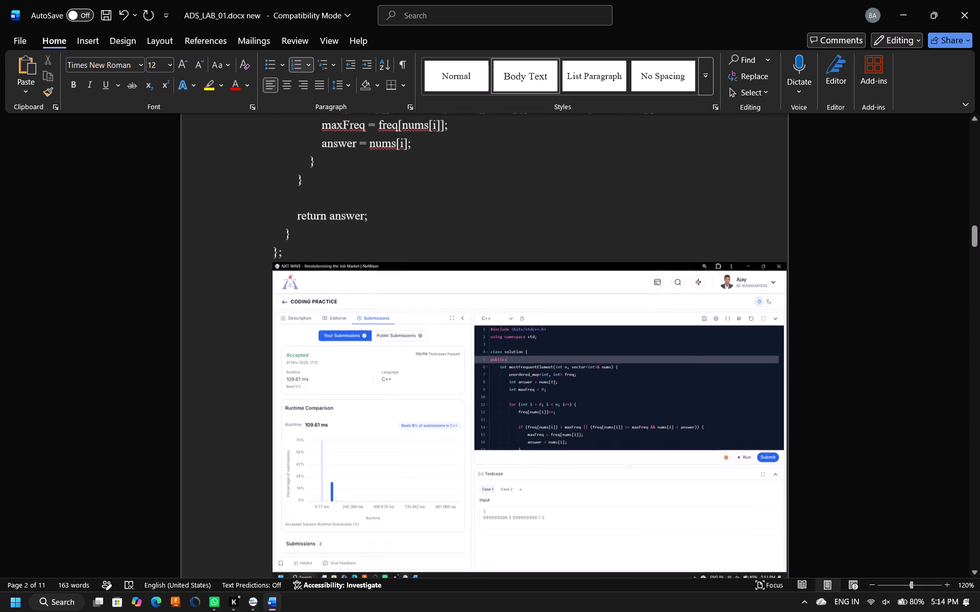
pyautogui.scroll(-1, 386, 314)
pyautogui.scroll(5, 386, 314)
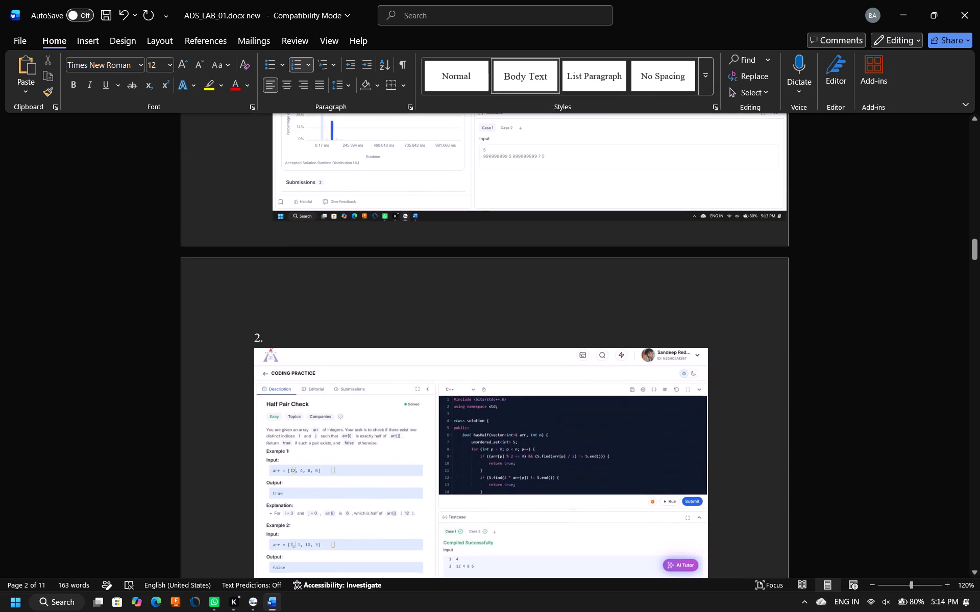
pyautogui.click(301, 332)
pyautogui.press('Return')
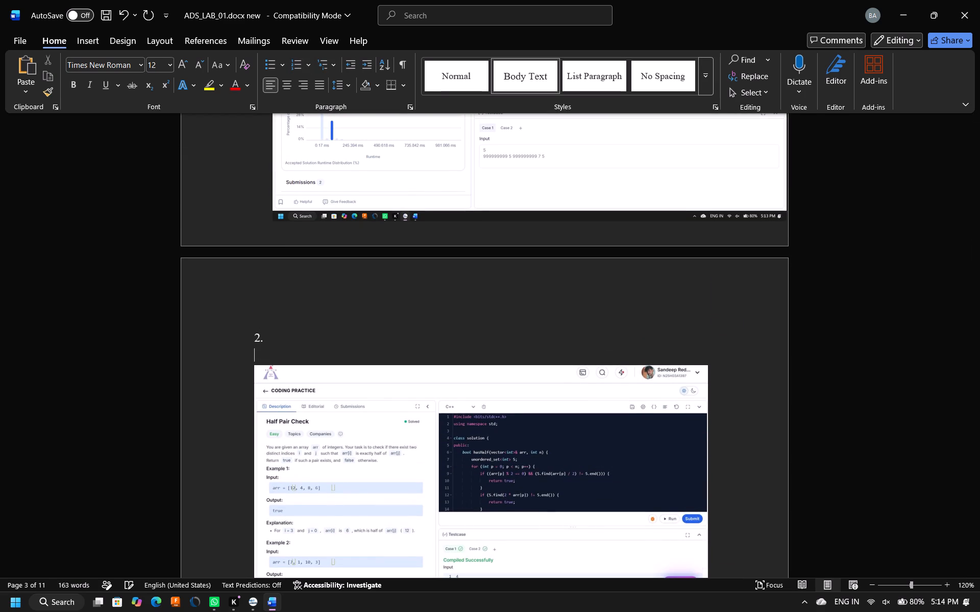
# Following item 1's format, add the heading "Code:-" beside number 2 and leave an unnumbered indented line below it for the code.
pyautogui.scroll(5, 301, 332)
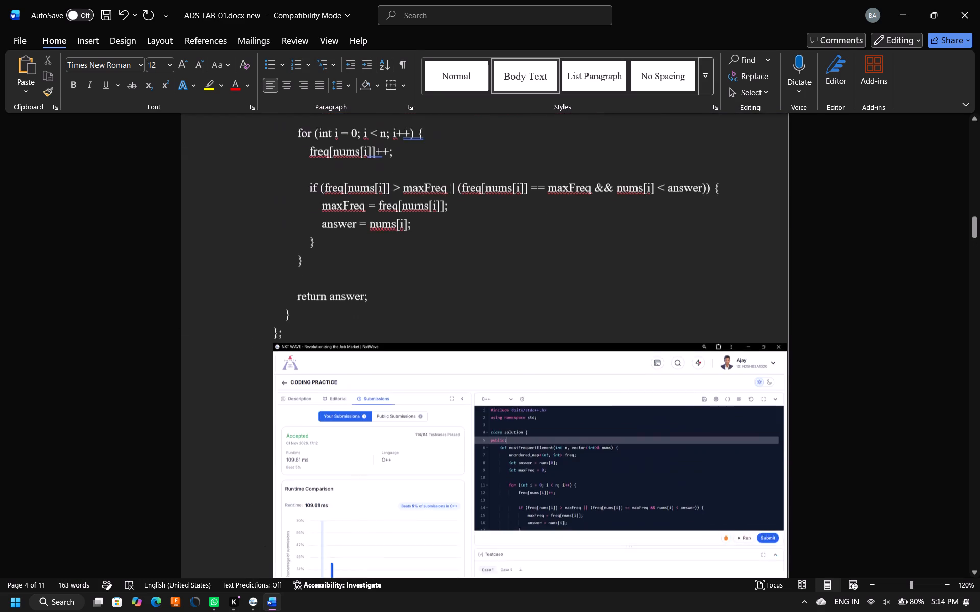
pyautogui.scroll(3, 301, 332)
pyautogui.scroll(-4, 301, 332)
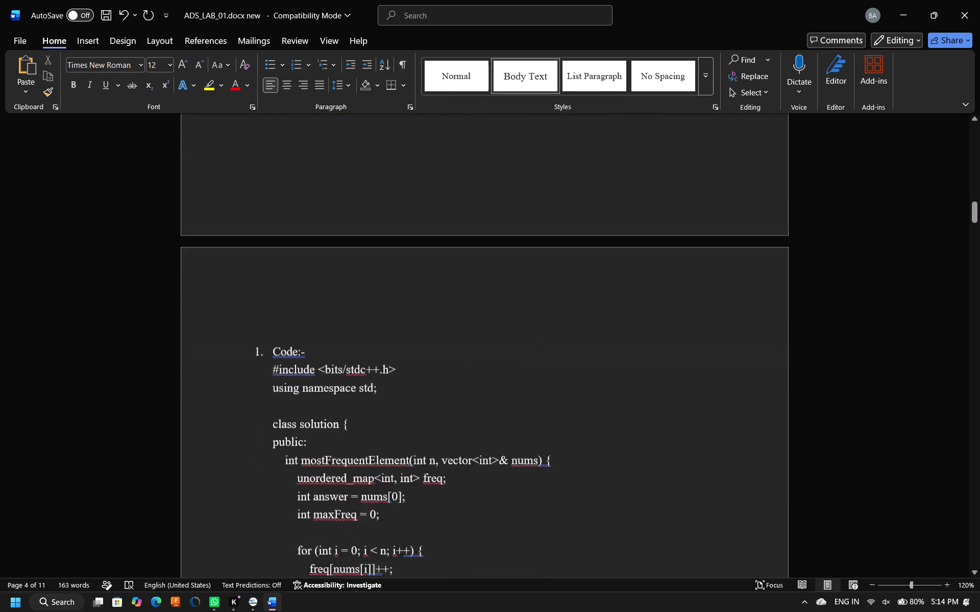
pyautogui.scroll(-4, 301, 332)
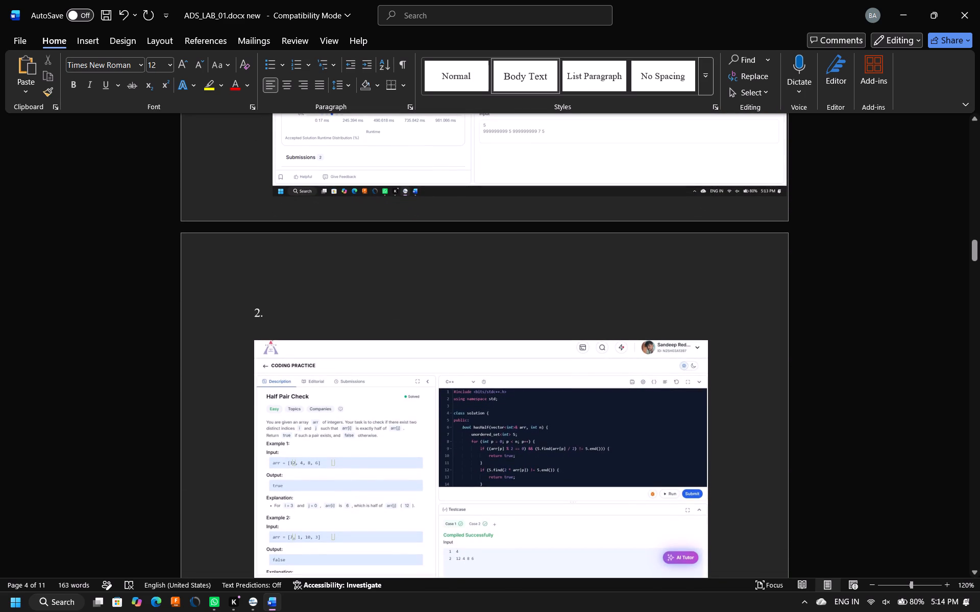
pyautogui.click(282, 303)
pyautogui.press('space')
pyautogui.press('c')
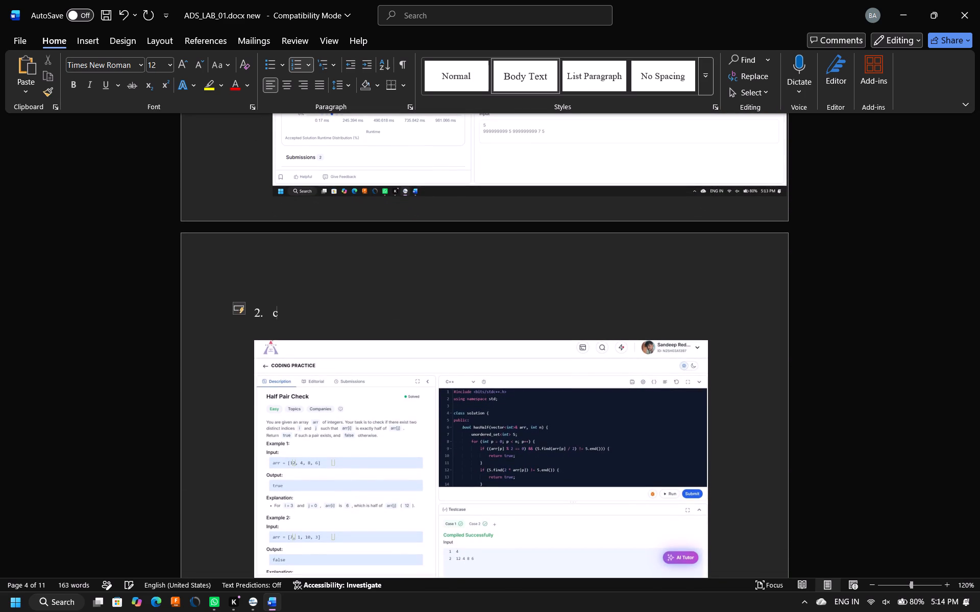
pyautogui.press('BackSpace')
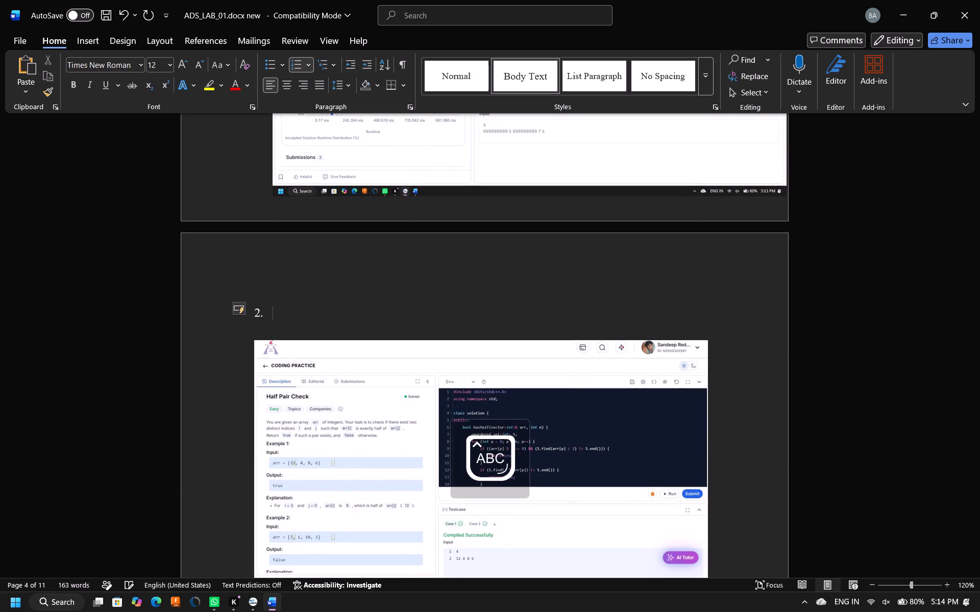
pyautogui.press('c')
pyautogui.write(':-')
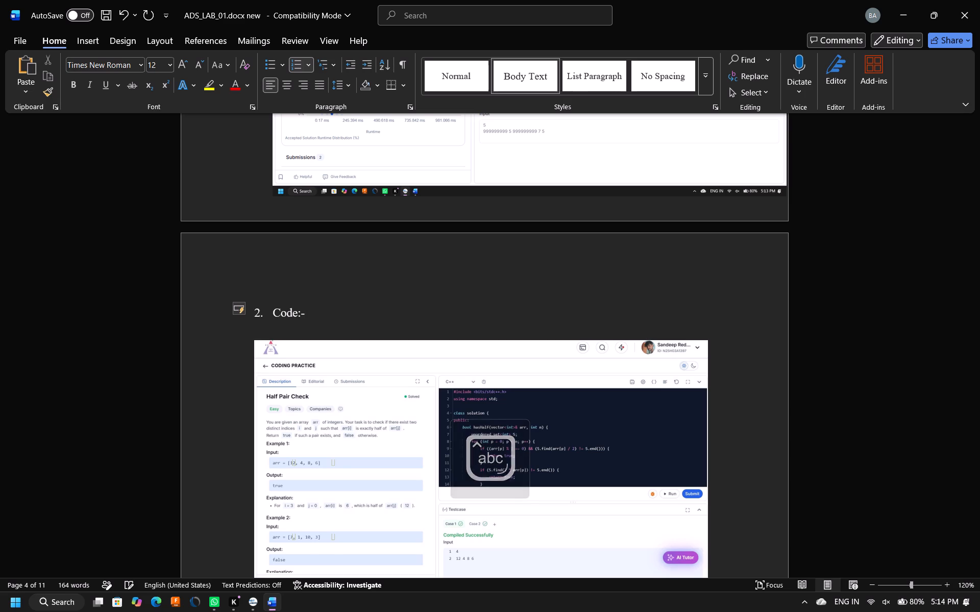
pyautogui.press('Return')
pyautogui.press('BackSpace')
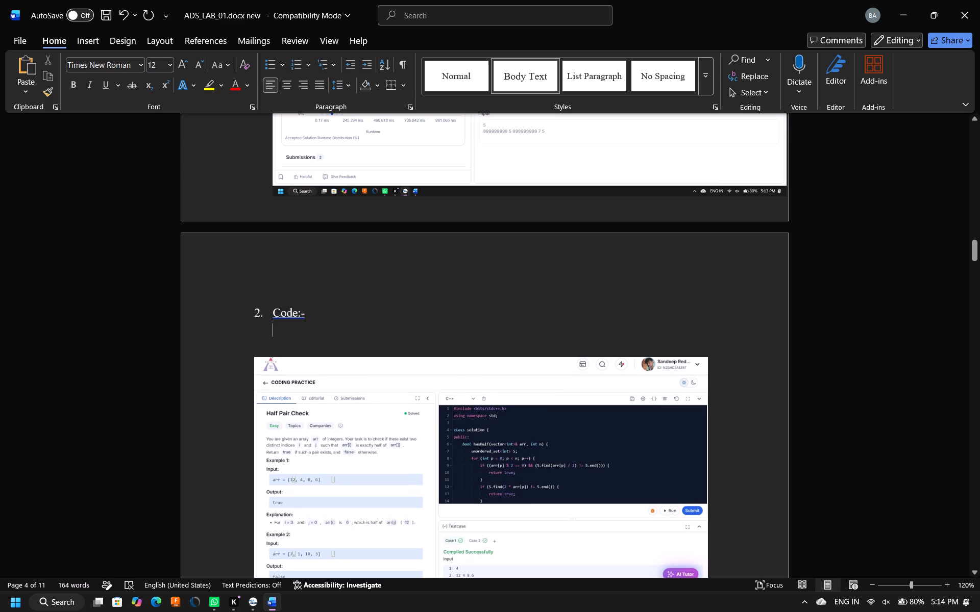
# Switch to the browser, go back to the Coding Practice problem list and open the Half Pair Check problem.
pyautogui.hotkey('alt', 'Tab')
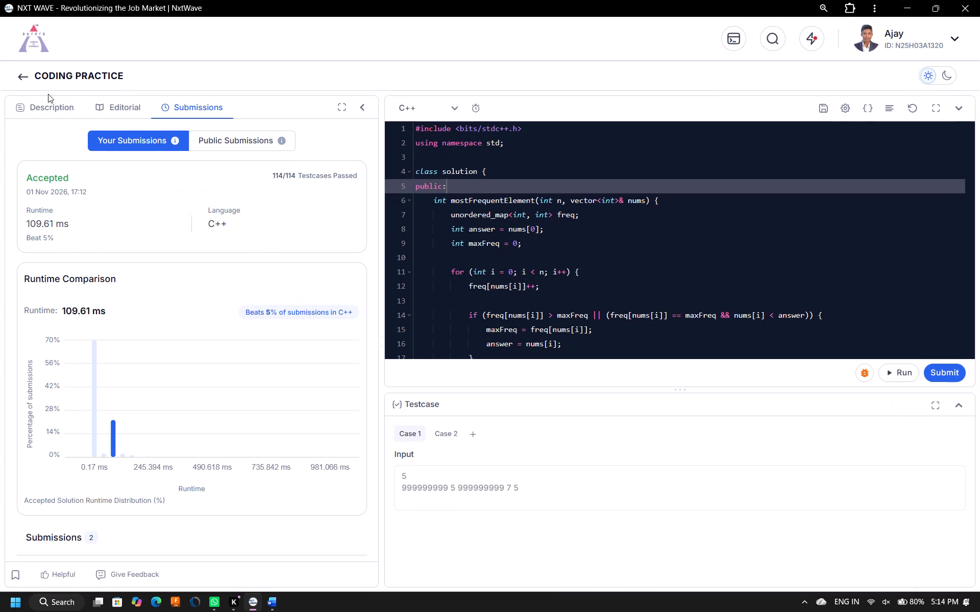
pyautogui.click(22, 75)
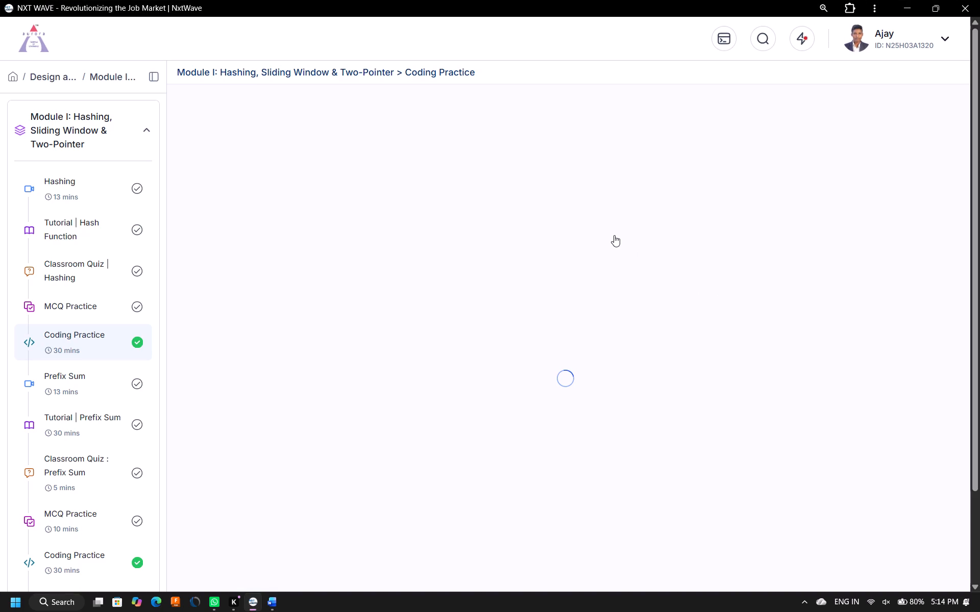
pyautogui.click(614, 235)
# Switch to Word and look through the remaining numbered problem screenshots to the end of the report.
pyautogui.hotkey('alt', 'Tab')
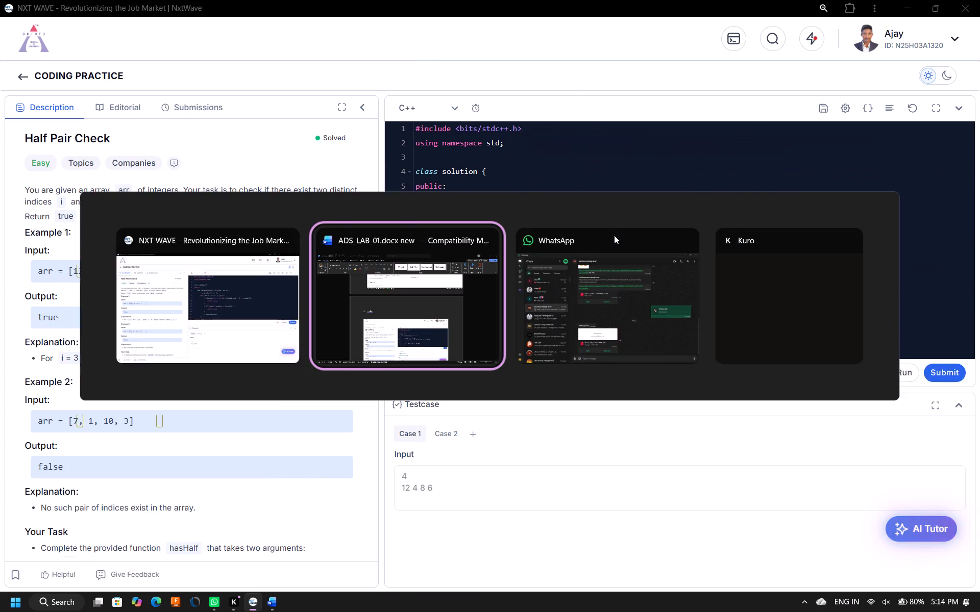
pyautogui.scroll(-4, 492, 290)
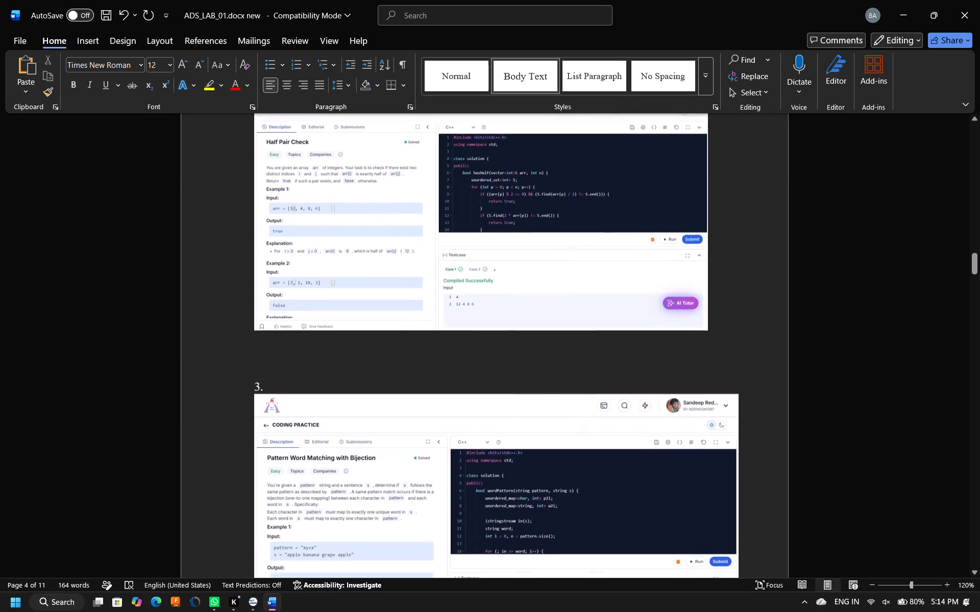
pyautogui.scroll(-13, 492, 290)
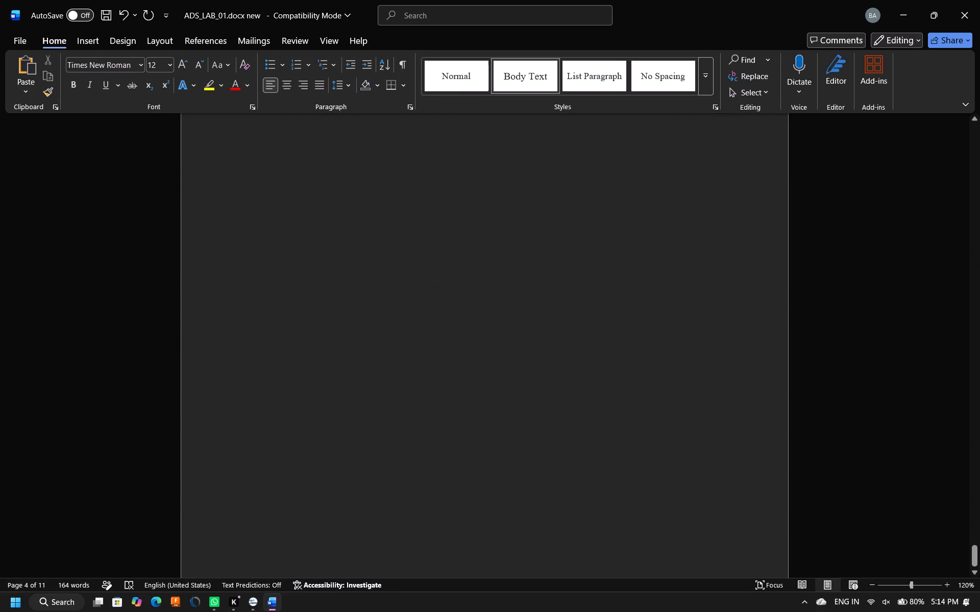
pyautogui.scroll(-2, 492, 290)
pyautogui.scroll(7, 492, 290)
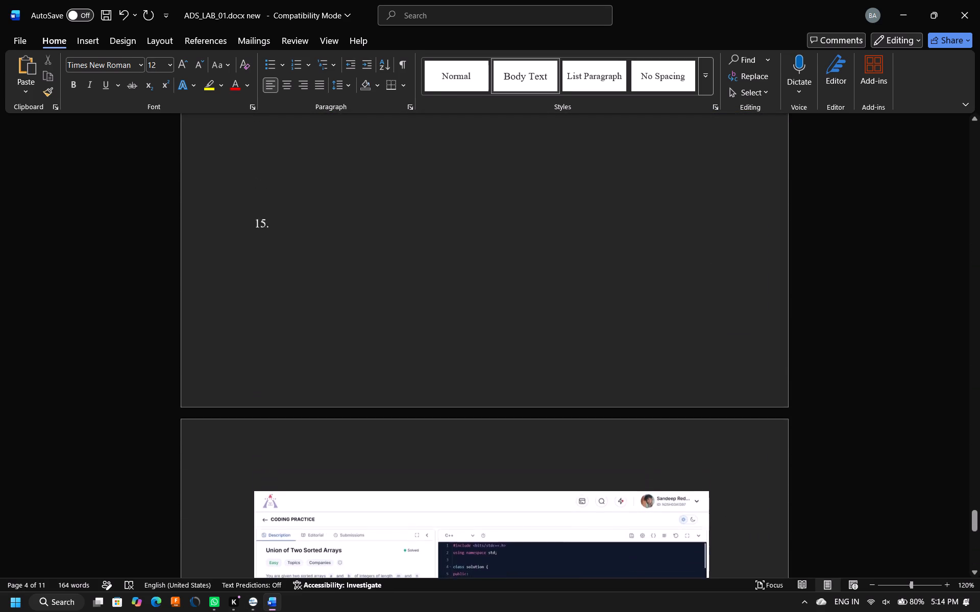
pyautogui.scroll(2, 492, 290)
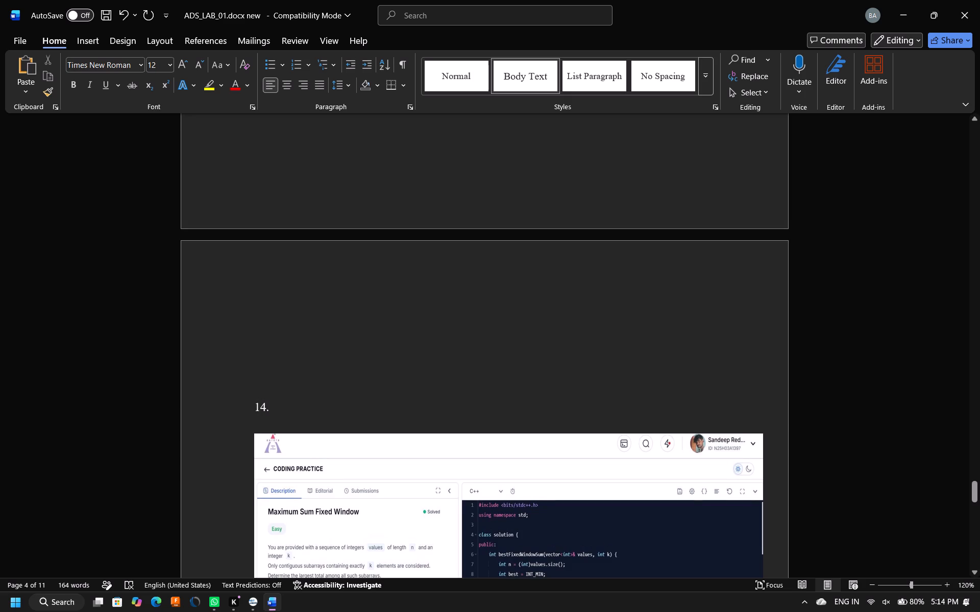
pyautogui.scroll(1, 492, 290)
# Return to the Hashing Coding Practice list in the browser and compare its problems with the numbered screenshots in the Word report.
pyautogui.hotkey('alt', 'Tab')
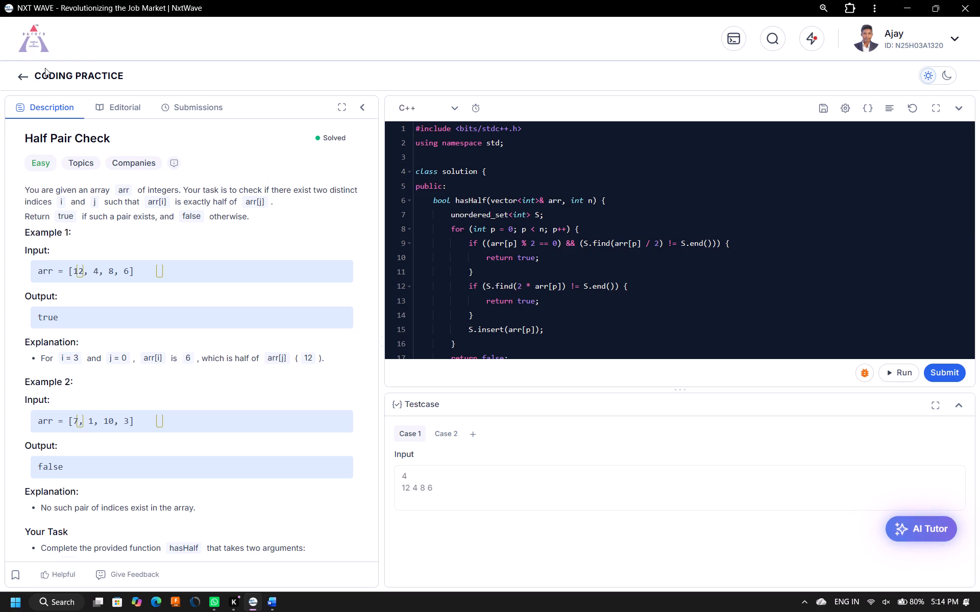
pyautogui.click(24, 75)
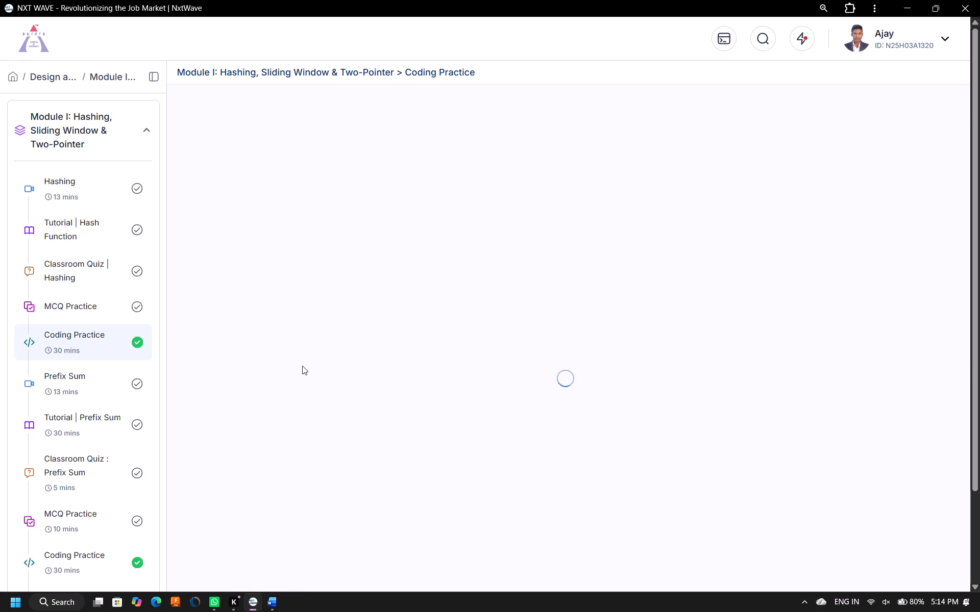
pyautogui.scroll(-9, 302, 366)
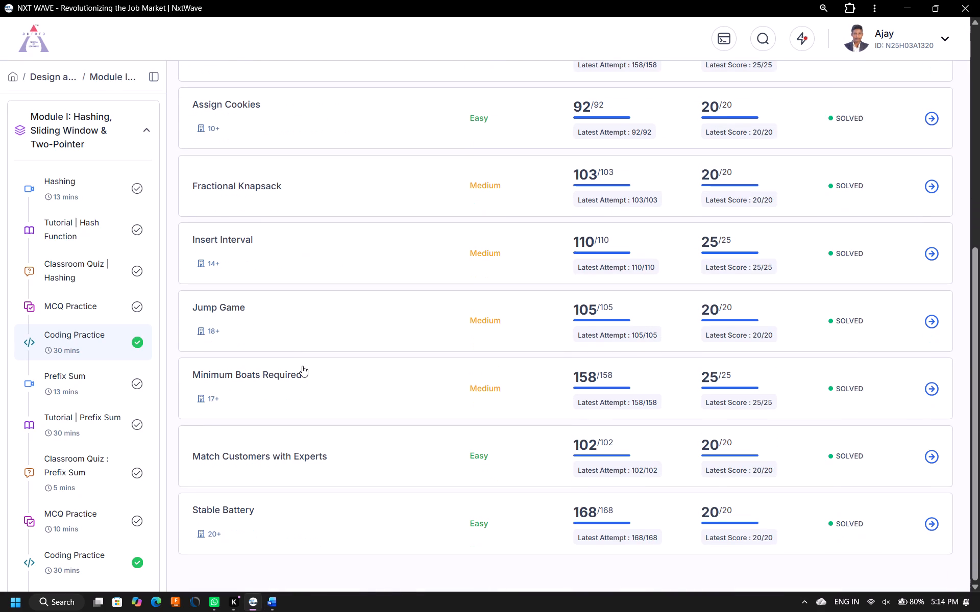
pyautogui.scroll(-2, 302, 366)
pyautogui.hotkey('alt', 'Tab')
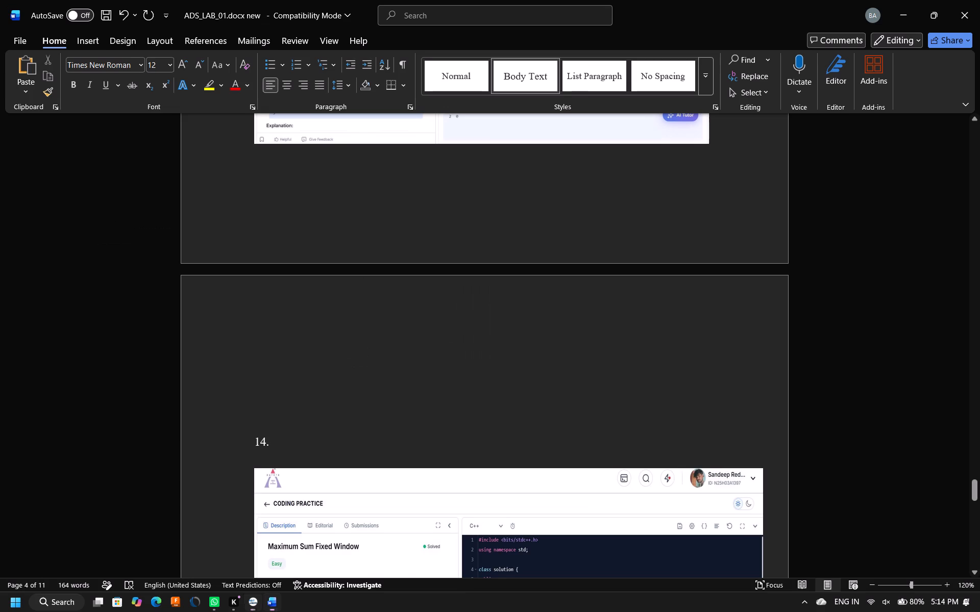
pyautogui.hotkey('alt', 'Tab')
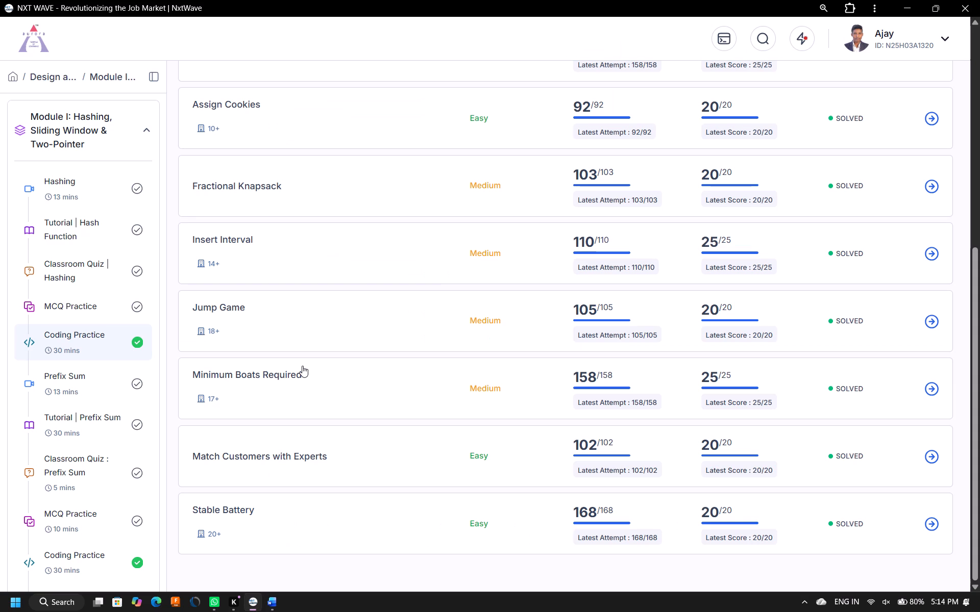
pyautogui.scroll(6, 302, 366)
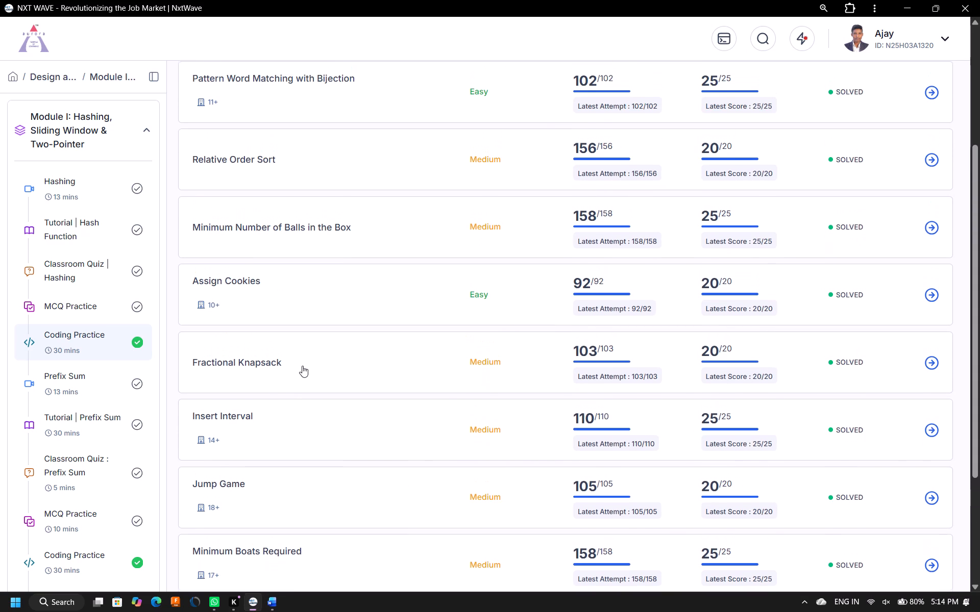
pyautogui.scroll(2, 302, 366)
pyautogui.scroll(-5, 302, 366)
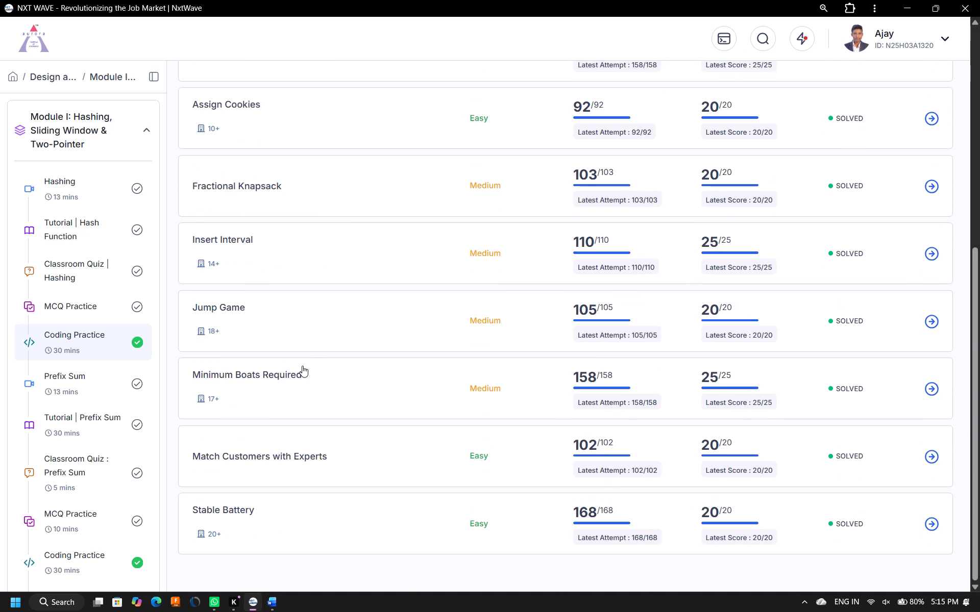
pyautogui.hotkey('alt', 'Tab')
pyautogui.scroll(-5, 302, 366)
pyautogui.scroll(1, 302, 366)
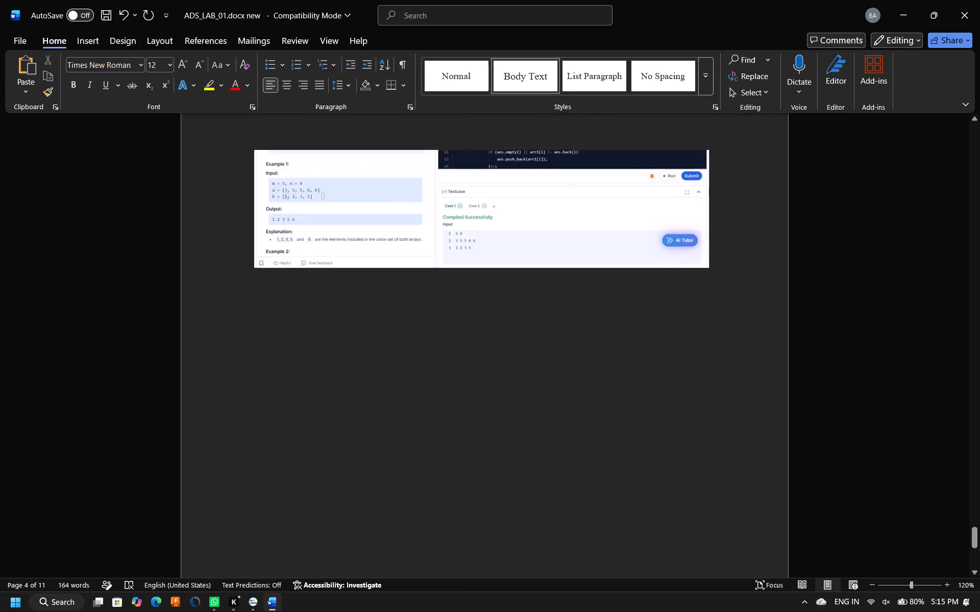
pyautogui.scroll(2, 302, 366)
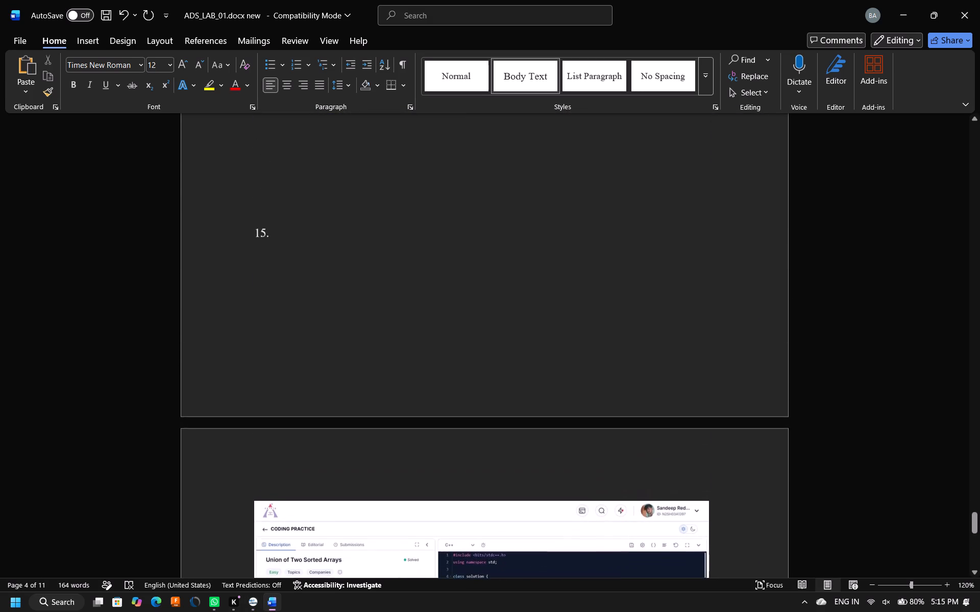
pyautogui.scroll(1, 302, 366)
# In the browser, view the Coding Practice problem lists for Prefix Sum and for Sliding Window and Two Pointers.
pyautogui.hotkey('alt', 'Tab')
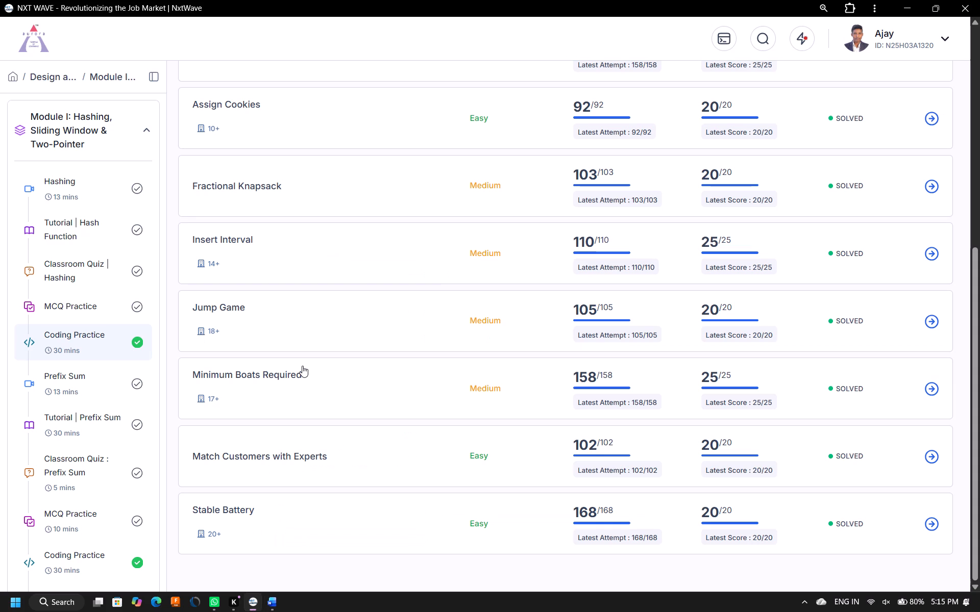
pyautogui.scroll(-1, 302, 366)
pyautogui.click(77, 553)
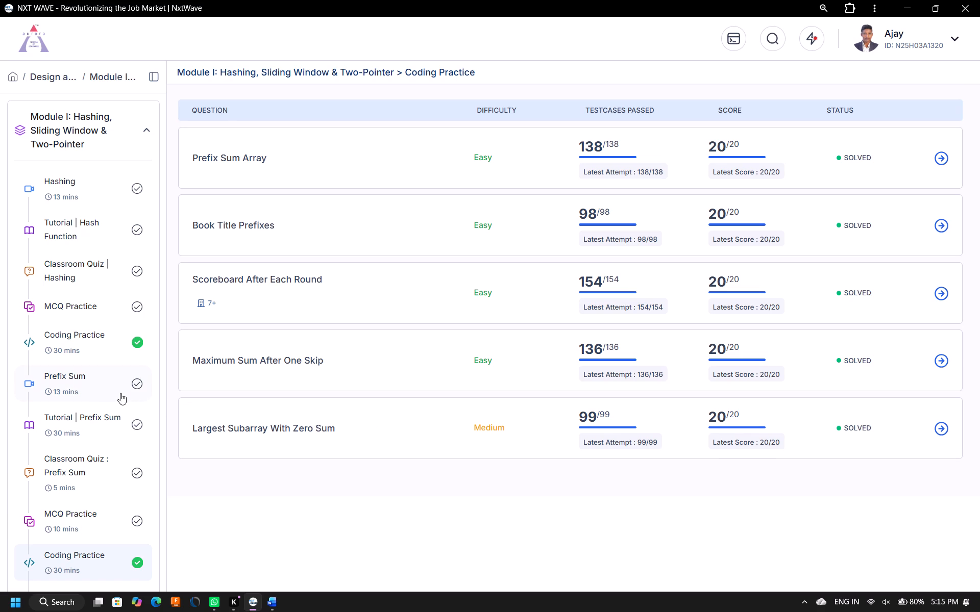
pyautogui.scroll(-1, 96, 391)
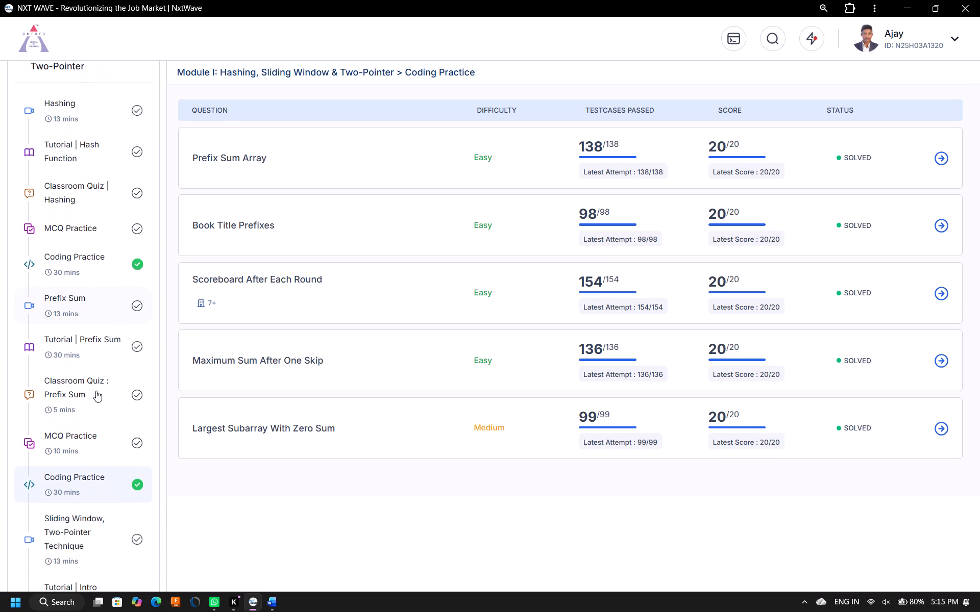
pyautogui.scroll(-2, 96, 391)
pyautogui.click(89, 418)
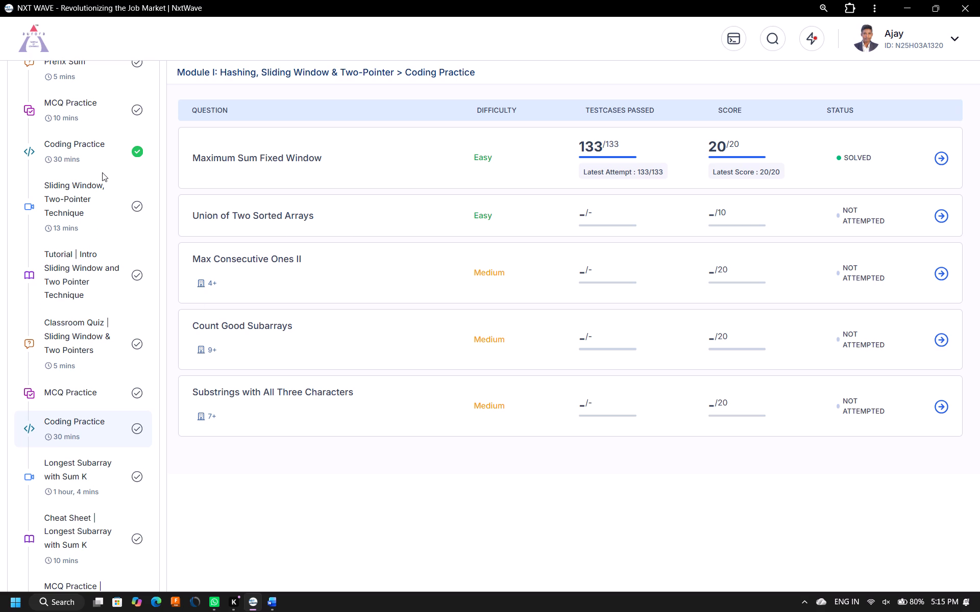
# Switch to Word and look back through the report from item 14 to the front pages, ending at item 2.
pyautogui.hotkey('alt', 'Tab')
pyautogui.scroll(8, 378, 310)
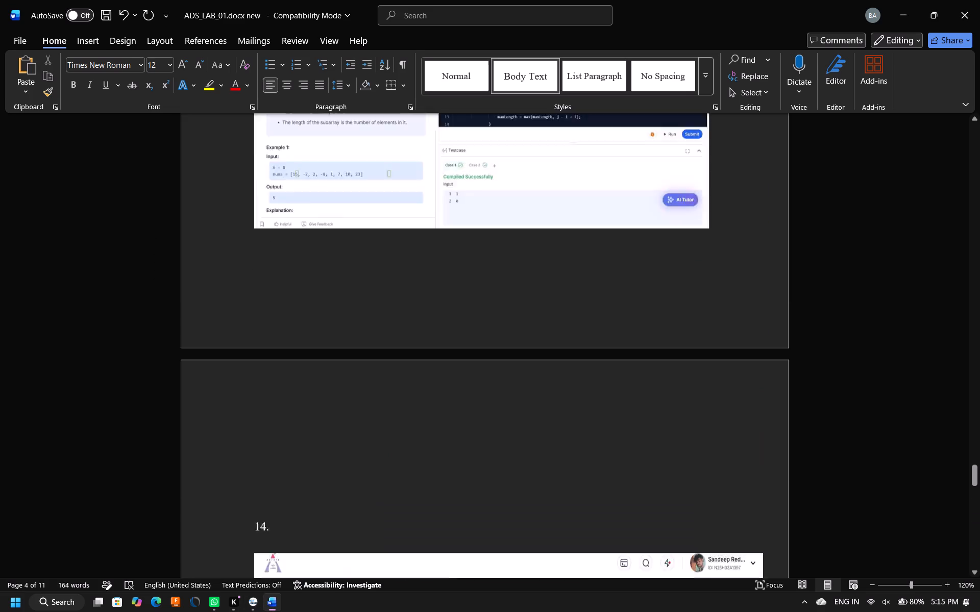
pyautogui.scroll(20, 378, 310)
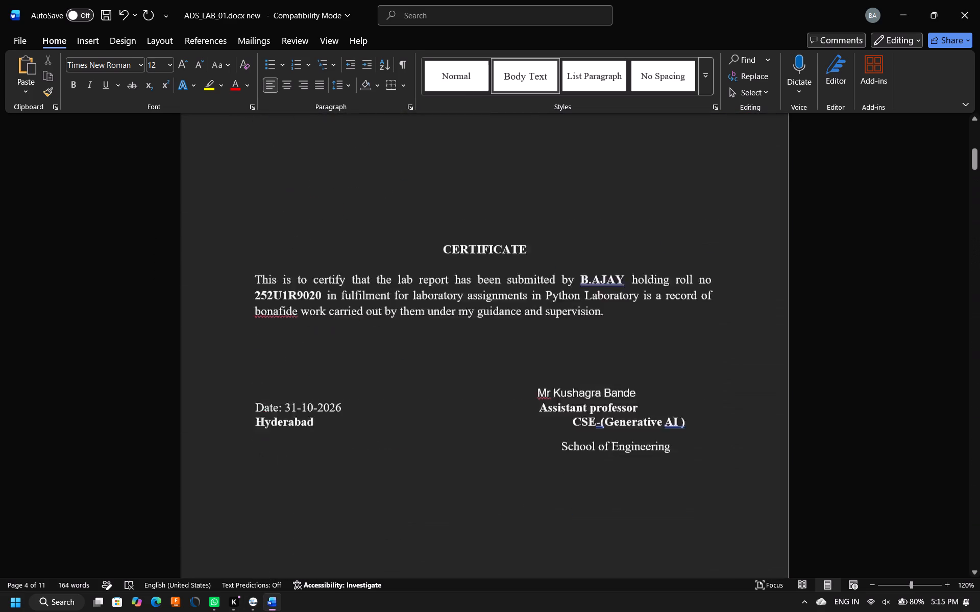
pyautogui.scroll(-1, 378, 310)
pyautogui.scroll(6, 378, 310)
pyautogui.scroll(-2, 378, 310)
pyautogui.scroll(10, 378, 310)
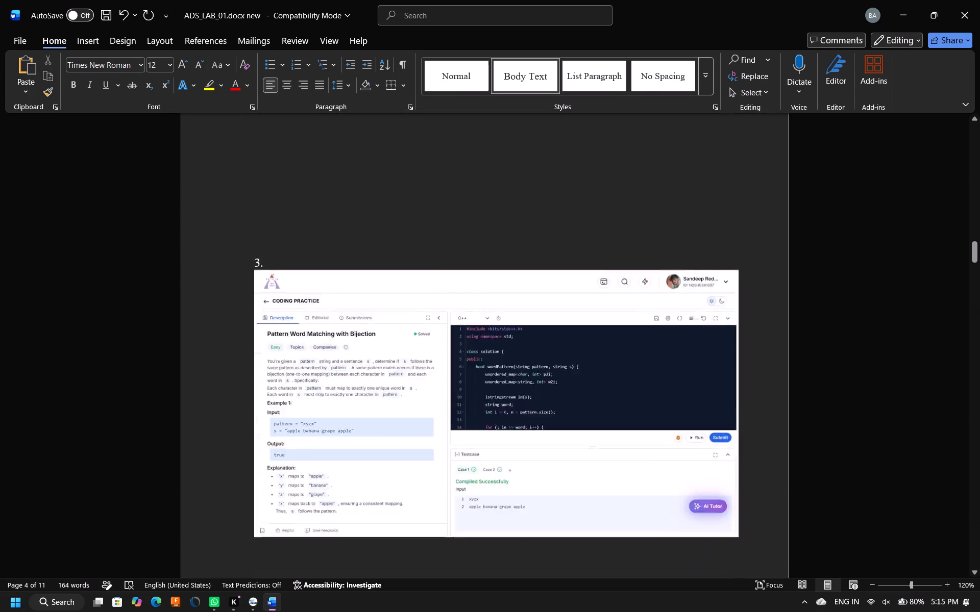
pyautogui.scroll(7, 378, 310)
pyautogui.scroll(-4, 378, 310)
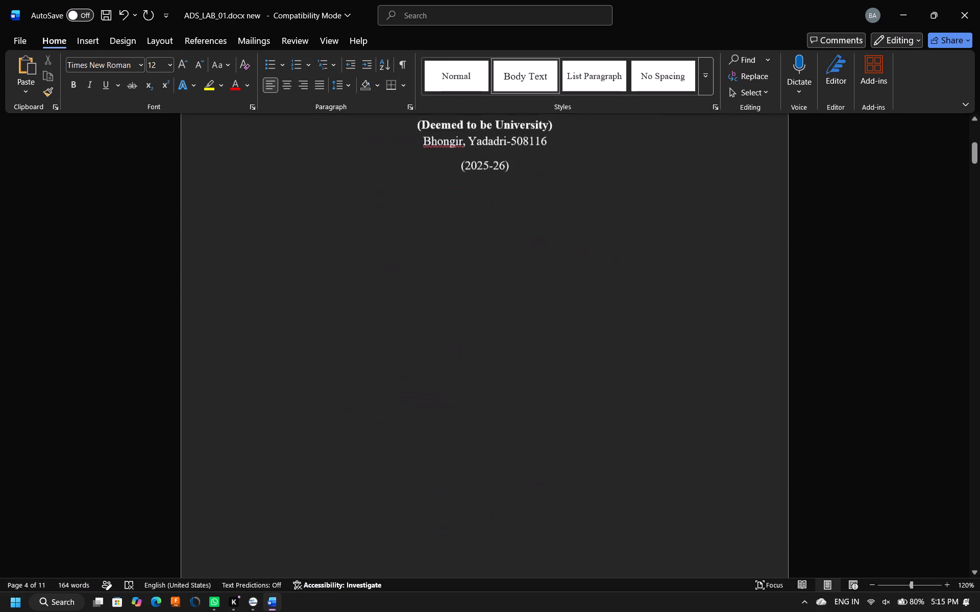
pyautogui.scroll(-7, 378, 310)
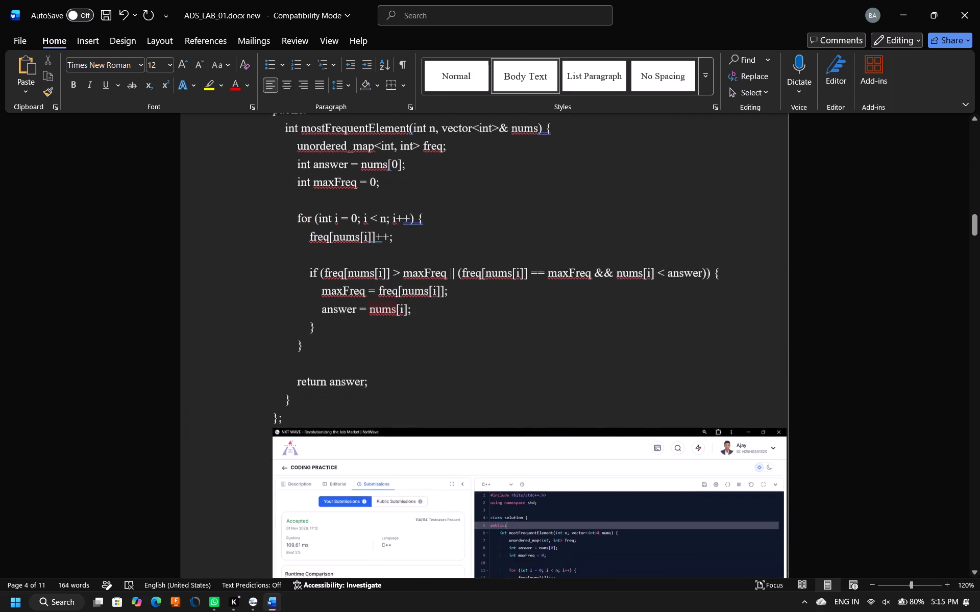
pyautogui.scroll(-3, 378, 310)
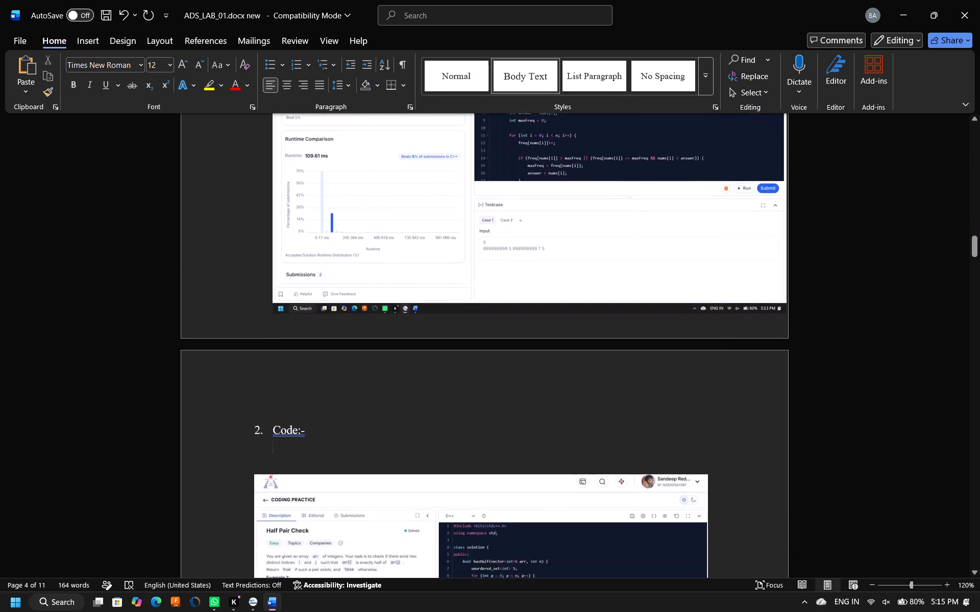
pyautogui.scroll(-2, 378, 310)
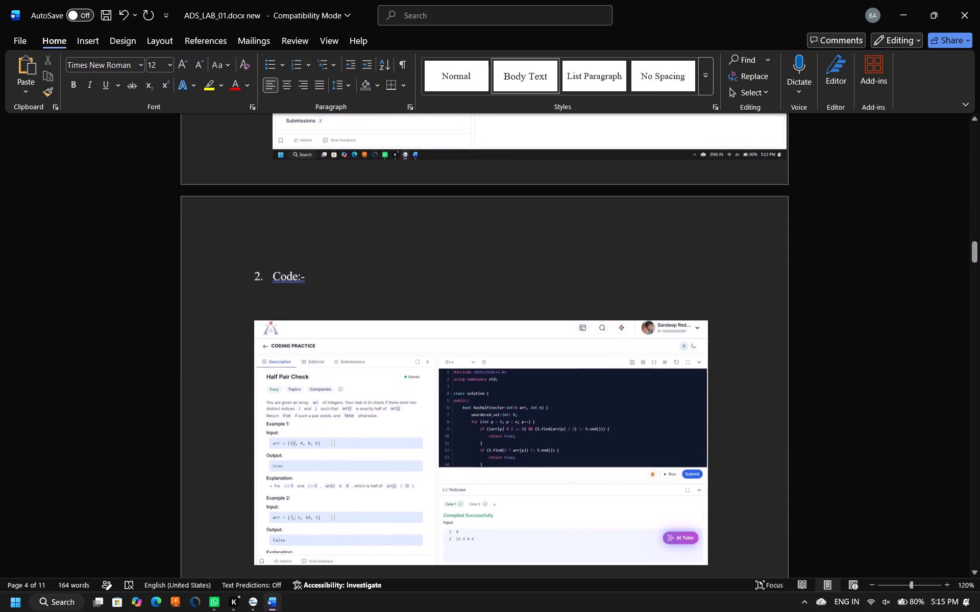
# Switch to the browser, return to the Hashing Coding Practice list and open the Half Pair Check problem.
pyautogui.hotkey('alt', 'Tab')
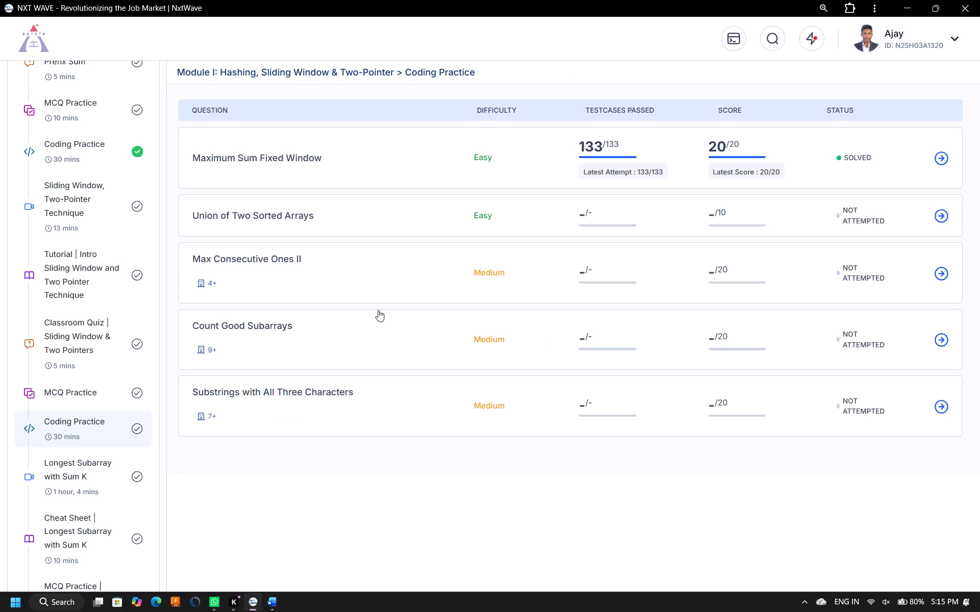
pyautogui.scroll(7, 60, 155)
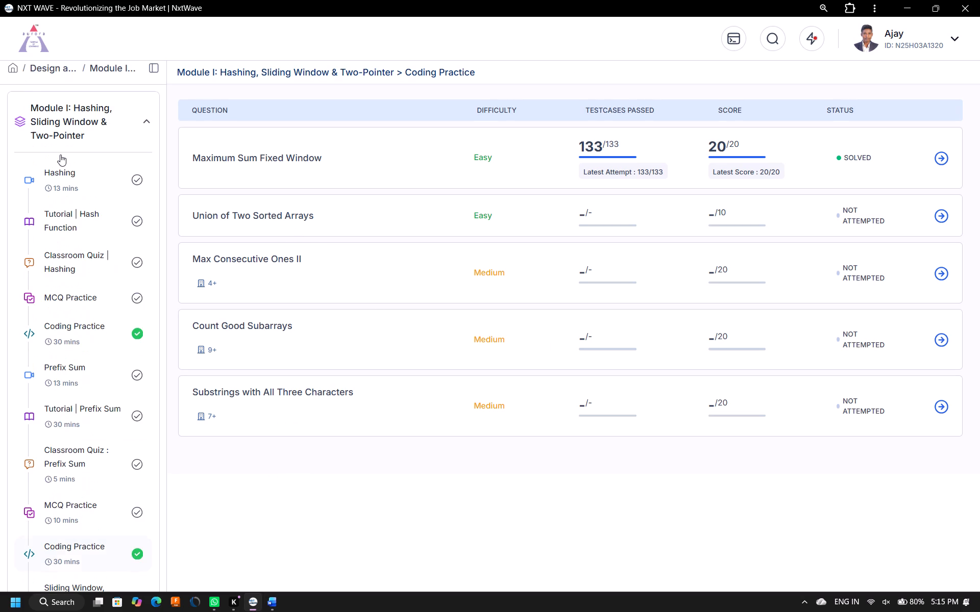
pyautogui.click(85, 329)
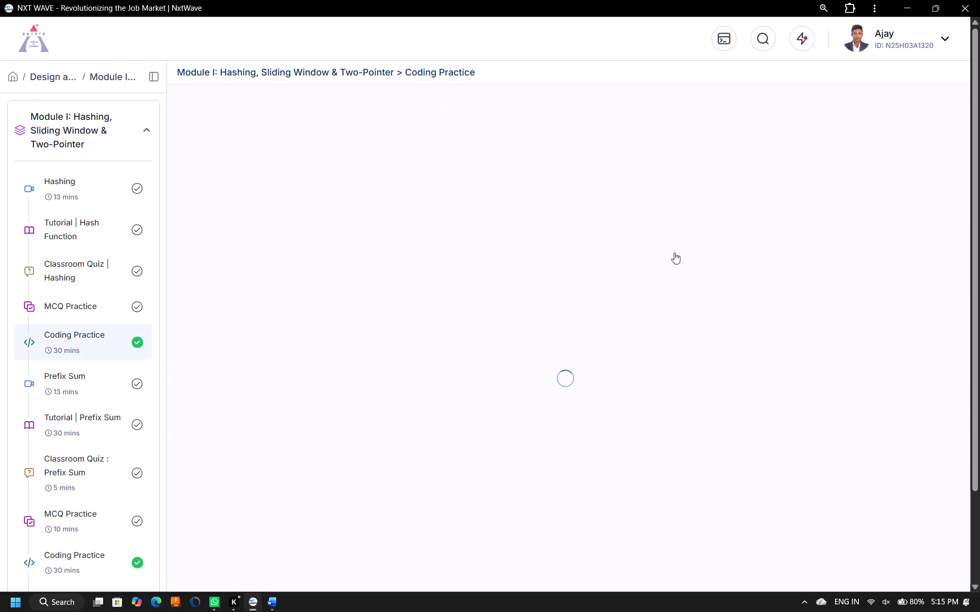
pyautogui.click(576, 224)
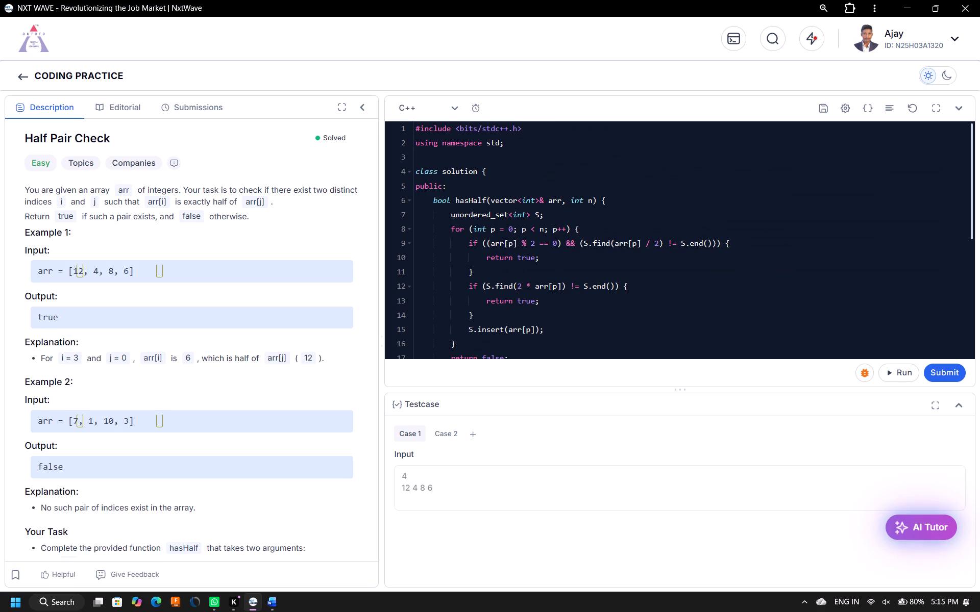
# Copy the Half Pair Check code from the include line through the solution class and paste it into Word under item 2's "Code:-" heading.
pyautogui.moveTo(416, 125); pyautogui.dragTo(517, 263)
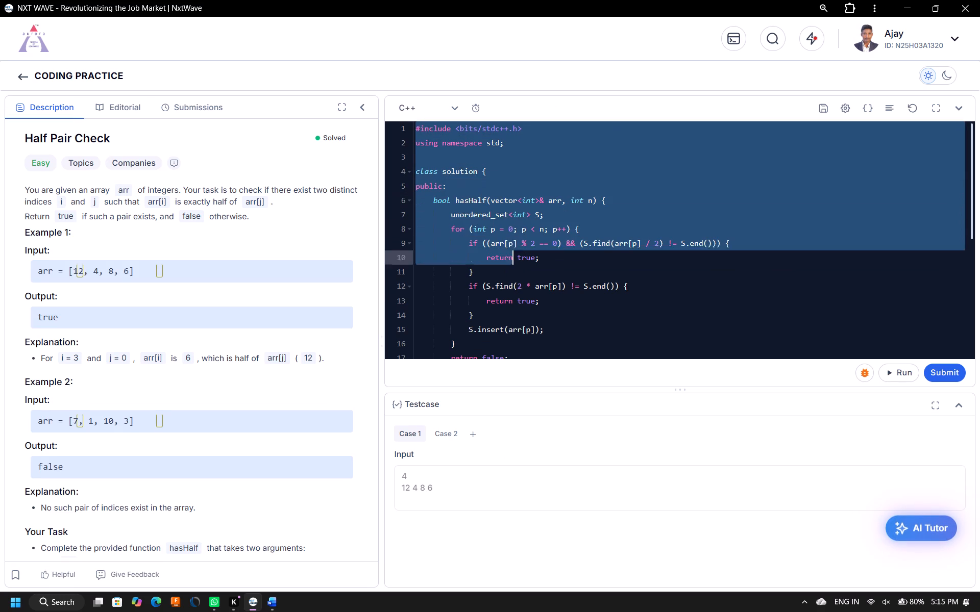
pyautogui.moveTo(517, 263); pyautogui.dragTo(553, 362)
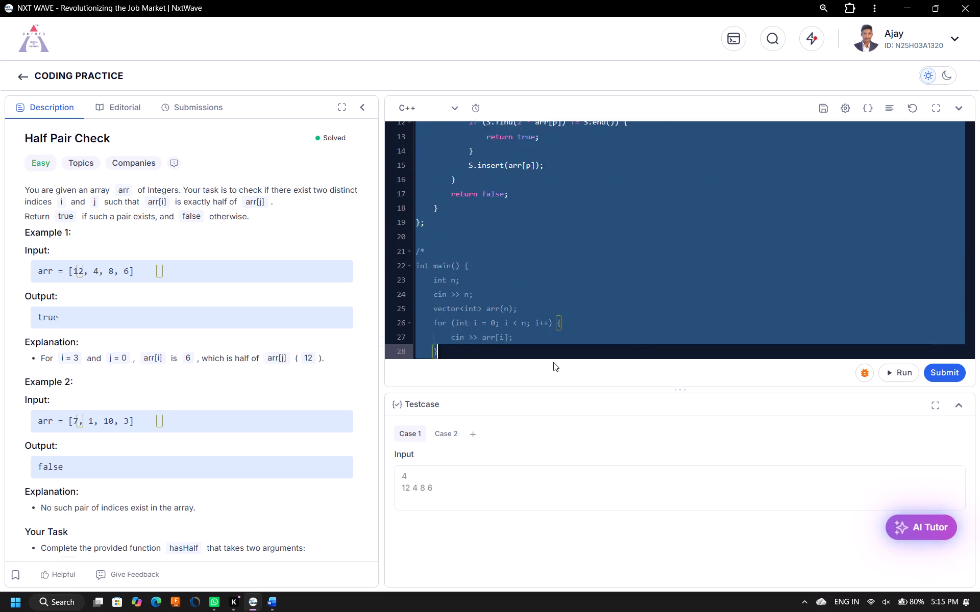
pyautogui.moveTo(553, 362); pyautogui.dragTo(484, 151)
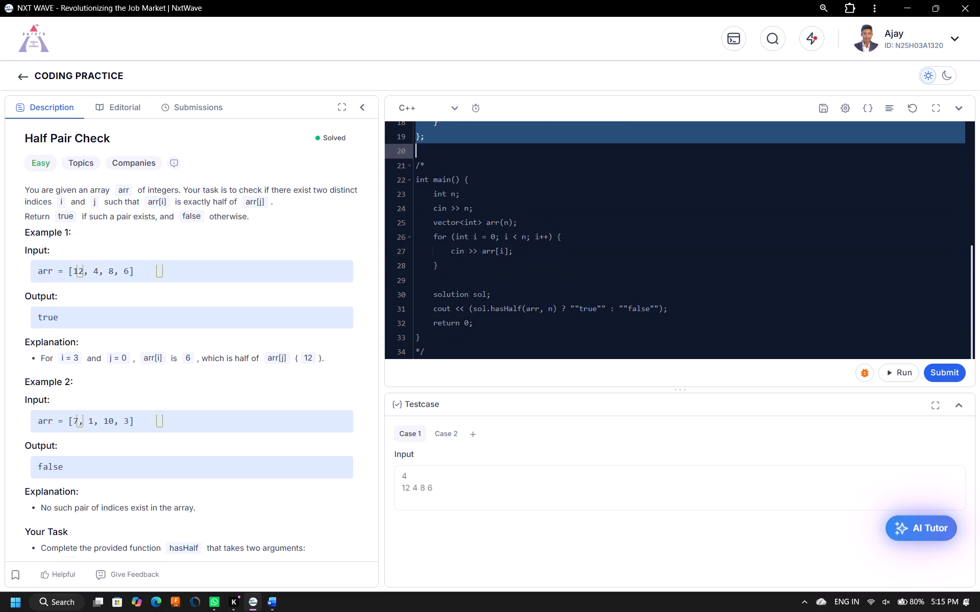
pyautogui.hotkey('ctrl', 'c')
pyautogui.hotkey('ctrl', 'c')
pyautogui.hotkey('alt', 'Tab')
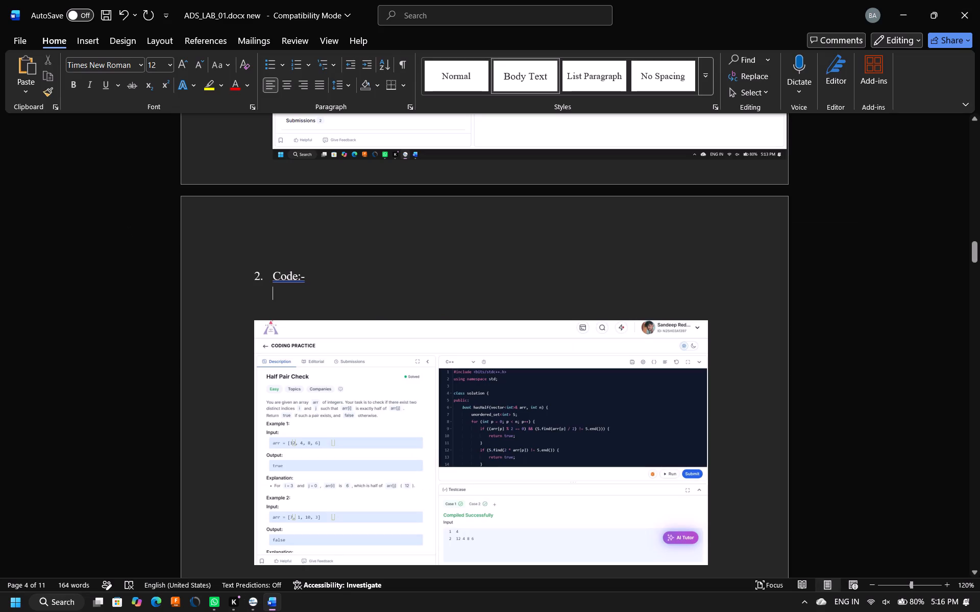
pyautogui.press('Return')
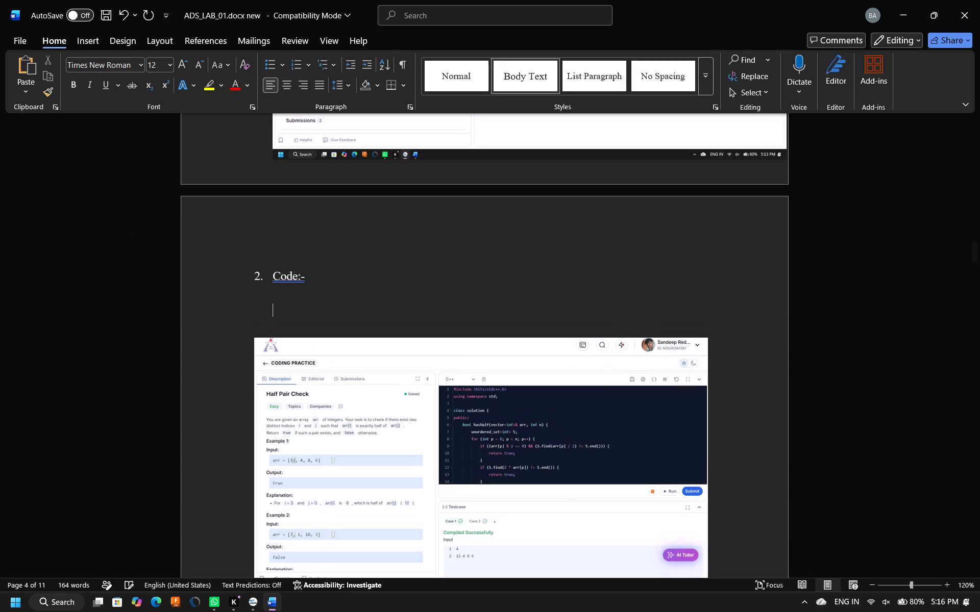
pyautogui.press('BackSpace')
pyautogui.press('Down')
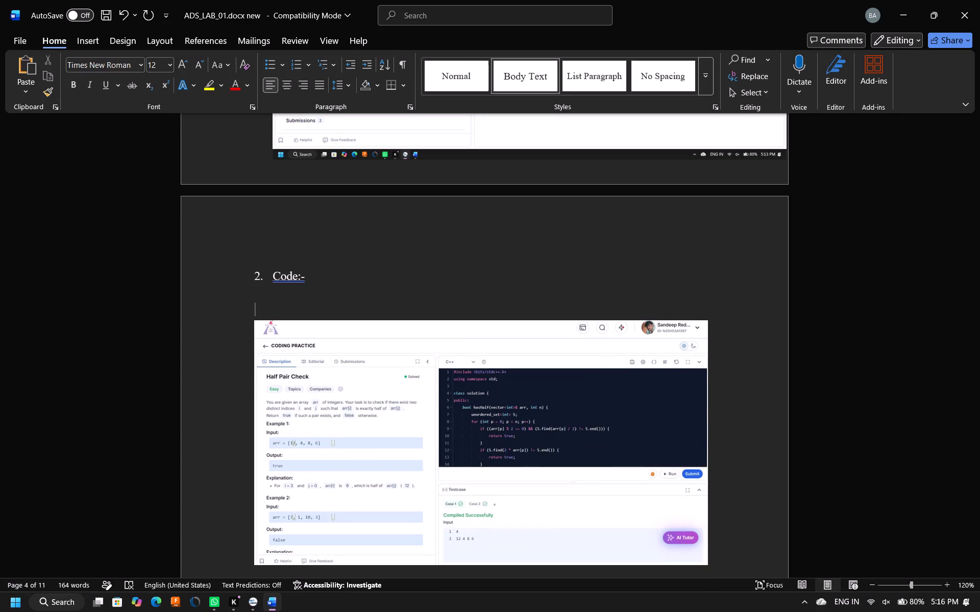
pyautogui.hotkey('ctrl', 'v')
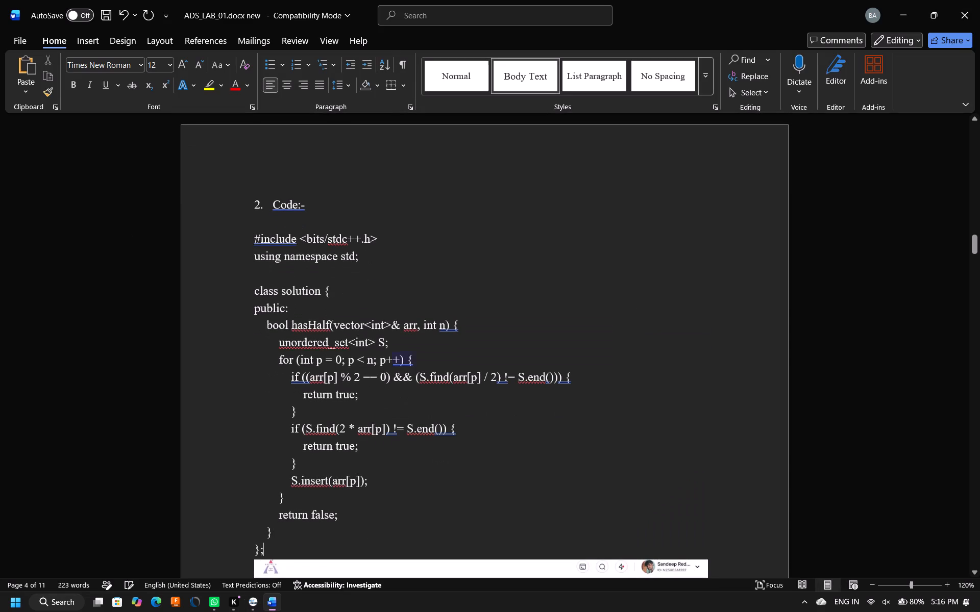
# Switch to the browser and delete the commented-out main function below the solution class in the Half Pair Check code.
pyautogui.scroll(-2, 403, 448)
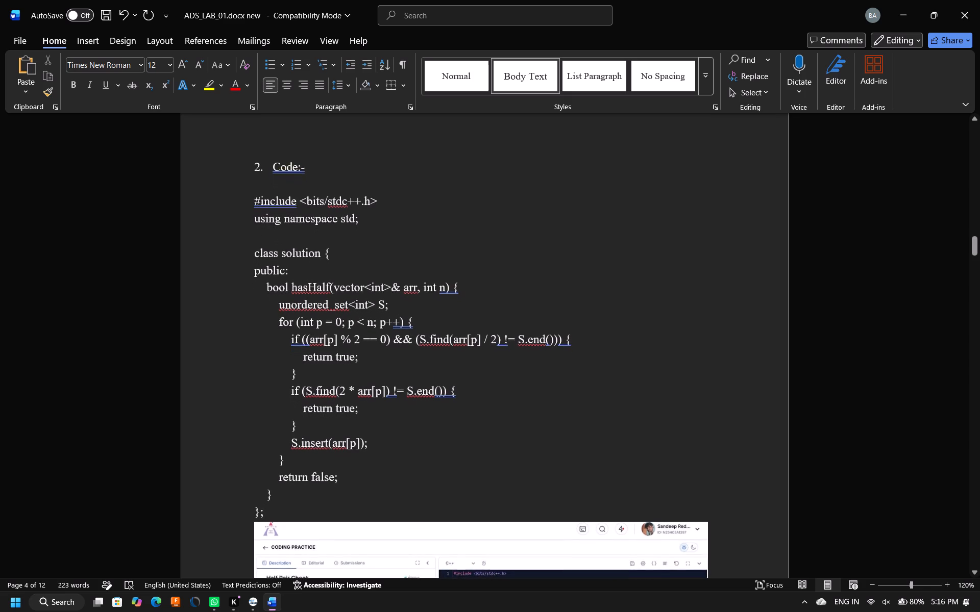
pyautogui.scroll(-1, 403, 448)
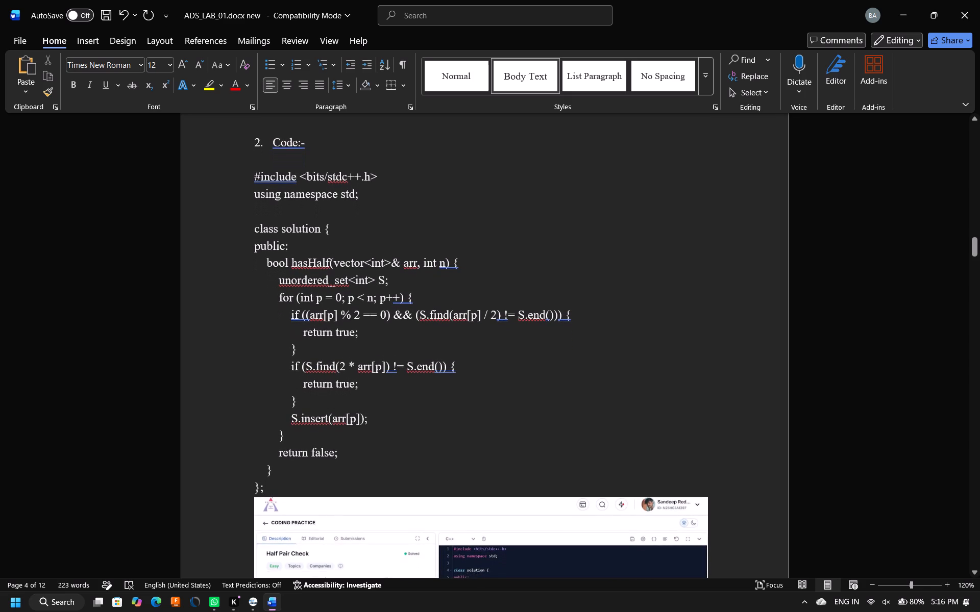
pyautogui.scroll(-2, 403, 448)
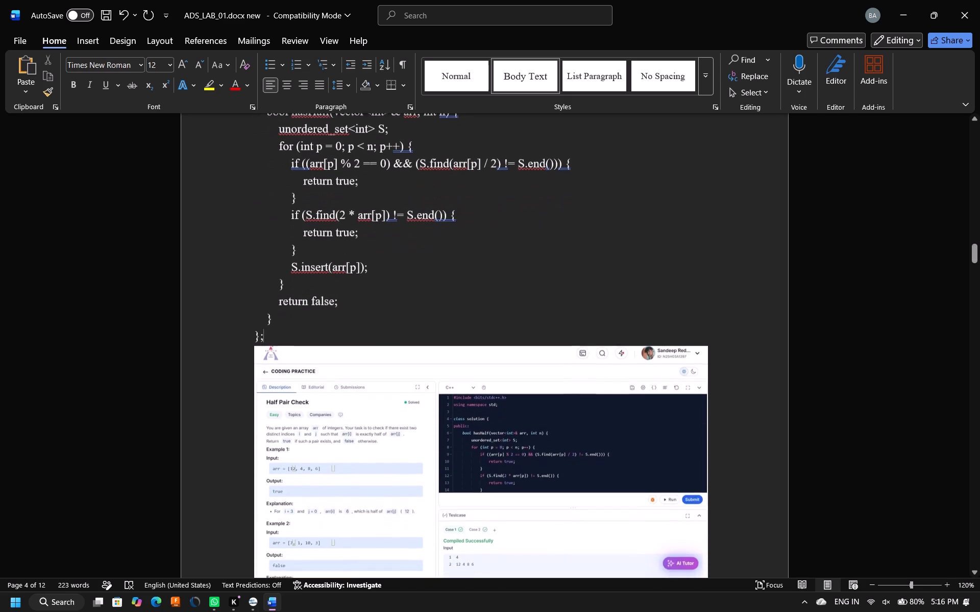
pyautogui.scroll(-1, 403, 448)
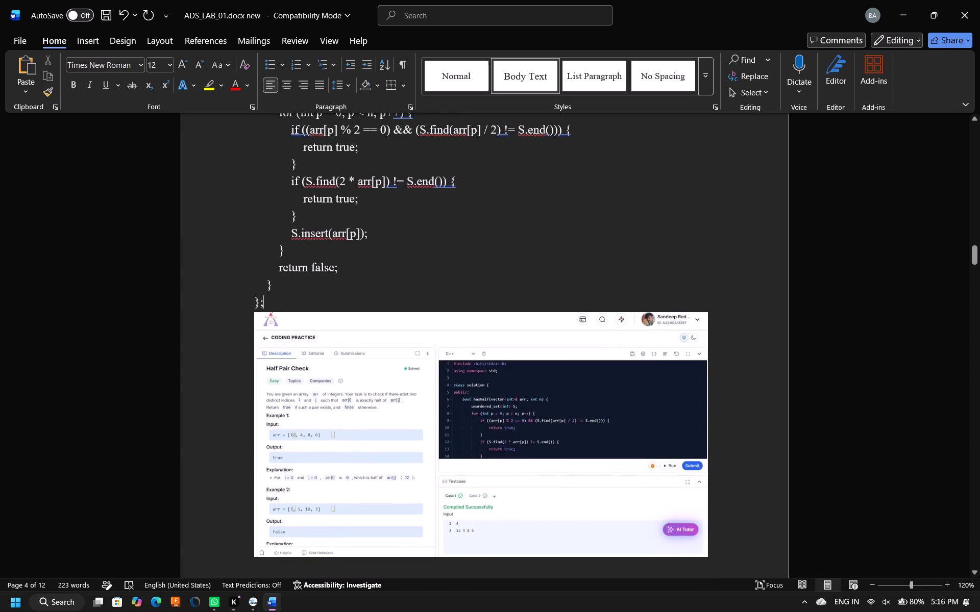
pyautogui.hotkey('alt', 'Tab')
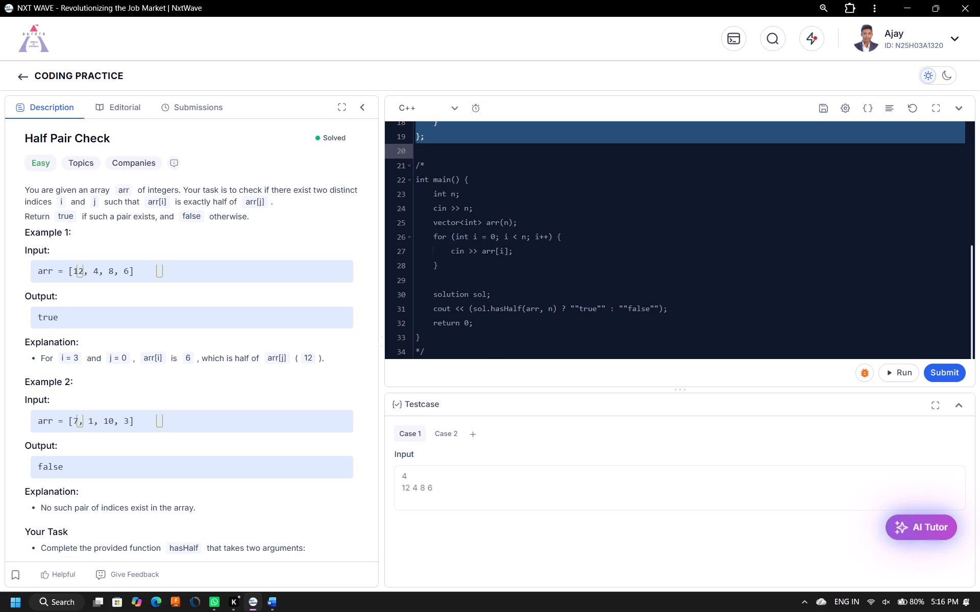
pyautogui.moveTo(421, 152); pyautogui.dragTo(469, 228)
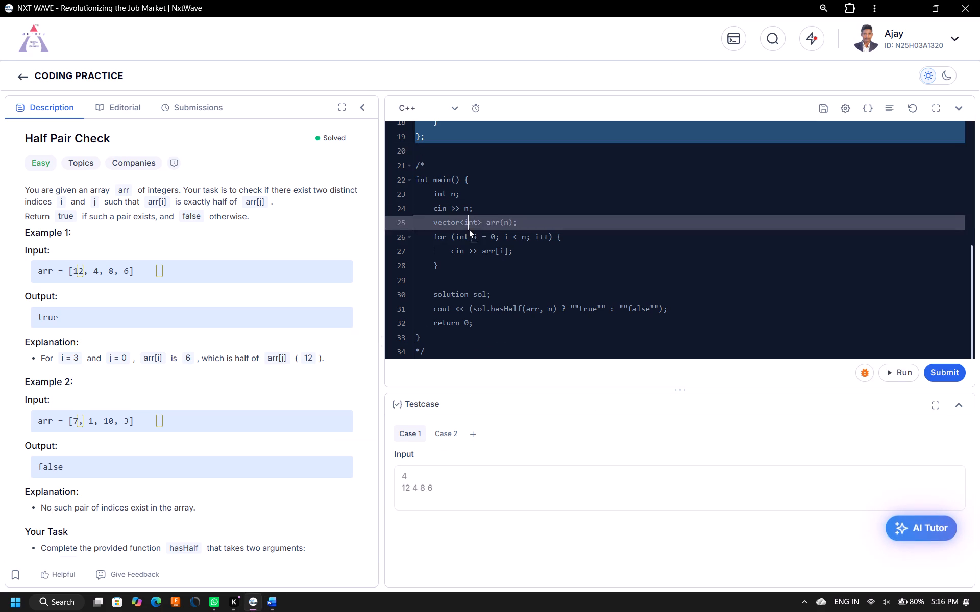
pyautogui.moveTo(469, 228); pyautogui.dragTo(416, 148)
pyautogui.moveTo(416, 148); pyautogui.dragTo(449, 210)
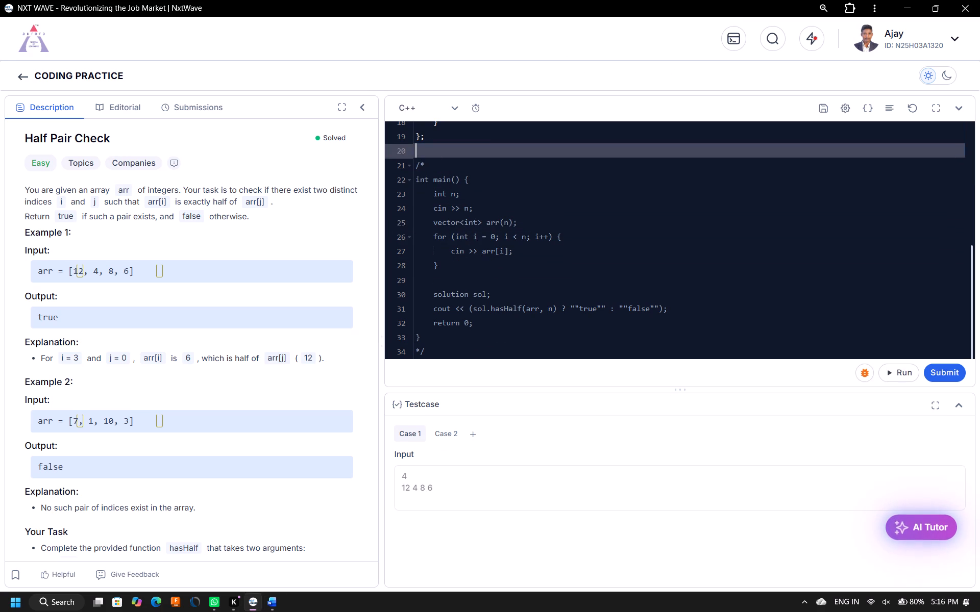
pyautogui.moveTo(449, 210); pyautogui.dragTo(568, 431)
pyautogui.press('BackSpace')
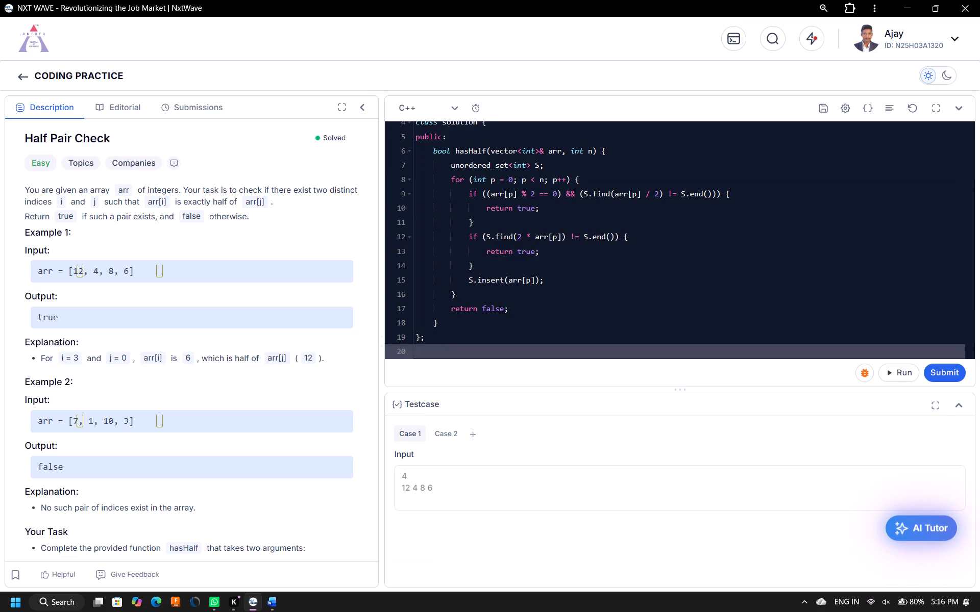
# Submit the Half Pair Check solution and capture a full-screen screenshot of the submission result.
pyautogui.scroll(11, 599, 239)
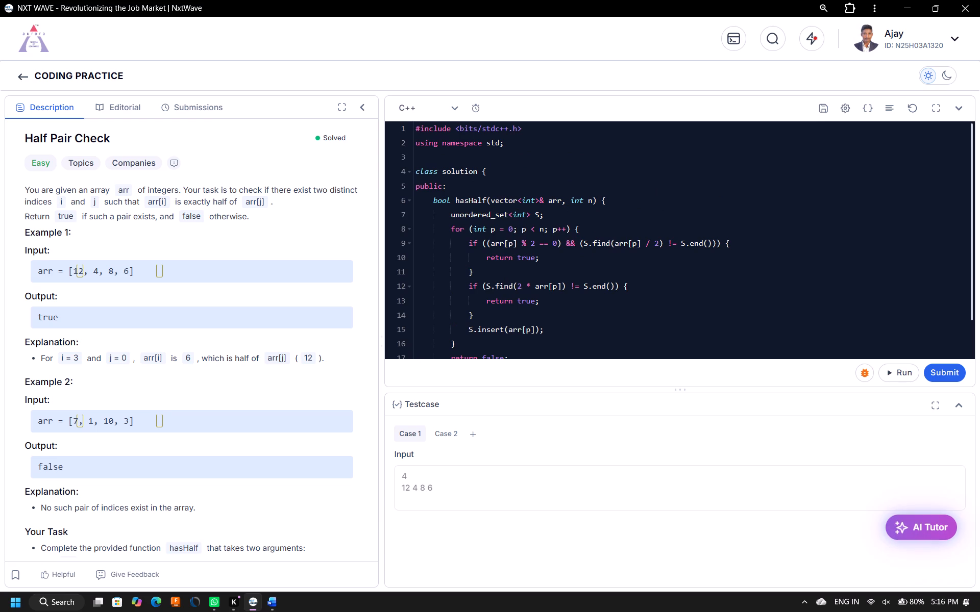
pyautogui.click(945, 378)
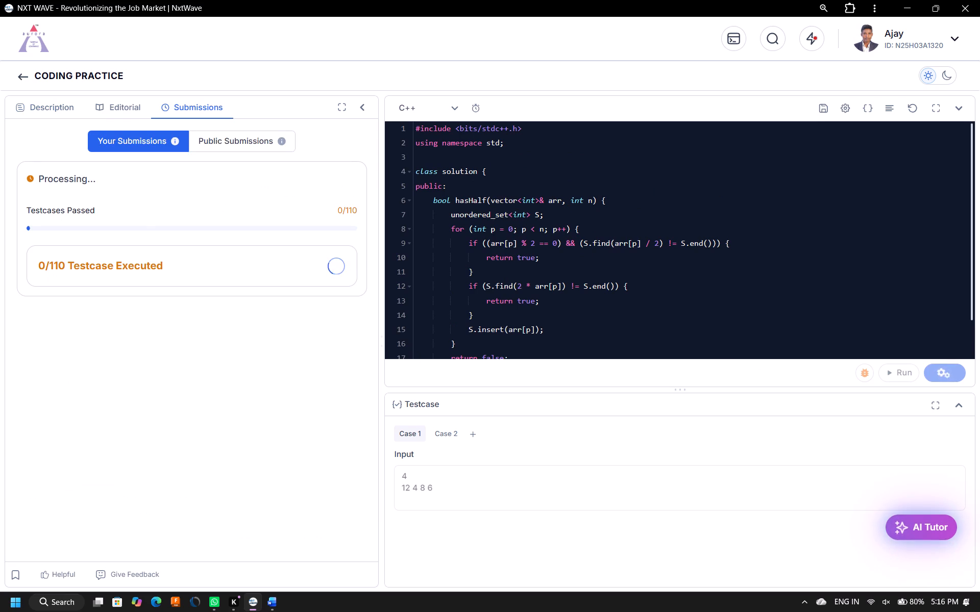
pyautogui.press('shift+super+s')
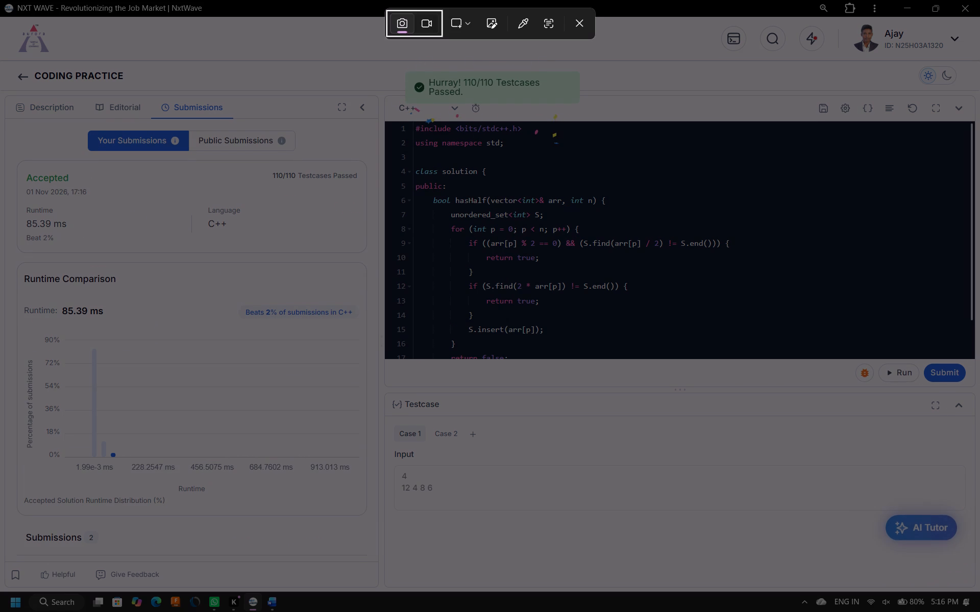
pyautogui.click(470, 17)
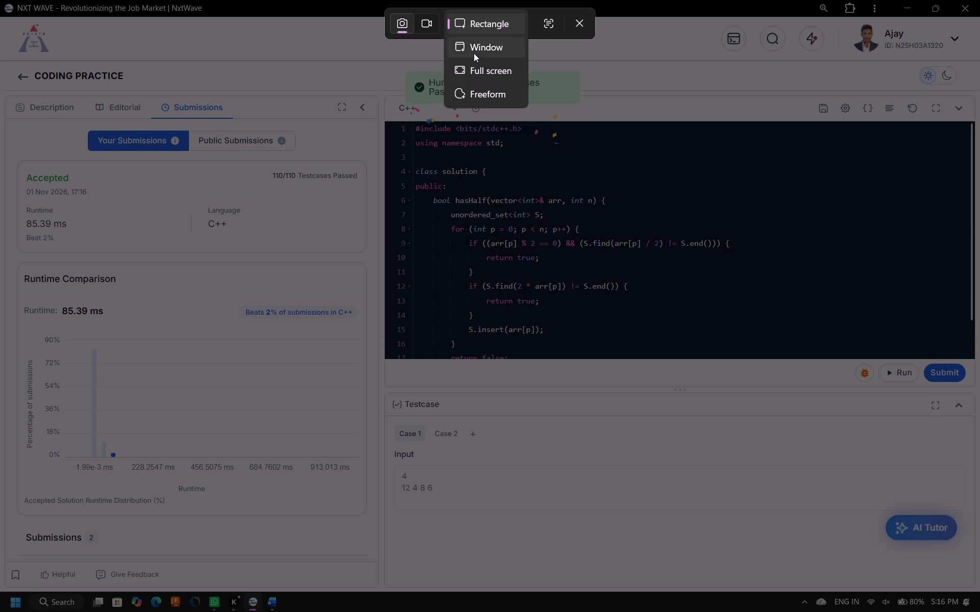
pyautogui.click(476, 63)
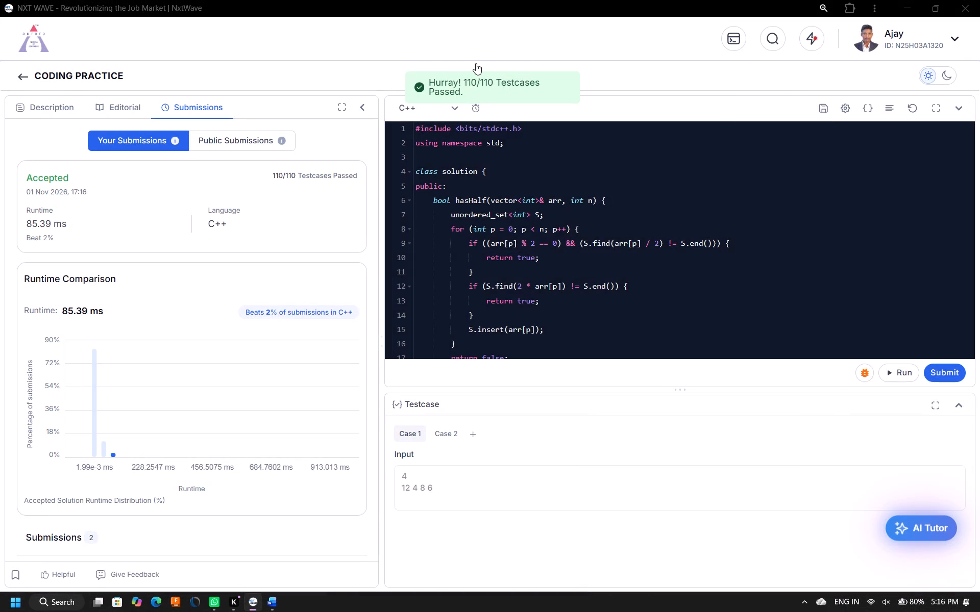
pyautogui.hotkey('ctrl', 'c')
pyautogui.hotkey('ctrl', 'c')
pyautogui.hotkey('ctrl', 'c')
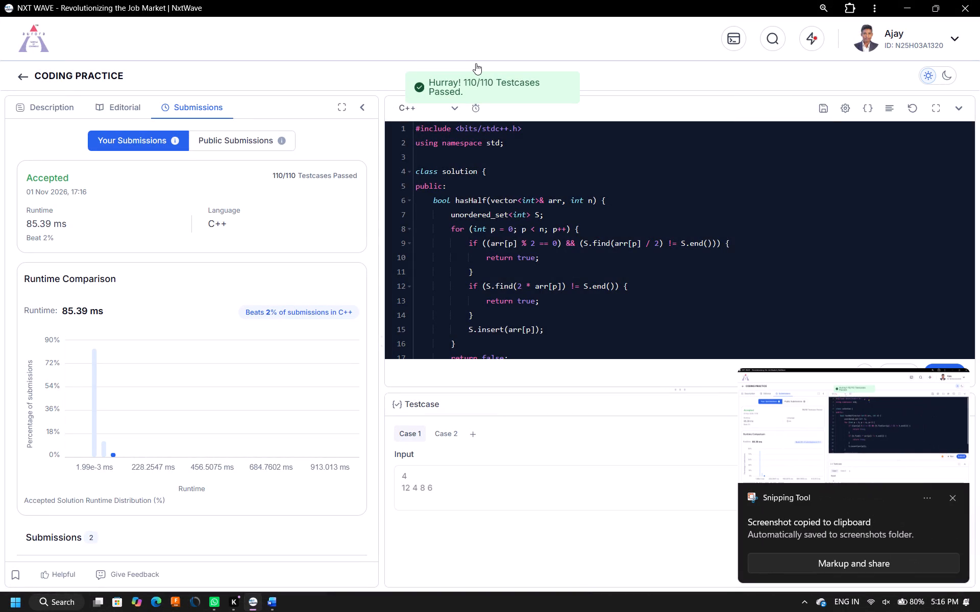
# In Word, replace the old Half Pair Check picture under item 2's code with the captured submission screenshot.
pyautogui.hotkey('alt', 'Tab')
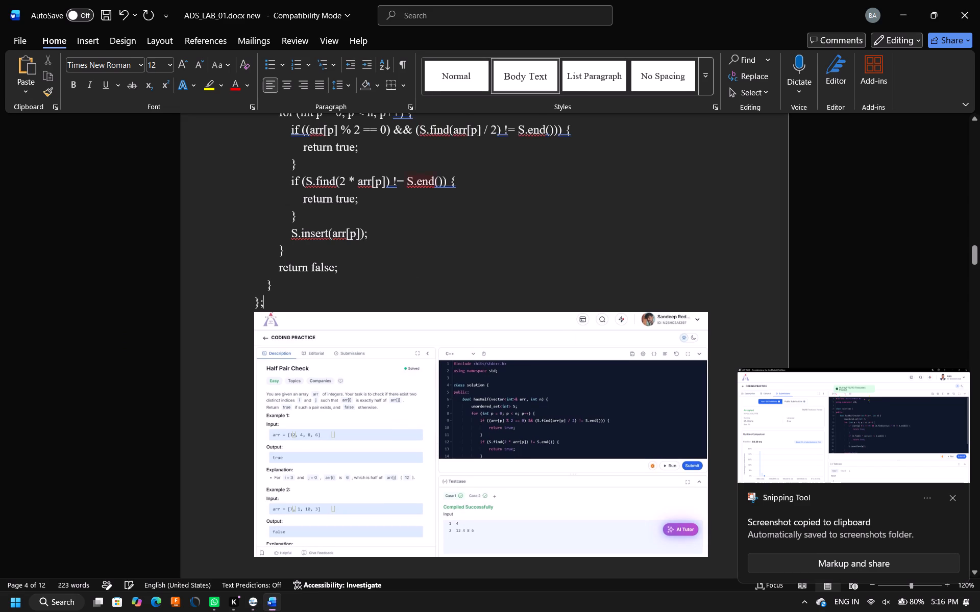
pyautogui.click(436, 368)
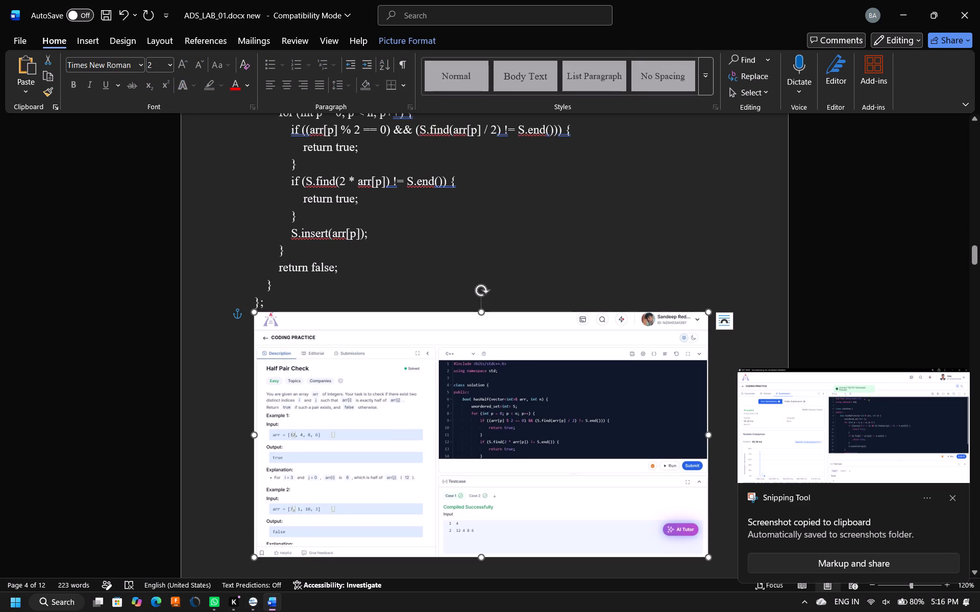
pyautogui.press('BackSpace')
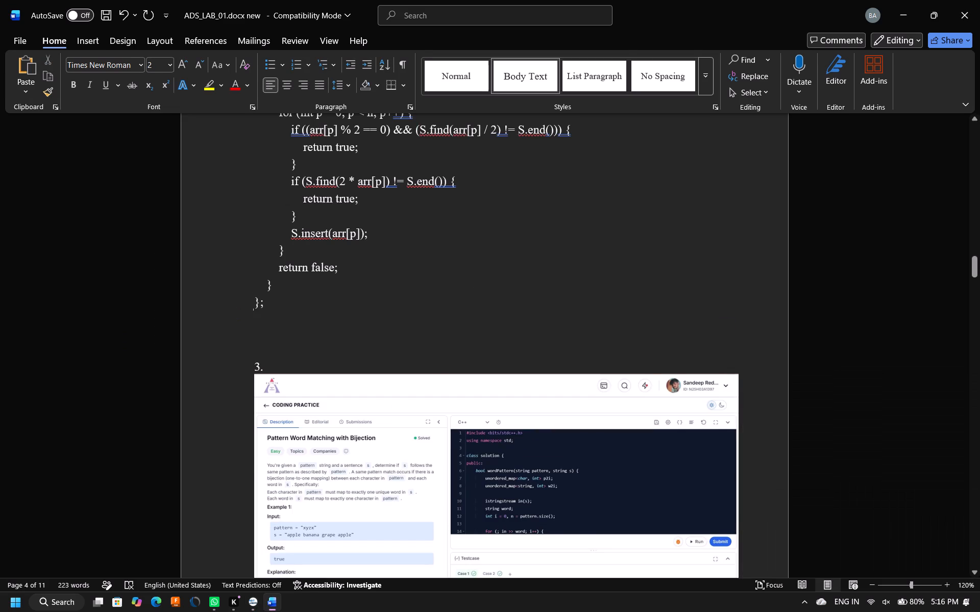
pyautogui.hotkey('ctrl', 'v')
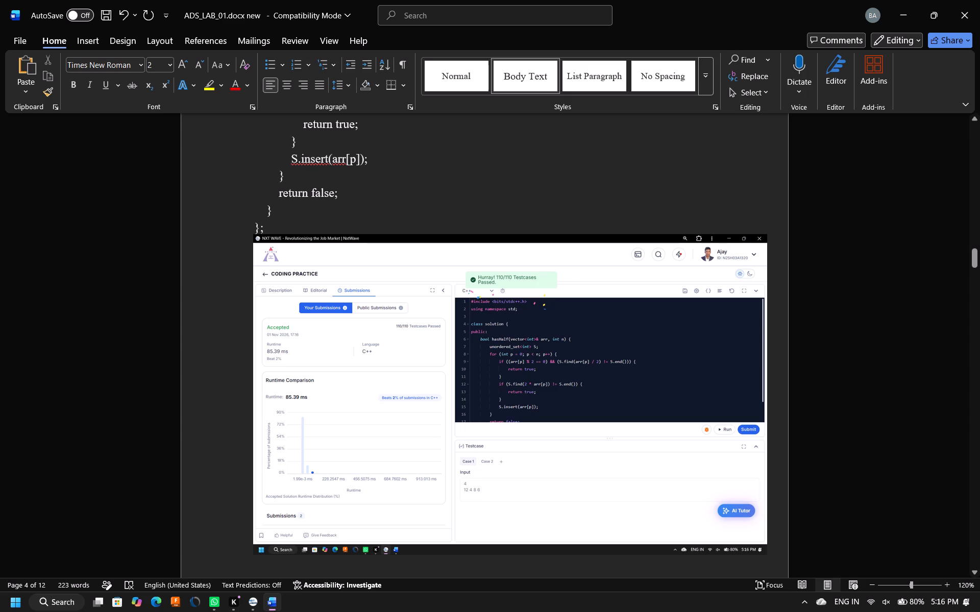
# Insert three blank lines before item 3's number, moving it onto the page with the Pattern Word Matching picture.
pyautogui.scroll(2, 568, 356)
pyautogui.scroll(-2, 568, 356)
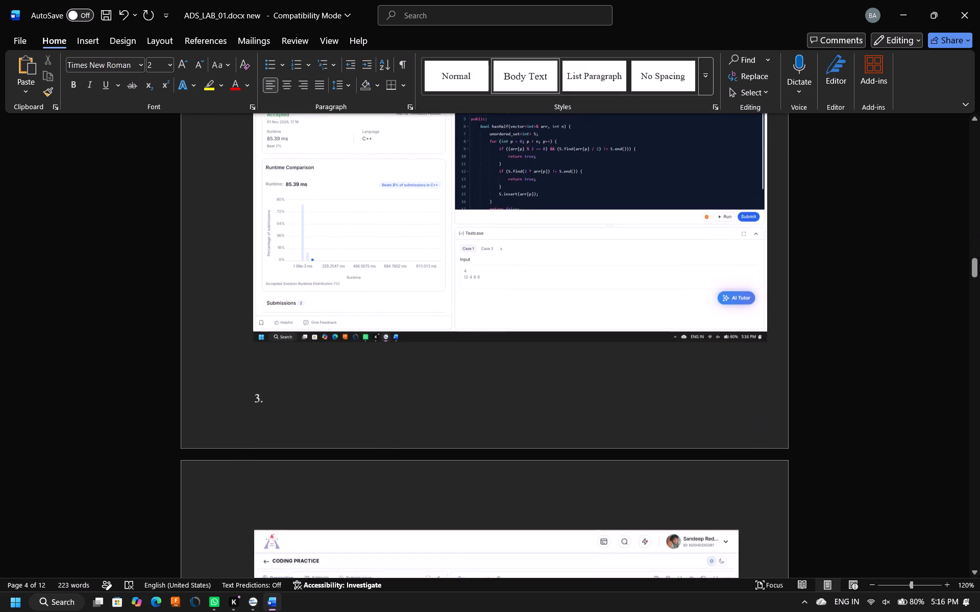
pyautogui.scroll(-1, 568, 356)
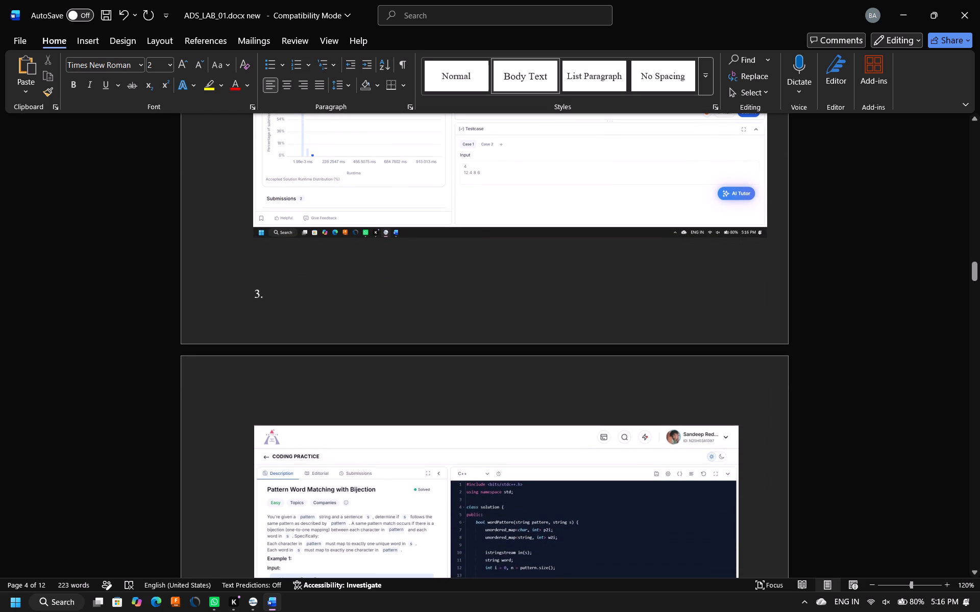
pyautogui.click(271, 293)
pyautogui.press('Left')
pyautogui.press('Left')
pyautogui.press('Return')
pyautogui.press('Return')
pyautogui.press('Return')
# Review the layout of the code and submission screenshots for items 1 and 2 in the report.
pyautogui.scroll(1, 467, 240)
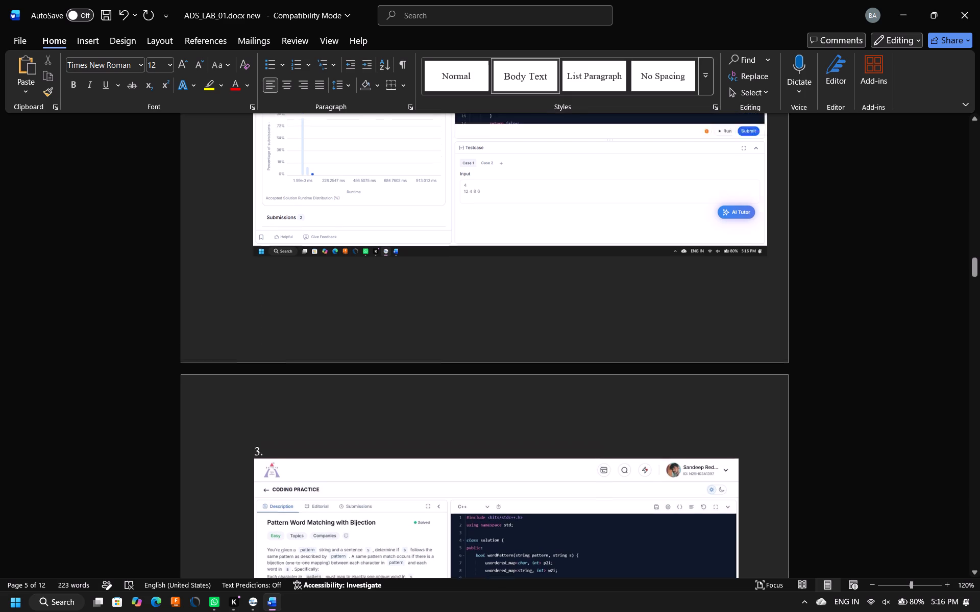
pyautogui.scroll(7, 467, 240)
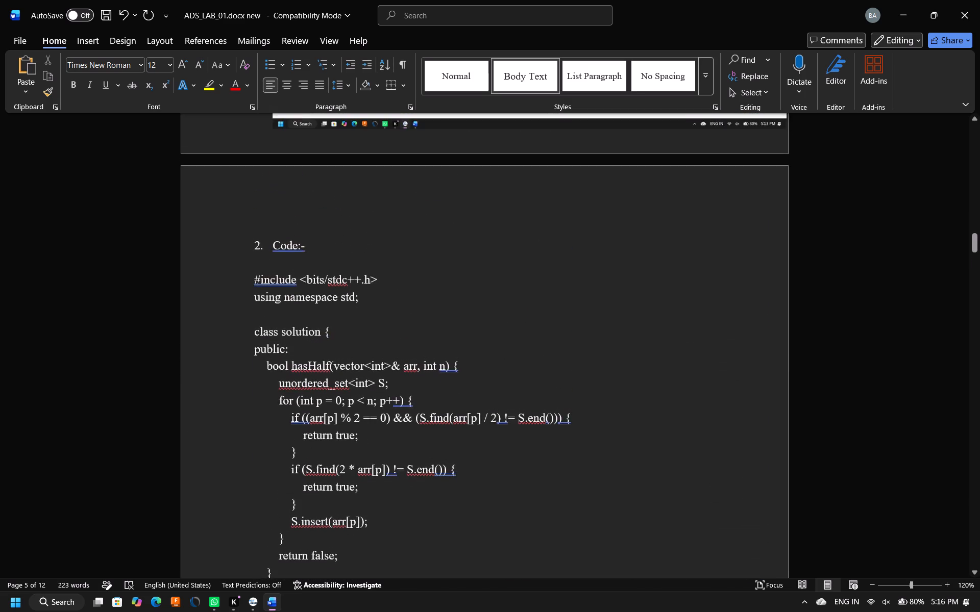
pyautogui.scroll(3, 467, 240)
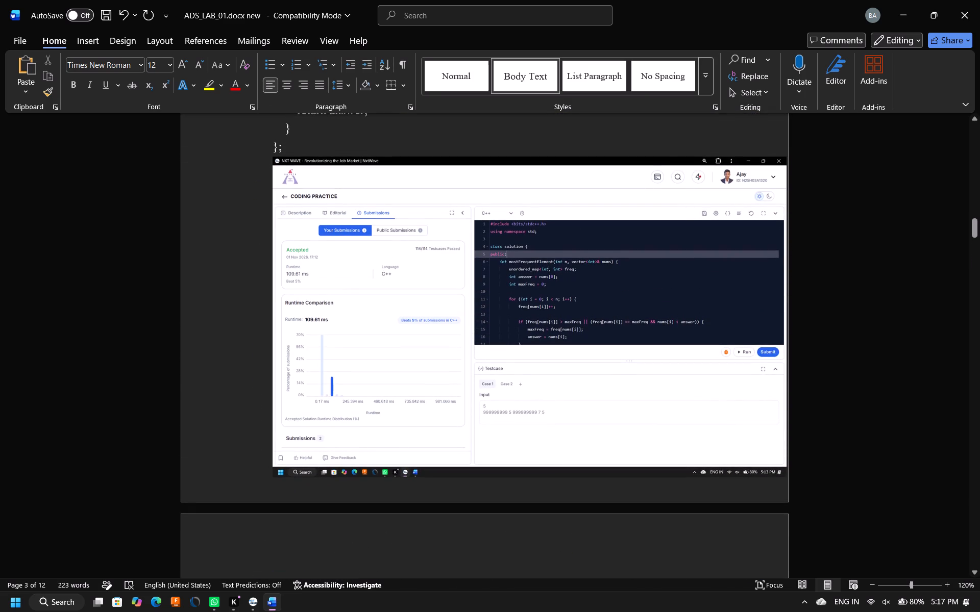
pyautogui.scroll(-1, 478, 229)
pyautogui.scroll(-3, 542, 162)
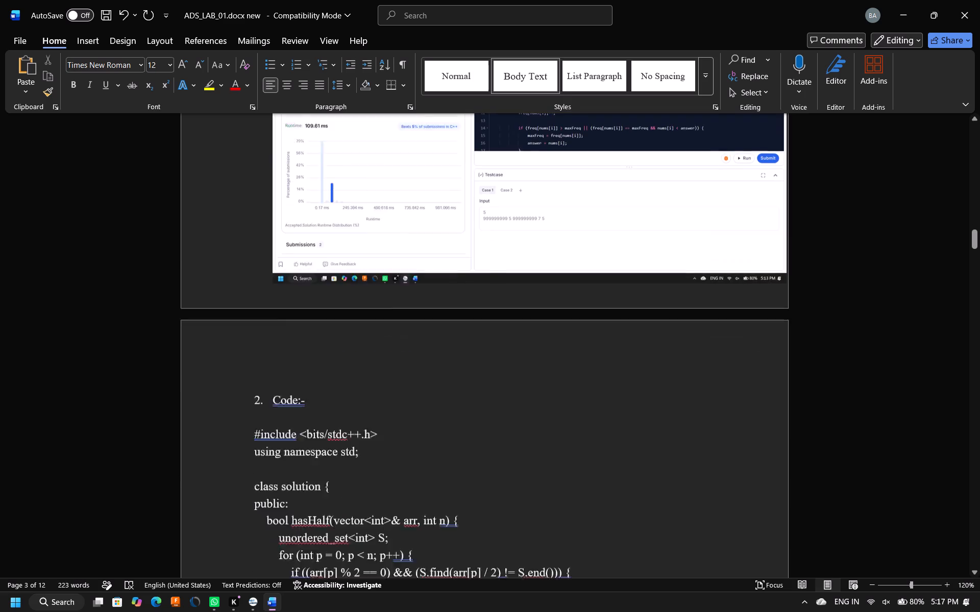
pyautogui.scroll(-1, 542, 162)
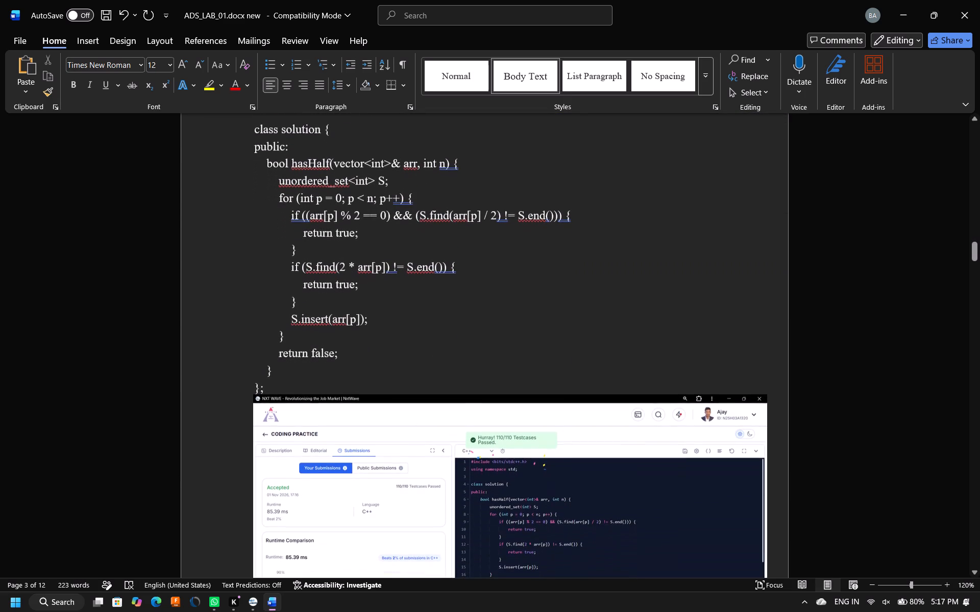
pyautogui.scroll(4, 542, 162)
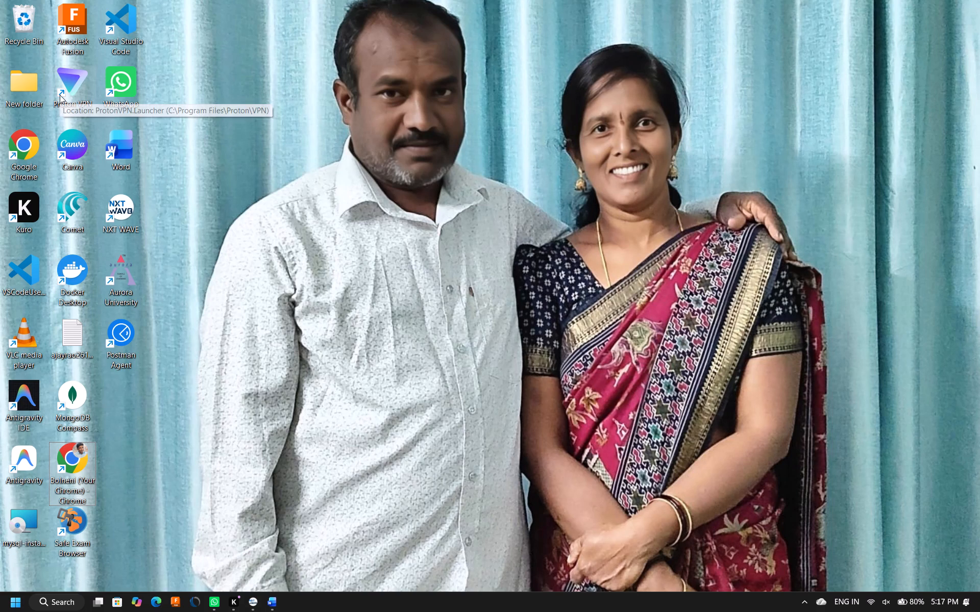
# In File Explorer's Gallery, delete the newest coding-practice submission screenshot and select the earlier one.
pyautogui.doubleClick(23, 69)
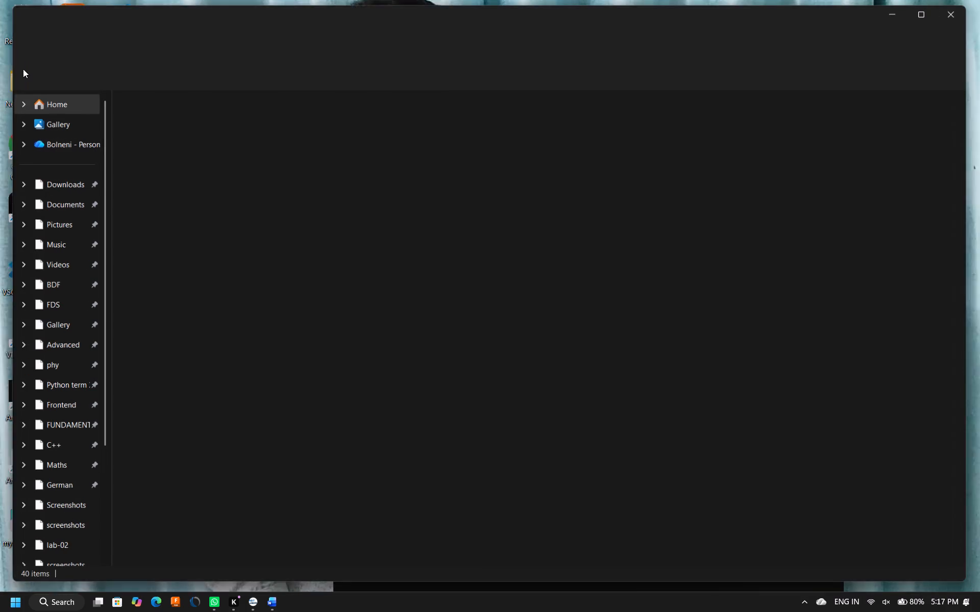
pyautogui.click(61, 122)
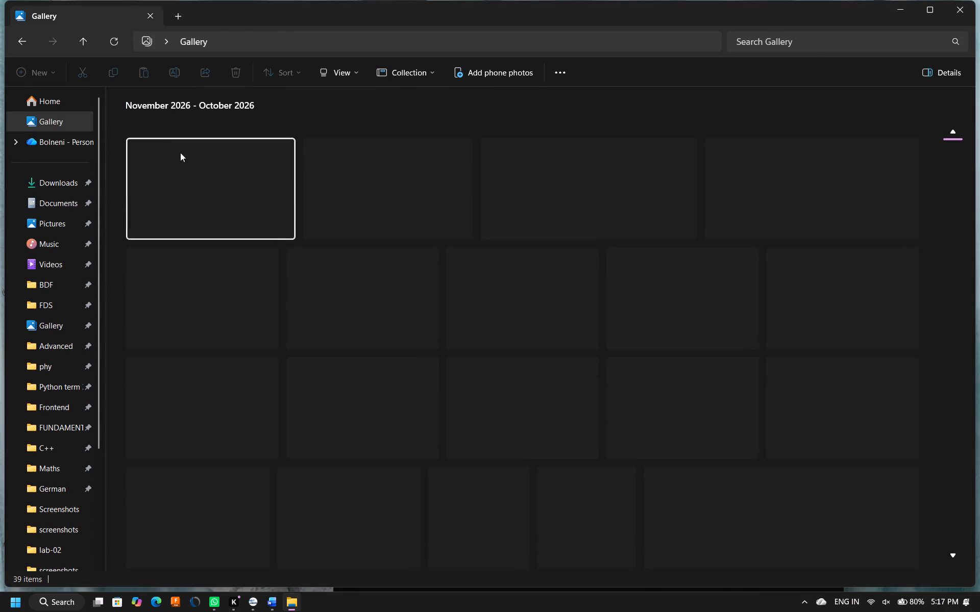
pyautogui.click(277, 167)
pyautogui.press('Delete')
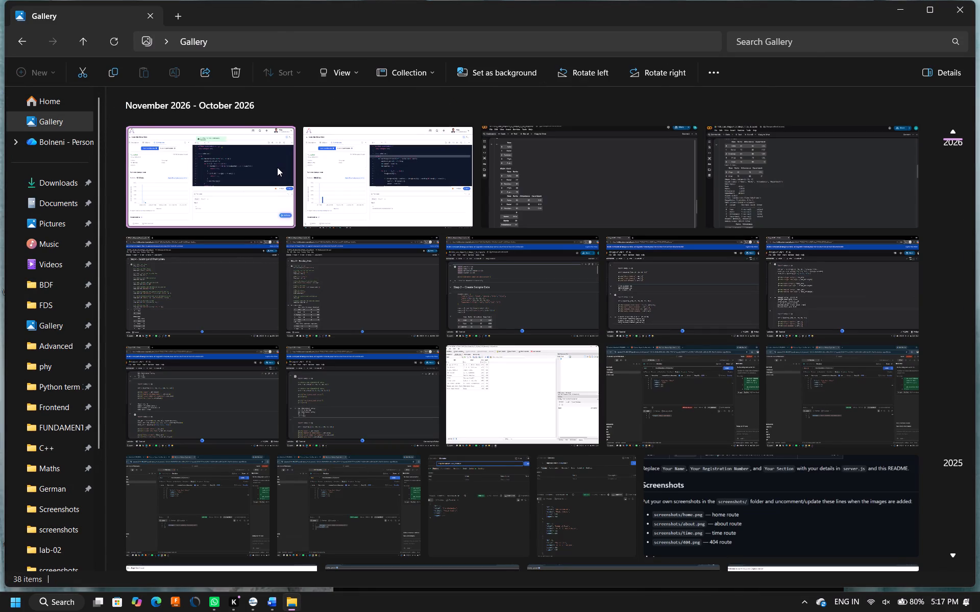
pyautogui.click(277, 167)
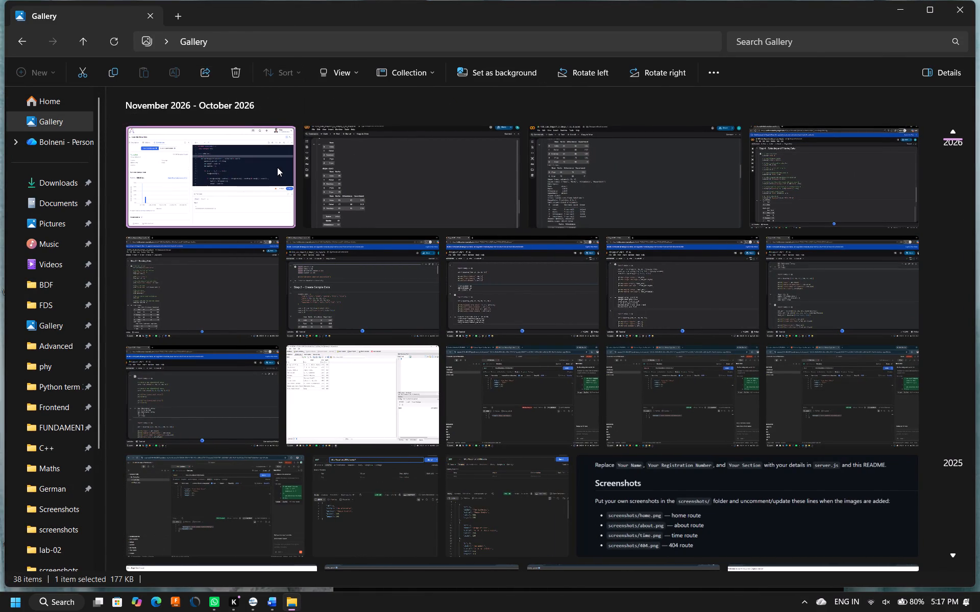
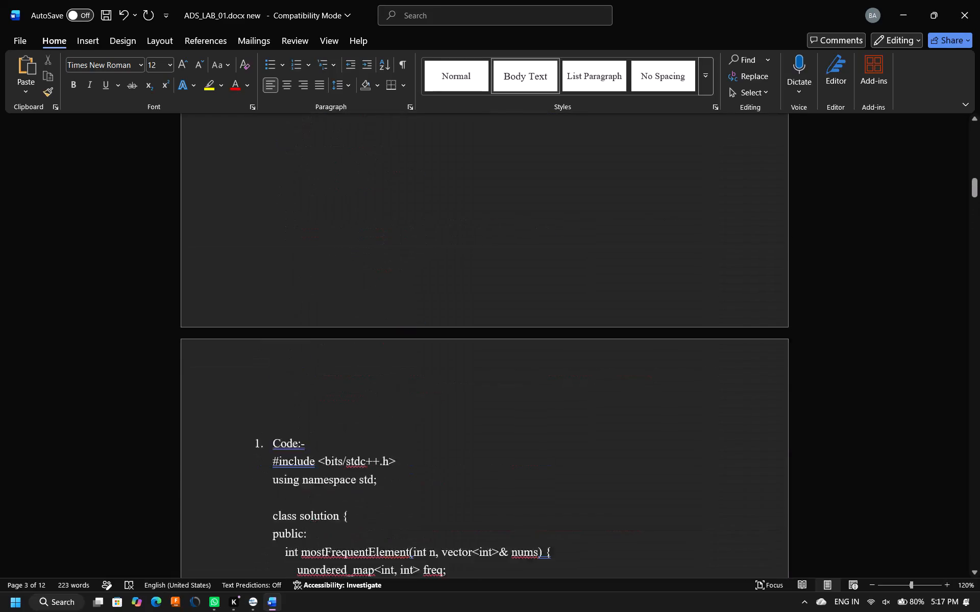
# Review item 1's code and the submission screenshot below it in the report.
pyautogui.scroll(5, 393, 299)
pyautogui.scroll(-8, 393, 299)
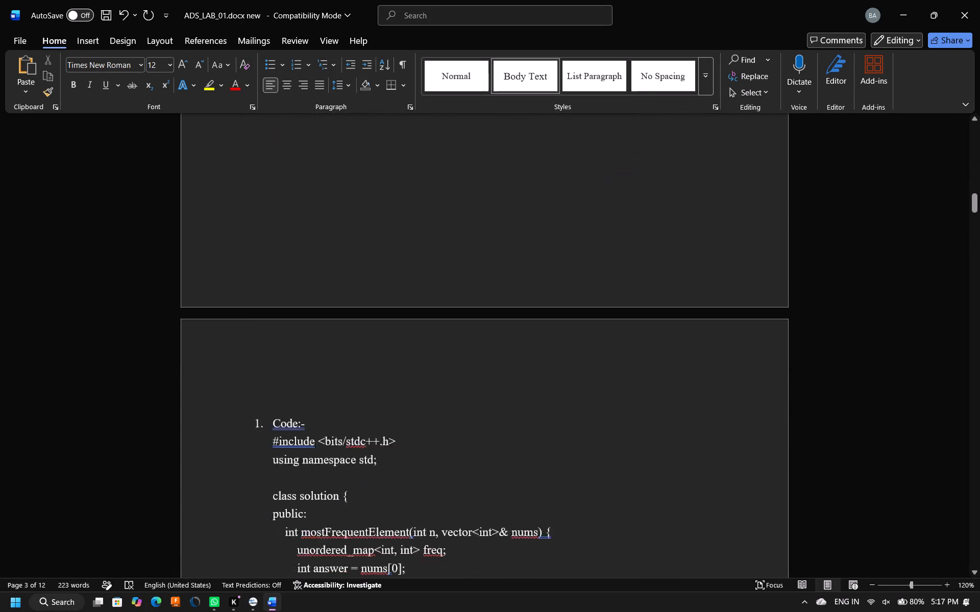
pyautogui.scroll(-2, 393, 299)
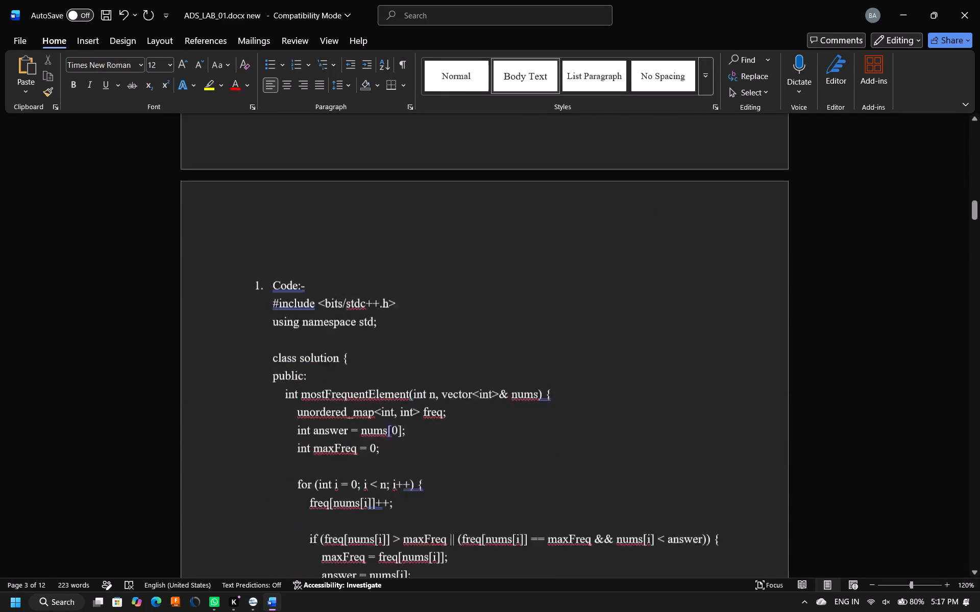
pyautogui.scroll(-2, 393, 299)
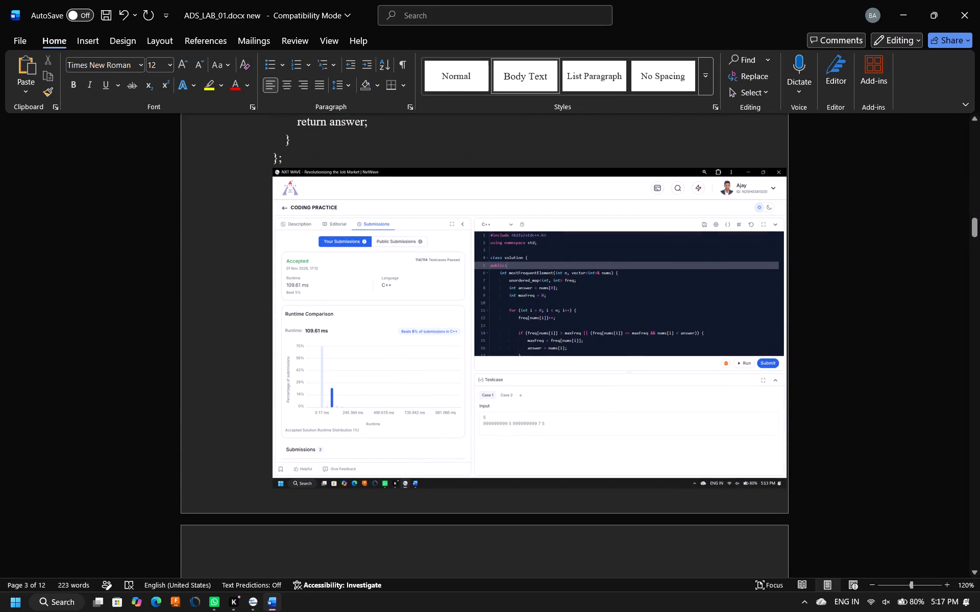
# In the browser, open the Most Frequent Element problem and capture a full-screen screenshot of its description and code.
pyautogui.hotkey('alt', 'Tab')
pyautogui.hotkey('alt', 'Tab')
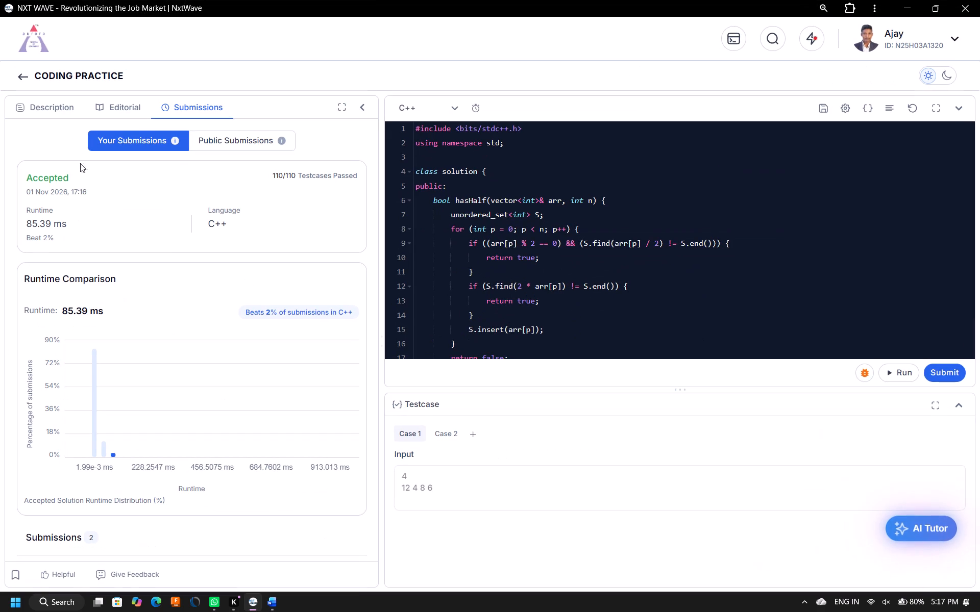
pyautogui.click(20, 71)
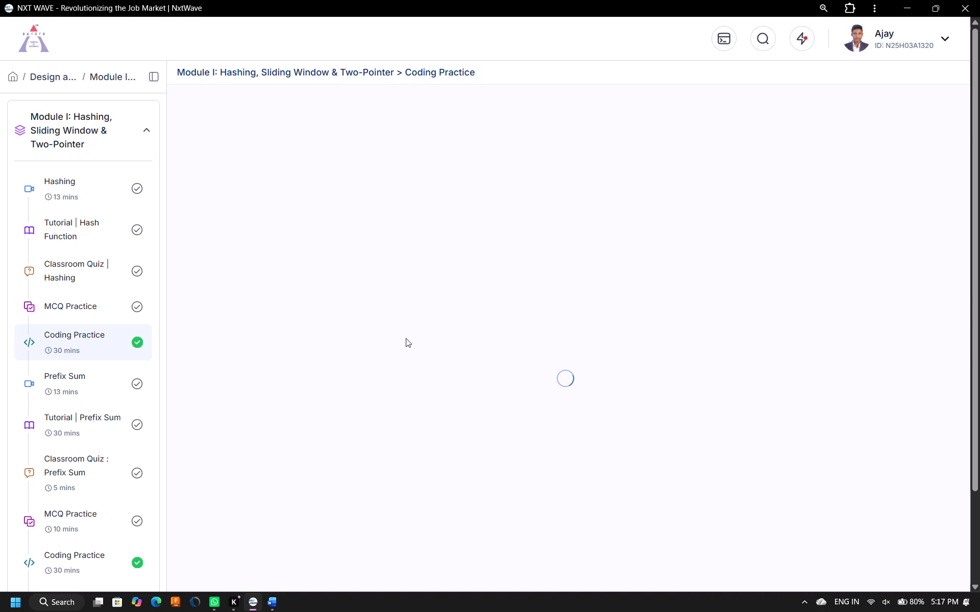
pyautogui.click(383, 183)
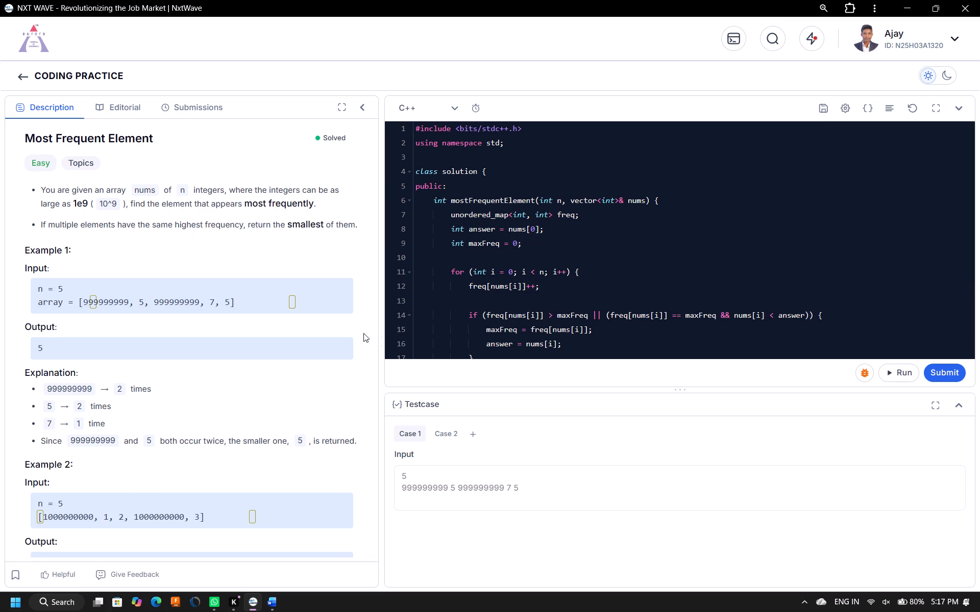
pyautogui.scroll(4, 363, 333)
pyautogui.press('shift+super+s')
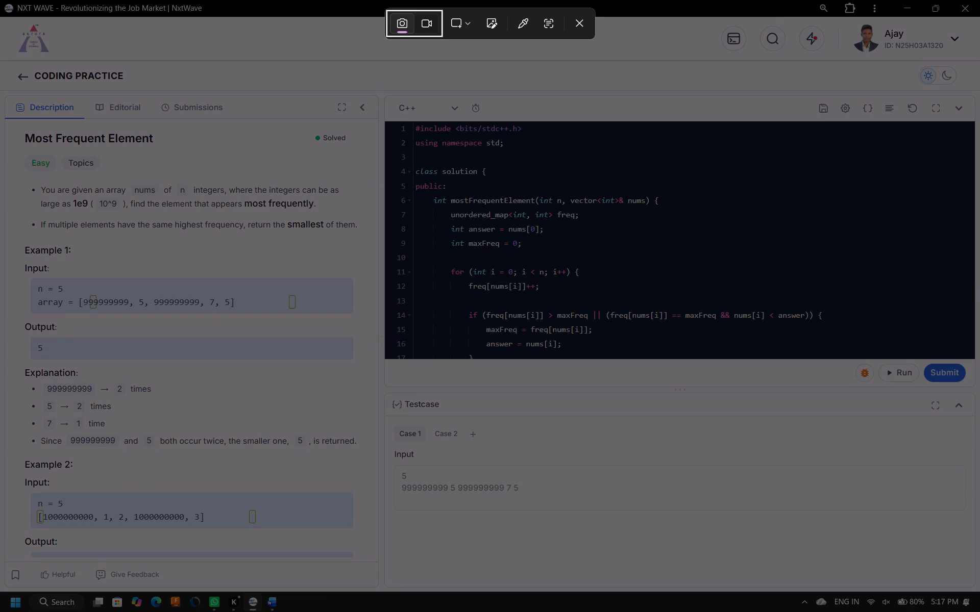
pyautogui.click(463, 21)
pyautogui.click(469, 64)
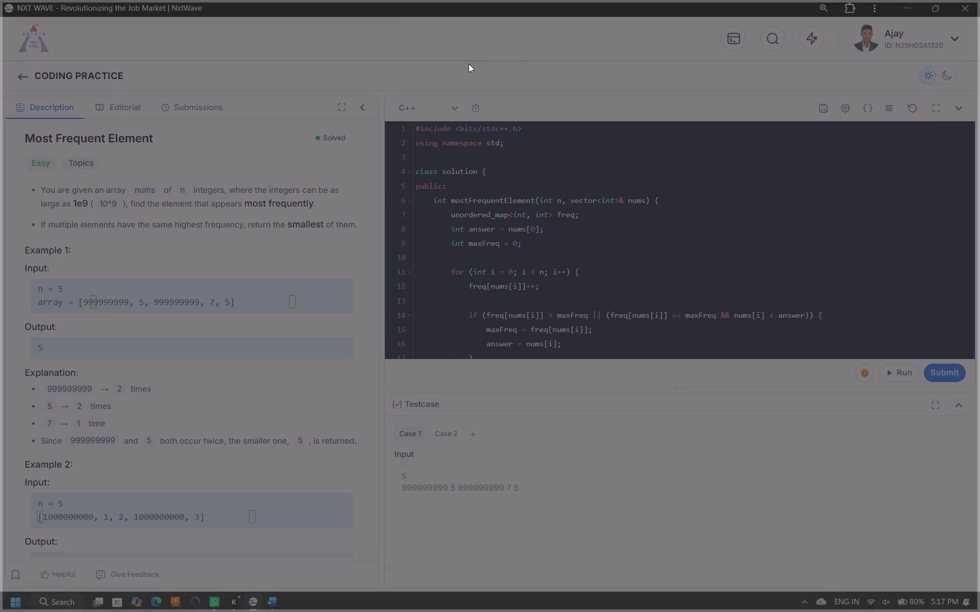
pyautogui.hotkey('ctrl', 'c')
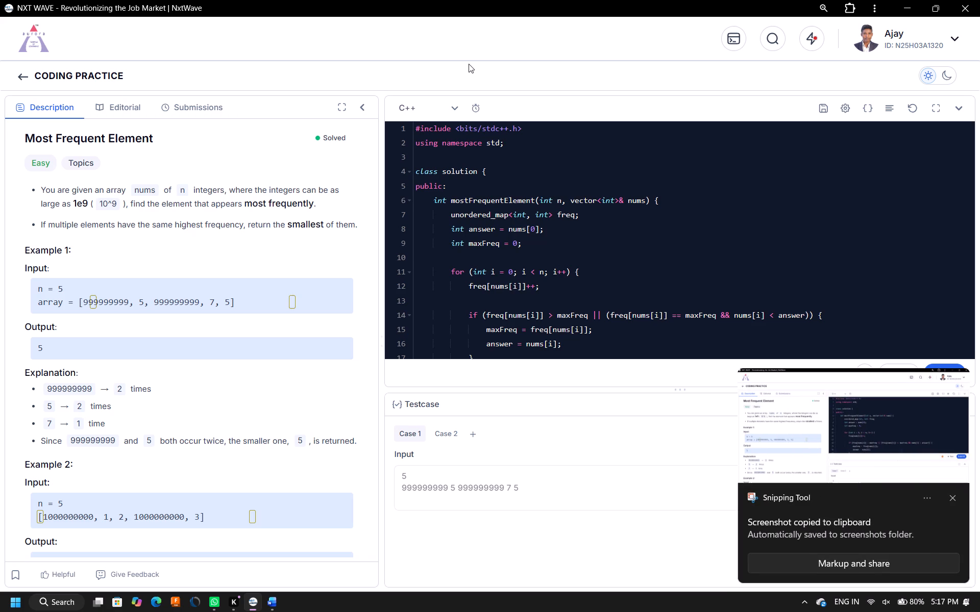
pyautogui.hotkey('ctrl', 'c')
pyautogui.hotkey('ctrl', 'c')
# In Word, replace the submission picture under item 1's code with the captured Most Frequent Element description screenshot.
pyautogui.hotkey('alt', 'Tab')
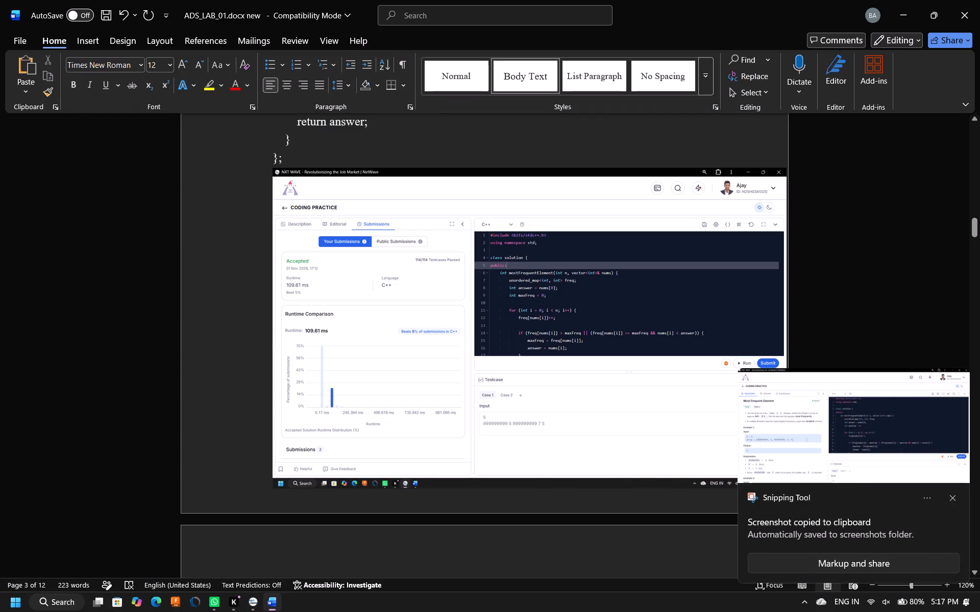
pyautogui.hscroll(1, 386, 205)
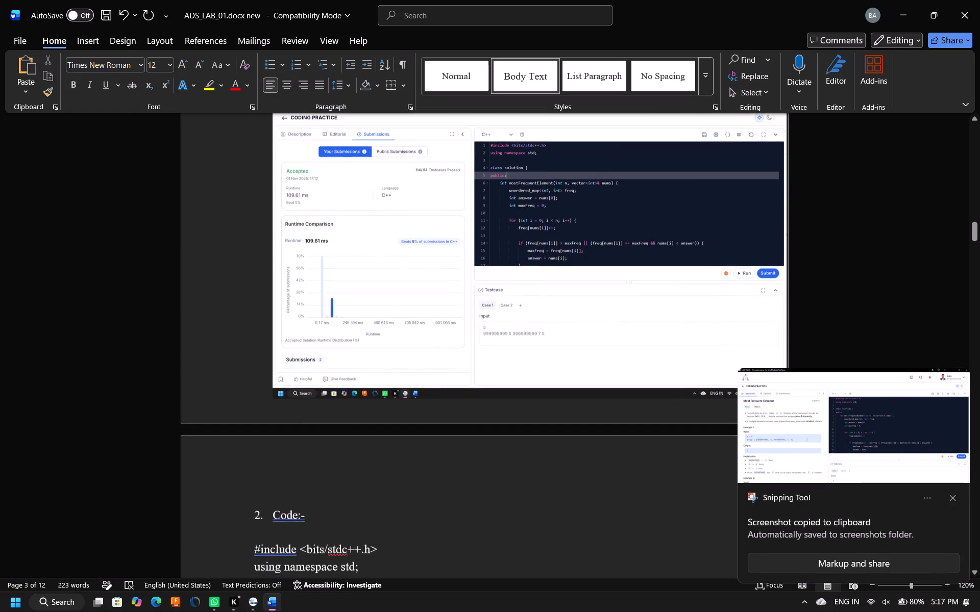
pyautogui.hscroll(1, 386, 205)
pyautogui.click(386, 205)
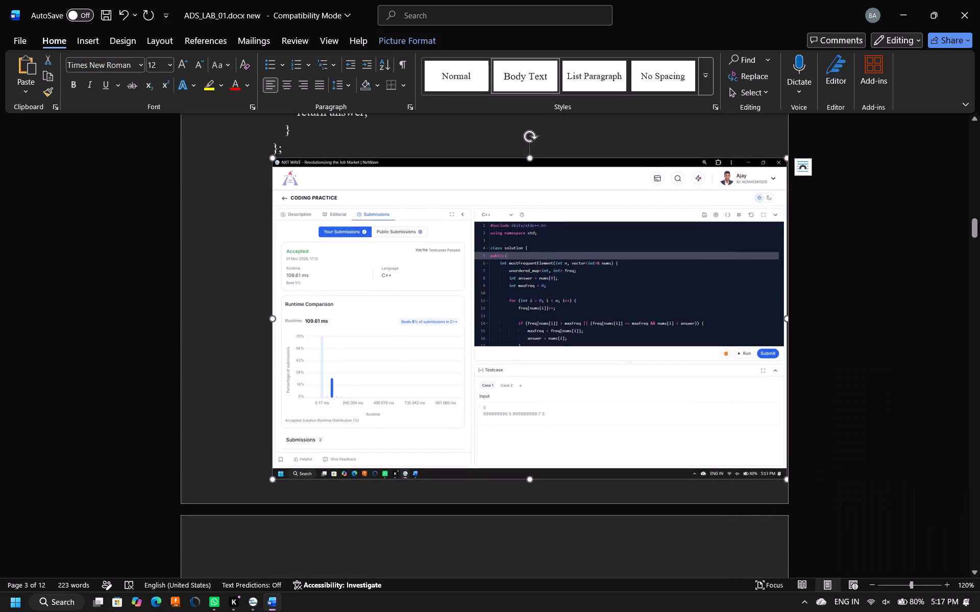
pyautogui.press('BackSpace')
pyautogui.hotkey('ctrl', 'v')
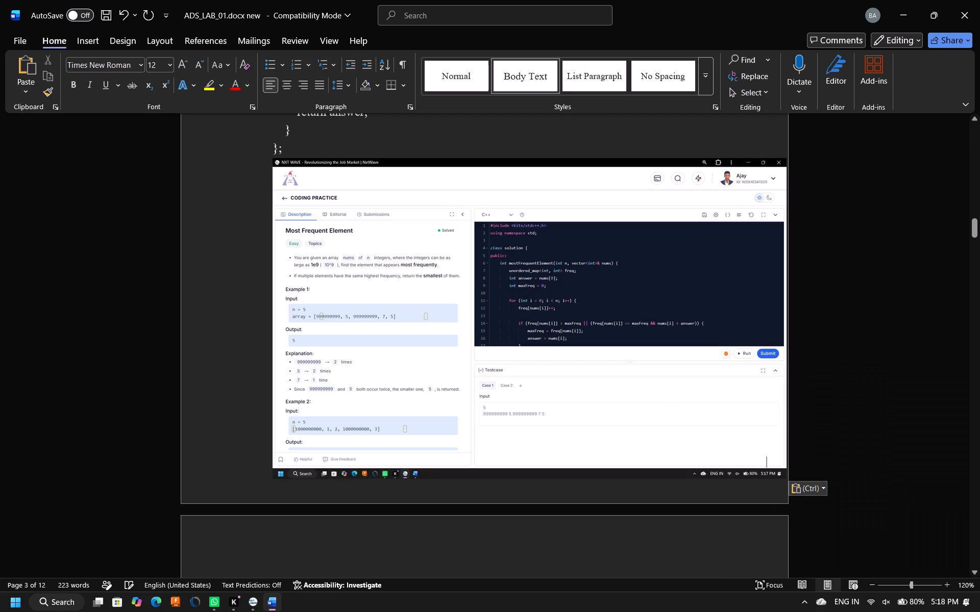
# Shrink the Most Frequent Element screenshot under item 1's code very slightly, keeping its proportions.
pyautogui.scroll(-1, 526, 272)
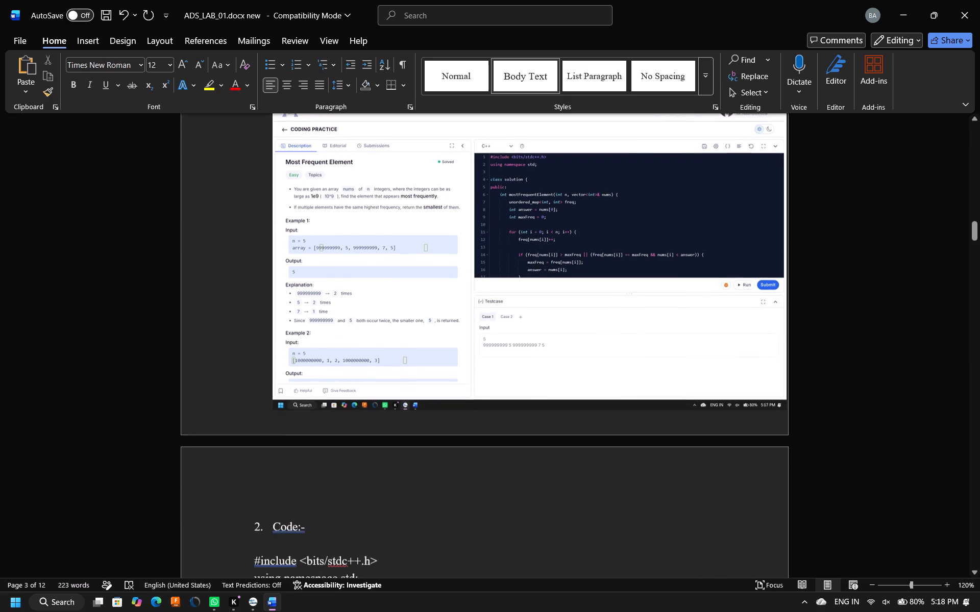
pyautogui.scroll(-2, 526, 272)
pyautogui.click(526, 272)
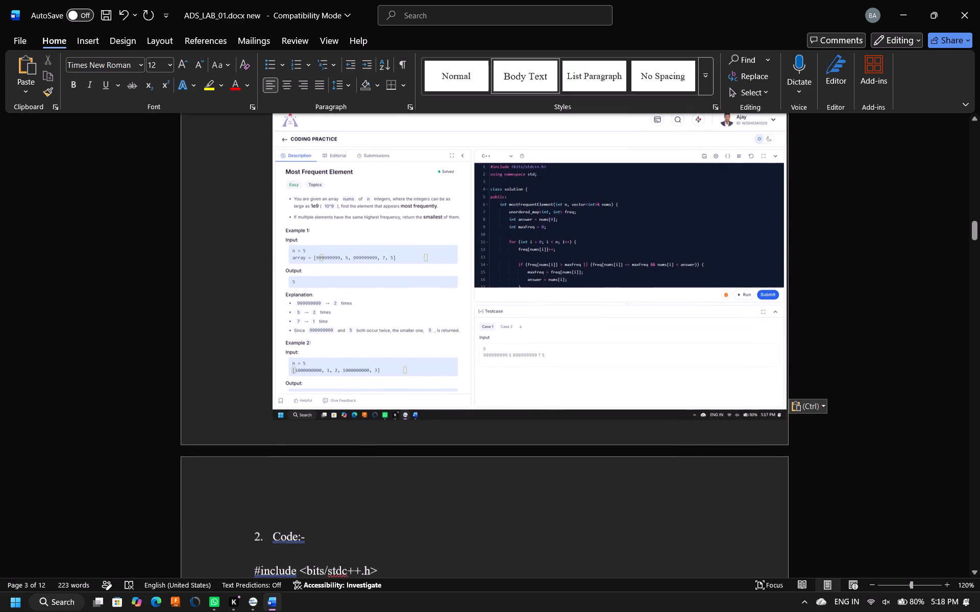
pyautogui.moveTo(526, 272); pyautogui.dragTo(445, 274)
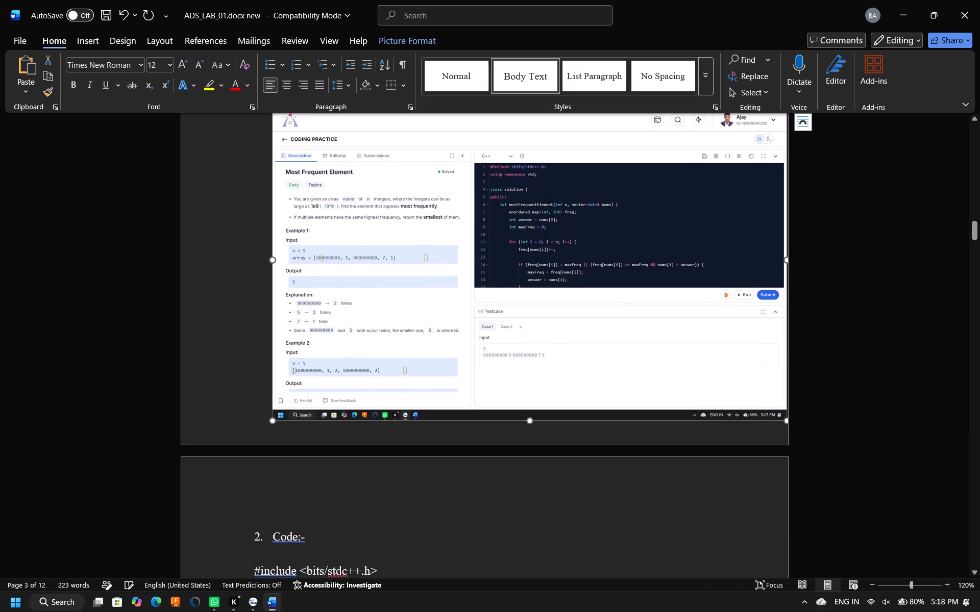
pyautogui.scroll(1, 412, 299)
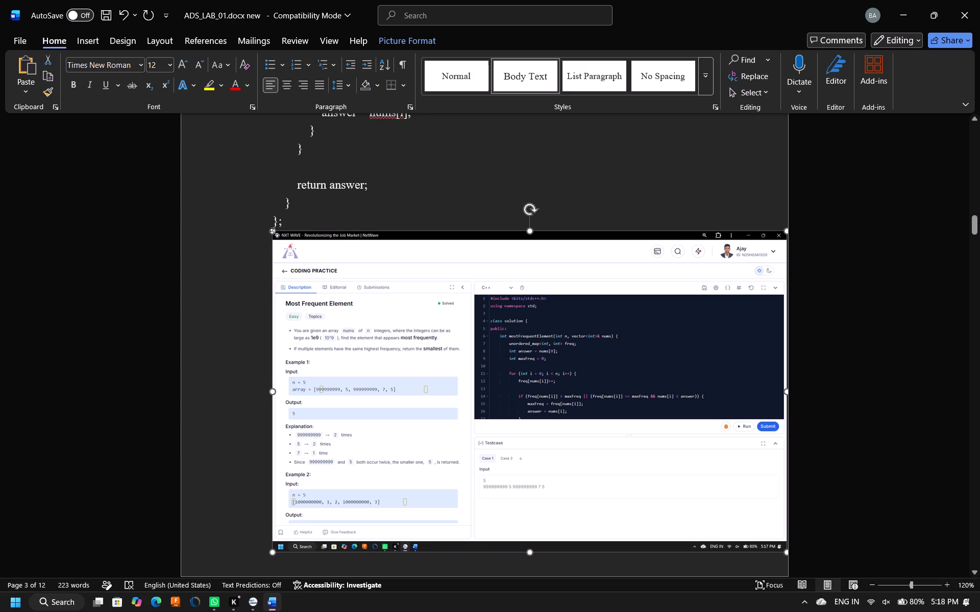
pyautogui.moveTo(274, 233); pyautogui.dragTo(248, 271)
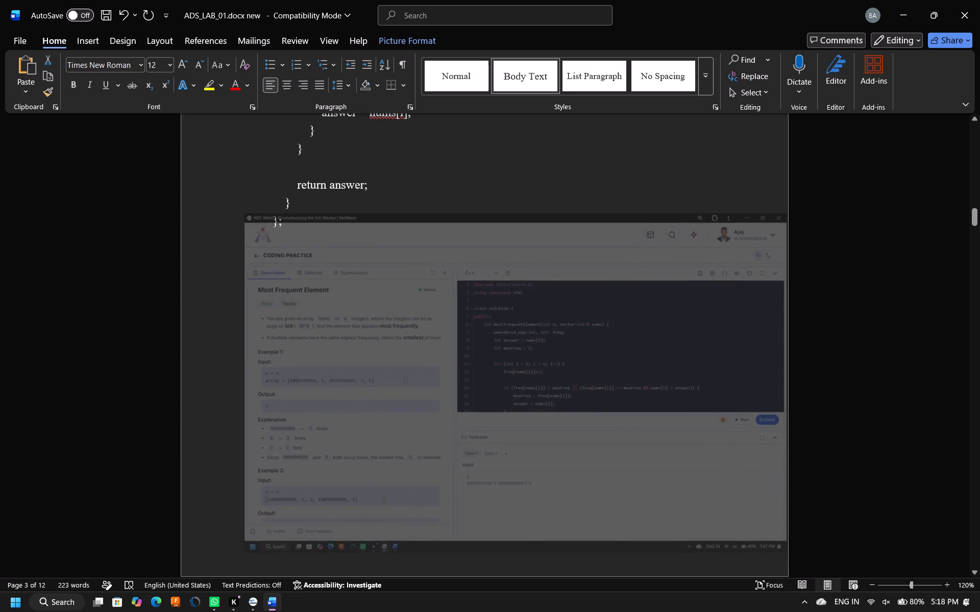
pyautogui.moveTo(248, 271); pyautogui.dragTo(277, 285)
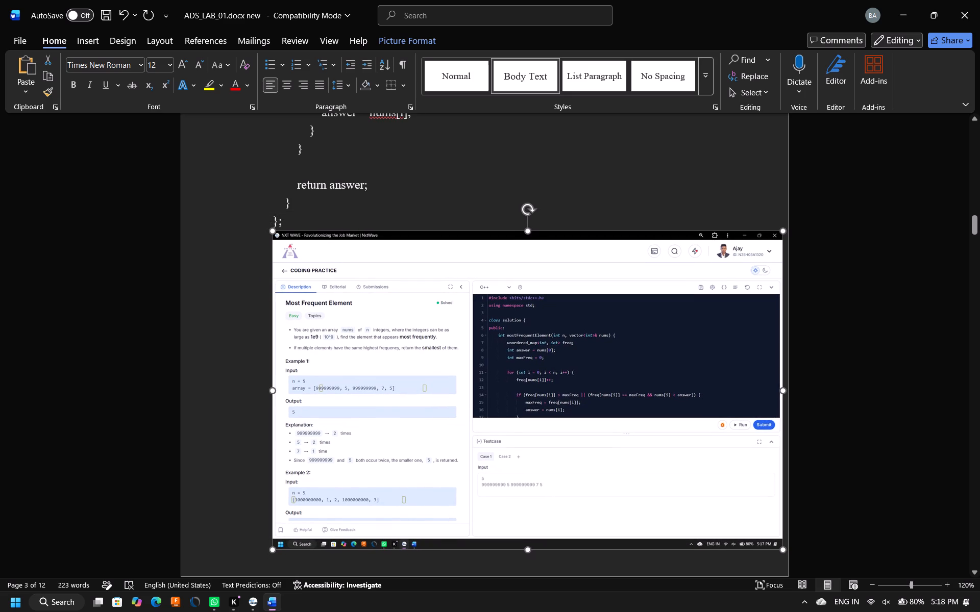
pyautogui.moveTo(277, 285); pyautogui.dragTo(277, 283)
# In the browser, open the Half Pair Check problem and capture a full-screen screenshot of its description and code.
pyautogui.scroll(-3, 387, 322)
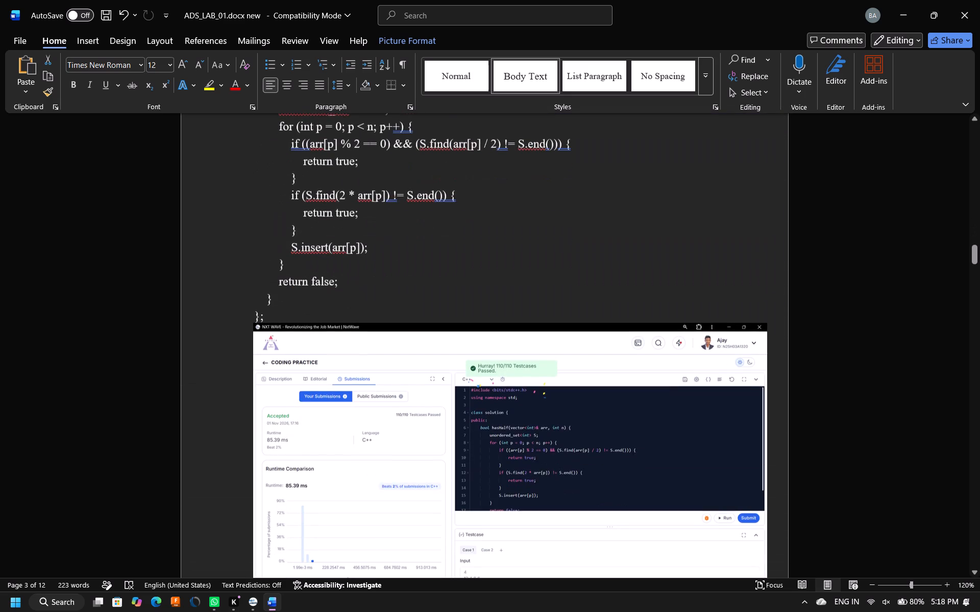
pyautogui.scroll(-1, 387, 322)
pyautogui.click(387, 322)
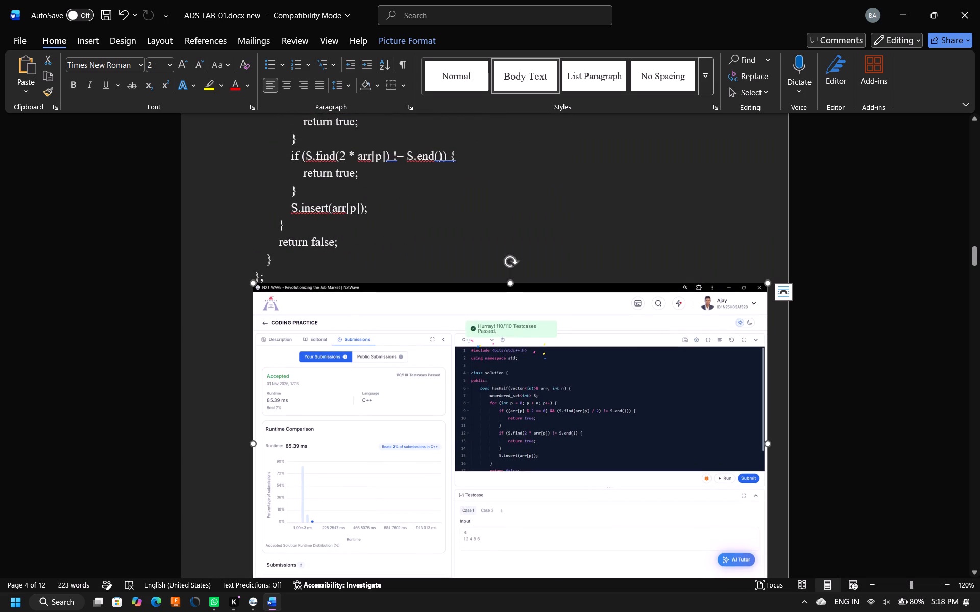
pyautogui.hotkey('alt', 'Tab')
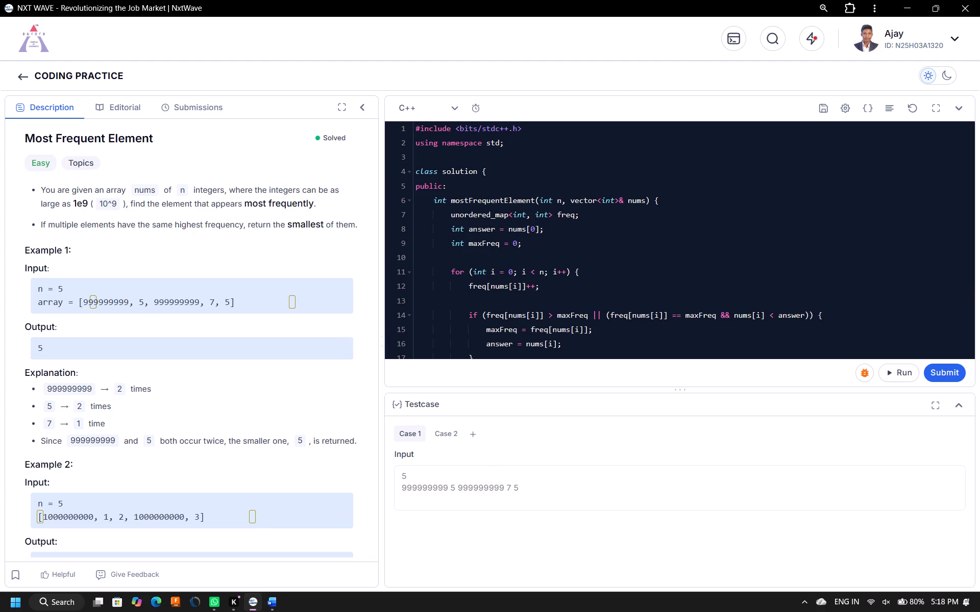
pyautogui.click(21, 76)
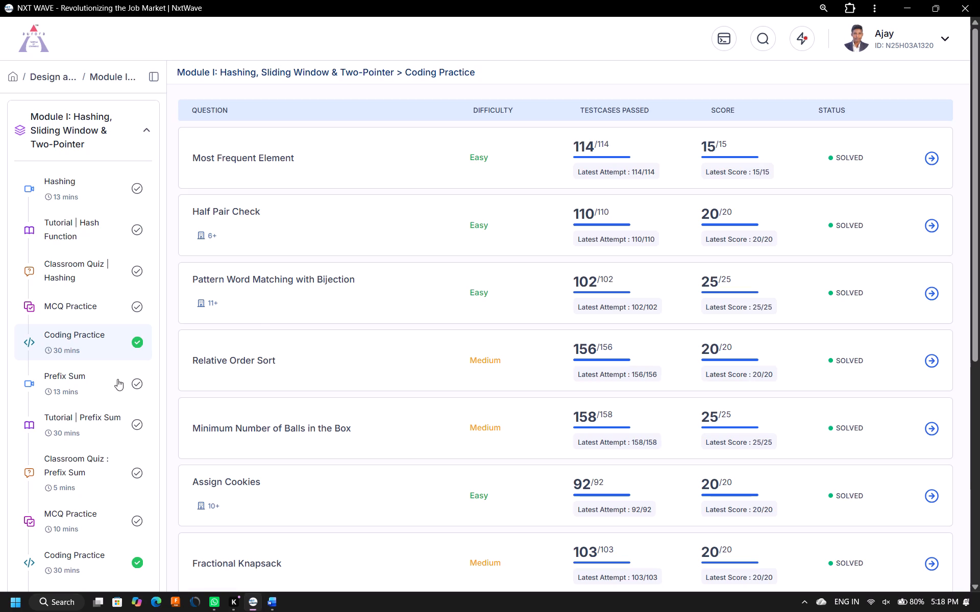
pyautogui.click(406, 220)
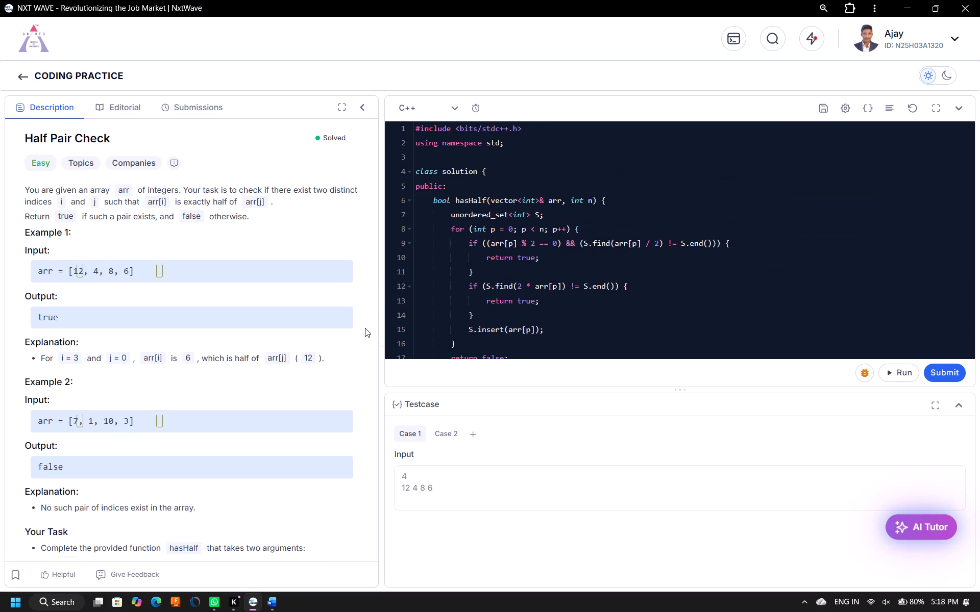
pyautogui.press('shift+super+s')
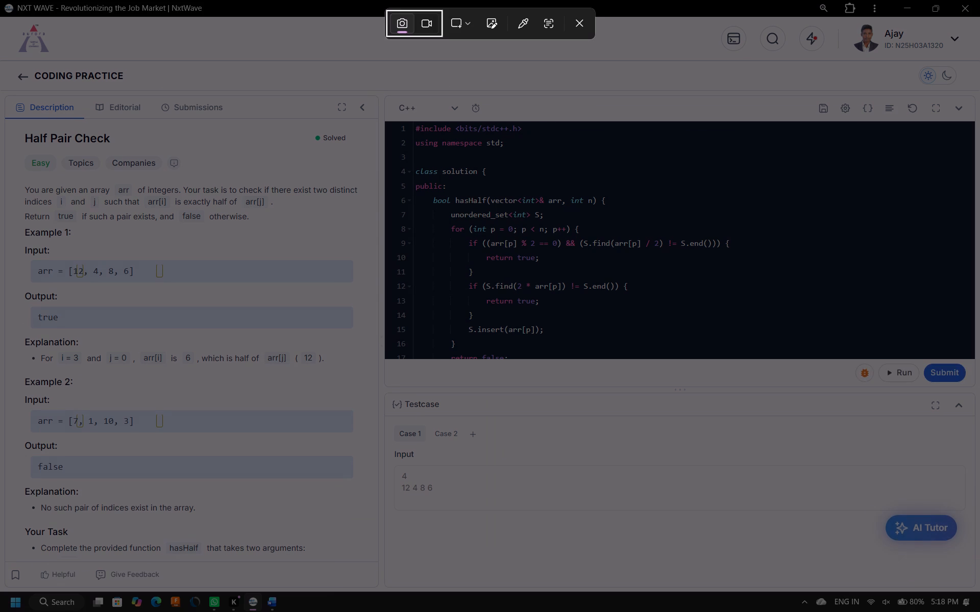
pyautogui.click(466, 22)
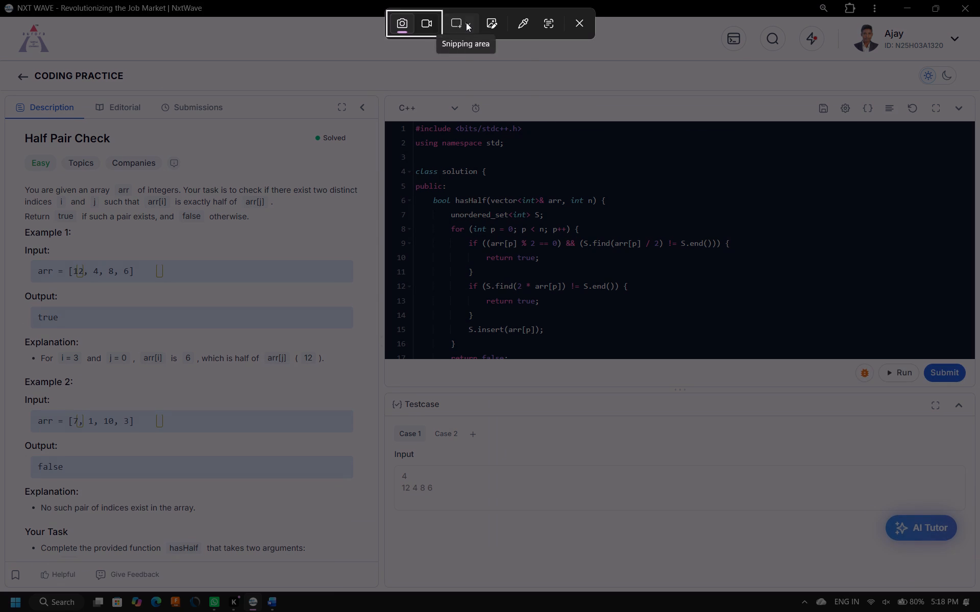
pyautogui.click(465, 76)
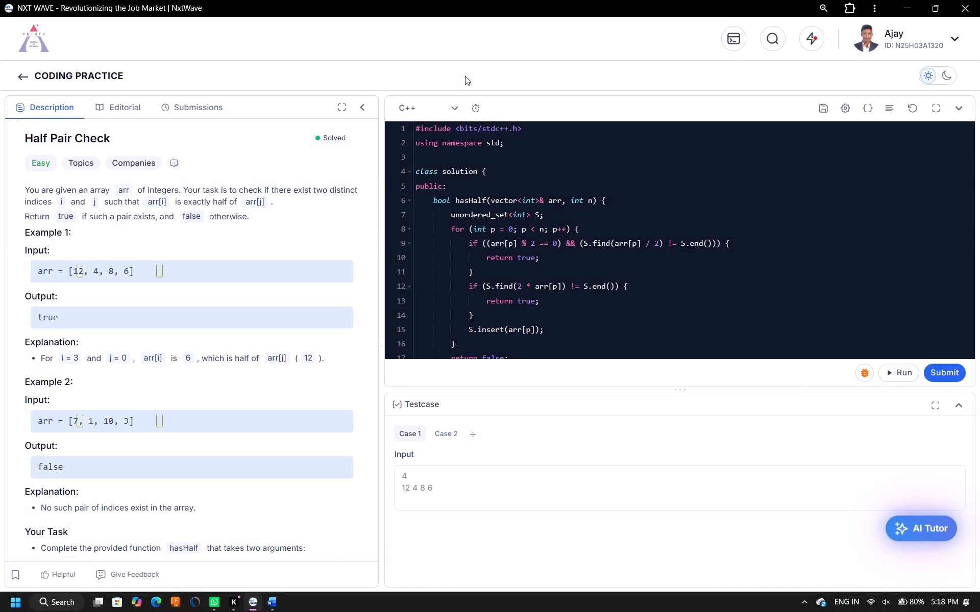
pyautogui.hotkey('ctrl', 'c')
pyautogui.hotkey('ctrl', 'c')
pyautogui.hotkey('ctrl', 'c')
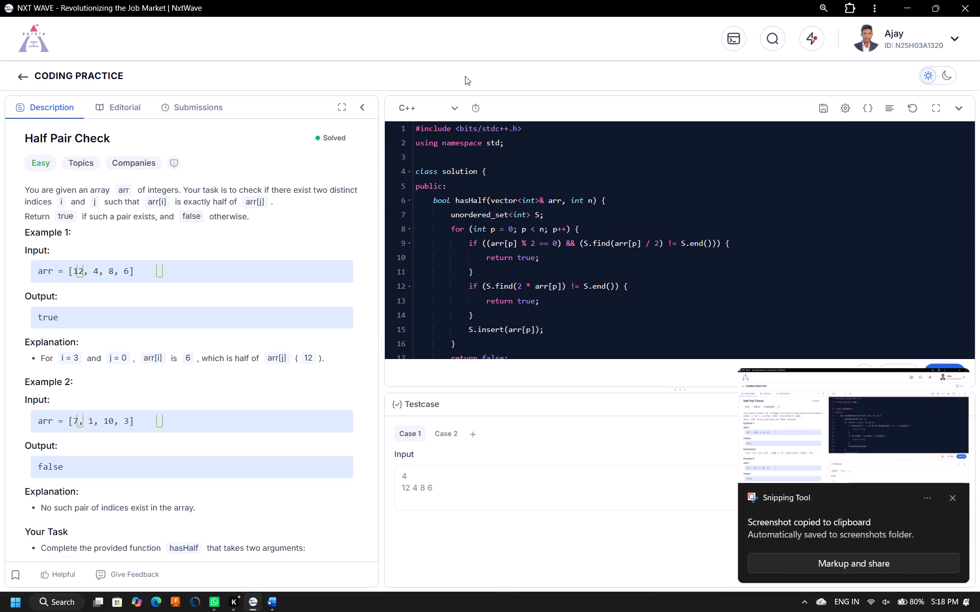
# In Word, replace the submission picture under item 2's code with the Half Pair Check description screenshot, adding a line break before it.
pyautogui.hotkey('alt', 'Tab')
pyautogui.scroll(-1, 411, 298)
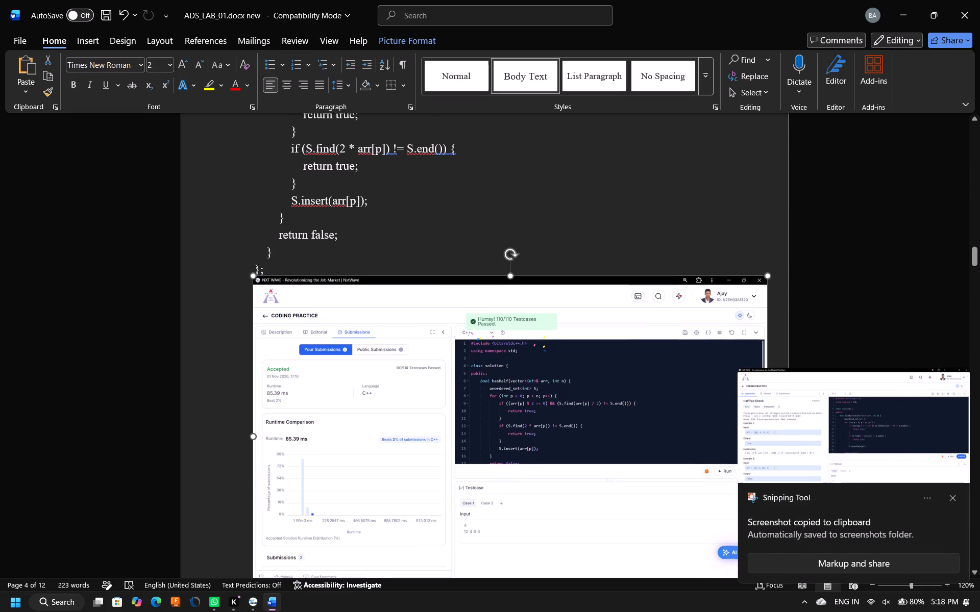
pyautogui.scroll(-3, 411, 298)
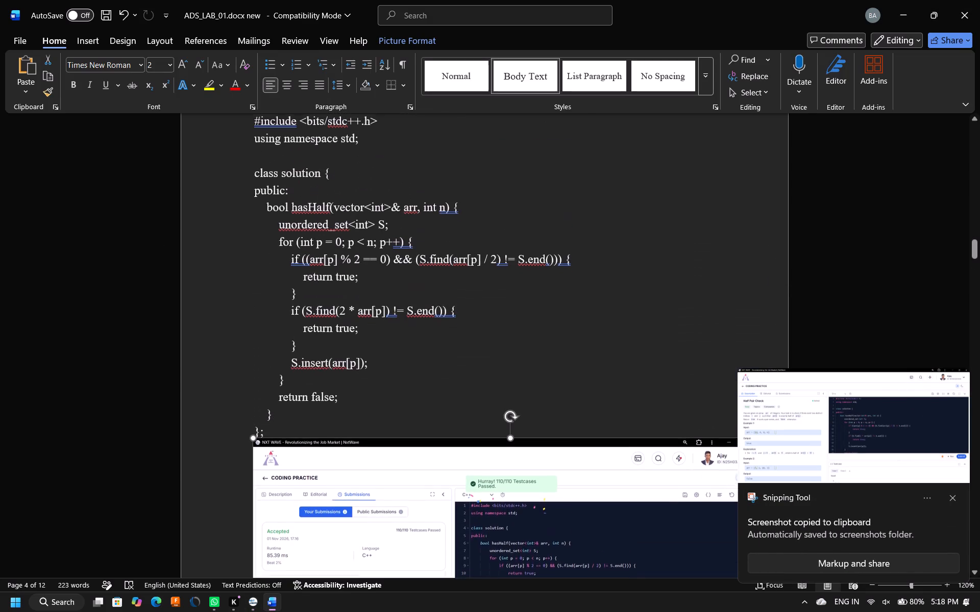
pyautogui.scroll(-1, 411, 298)
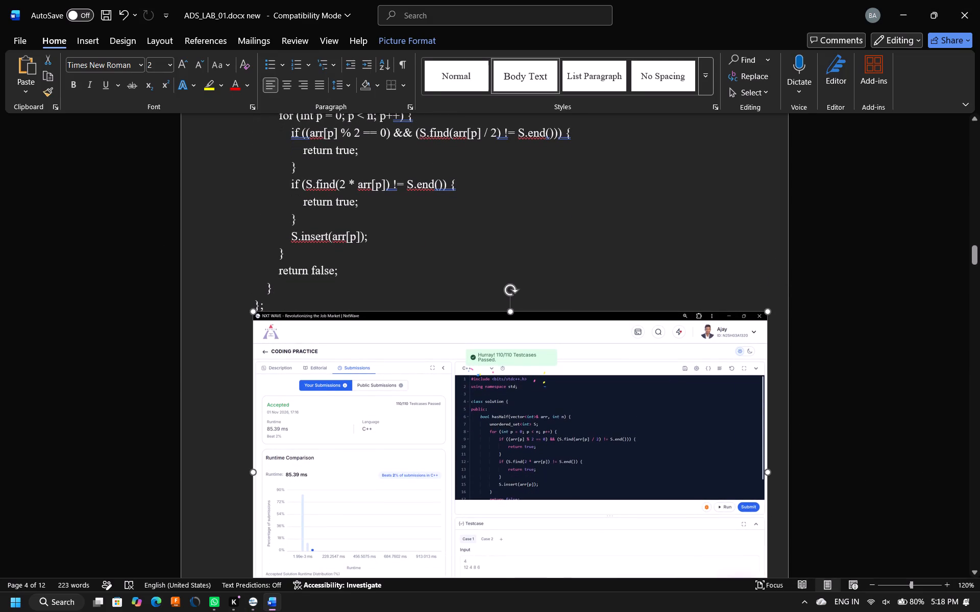
pyautogui.click(411, 365)
pyautogui.press('BackSpace')
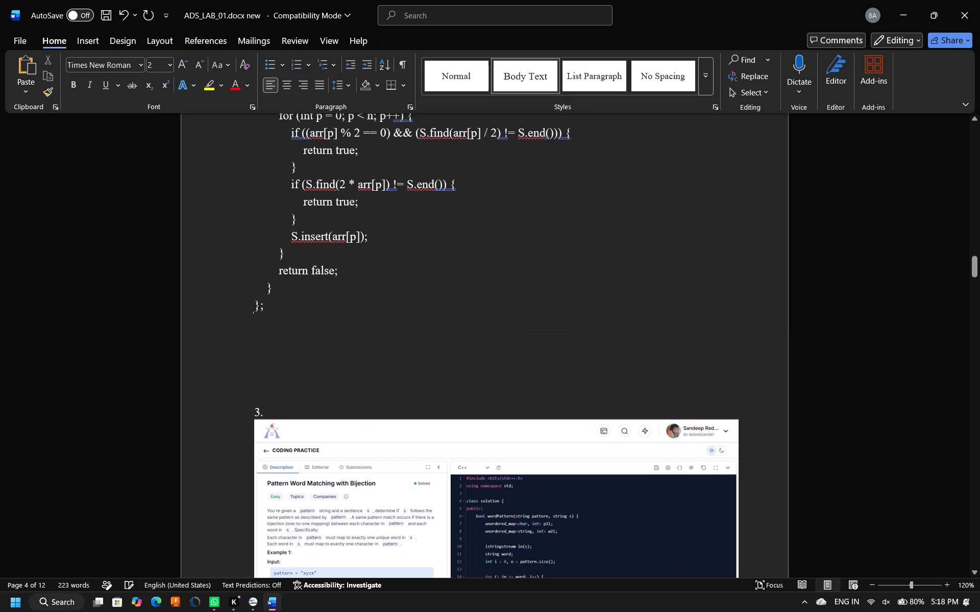
pyautogui.press('Return')
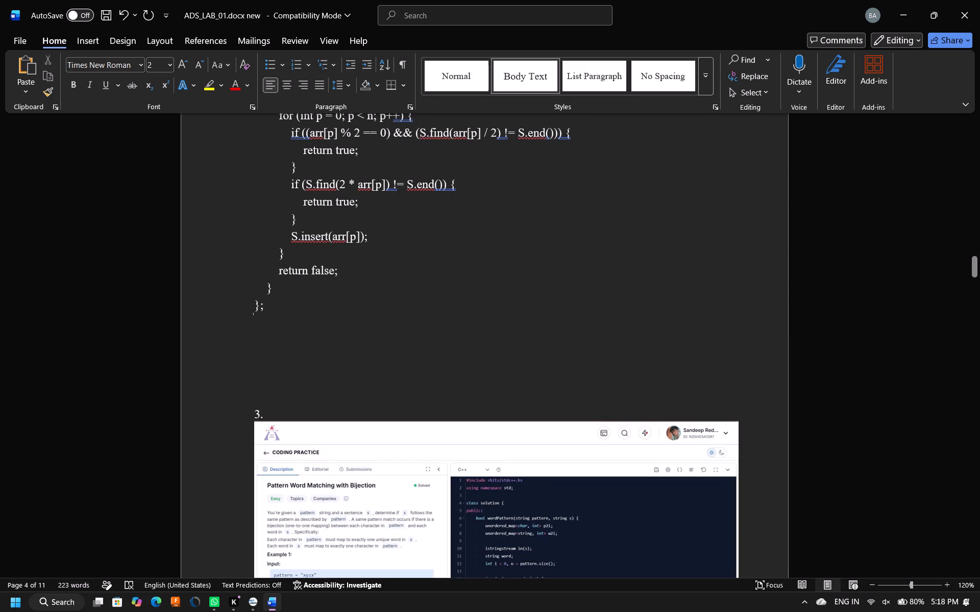
pyautogui.hotkey('ctrl', 'v')
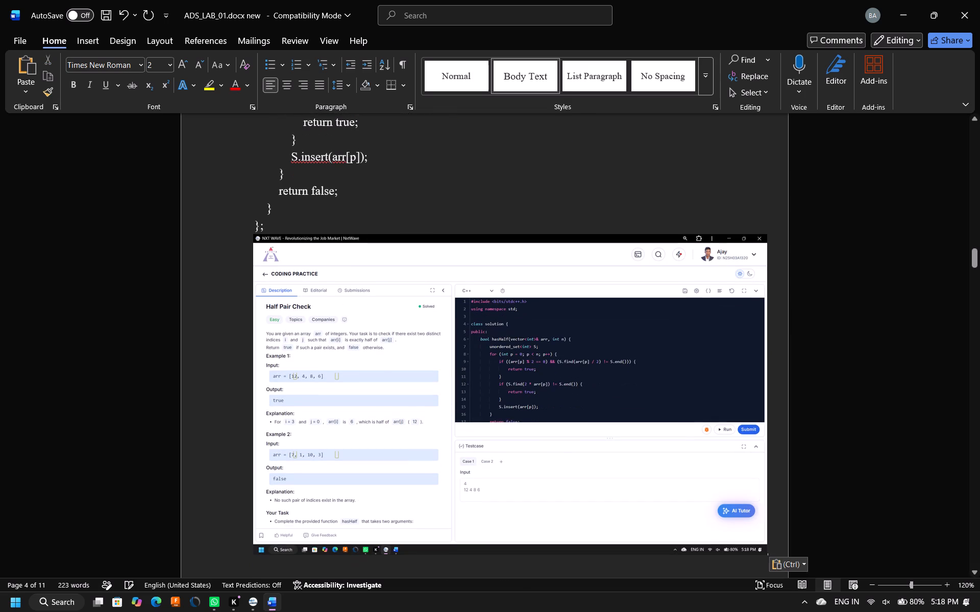
pyautogui.scroll(-3, 488, 329)
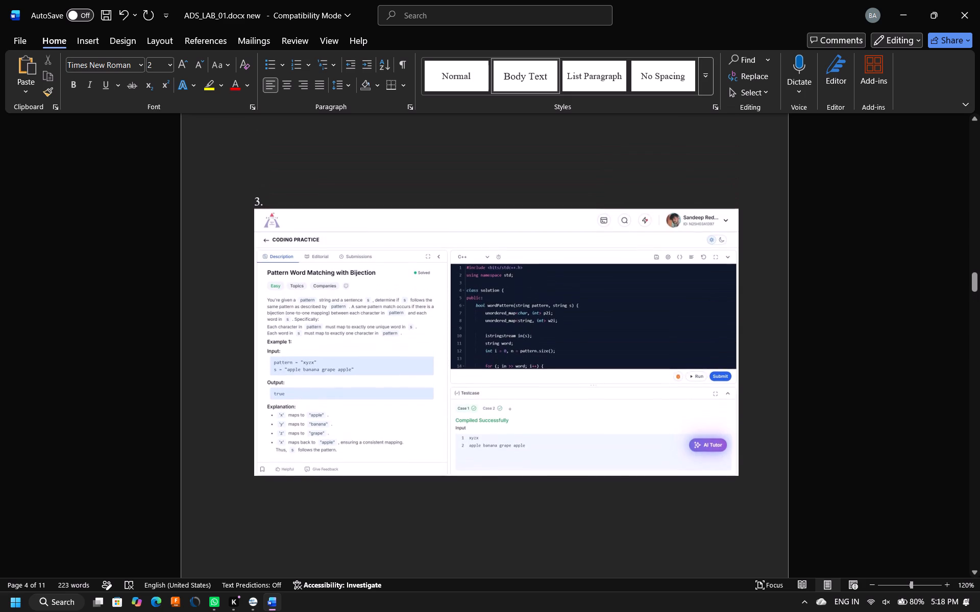
# Add the heading "Code:-" beside number 3, above the Pattern Word Matching picture, with blank unnumbered space below it.
pyautogui.scroll(4, 488, 329)
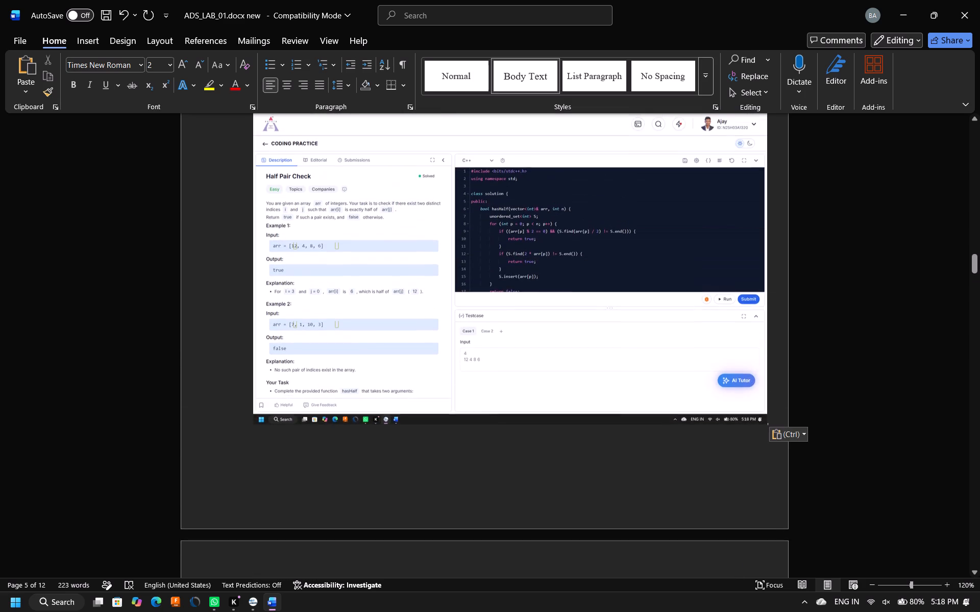
pyautogui.scroll(2, 488, 329)
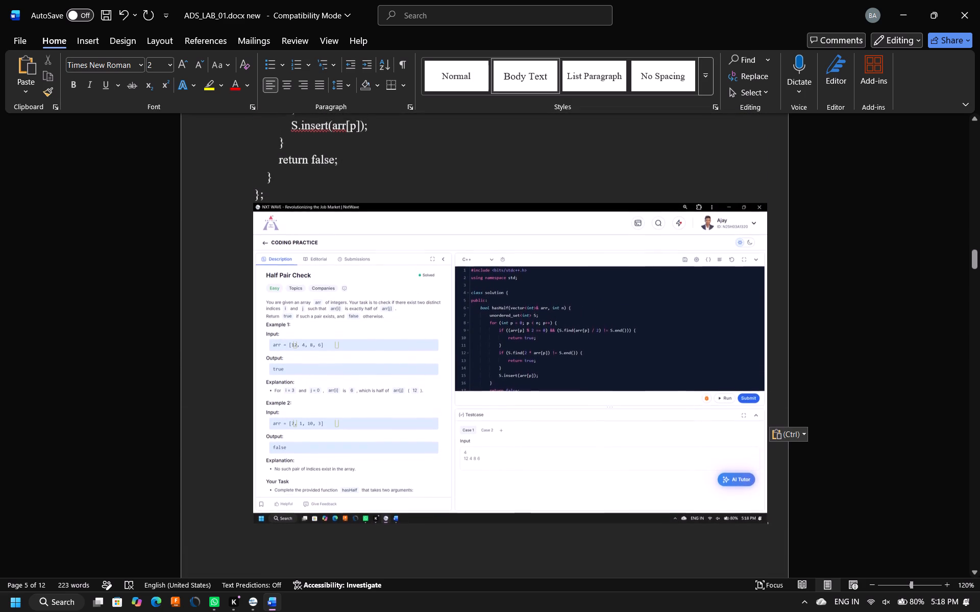
pyautogui.scroll(1, 488, 329)
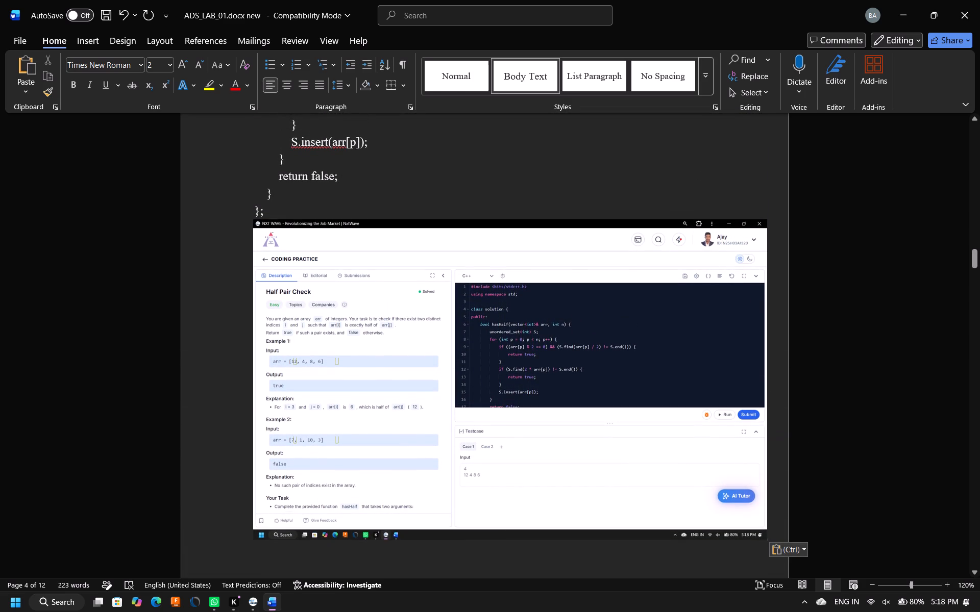
pyautogui.scroll(-4, 488, 329)
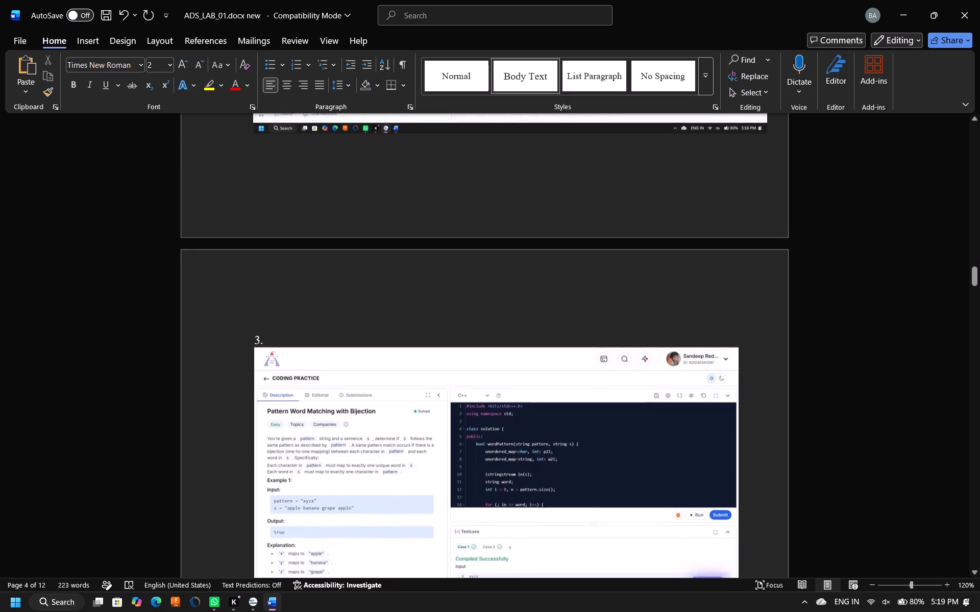
pyautogui.click(314, 331)
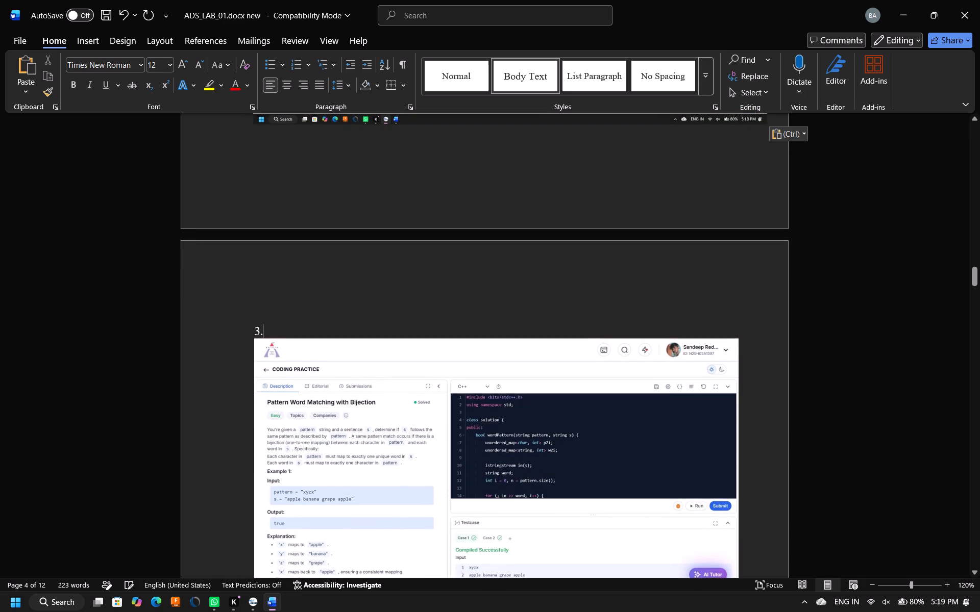
pyautogui.press('space')
pyautogui.press('x')
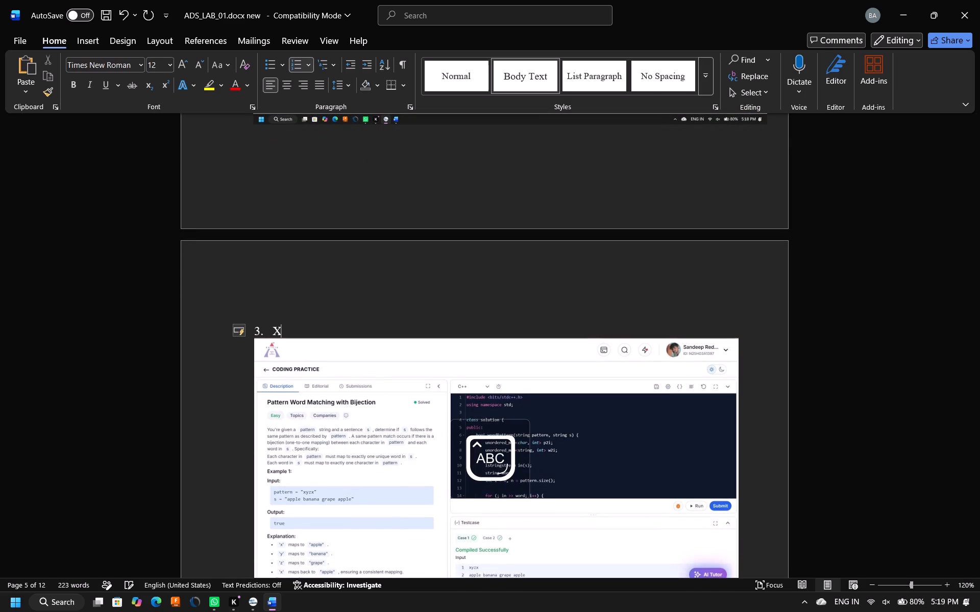
pyautogui.press('BackSpace')
pyautogui.press('c')
pyautogui.write('ode')
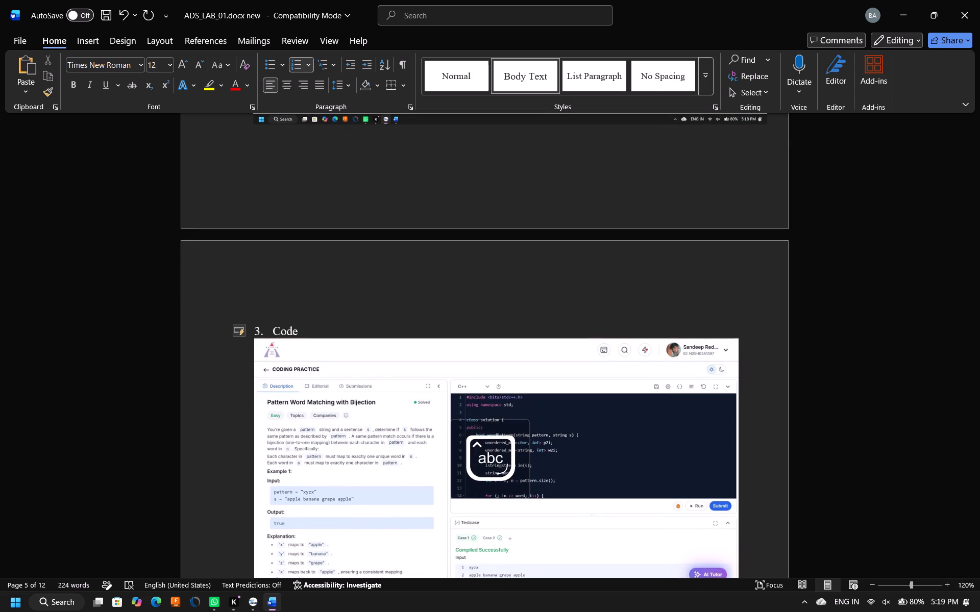
pyautogui.write(':-')
pyautogui.press('space')
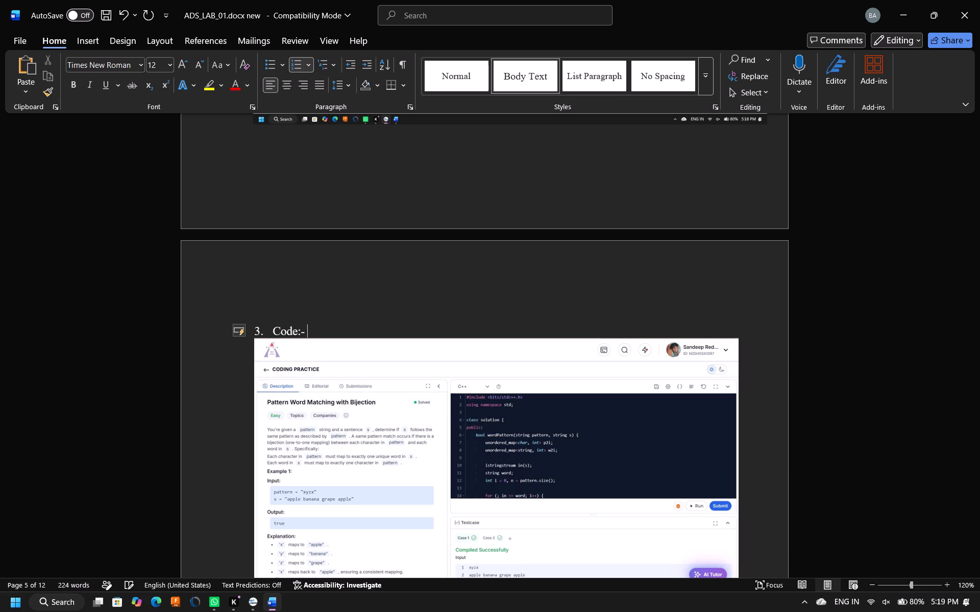
pyautogui.press('Return')
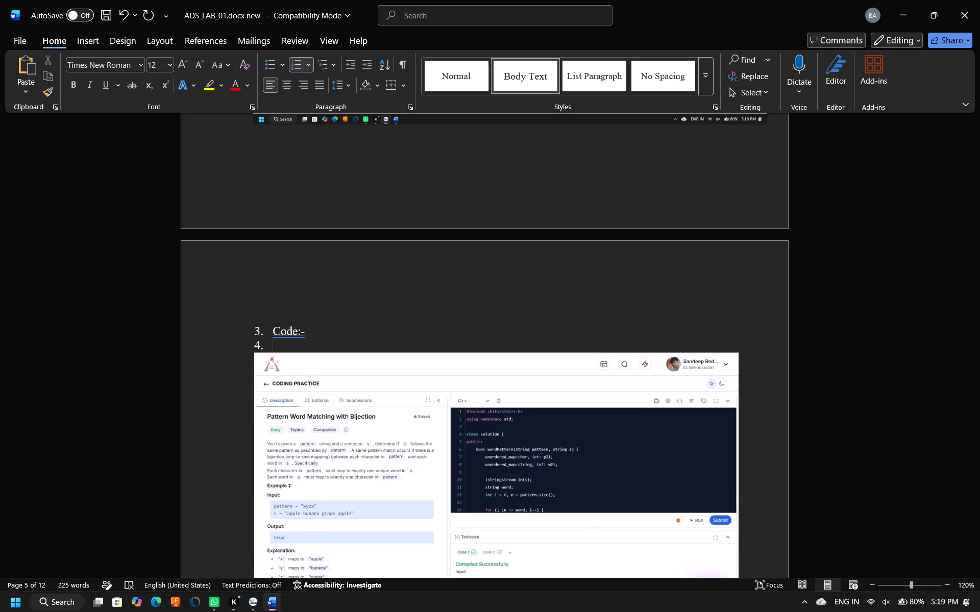
pyautogui.press('BackSpace')
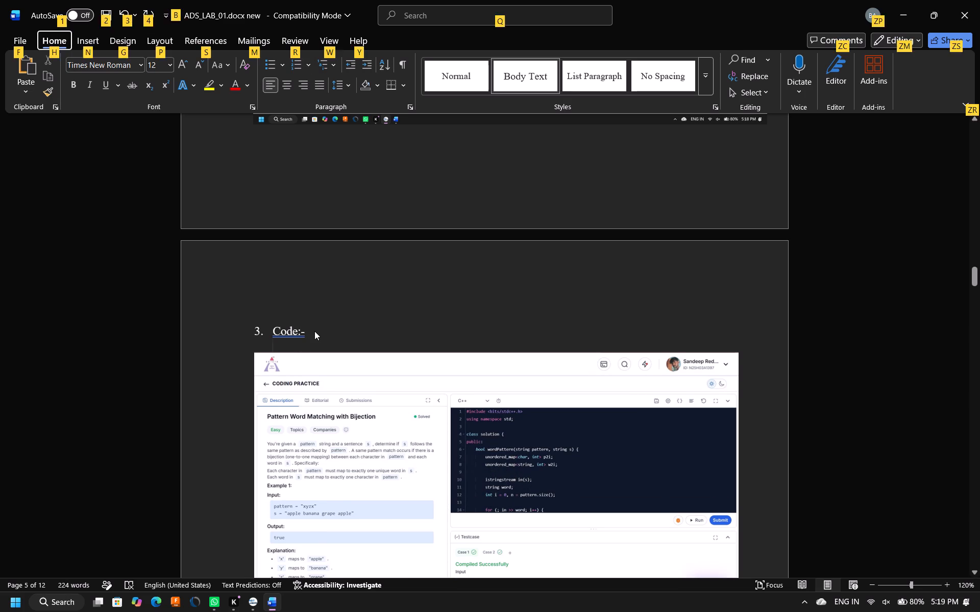
pyautogui.press('Return')
pyautogui.press('Return')
# Copy the Pattern Word Matching with Bijection solution code through the end of its class from the browser into Word under item 3's heading.
pyautogui.hotkey('alt', 'Tab')
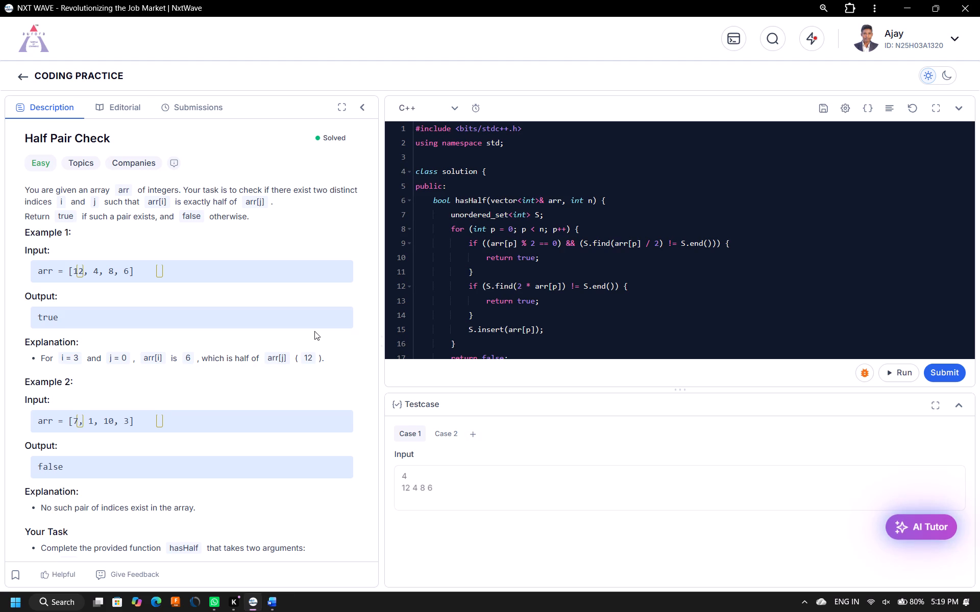
pyautogui.scroll(2, 524, 253)
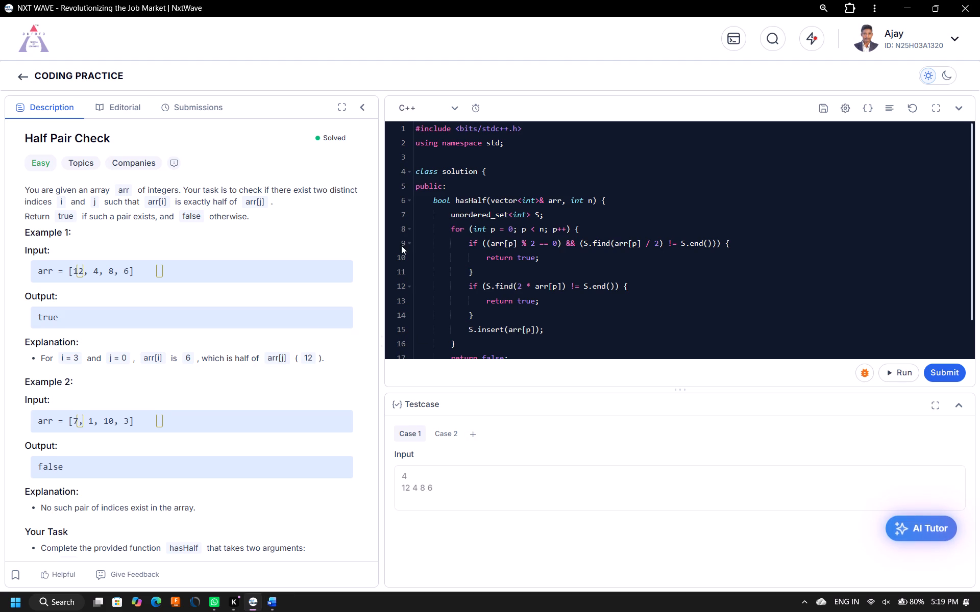
pyautogui.click(20, 79)
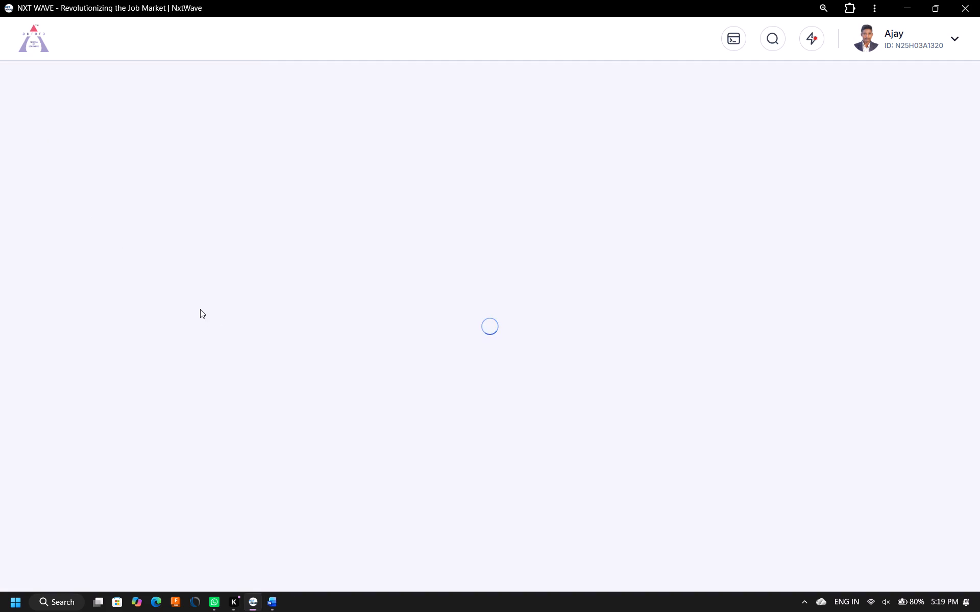
pyautogui.hotkey('alt', 'Tab')
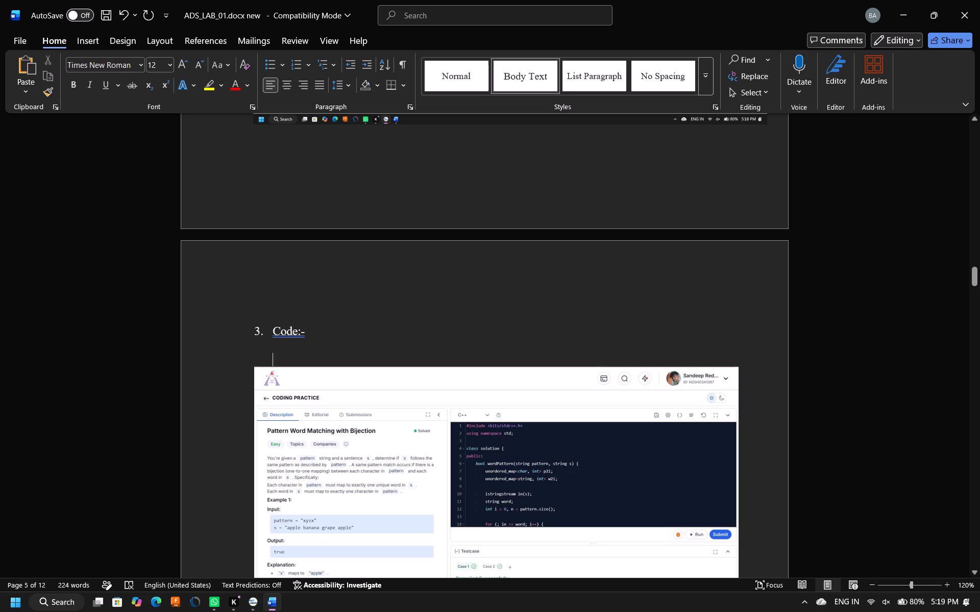
pyautogui.hotkey('alt', 'Tab')
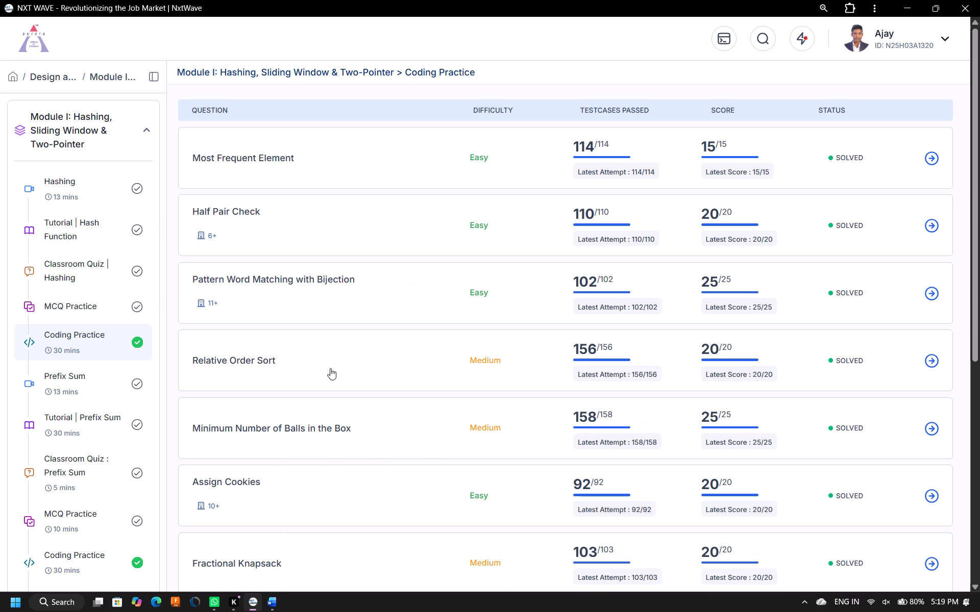
pyautogui.click(398, 300)
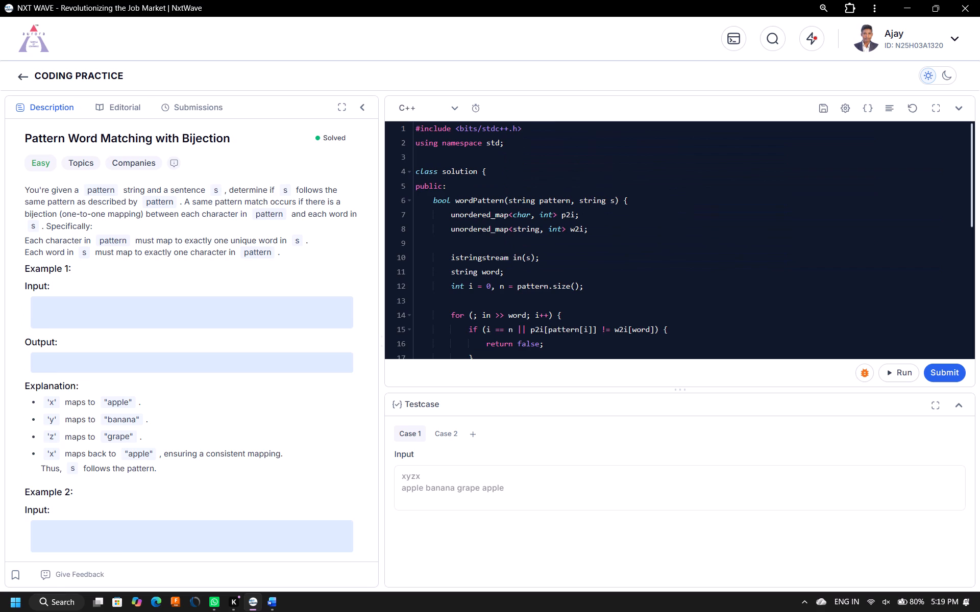
pyautogui.moveTo(416, 127); pyautogui.dragTo(507, 254)
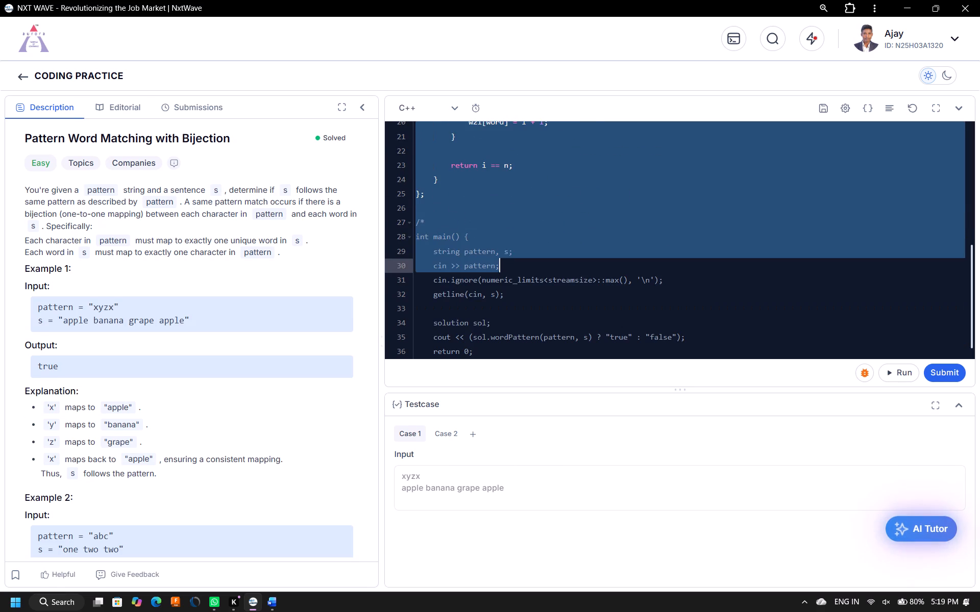
pyautogui.moveTo(507, 254); pyautogui.dragTo(471, 206)
pyautogui.hotkey('ctrl', 'c')
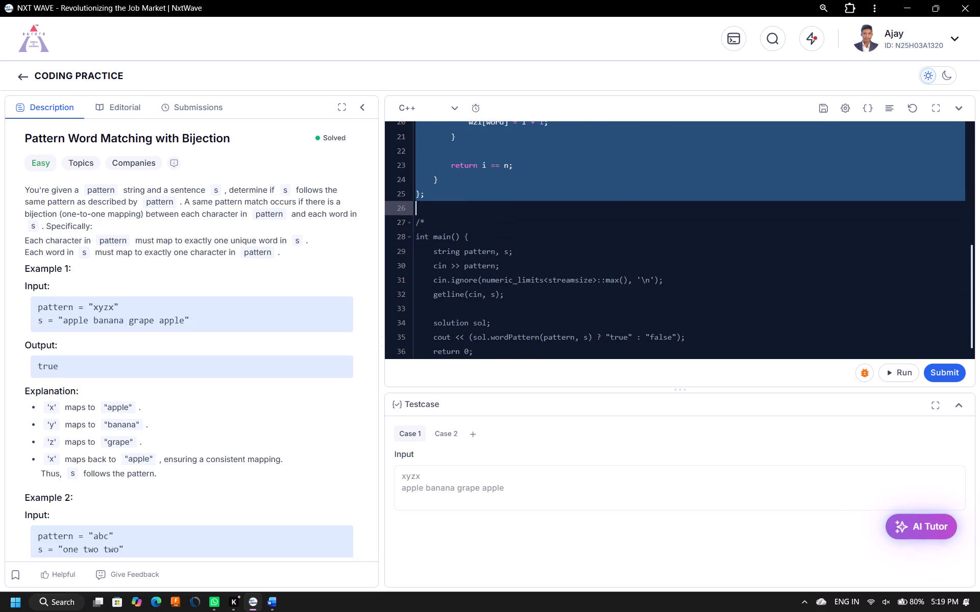
pyautogui.hotkey('ctrl', 'c')
pyautogui.hotkey('alt', 'Tab')
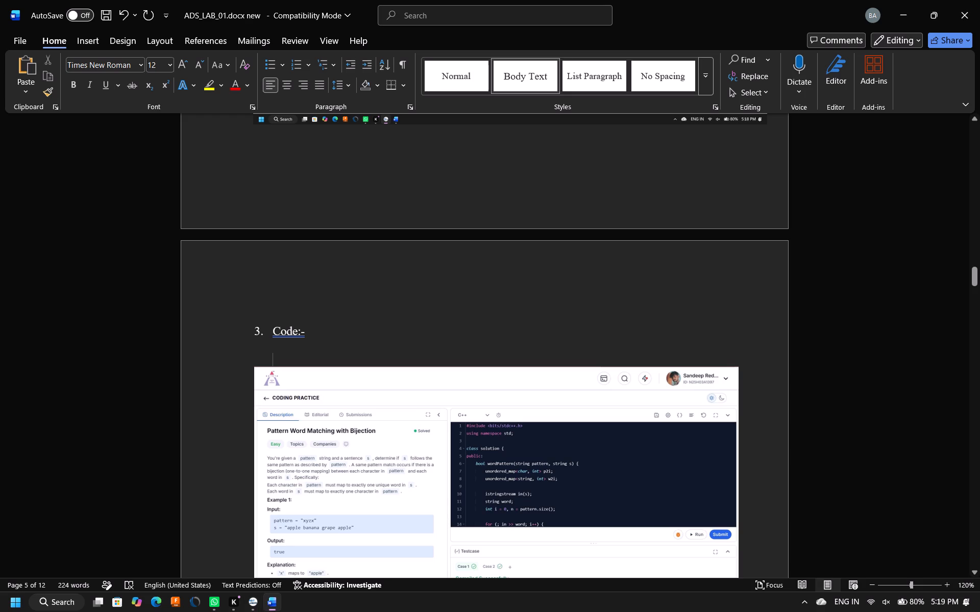
pyautogui.hotkey('ctrl', 'v')
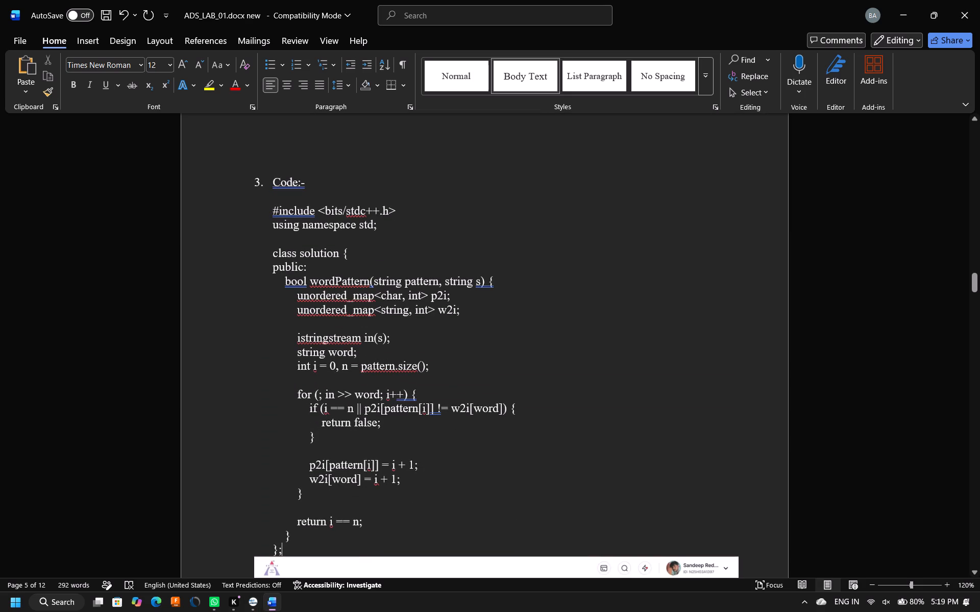
# In the browser, delete the commented-out main function and trailing blank lines below the Pattern Word Matching solution class.
pyautogui.hotkey('alt', 'Tab')
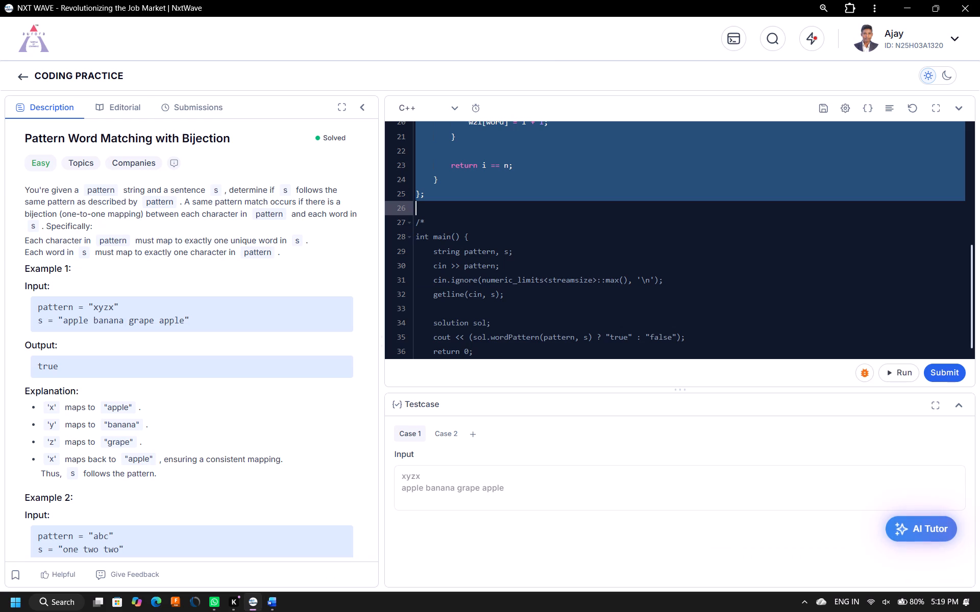
pyautogui.click(416, 217)
pyautogui.moveTo(416, 217); pyautogui.dragTo(549, 425)
pyautogui.press('BackSpace')
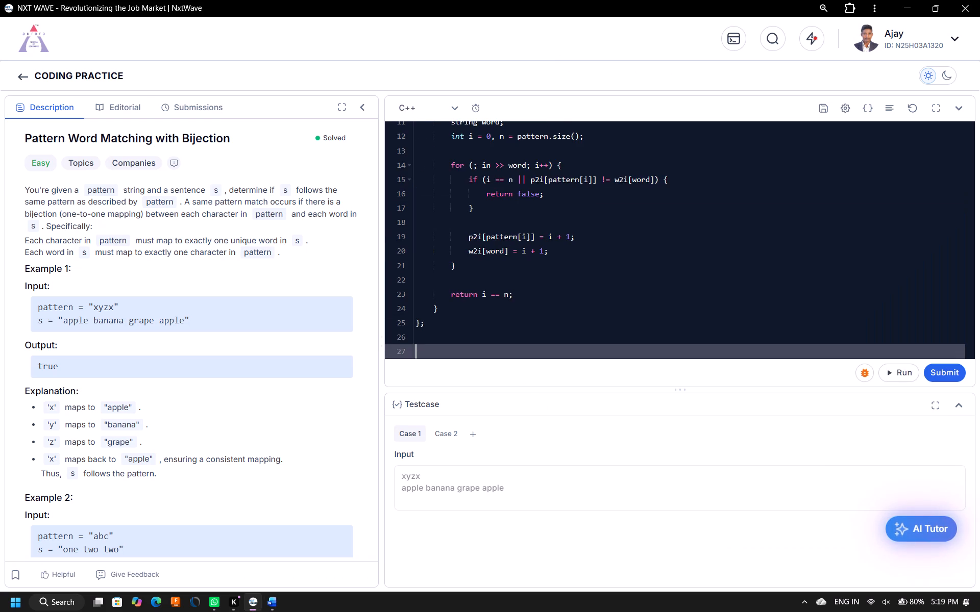
pyautogui.press('BackSpace')
pyautogui.press('BackSpace')
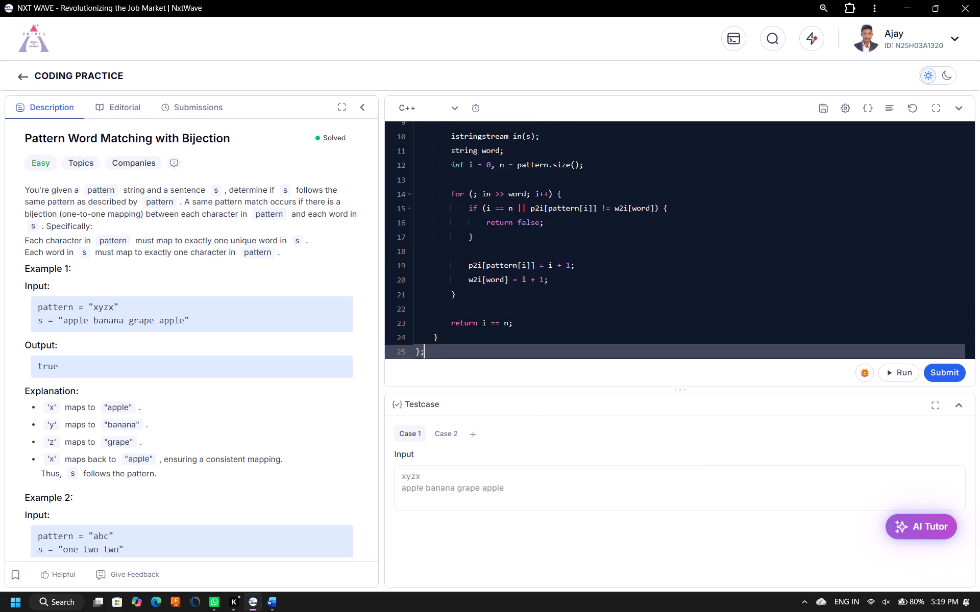
# Capture a full-screen screenshot of the Pattern Word Matching with Bijection description with the code shown from its first line.
pyautogui.scroll(9, 575, 262)
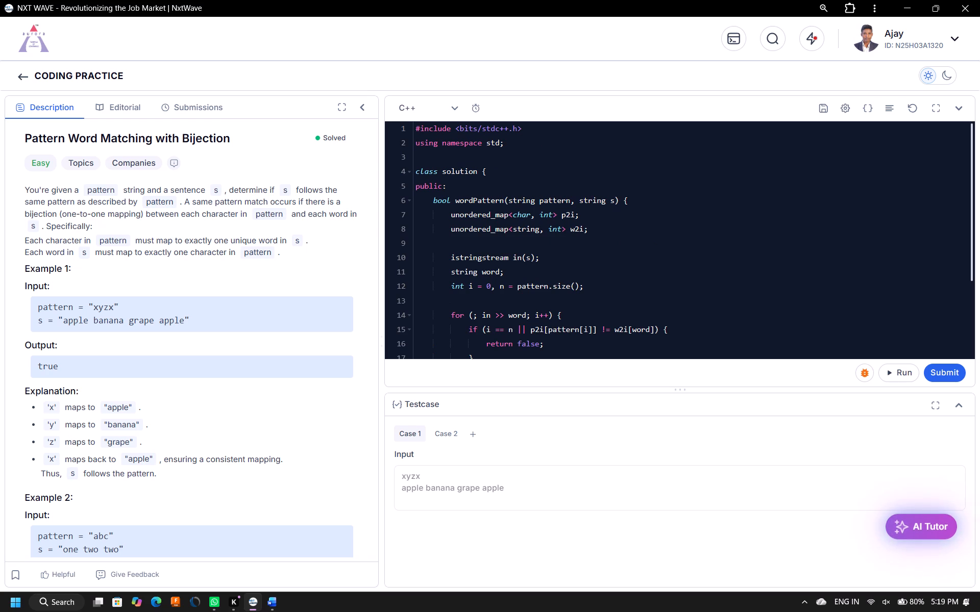
pyautogui.press('shift+super+s')
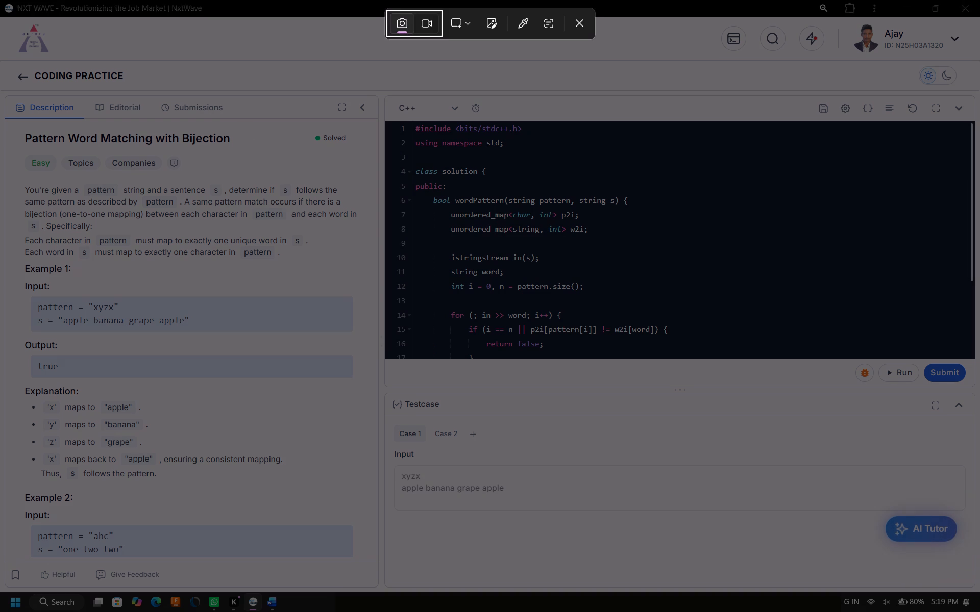
pyautogui.click(464, 25)
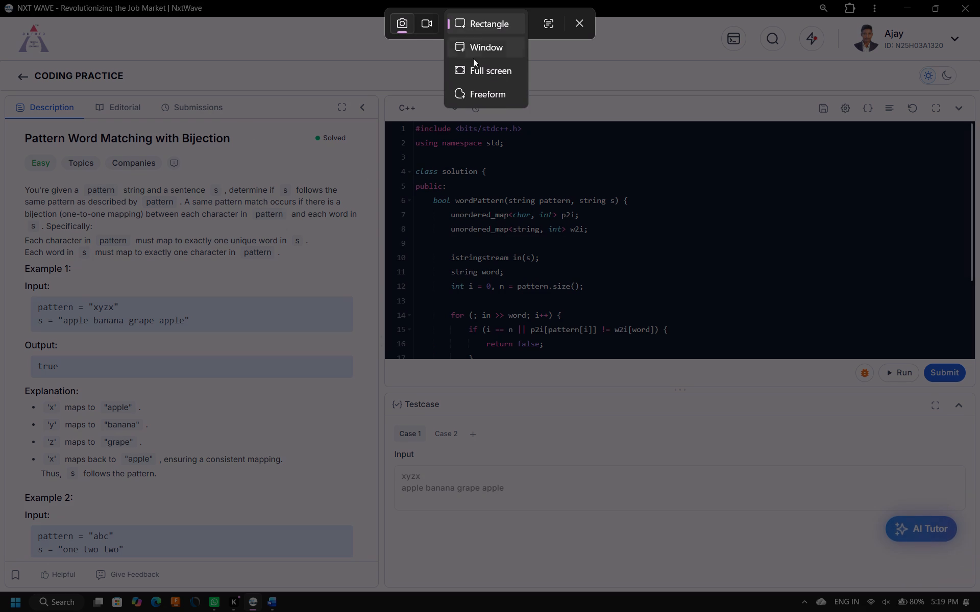
pyautogui.click(478, 70)
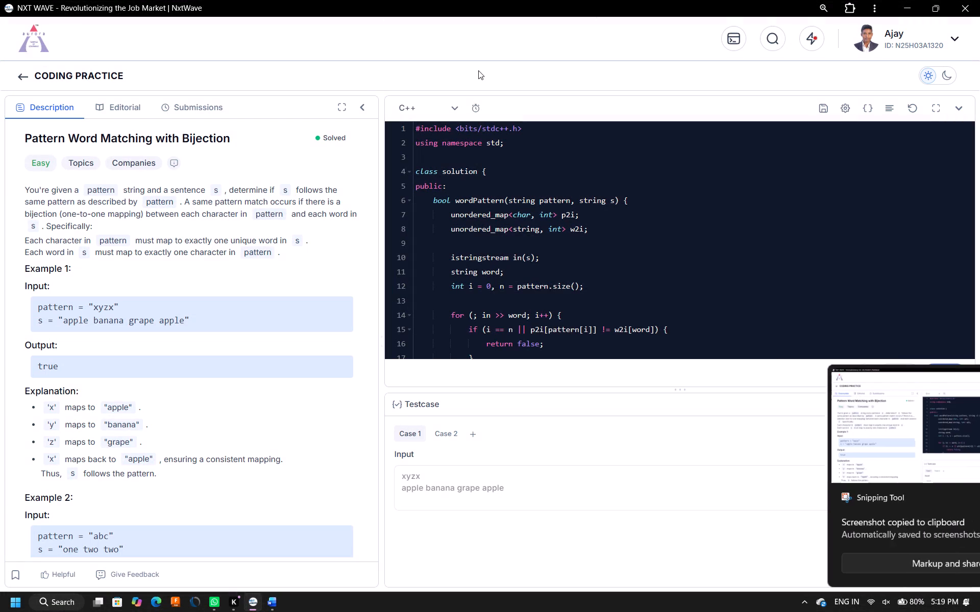
pyautogui.hotkey('ctrl', 'c')
pyautogui.hotkey('ctrl', 'c')
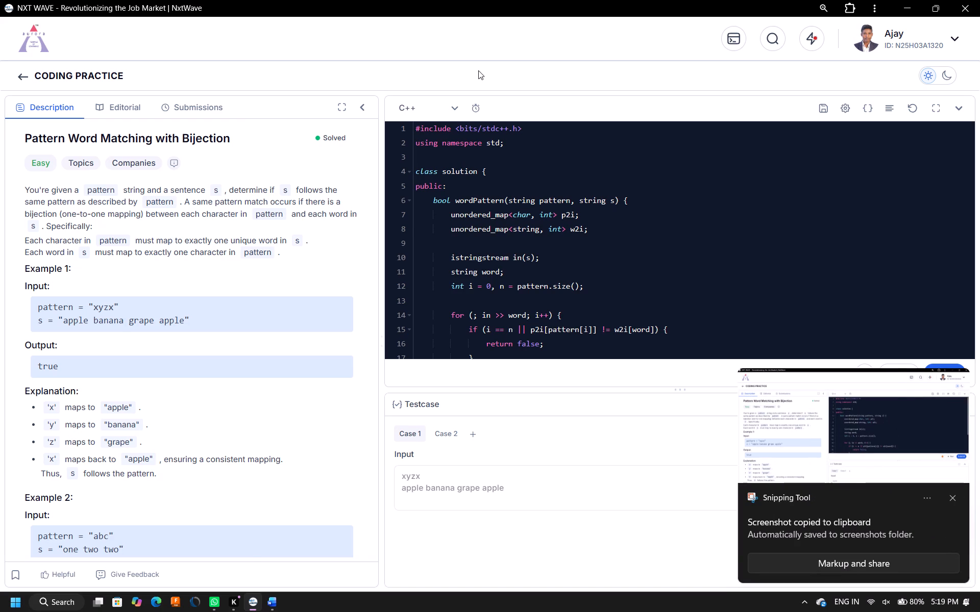
# In Word, replace the old picture under item 3's code with the captured Pattern Word Matching with Bijection screenshot.
pyautogui.hotkey('alt', 'Tab')
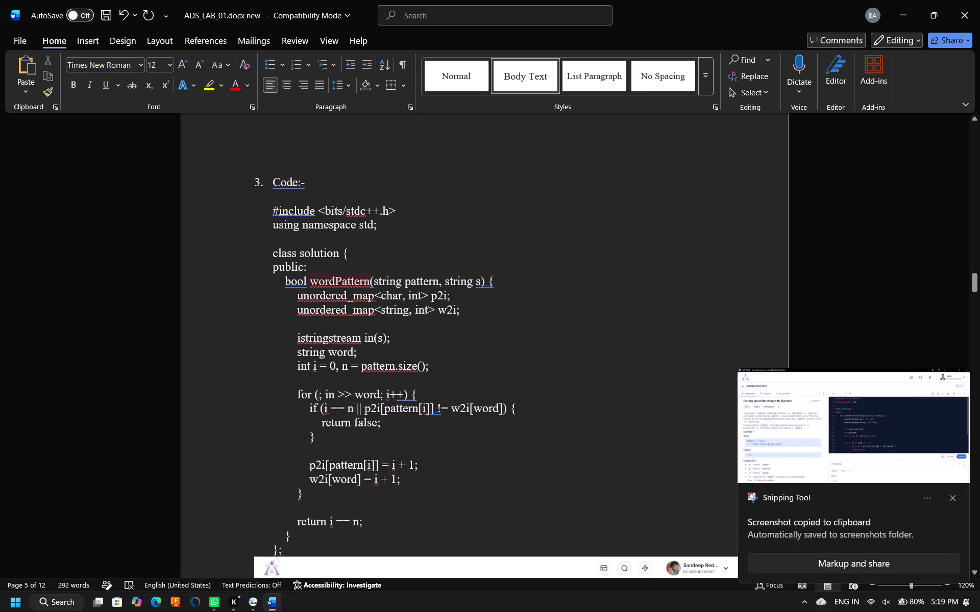
pyautogui.scroll(-4, 349, 284)
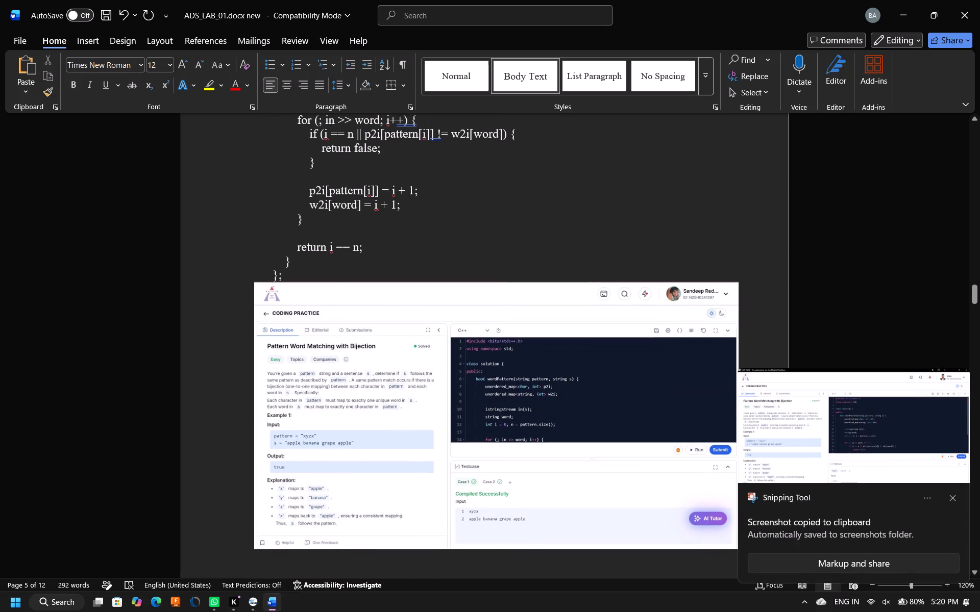
pyautogui.click(369, 345)
pyautogui.press('BackSpace')
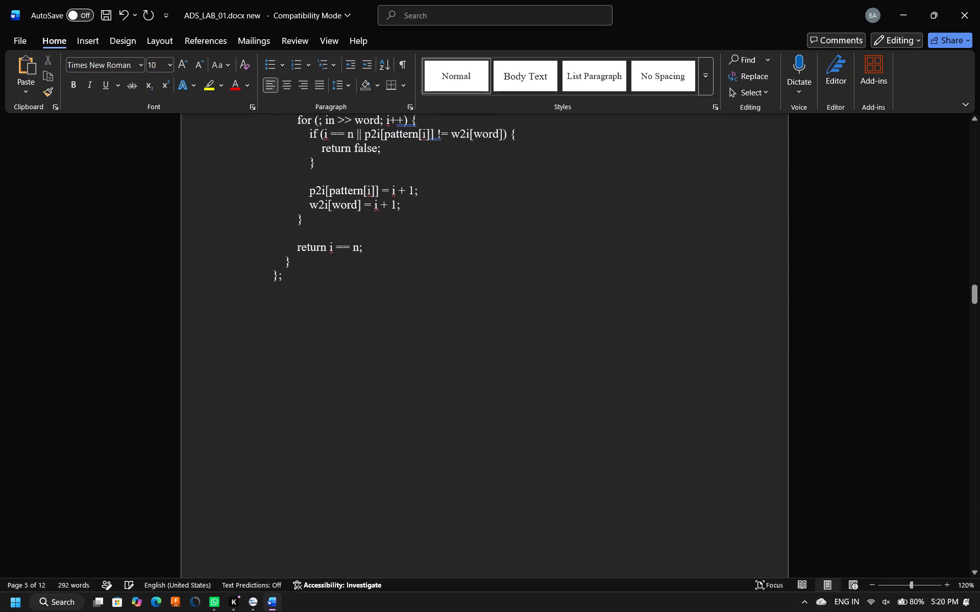
pyautogui.hotkey('ctrl', 'v')
# In Word, add the heading "Code:-" beside number 4 and start an indented blank line between it and the Assign Cookies picture.
pyautogui.scroll(-1, 369, 345)
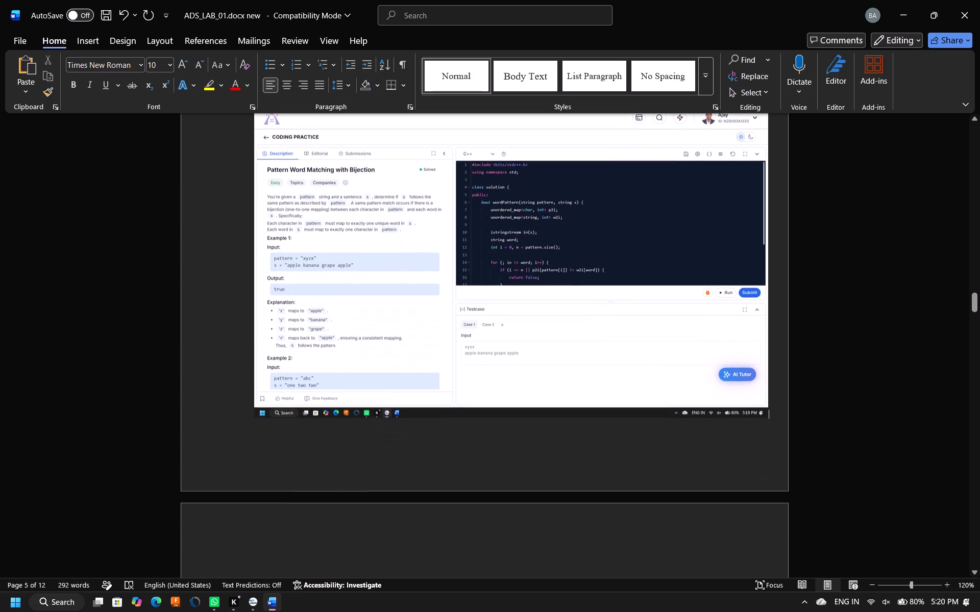
pyautogui.scroll(-3, 369, 345)
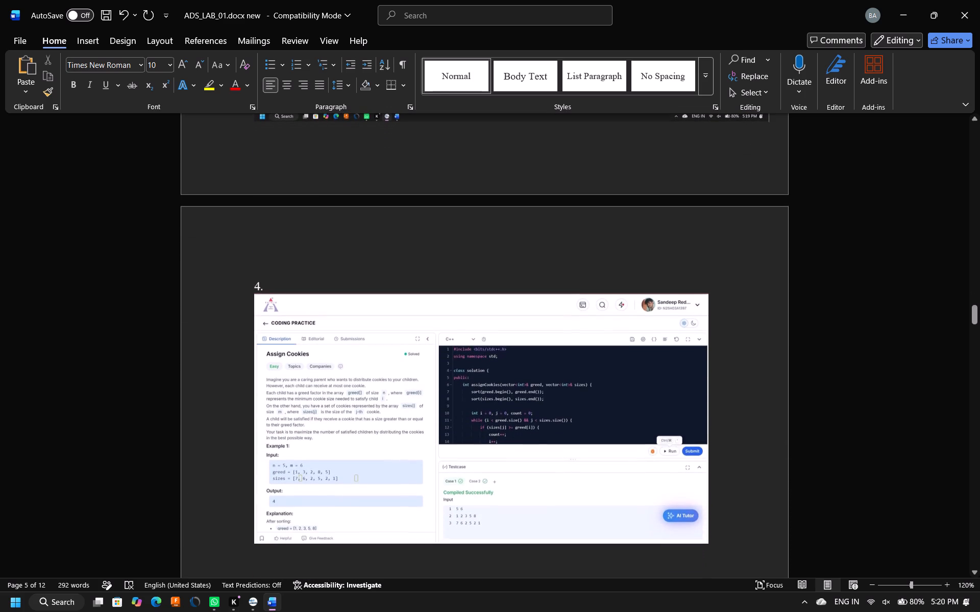
pyautogui.click(289, 281)
pyautogui.press('space')
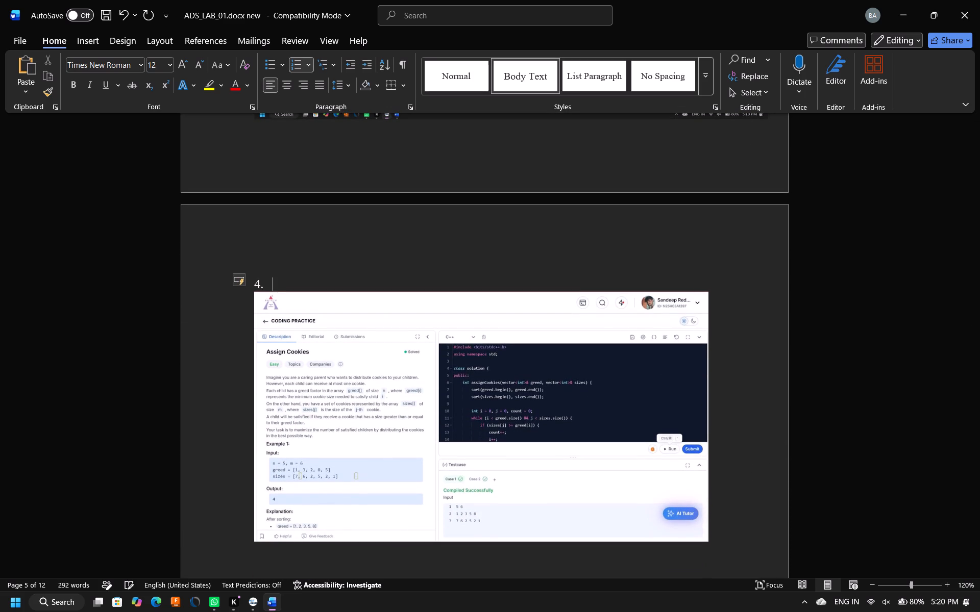
pyautogui.press('x')
pyautogui.press('BackSpace')
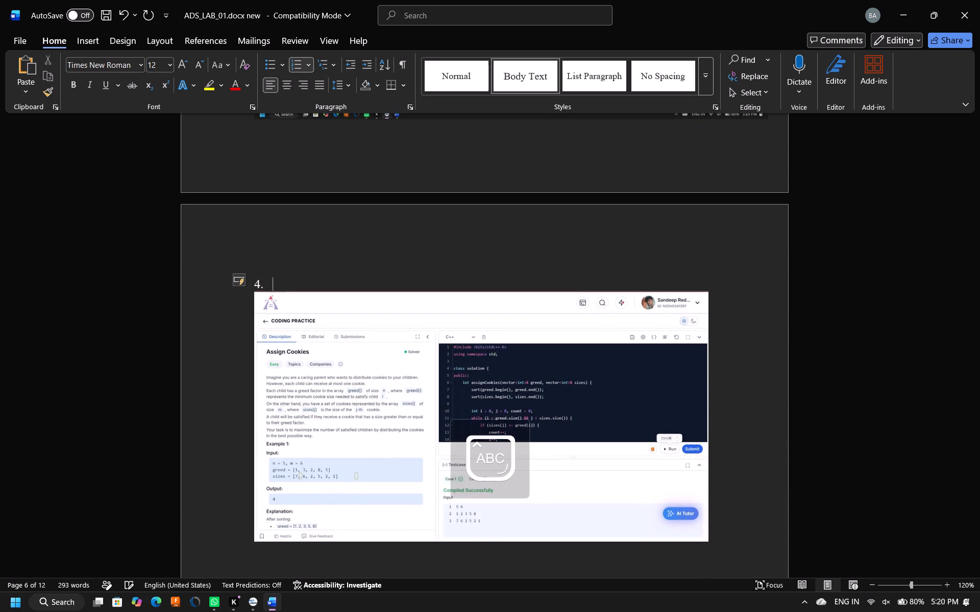
pyautogui.press('c')
pyautogui.write('ode')
pyautogui.write(':-')
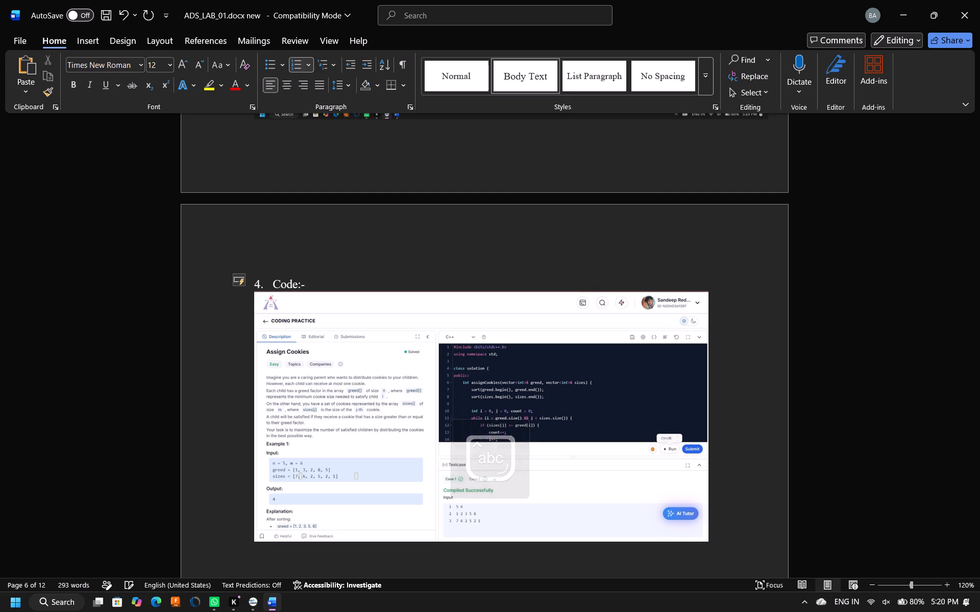
pyautogui.press('space')
pyautogui.press('Return')
pyautogui.press('Return')
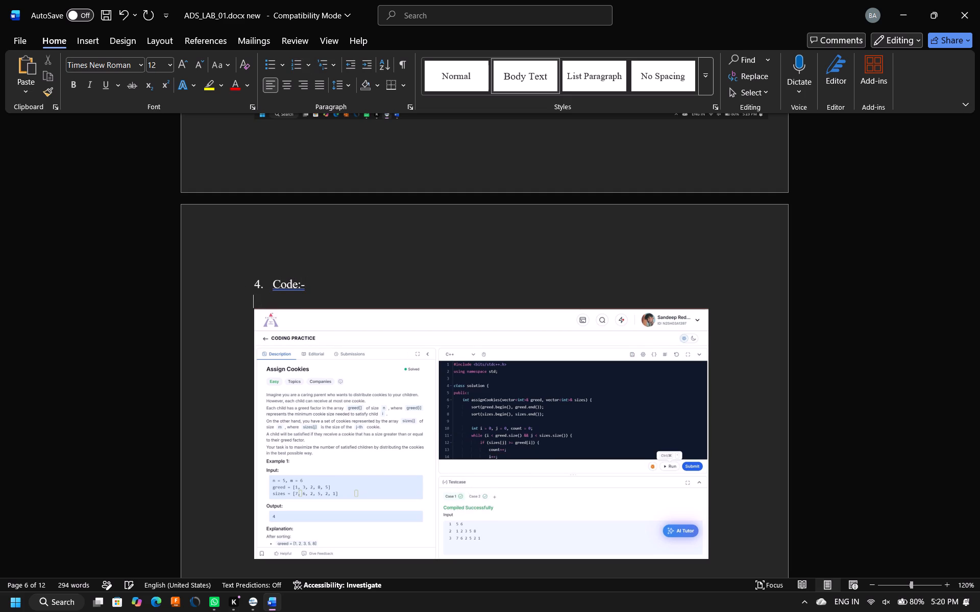
pyautogui.press('space')
pyautogui.press('space')
pyautogui.press('space')
pyautogui.press('space')
pyautogui.press('space')
pyautogui.press('space')
pyautogui.press('space')
# Switch to the browser and go back from Pattern Word Matching with Bijection to the Module I coding practice list.
pyautogui.hotkey('alt', 'Tab')
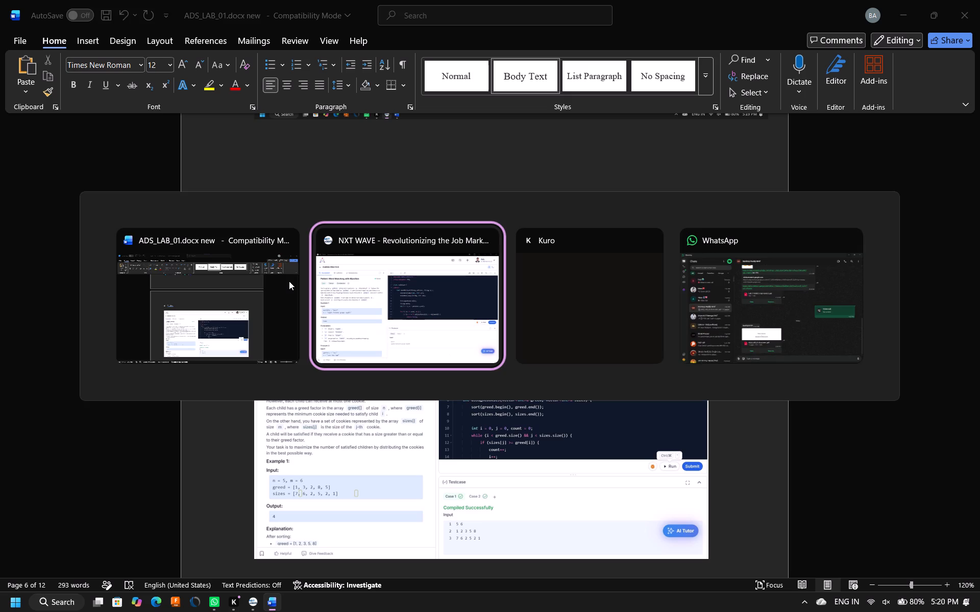
pyautogui.hotkey('alt', 'Tab')
pyautogui.hotkey('alt', 'Tab')
pyautogui.hotkey('alt', 'Tab')
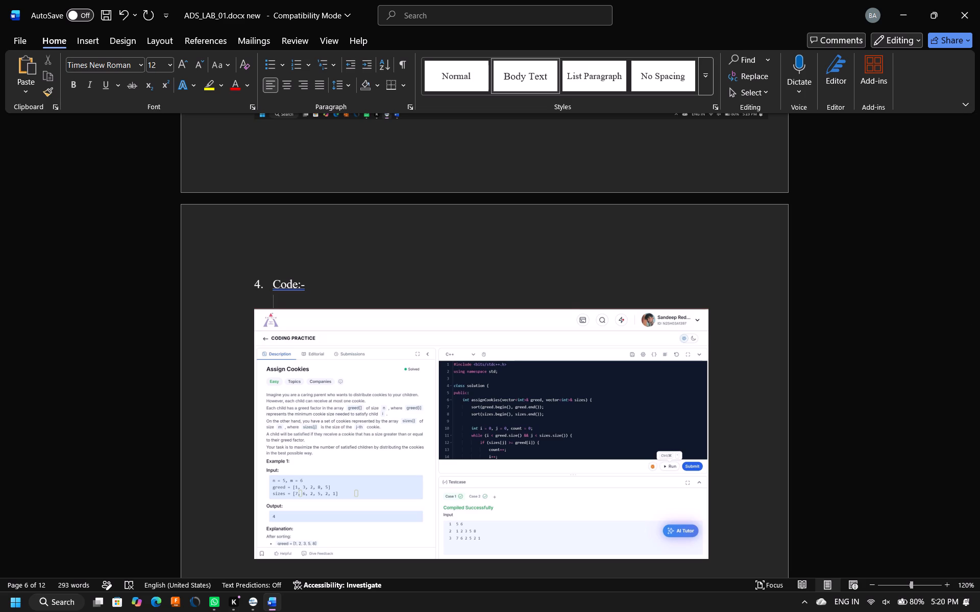
pyautogui.hotkey('alt', 'Tab')
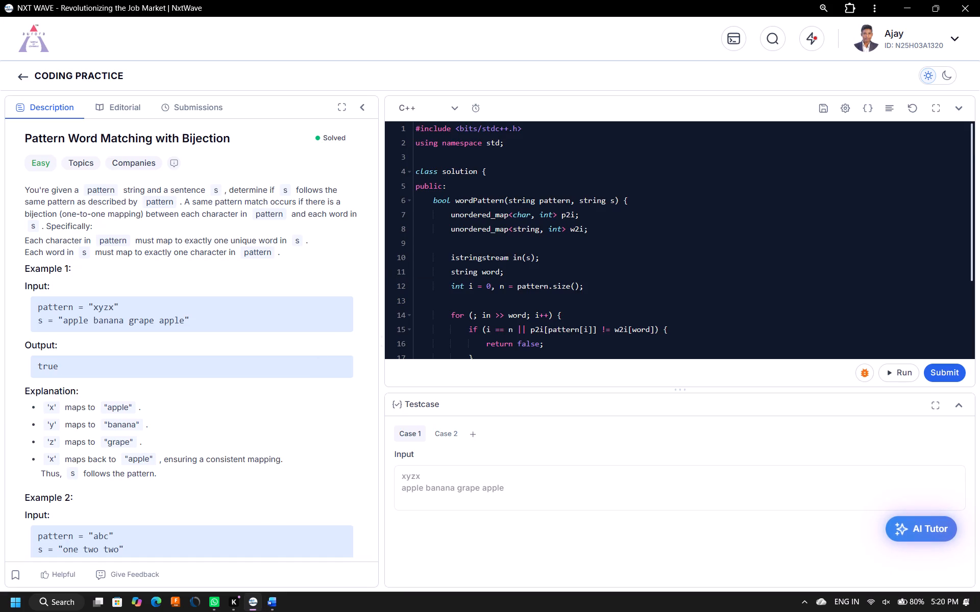
pyautogui.scroll(-4, 517, 297)
pyautogui.scroll(9, 517, 297)
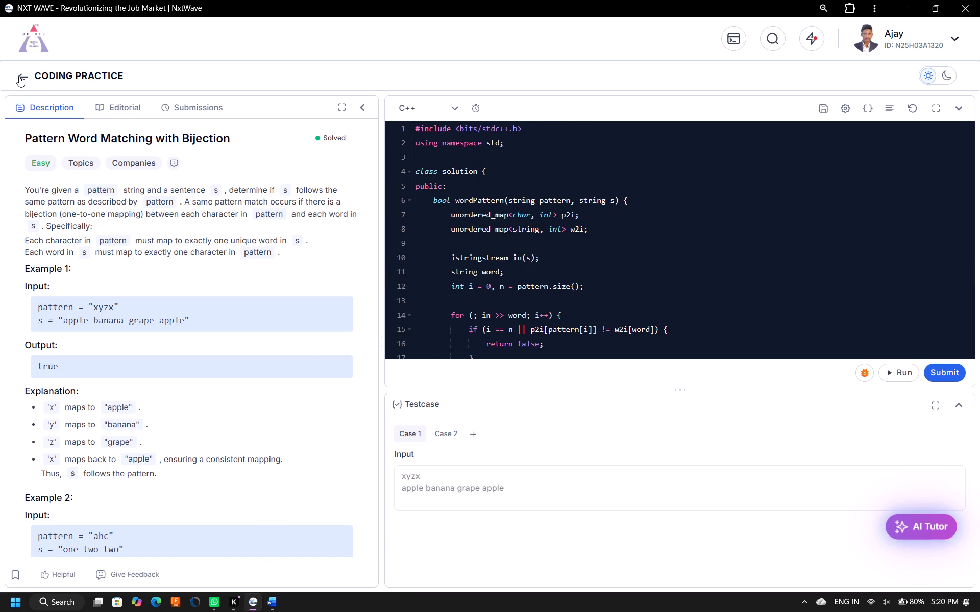
pyautogui.click(18, 74)
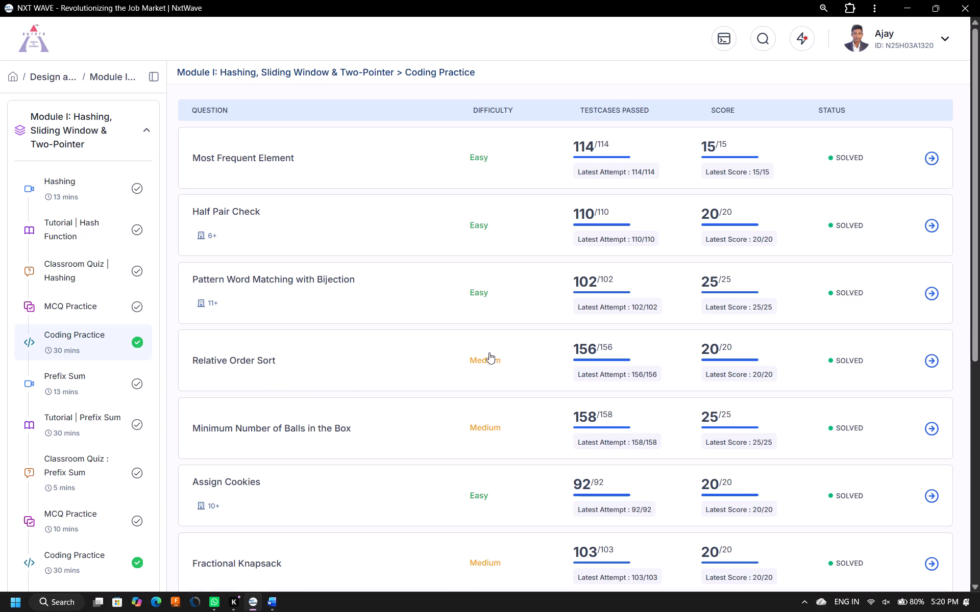
# Check which problem item 4's picture in Word shows, and open that problem, Assign Cookies, from the browser's coding practice list.
pyautogui.hotkey('alt', 'Tab')
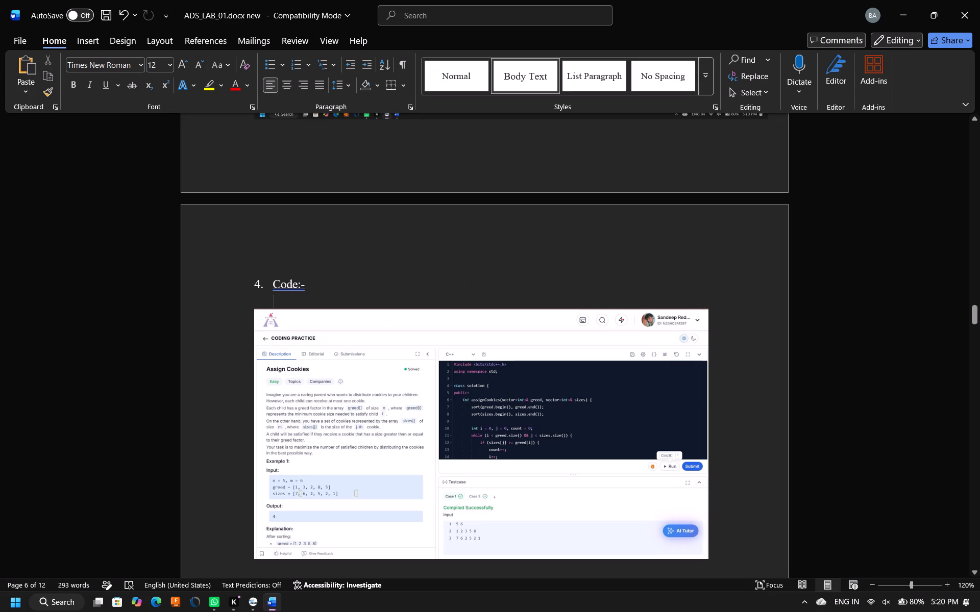
pyautogui.hotkey('alt', 'Tab')
pyautogui.scroll(-1, 489, 352)
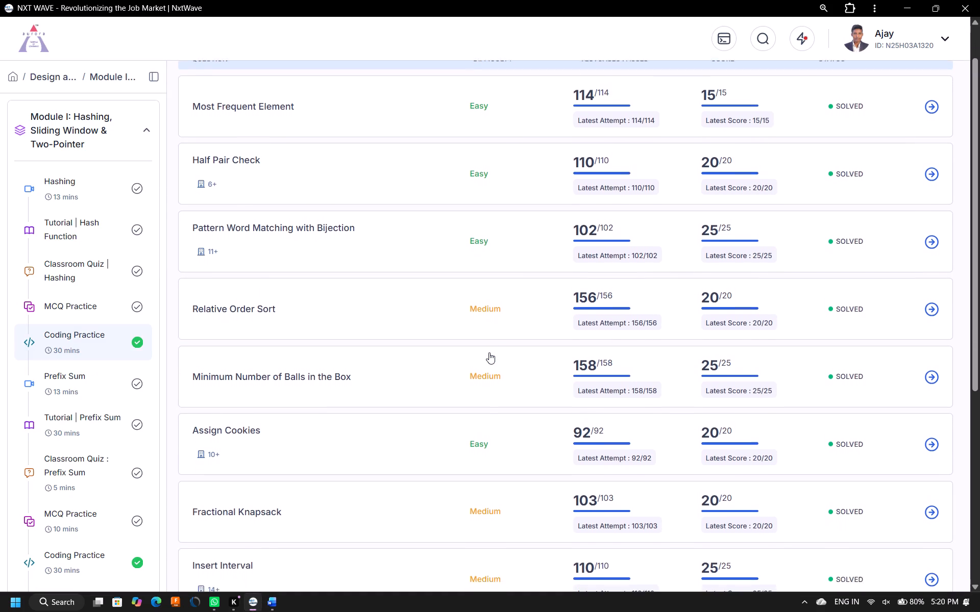
pyautogui.scroll(-1, 489, 352)
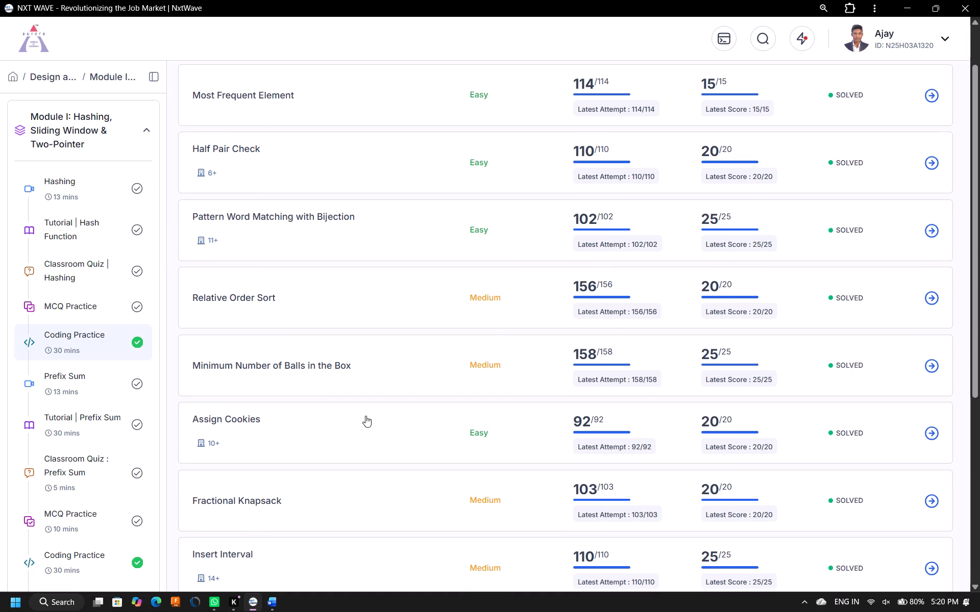
pyautogui.scroll(-4, 457, 420)
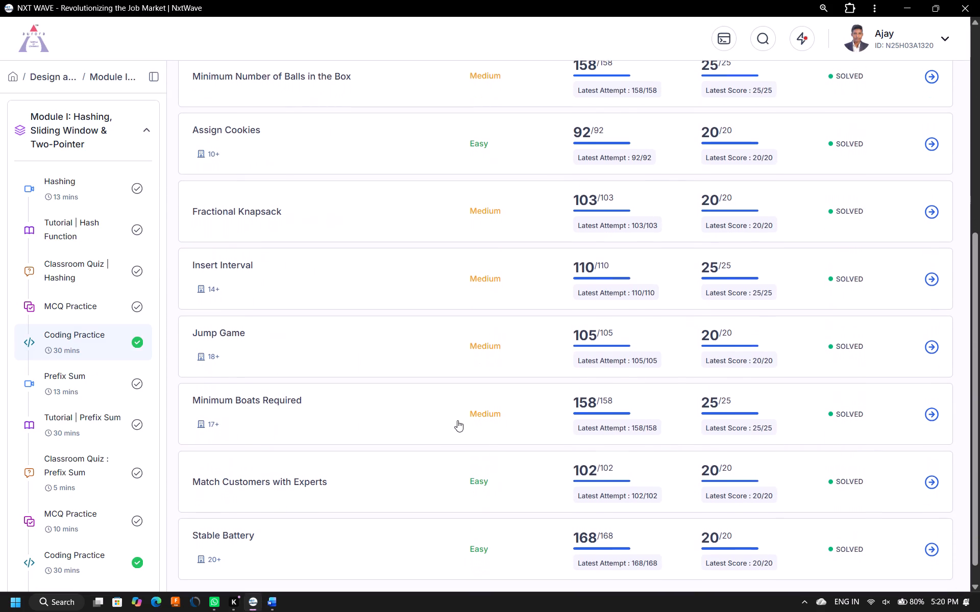
pyautogui.scroll(-1, 457, 420)
pyautogui.hotkey('alt', 'Tab')
pyautogui.scroll(-2, 457, 420)
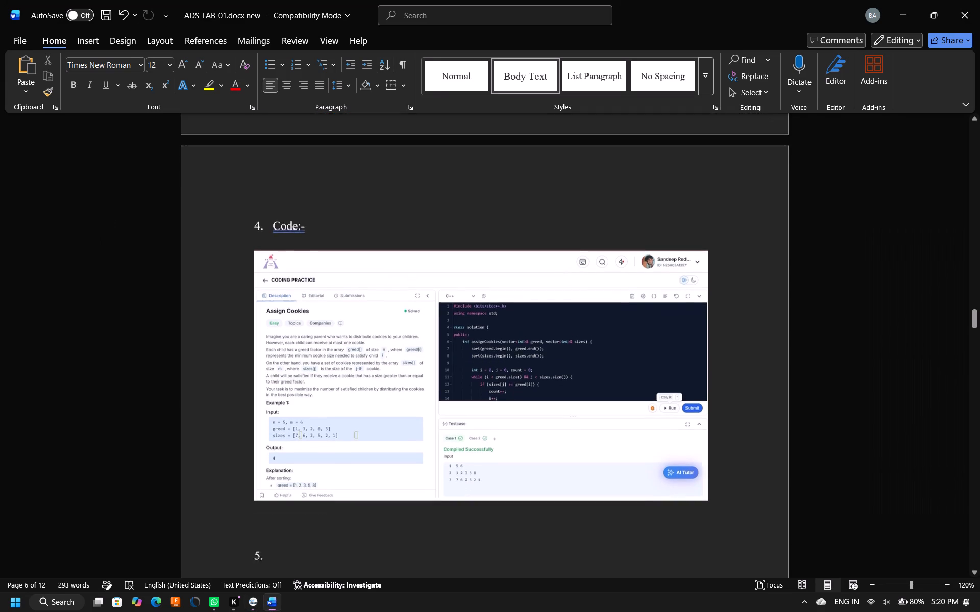
pyautogui.scroll(-1, 457, 420)
pyautogui.scroll(2, 457, 420)
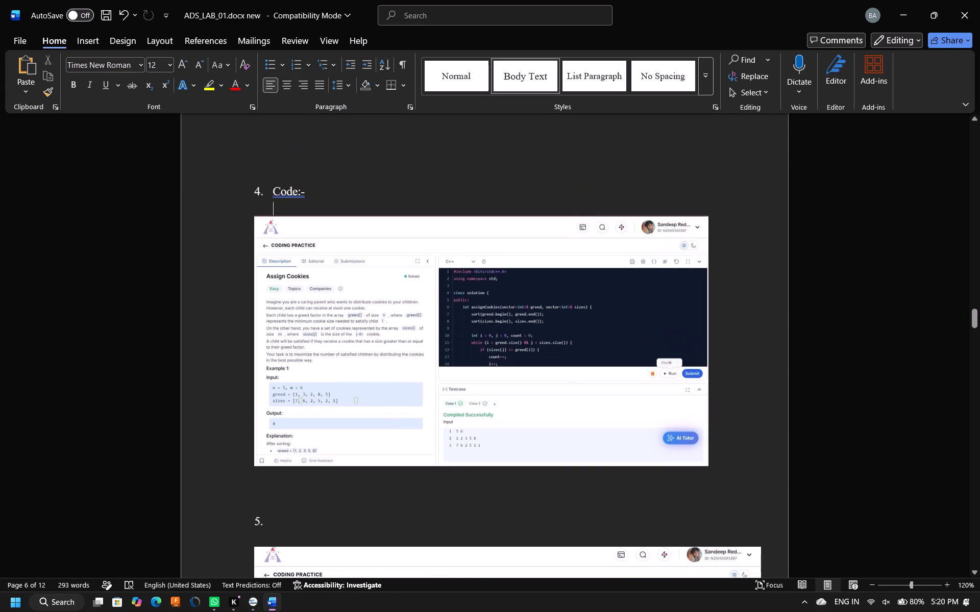
pyautogui.scroll(1, 457, 420)
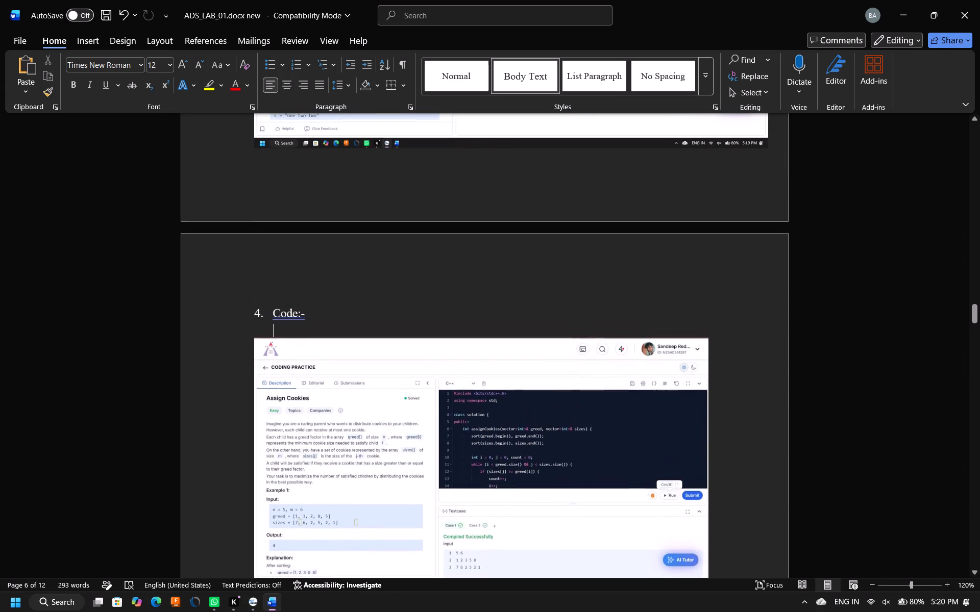
pyautogui.hotkey('alt', 'Tab')
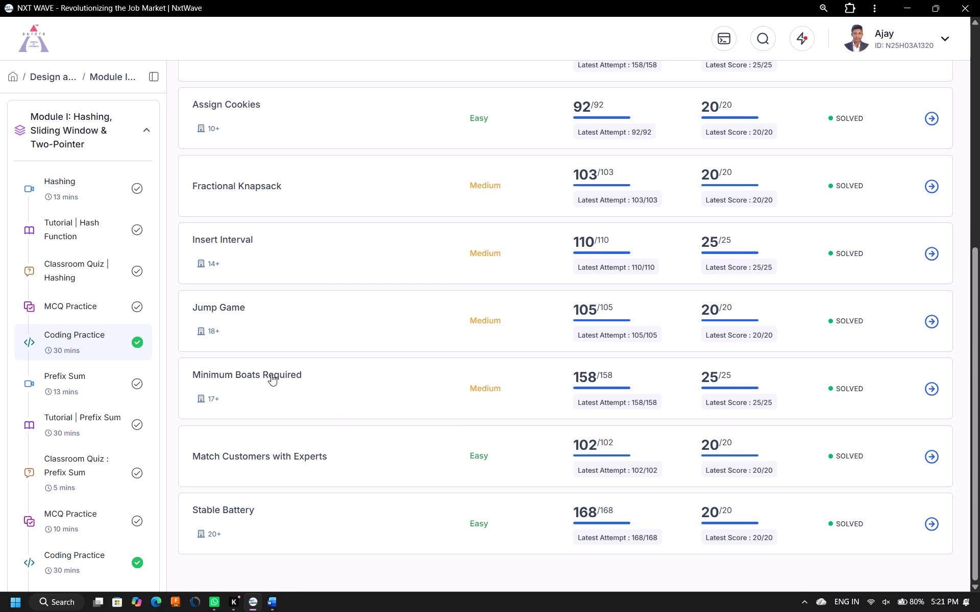
pyautogui.scroll(-6, 261, 425)
pyautogui.scroll(2, 261, 425)
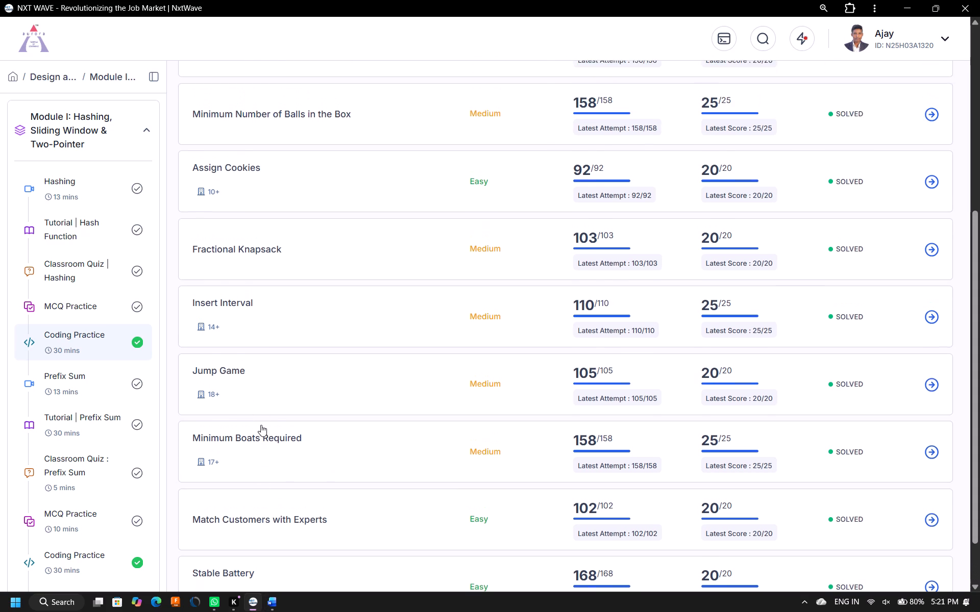
pyautogui.click(325, 196)
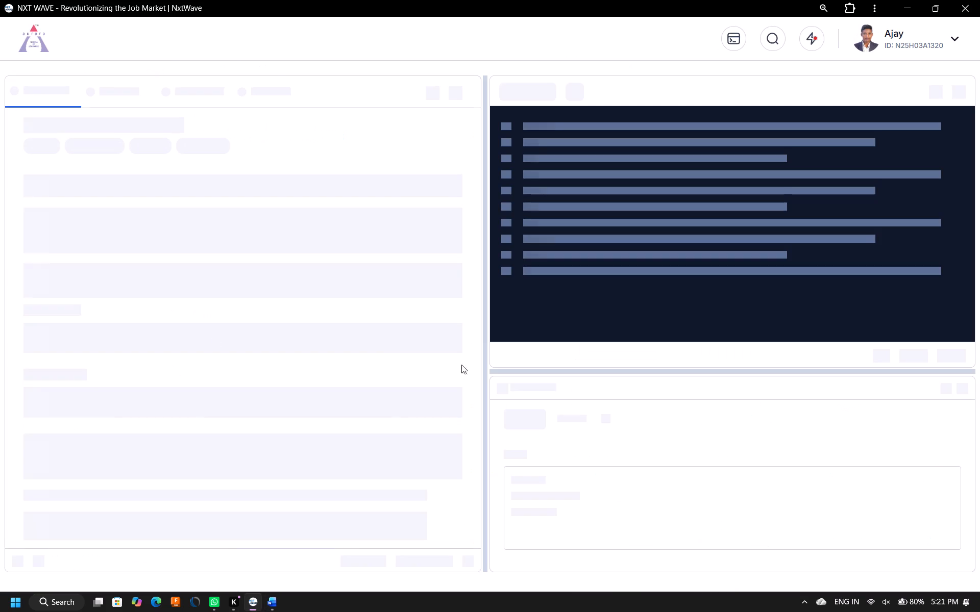
# Delete the commented-out main function and the blank line below the Assign Cookies solution class.
pyautogui.scroll(-4, 472, 212)
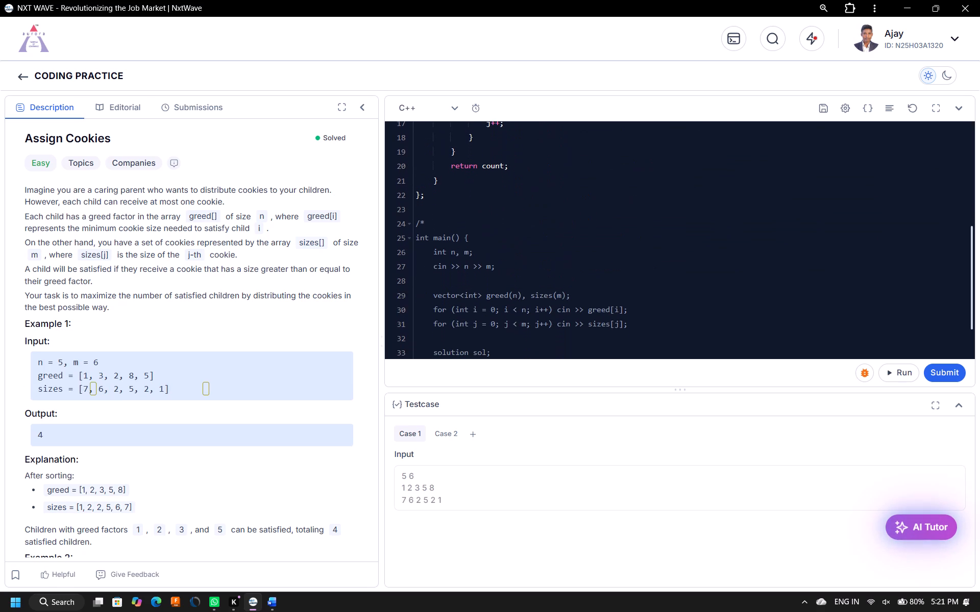
pyautogui.moveTo(418, 211); pyautogui.dragTo(533, 447)
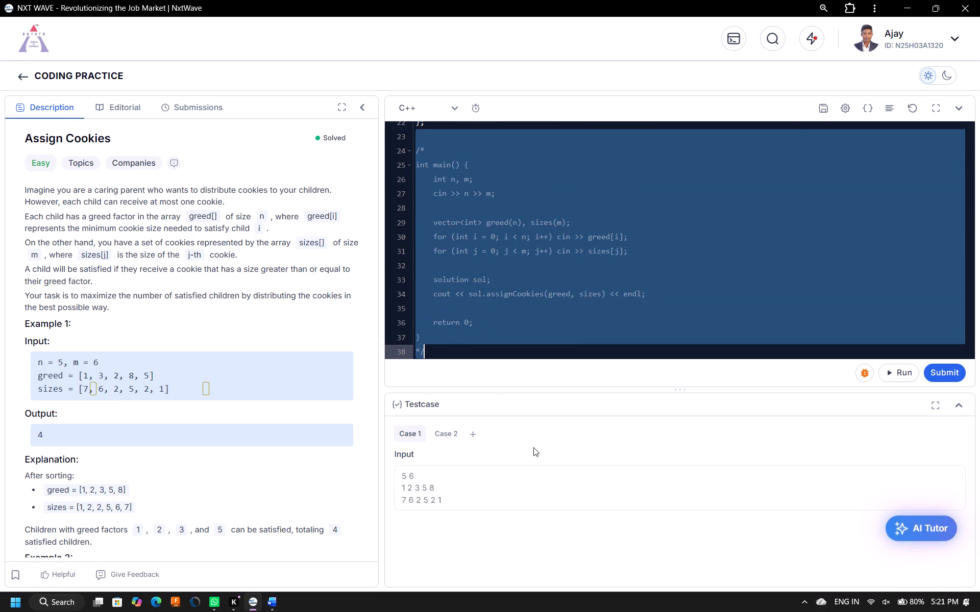
pyautogui.press('BackSpace')
pyautogui.press('BackSpace')
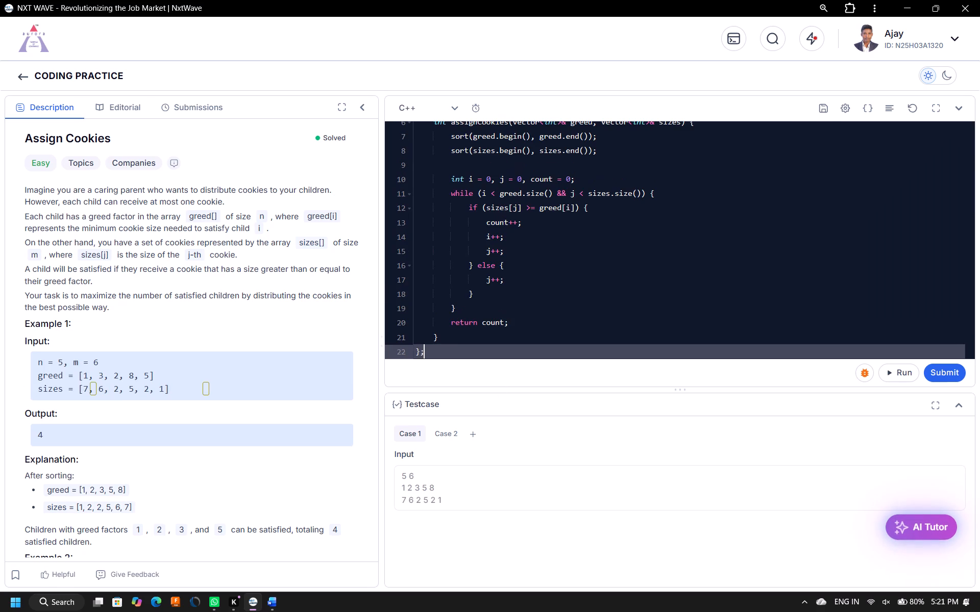
# Capture a full-screen screenshot of the Assign Cookies description with the code shown from its first line.
pyautogui.scroll(7, 487, 271)
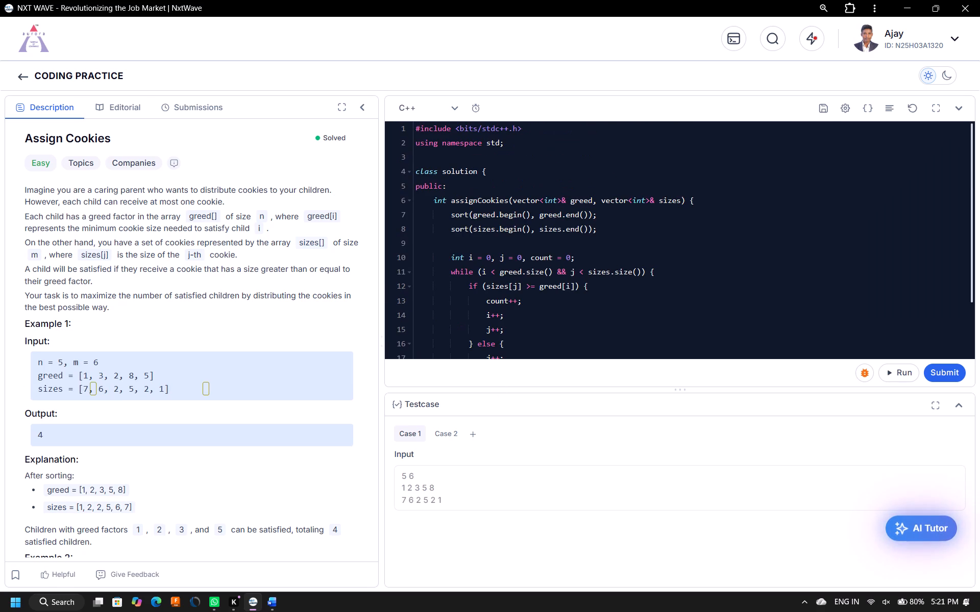
pyautogui.press('shift+super+s')
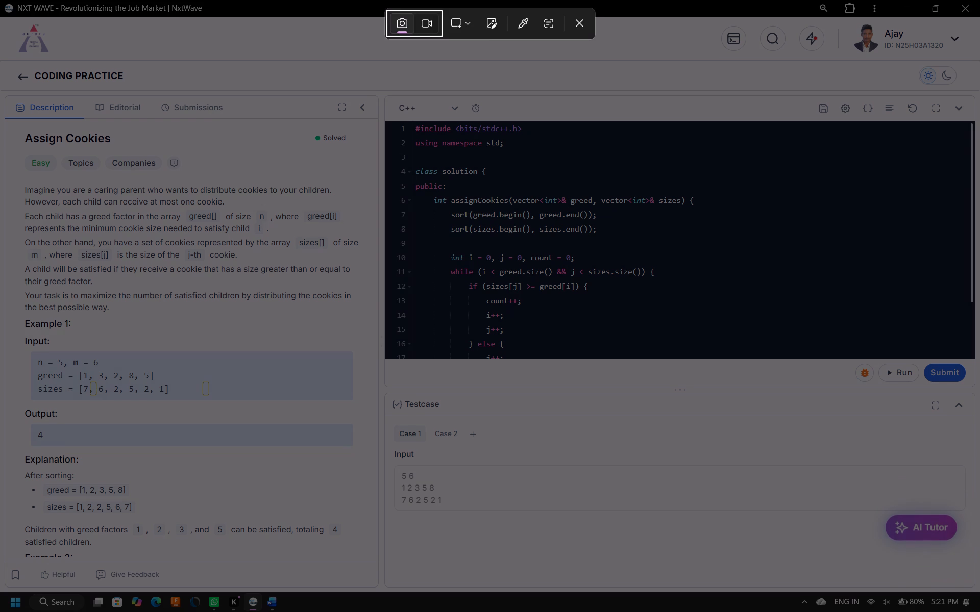
pyautogui.click(467, 19)
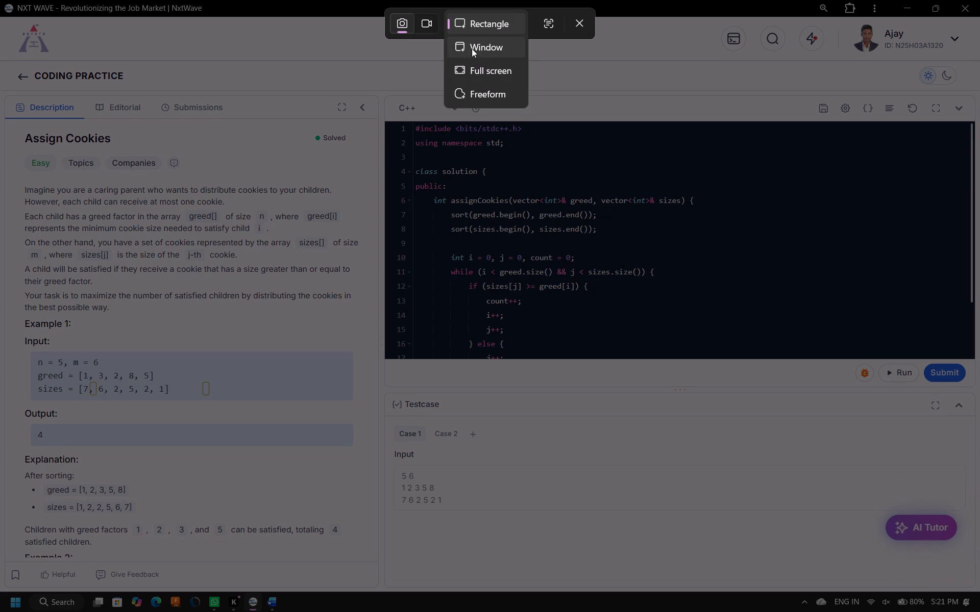
pyautogui.click(478, 69)
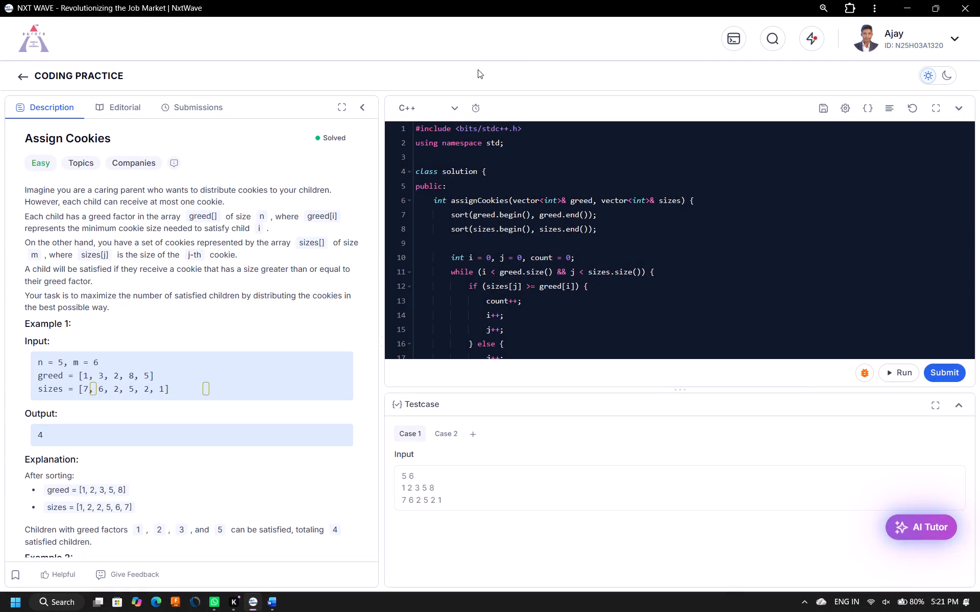
pyautogui.hotkey('ctrl', 'c')
pyautogui.hotkey('ctrl', 'c')
pyautogui.hotkey('ctrl', 'c')
pyautogui.hotkey('ctrl', 'c')
pyautogui.hotkey('ctrl', 'c')
# Replace item 4's old Assign Cookies picture in the Word report with the newly captured full-screen screenshot.
pyautogui.hotkey('alt', 'Tab')
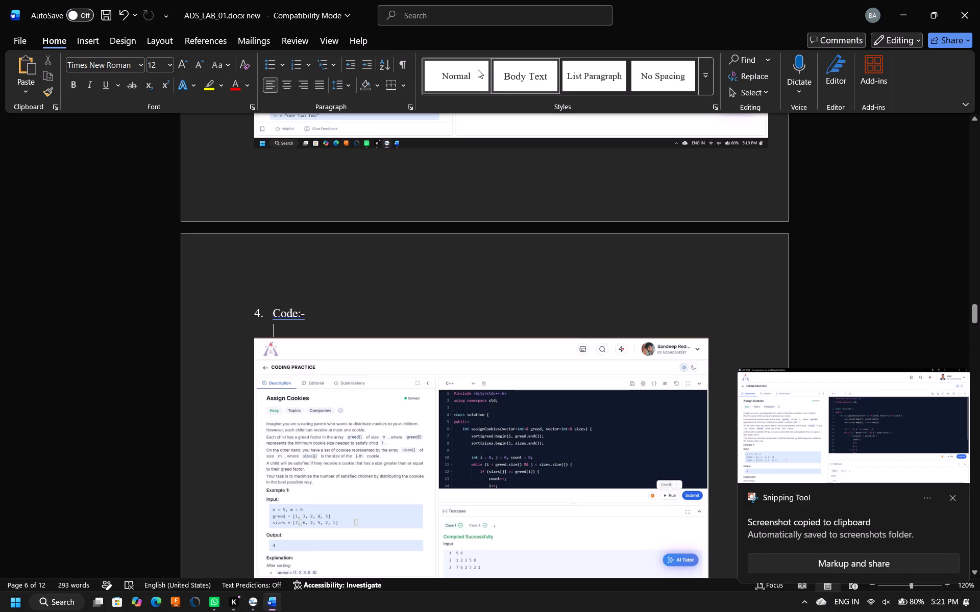
pyautogui.hotkey('alt', 'Tab')
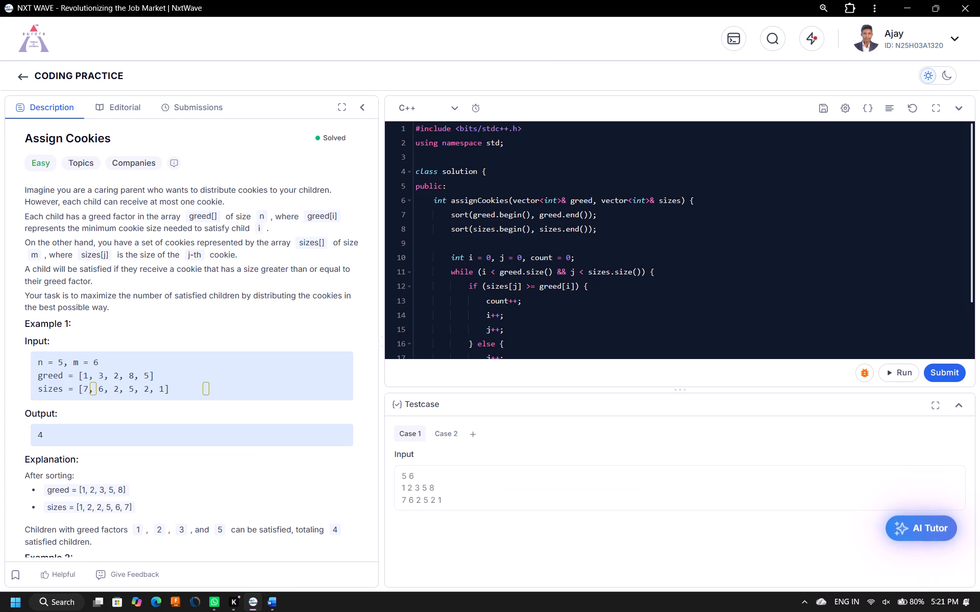
pyautogui.moveTo(415, 128); pyautogui.dragTo(541, 442)
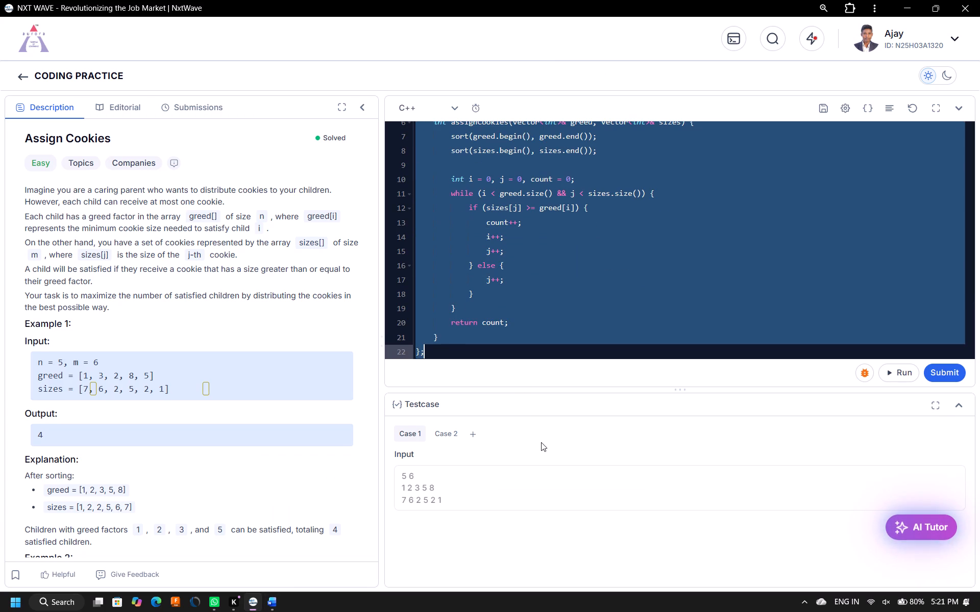
pyautogui.hotkey('alt', 'Tab')
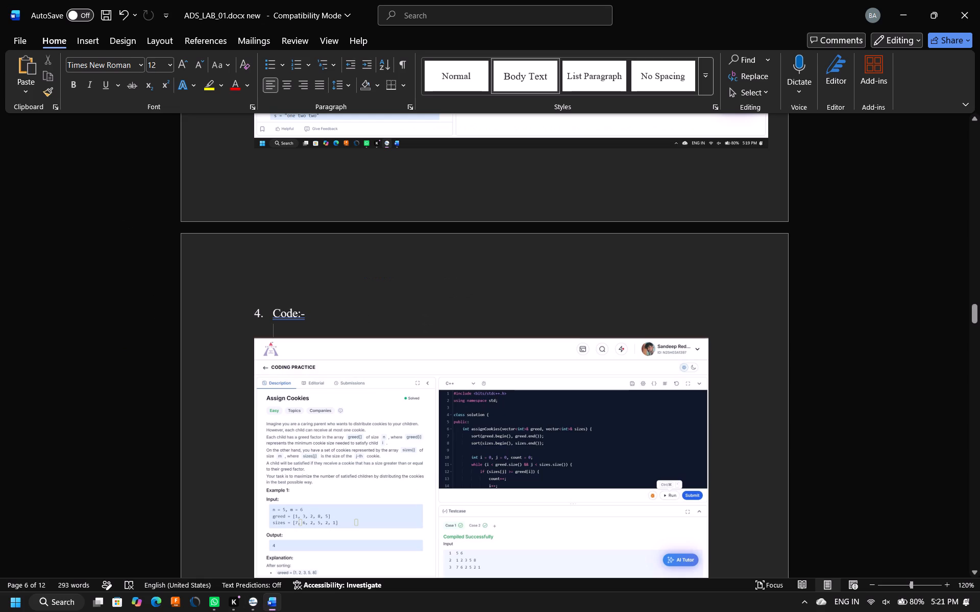
pyautogui.click(452, 463)
pyautogui.press('BackSpace')
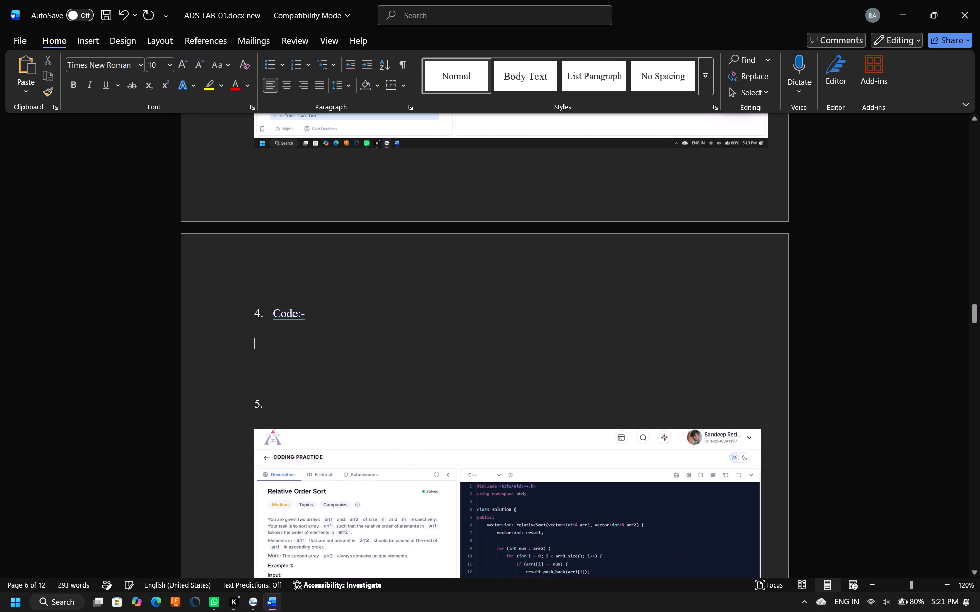
pyautogui.hotkey('ctrl', 'v')
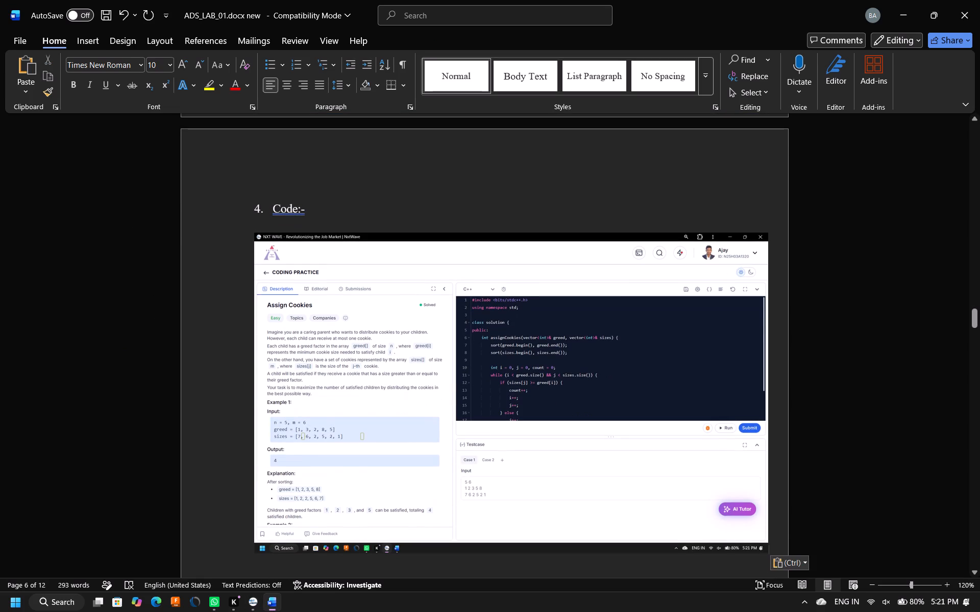
# Copy the full Assign Cookies solution code from the browser into Word, between item 4's Code:- heading and its screenshot.
pyautogui.click(281, 222)
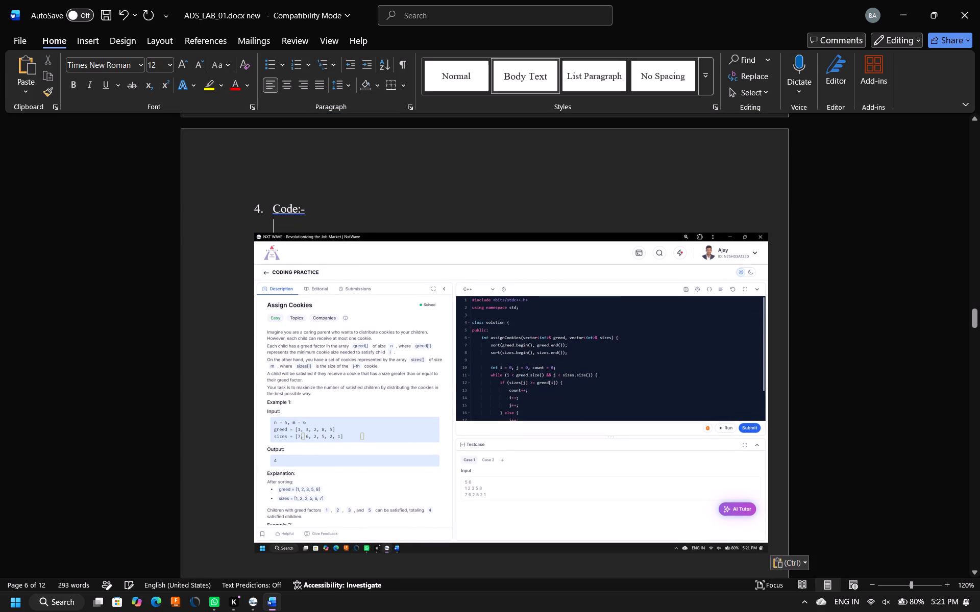
pyautogui.hotkey('alt', 'Tab')
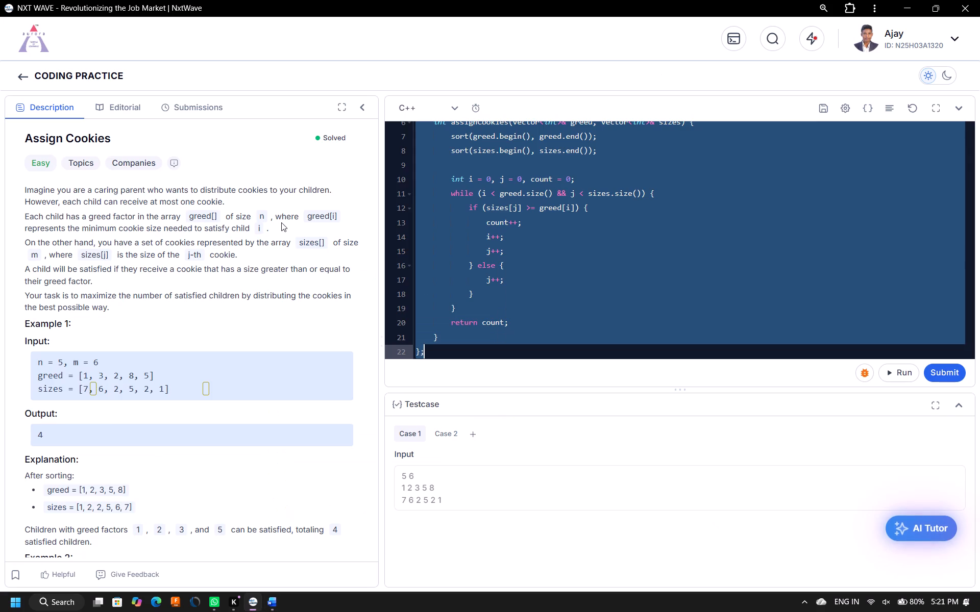
pyautogui.hotkey('ctrl', 'c')
pyautogui.hotkey('ctrl', 'c')
pyautogui.hotkey('alt', 'Tab')
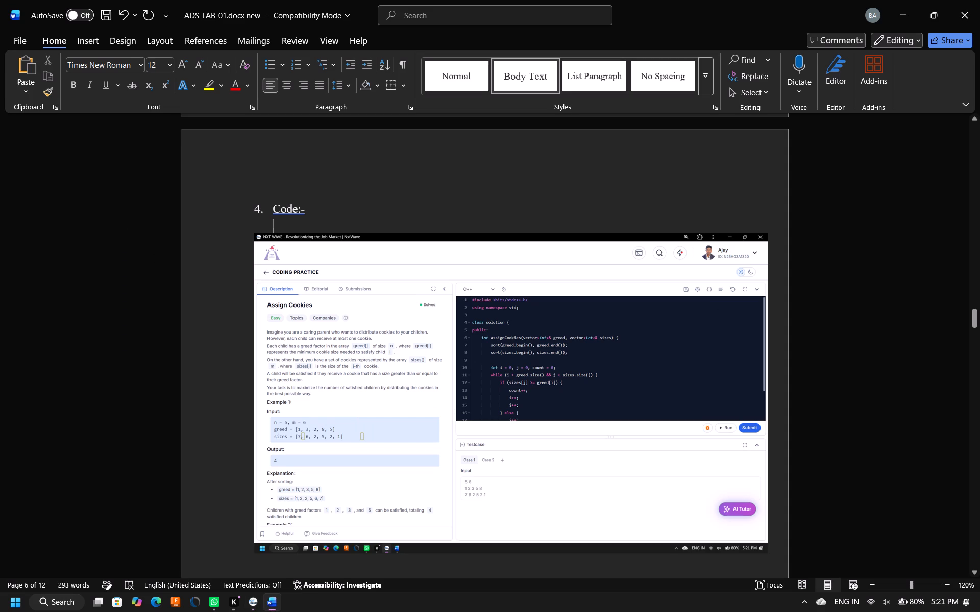
pyautogui.hotkey('ctrl', 'v')
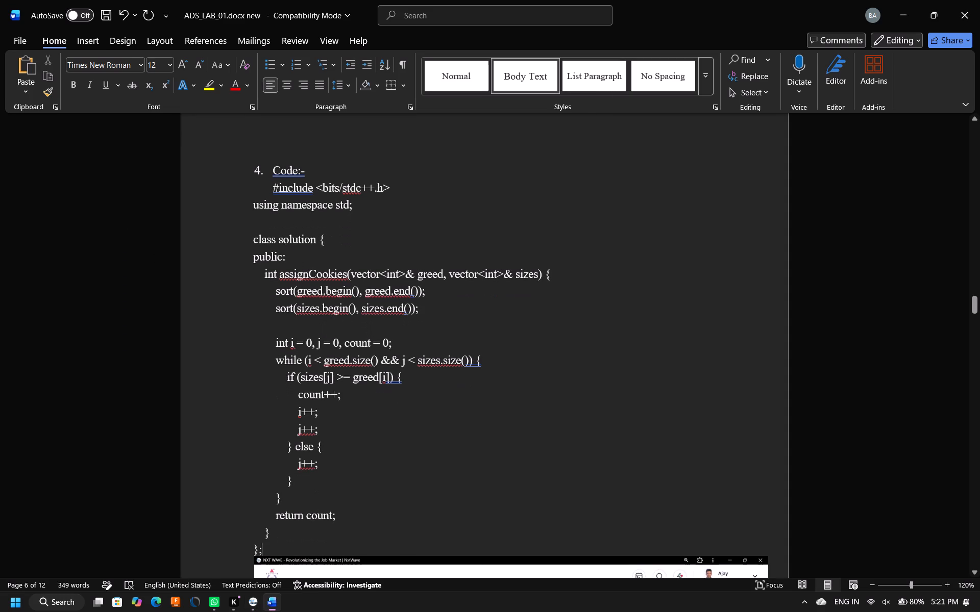
# Insert an unnumbered blank line between item 4's Code:- heading and the #include line.
pyautogui.click(323, 170)
pyautogui.press('Return')
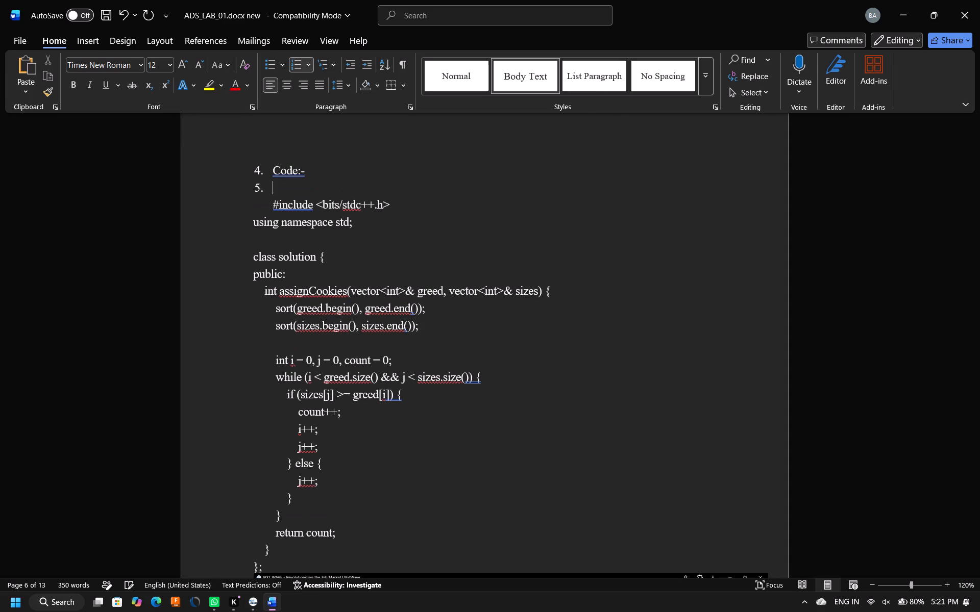
pyautogui.scroll(-1, 323, 170)
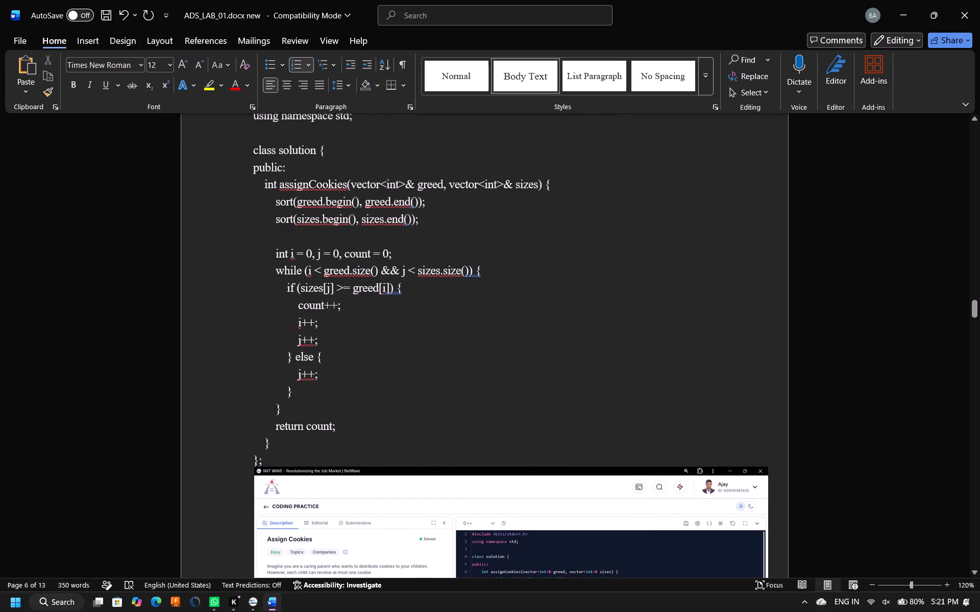
pyautogui.press('BackSpace')
pyautogui.hscroll(2, 323, 170)
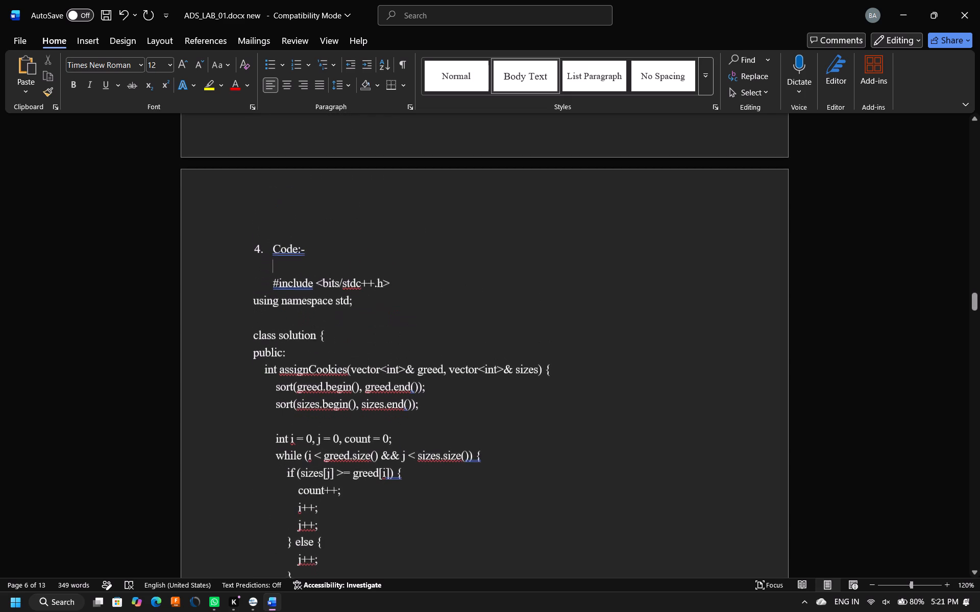
# Add the heading "Code:-" to item 5, followed by unnumbered blank lines above the Relative Order Sort picture.
pyautogui.hscroll(1, 323, 170)
pyautogui.scroll(-1, 323, 170)
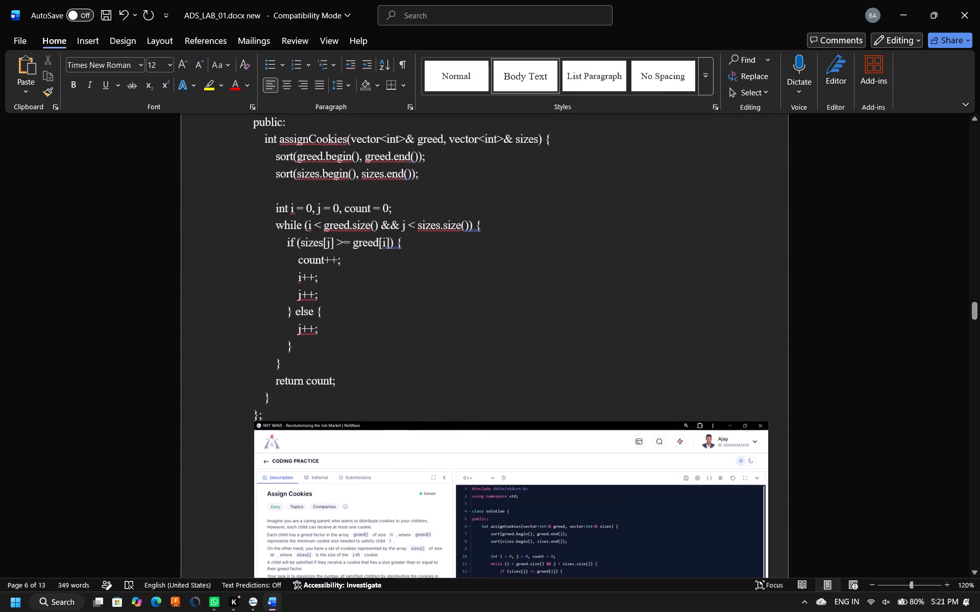
pyautogui.scroll(-1, 323, 170)
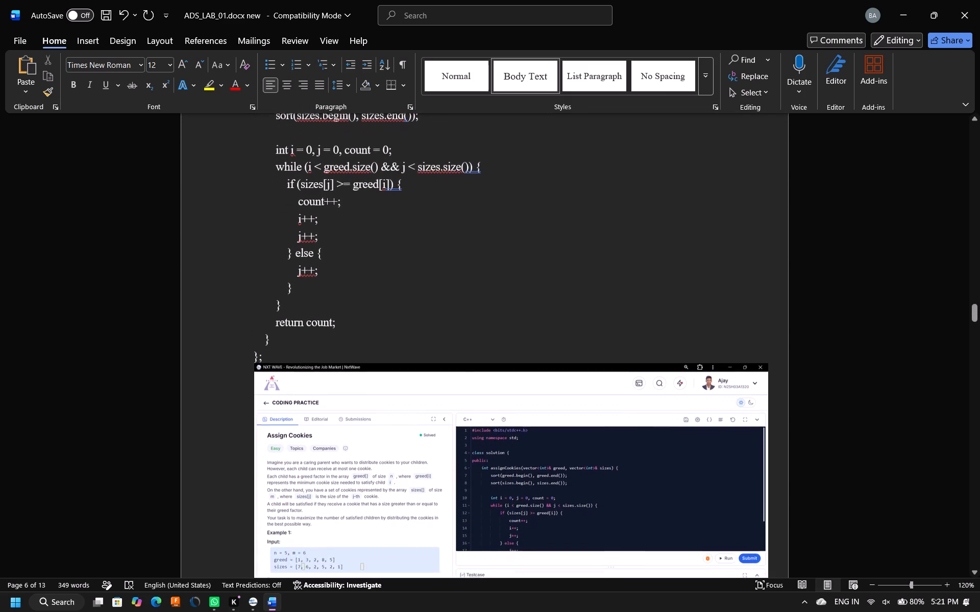
pyautogui.scroll(-3, 323, 170)
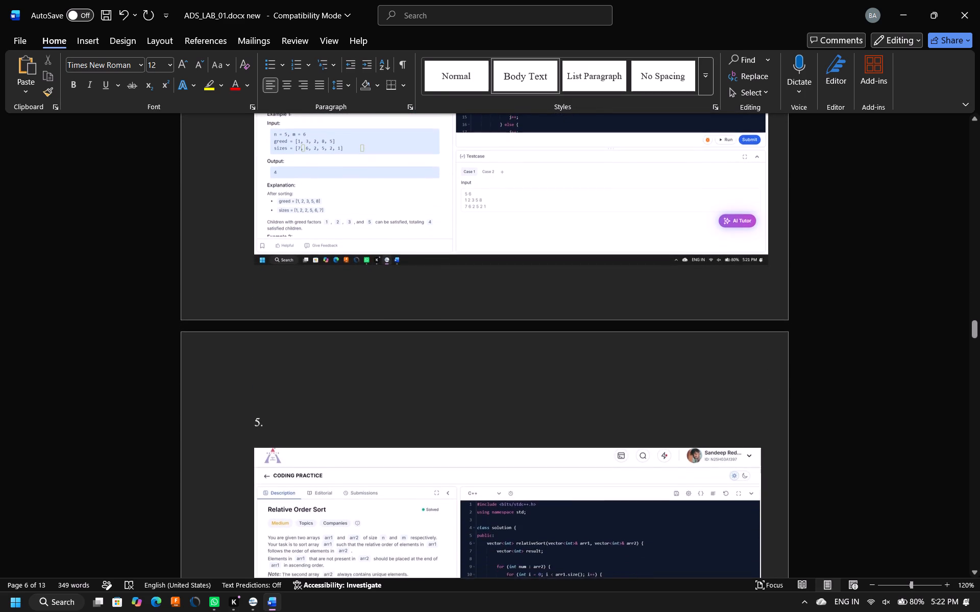
pyautogui.scroll(-1, 323, 170)
pyautogui.click(313, 405)
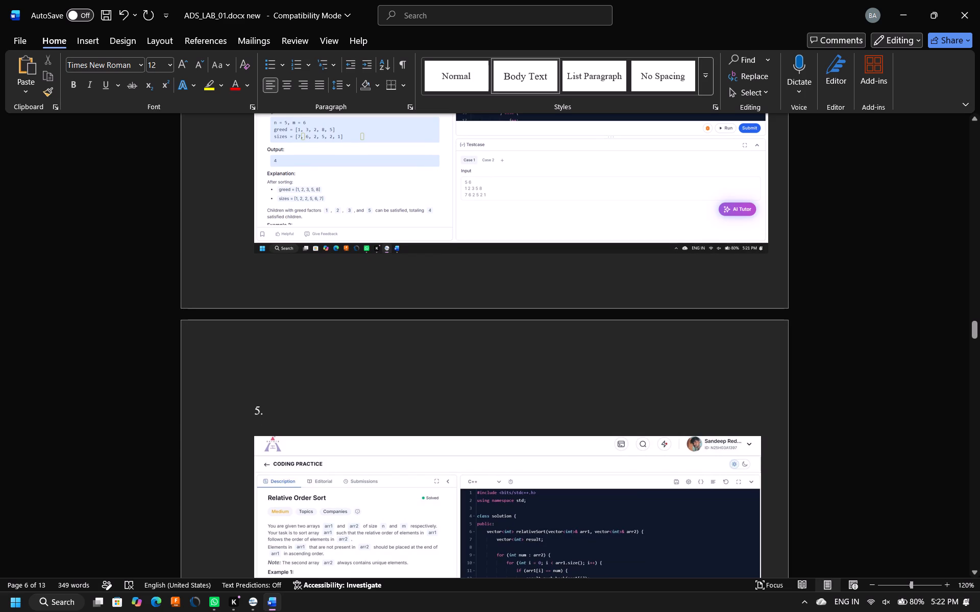
pyautogui.press('space')
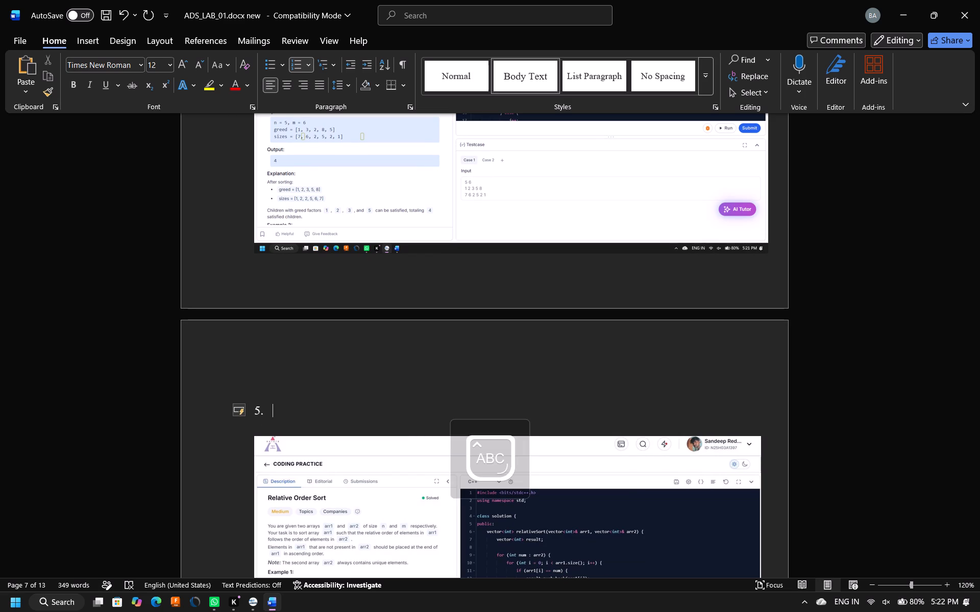
pyautogui.press('x')
pyautogui.press('BackSpace')
pyautogui.press('c')
pyautogui.write('ode')
pyautogui.write(':-')
pyautogui.press('space')
pyautogui.press('Return')
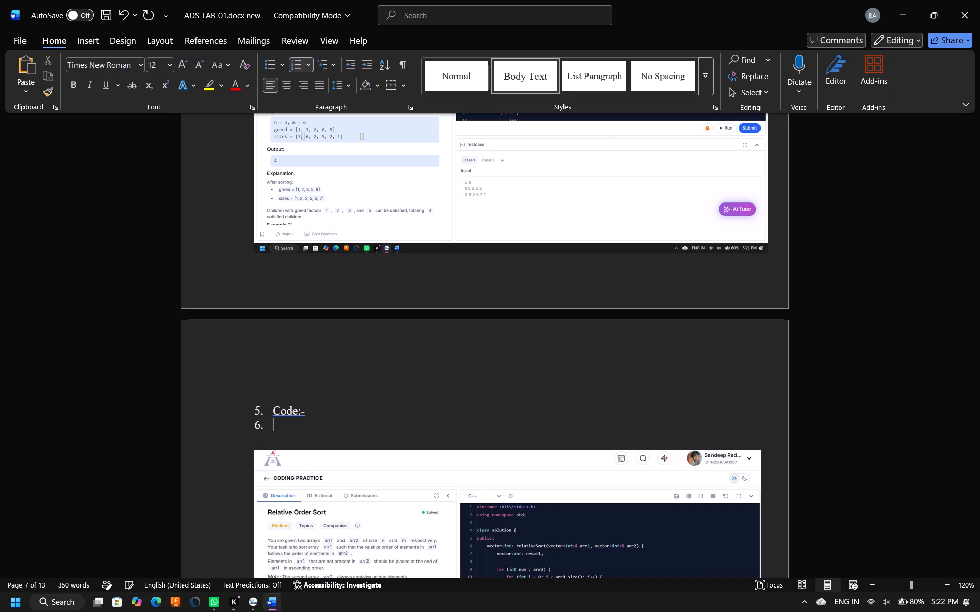
pyautogui.press('BackSpace')
pyautogui.press('Return')
# Return to the browser's coding practice list, check item 5 in Word, and open Minimum Number of Balls in the Box.
pyautogui.hotkey('alt', 'Tab')
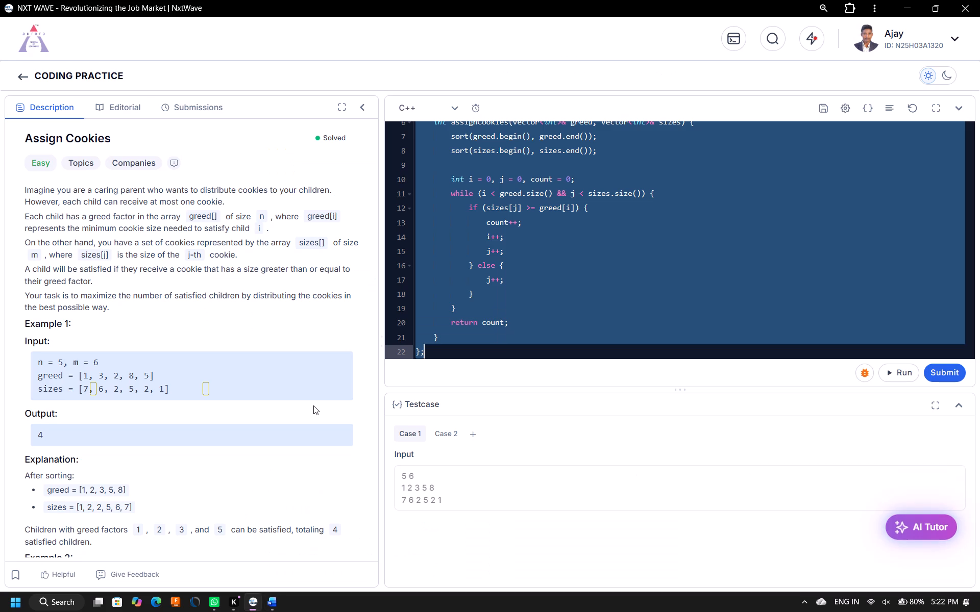
pyautogui.click(24, 79)
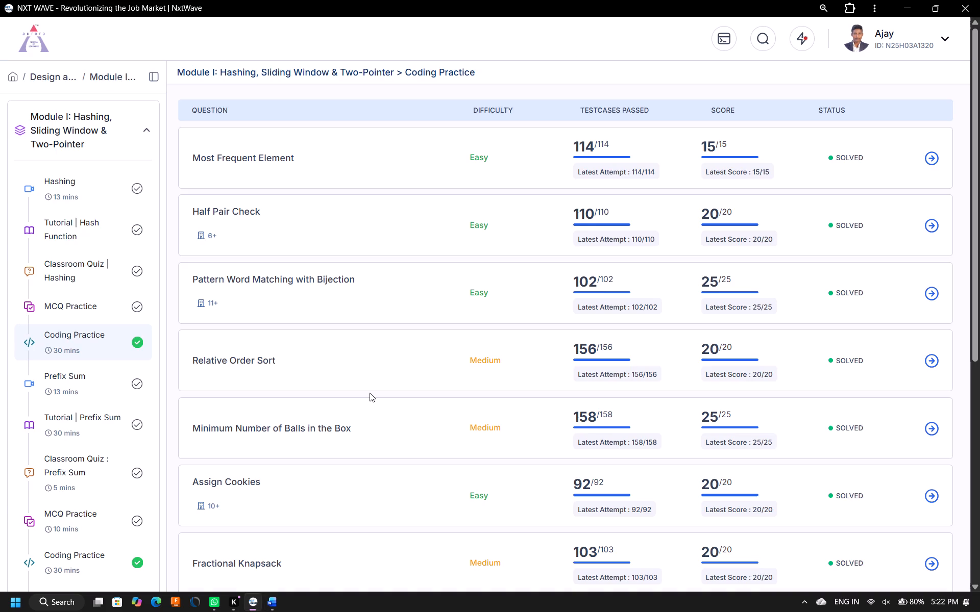
pyautogui.scroll(-2, 370, 393)
pyautogui.hotkey('alt', 'Tab')
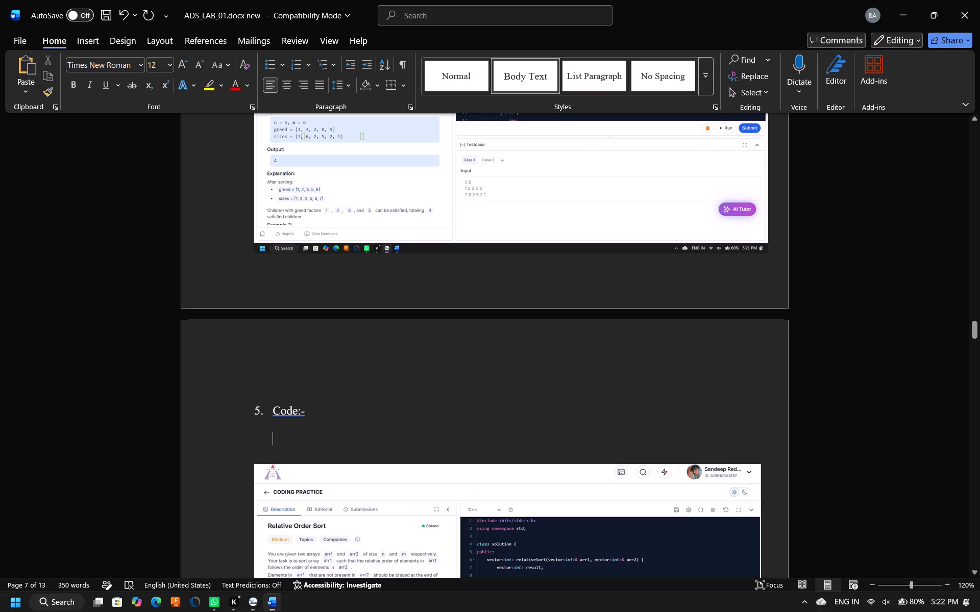
pyautogui.hotkey('alt', 'Tab')
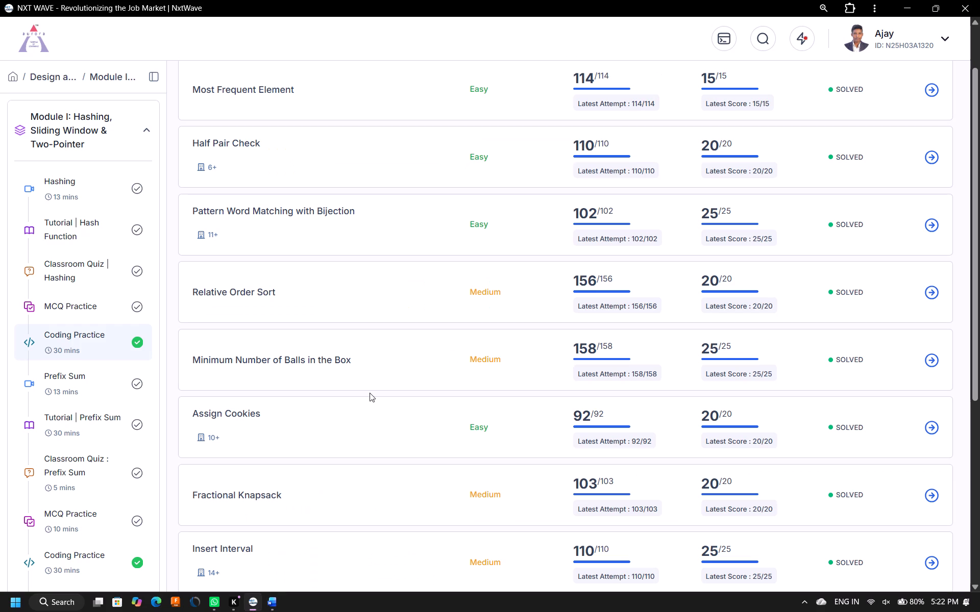
pyautogui.click(359, 358)
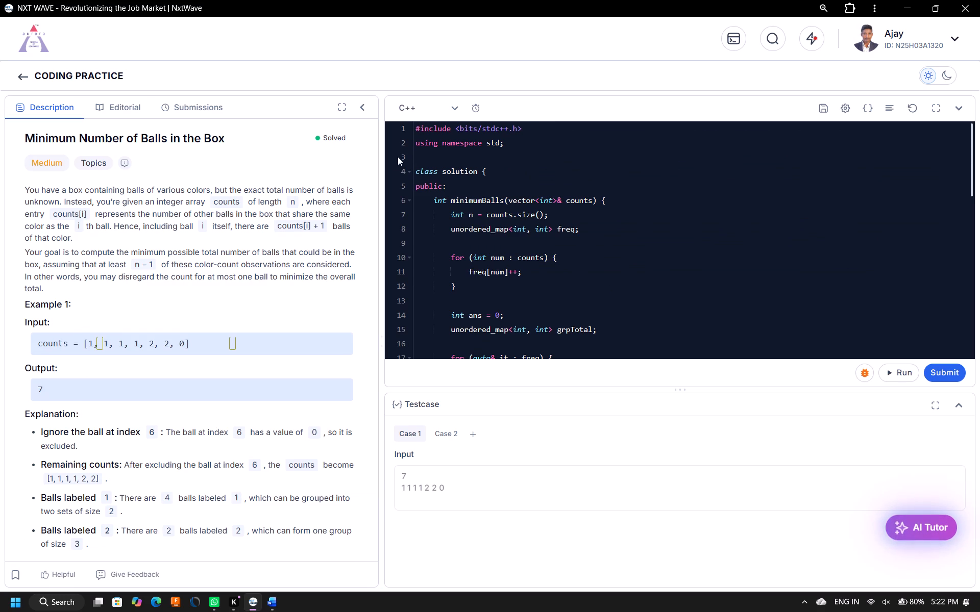
# Copy the Minimum Number of Balls in the Box code from the #include line through the class's closing brace, excluding the commented main block.
pyautogui.scroll(5, 435, 149)
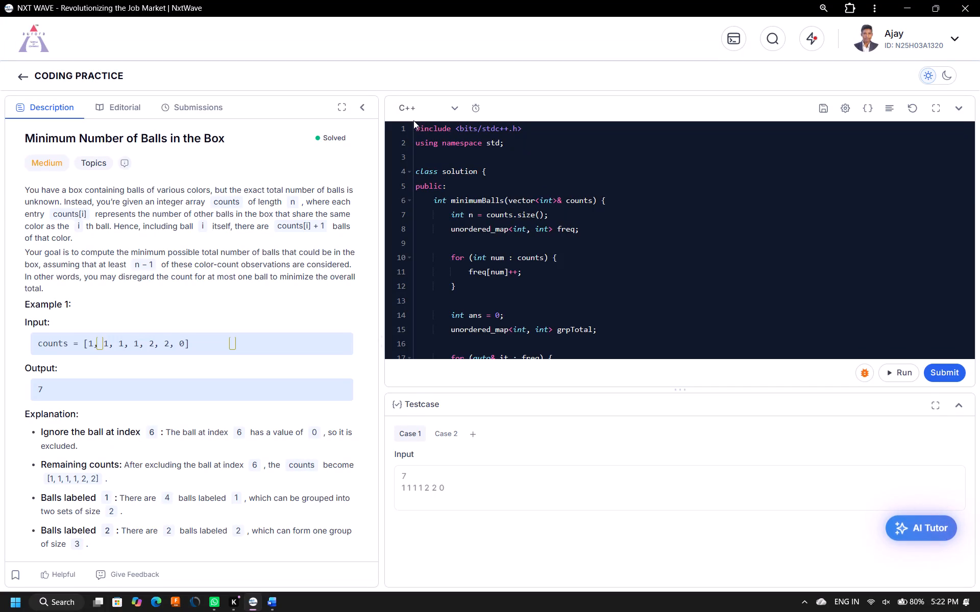
pyautogui.moveTo(415, 126); pyautogui.dragTo(560, 403)
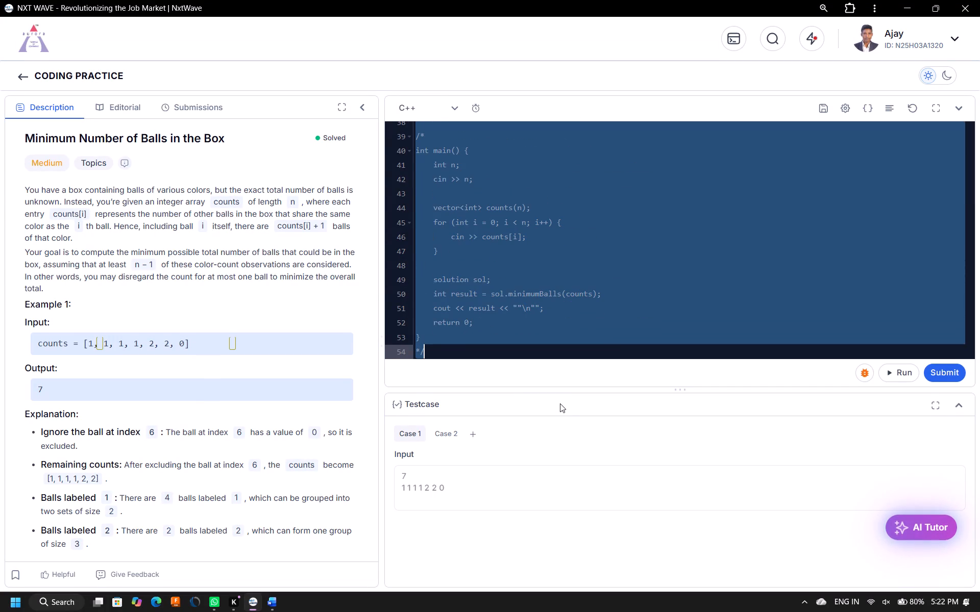
pyautogui.moveTo(560, 403); pyautogui.dragTo(494, 125)
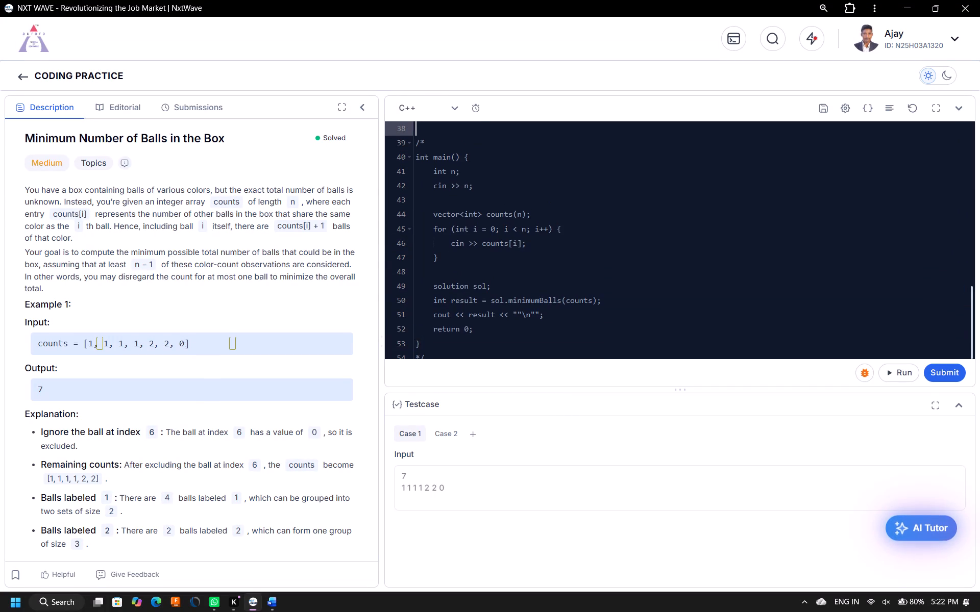
pyautogui.moveTo(494, 125); pyautogui.dragTo(537, 358)
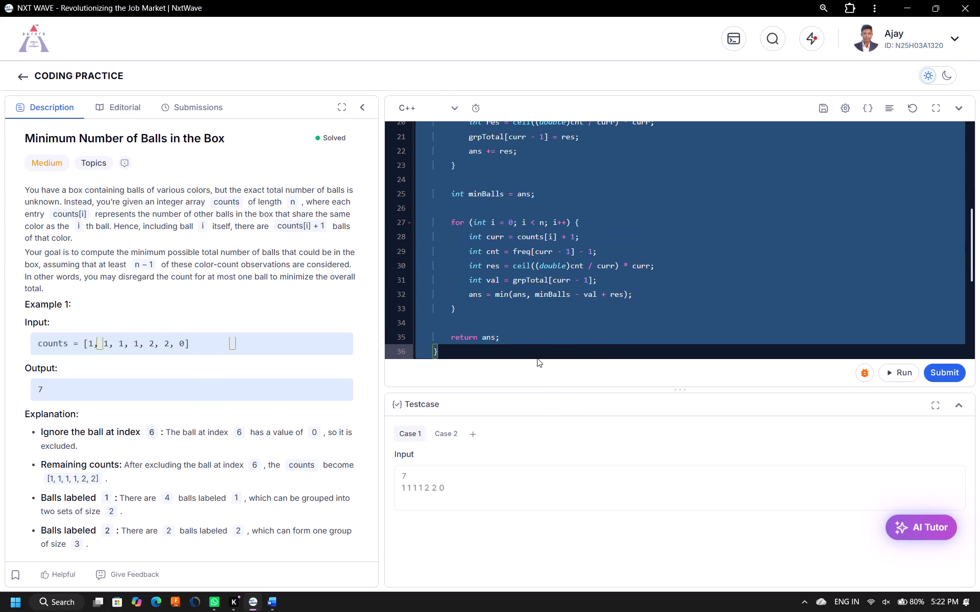
pyautogui.moveTo(537, 358); pyautogui.dragTo(471, 118)
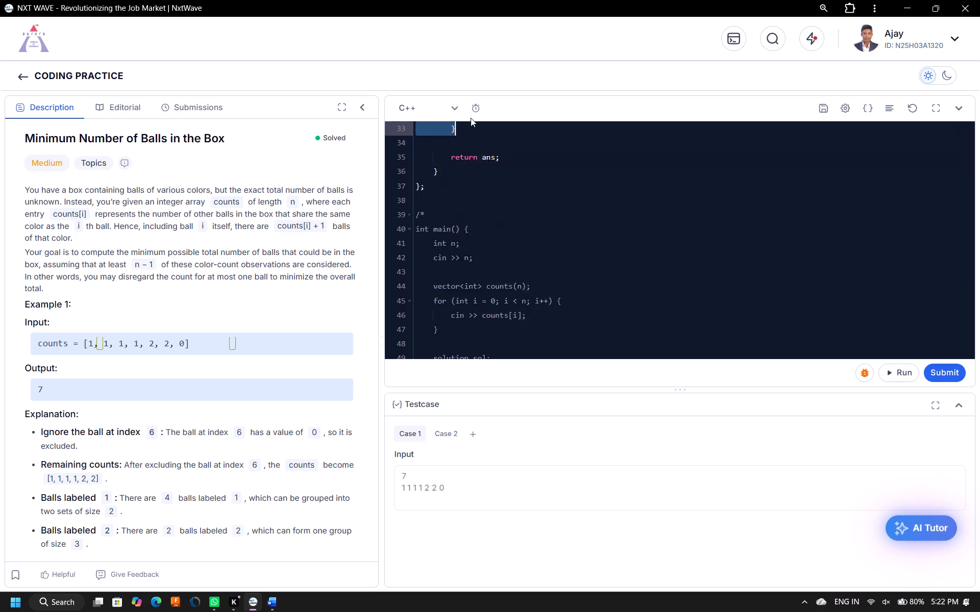
pyautogui.moveTo(471, 118); pyautogui.dragTo(509, 333)
pyautogui.scroll(-1, 509, 333)
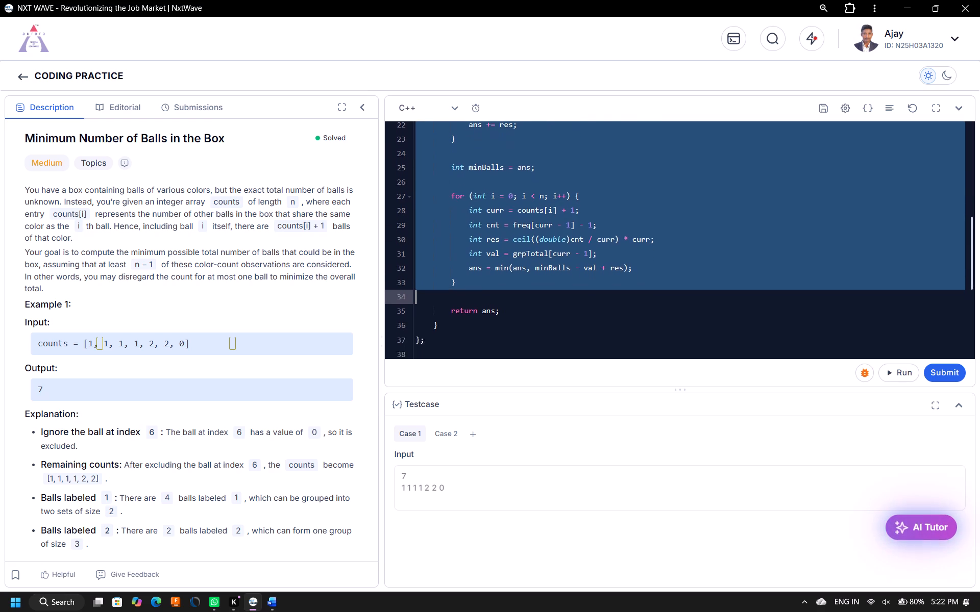
pyautogui.scroll(-1, 509, 333)
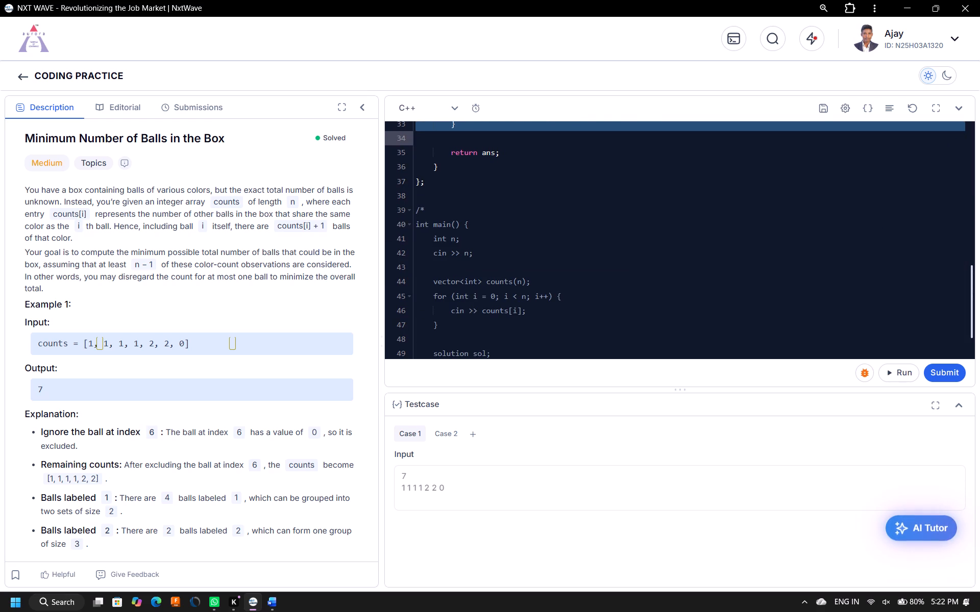
pyautogui.moveTo(431, 196); pyautogui.dragTo(411, 85)
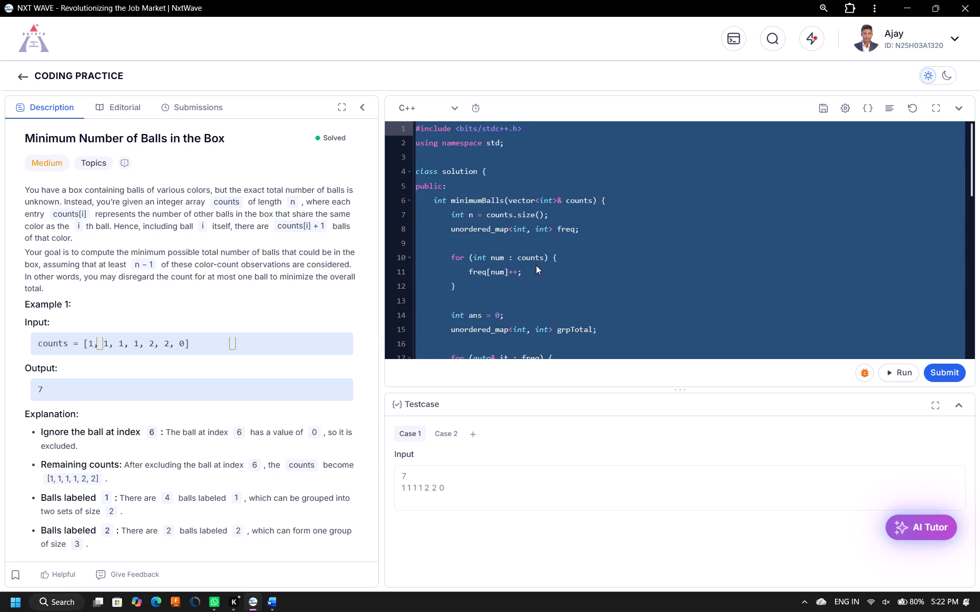
pyautogui.scroll(-8, 541, 274)
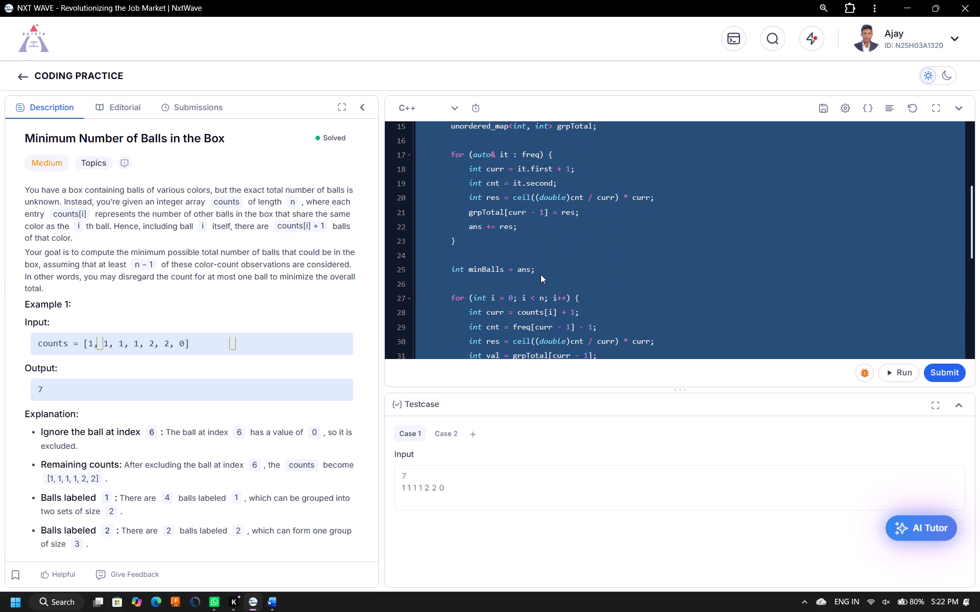
pyautogui.scroll(-4, 541, 274)
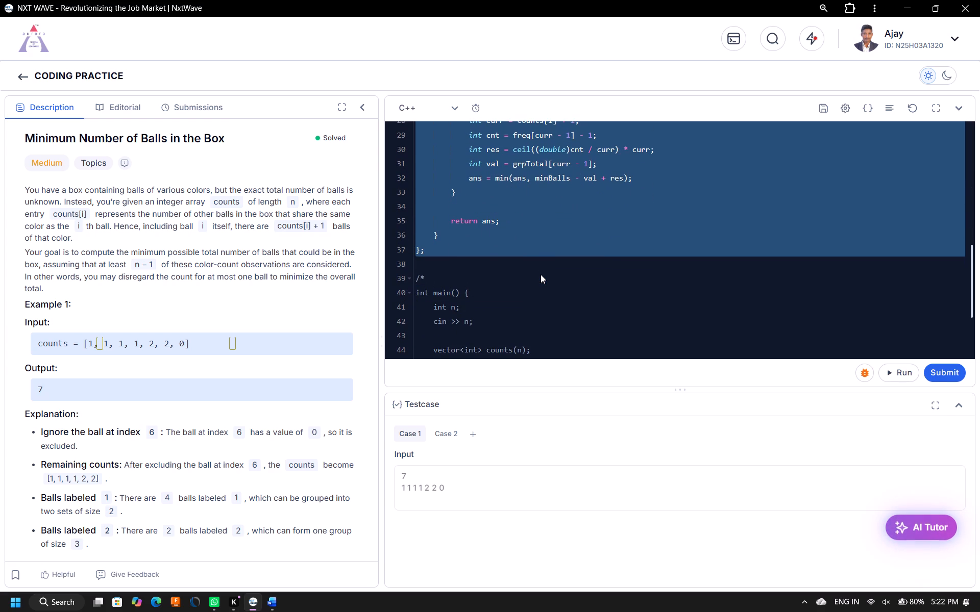
pyautogui.hotkey('ctrl', 'c')
pyautogui.hotkey('ctrl', 'c')
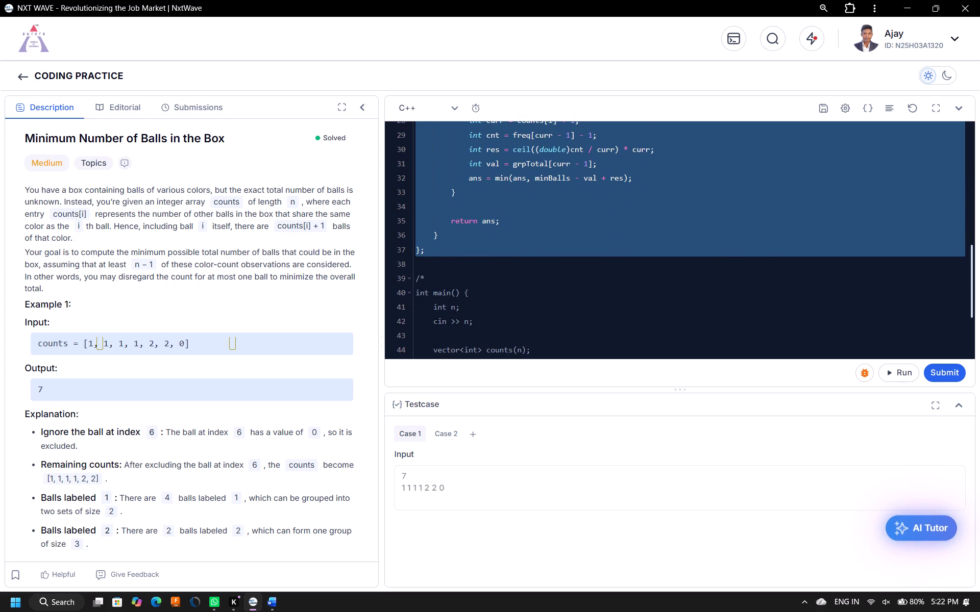
# Switch to Word and paste the copied solution code under item 5's Code:- heading, above the Relative Order Sort picture.
pyautogui.hotkey('alt', 'Tab')
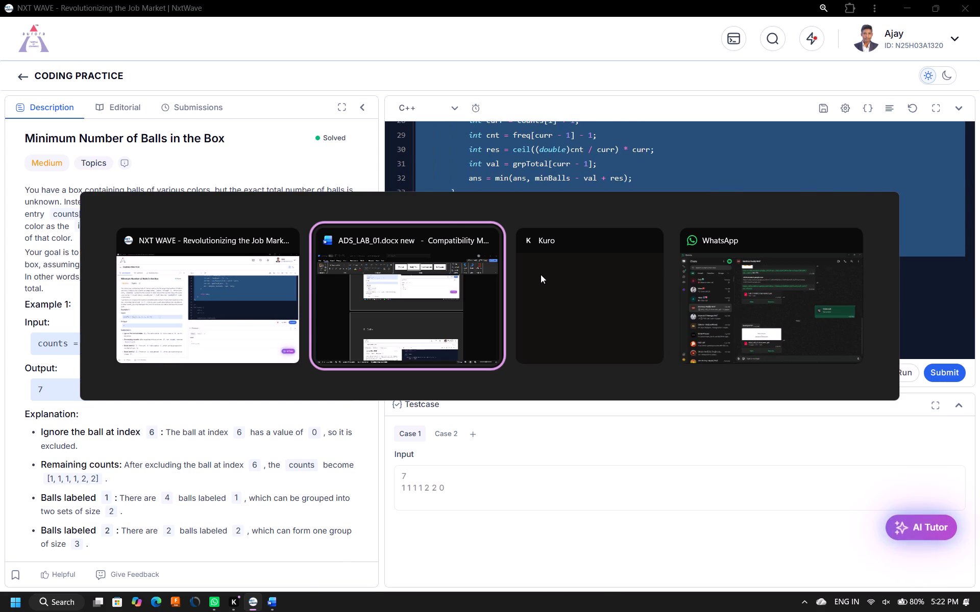
pyautogui.hotkey('ctrl', 'v')
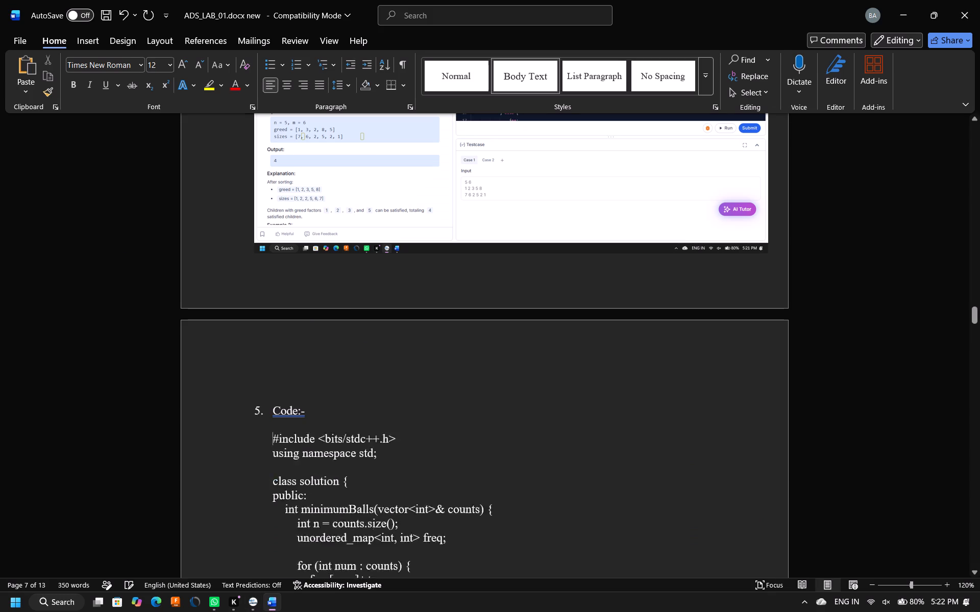
pyautogui.hscroll(1, 360, 377)
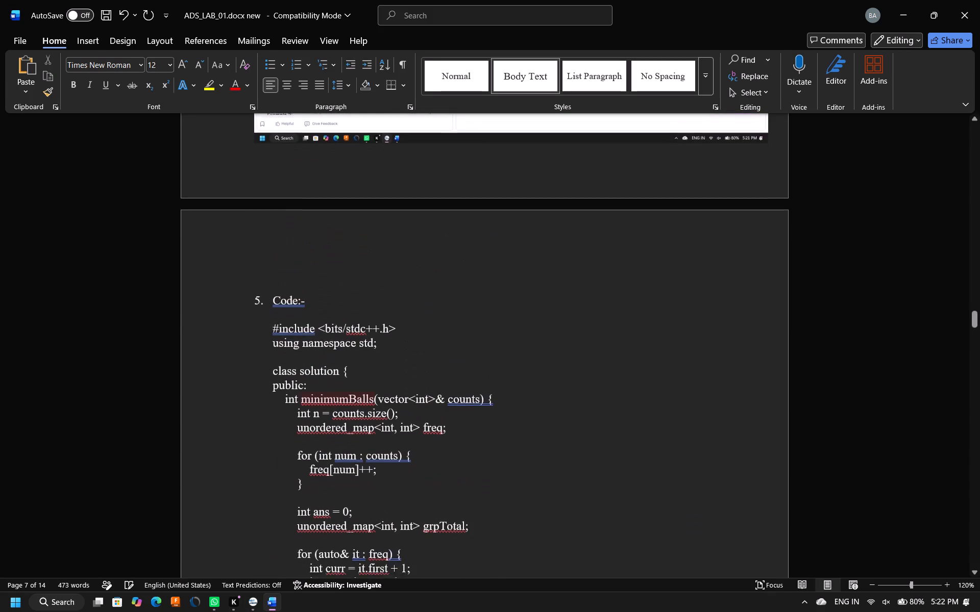
pyautogui.hscroll(2, 360, 377)
pyautogui.scroll(-1, 360, 377)
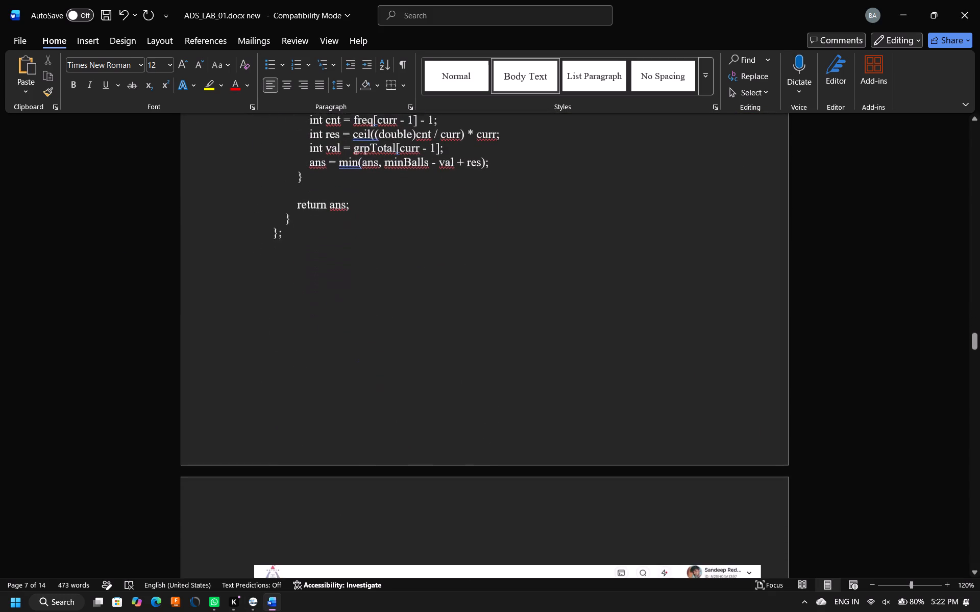
pyautogui.scroll(-3, 360, 377)
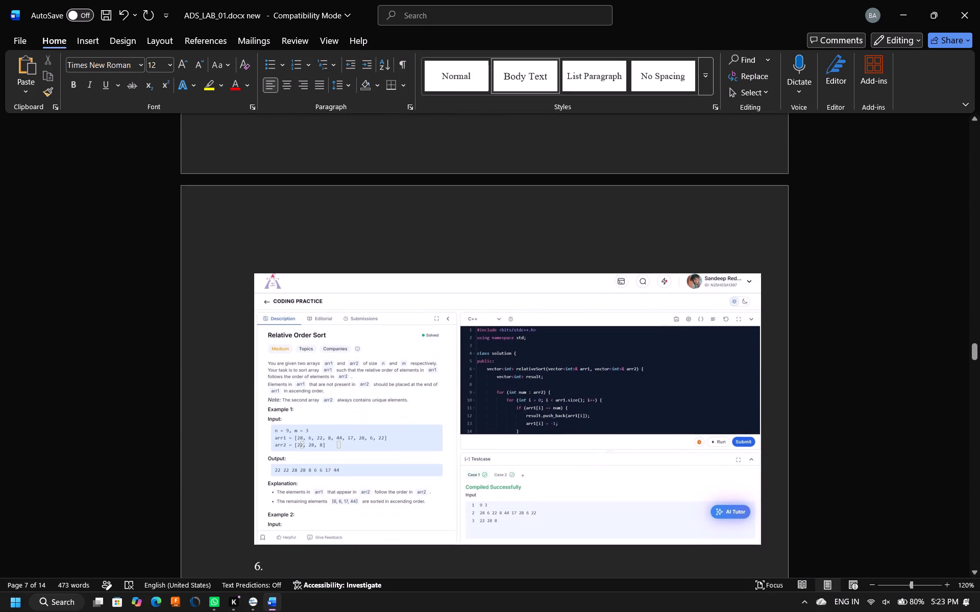
pyautogui.scroll(-1, 360, 377)
# Back in the browser, delete the commented-out main() block below the solution class in the code editor.
pyautogui.hotkey('alt', 'Tab')
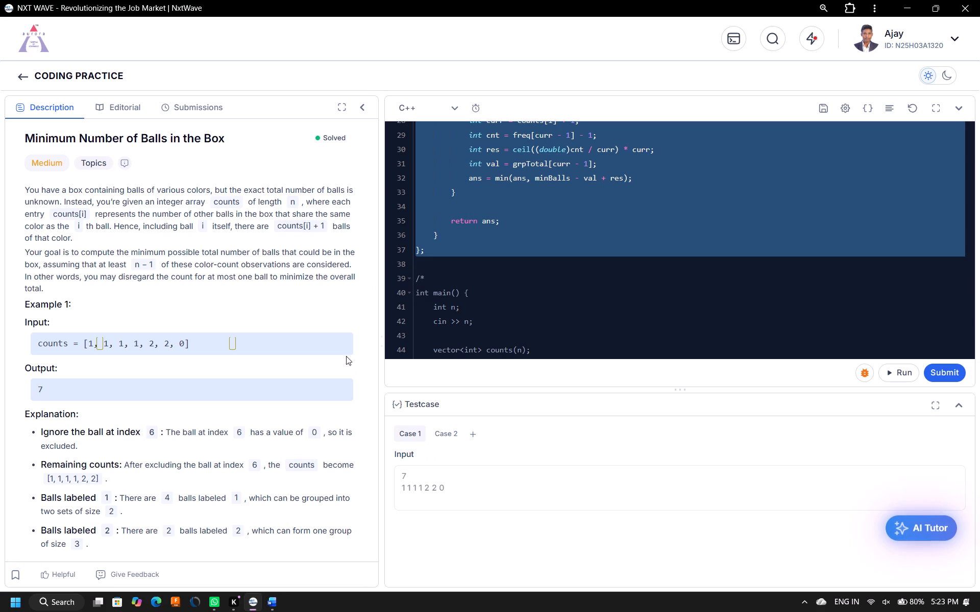
pyautogui.click(586, 250)
pyautogui.scroll(9, 586, 250)
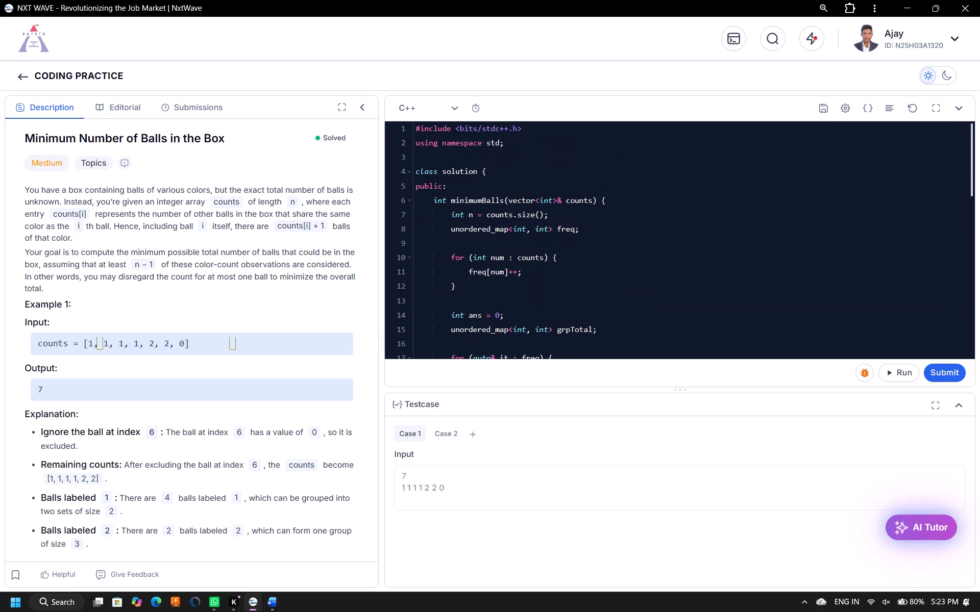
pyautogui.scroll(-6, 586, 250)
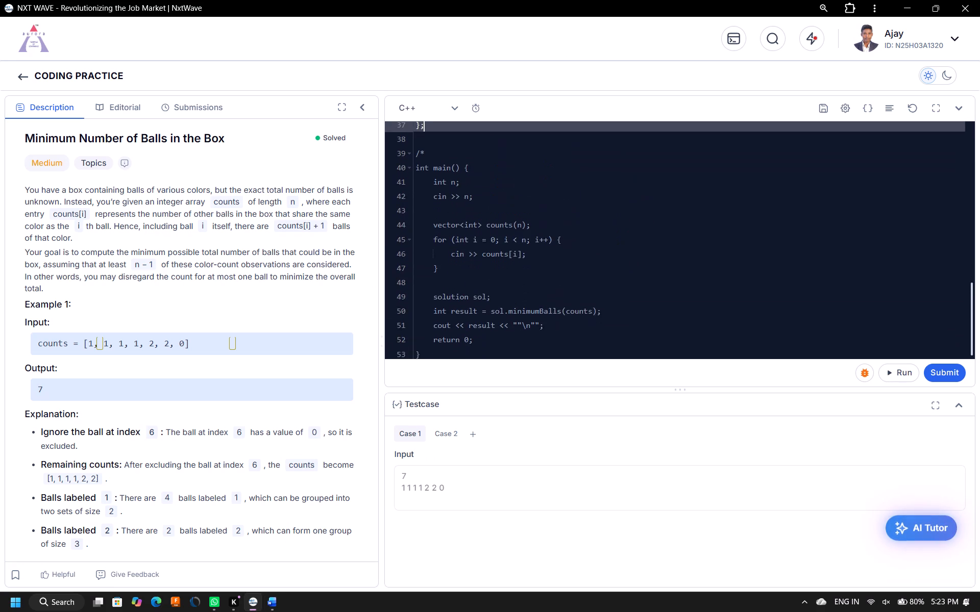
pyautogui.moveTo(417, 133); pyautogui.dragTo(546, 395)
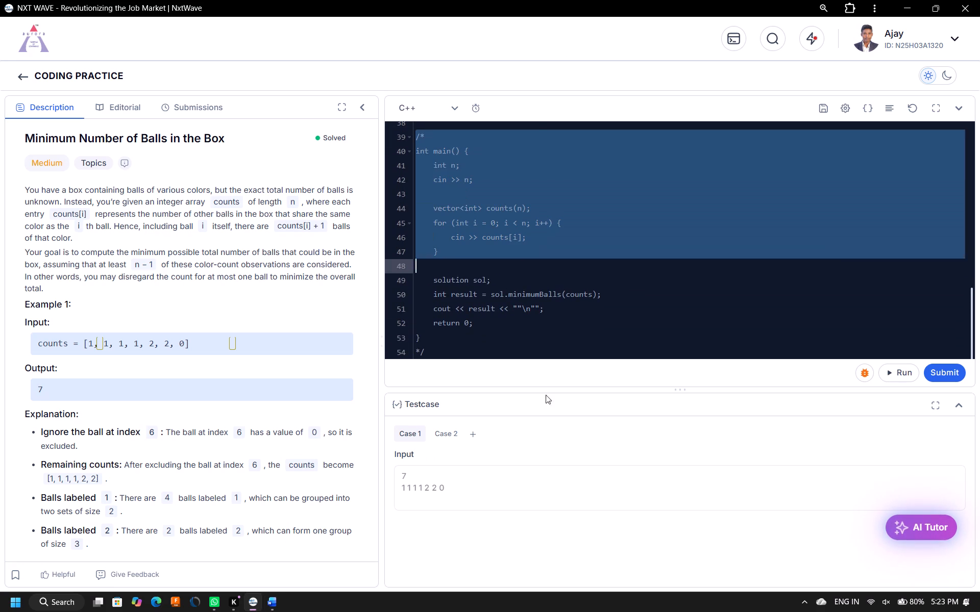
pyautogui.moveTo(546, 395); pyautogui.dragTo(577, 491)
pyautogui.press('BackSpace')
# Capture a full-screen screenshot of the Minimum Number of Balls in the Box page with the code shown from its first line.
pyautogui.scroll(1, 577, 491)
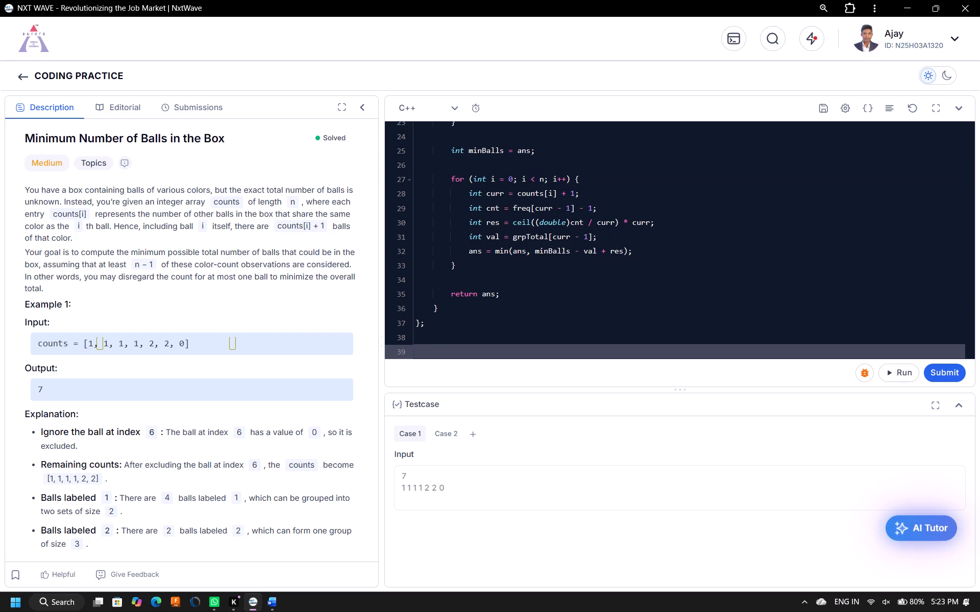
pyautogui.scroll(1, 577, 491)
pyautogui.scroll(10, 521, 270)
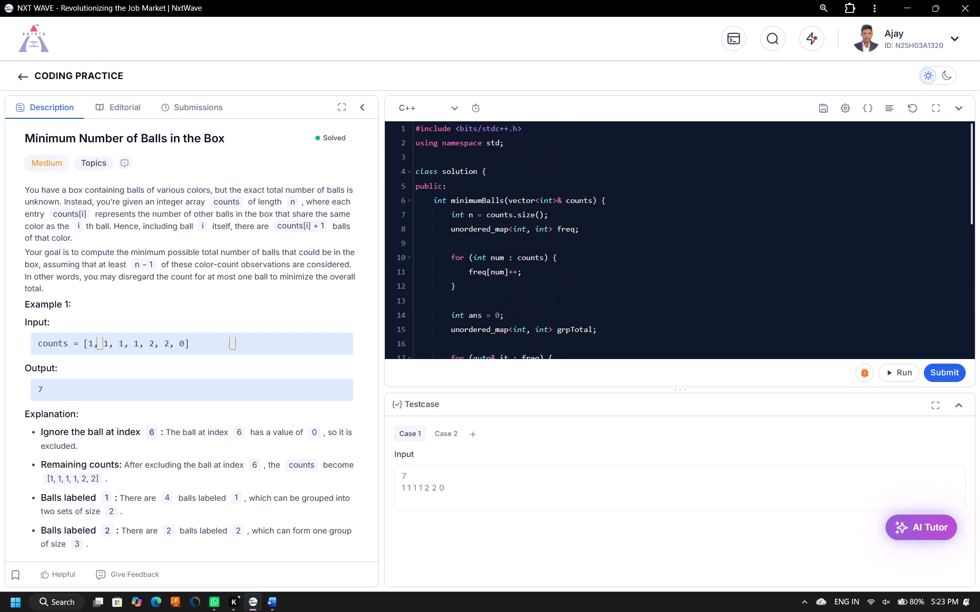
pyautogui.press('shift+super+s')
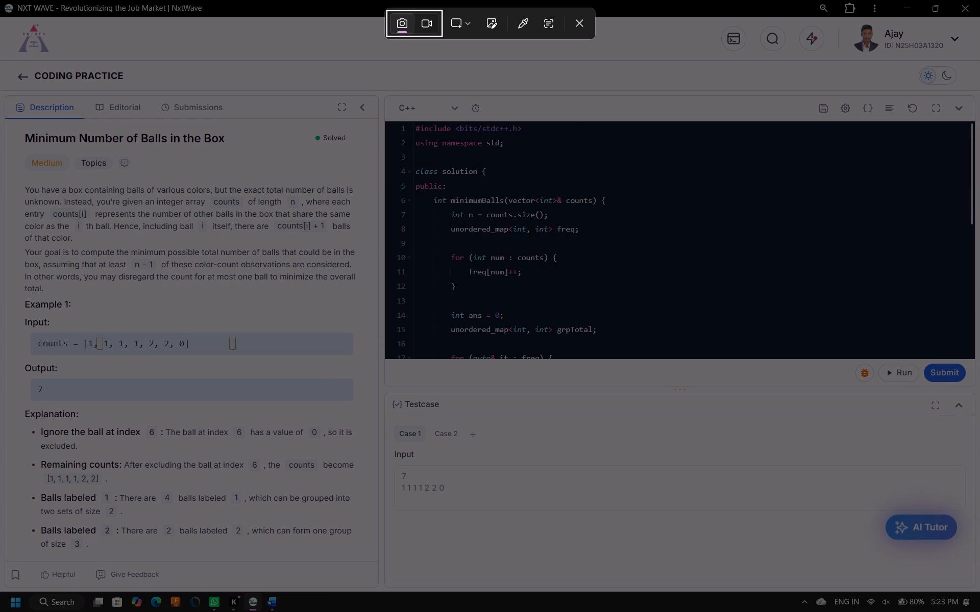
pyautogui.click(472, 17)
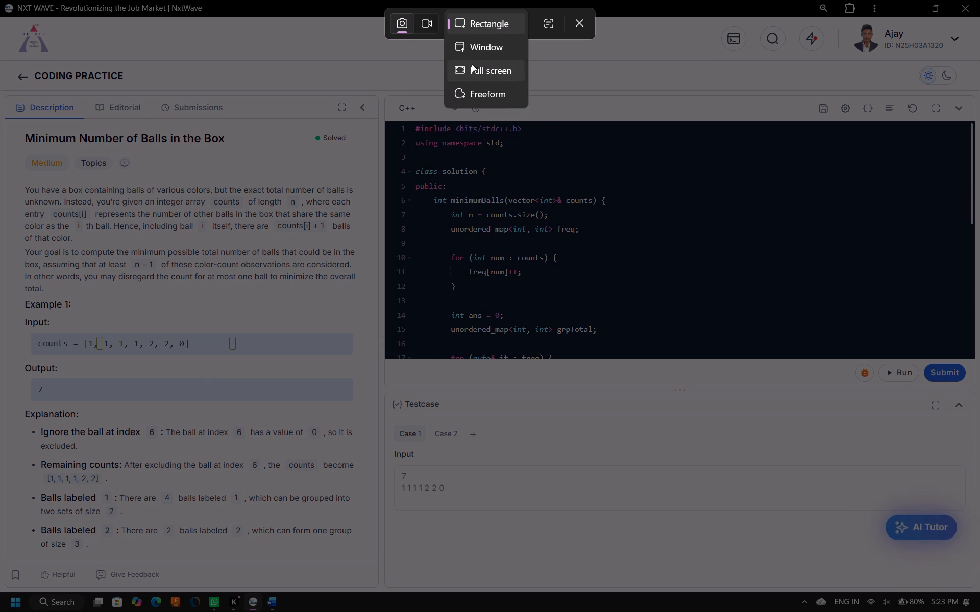
pyautogui.click(472, 66)
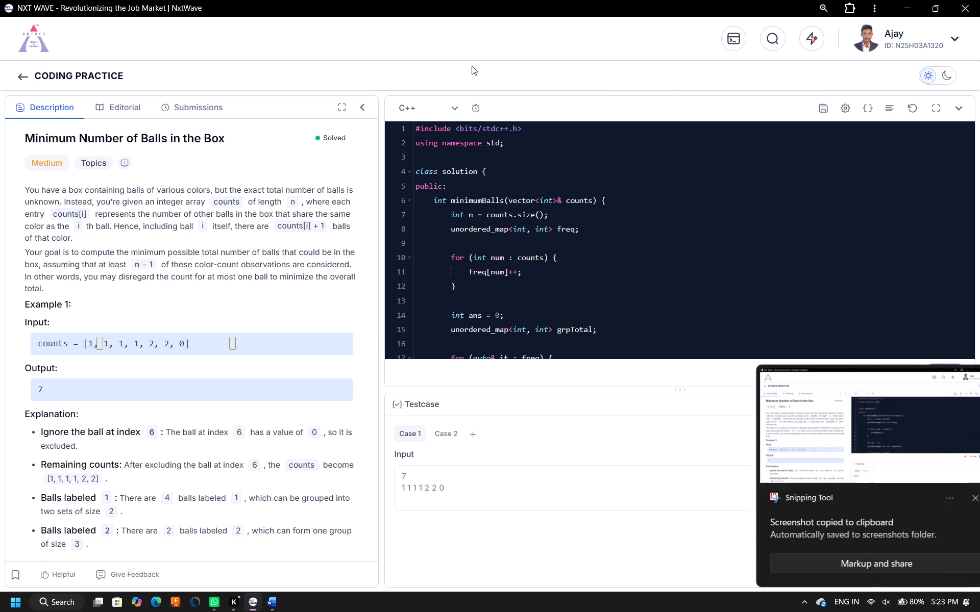
pyautogui.hotkey('ctrl', 'c')
pyautogui.hotkey('ctrl', 'c')
pyautogui.hotkey('ctrl', 'c')
# In Word, replace the old Relative Order Sort picture below item 5's code with the new Minimum Number of Balls screenshot.
pyautogui.hotkey('alt', 'Tab')
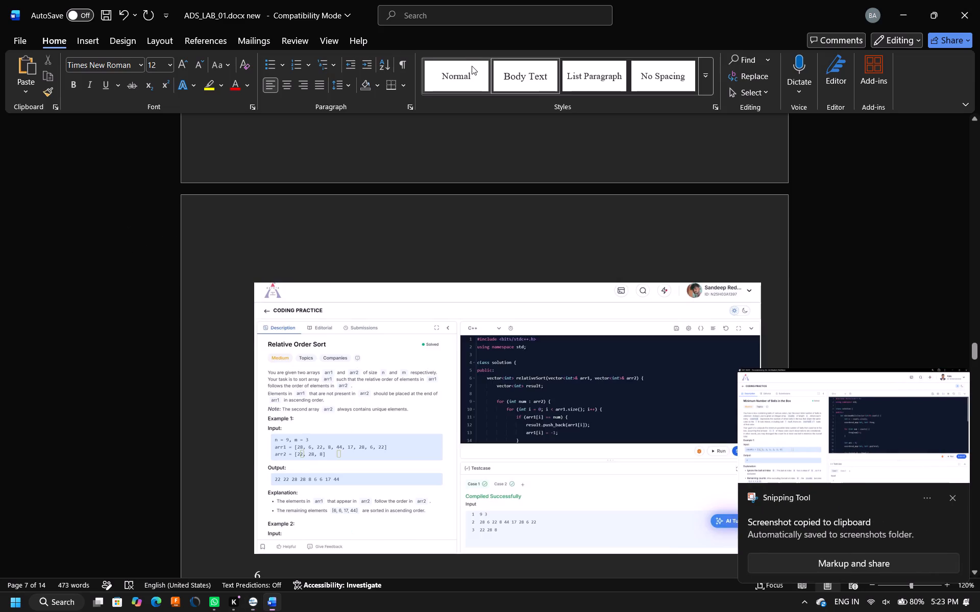
pyautogui.scroll(-9, 408, 213)
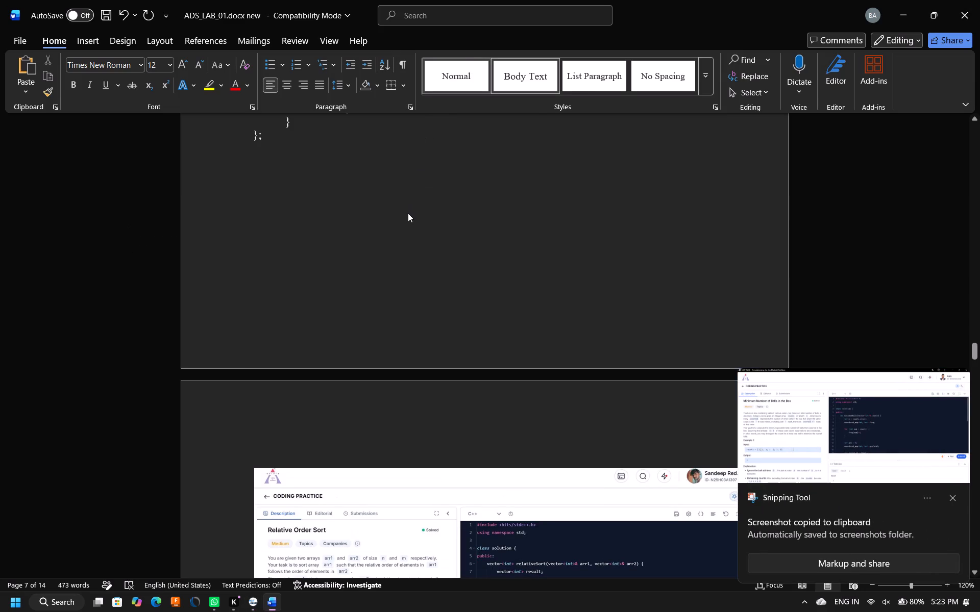
pyautogui.scroll(-17, 408, 213)
pyautogui.scroll(11, 408, 213)
pyautogui.scroll(-2, 408, 213)
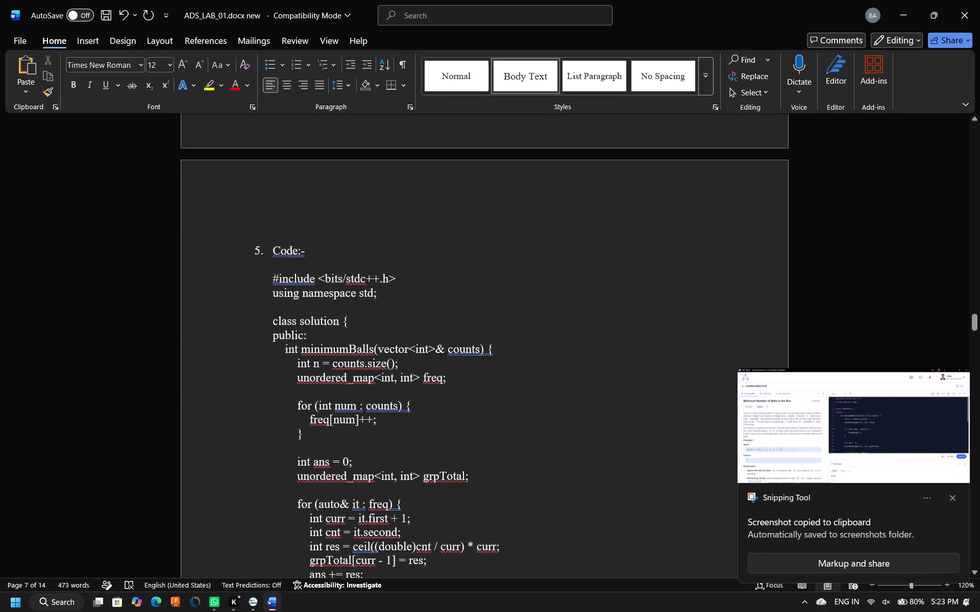
pyautogui.scroll(-1, 408, 213)
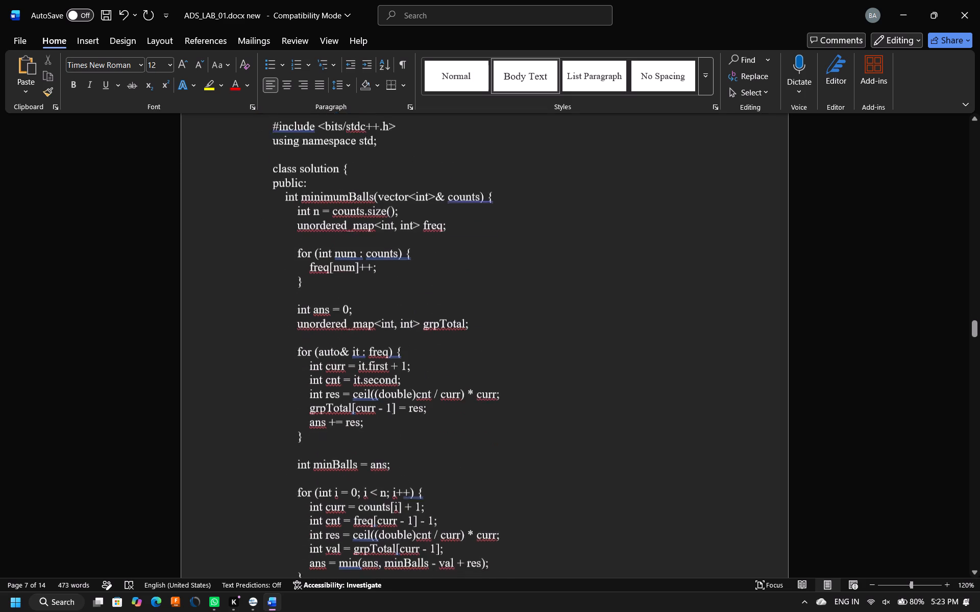
pyautogui.scroll(-2, 408, 213)
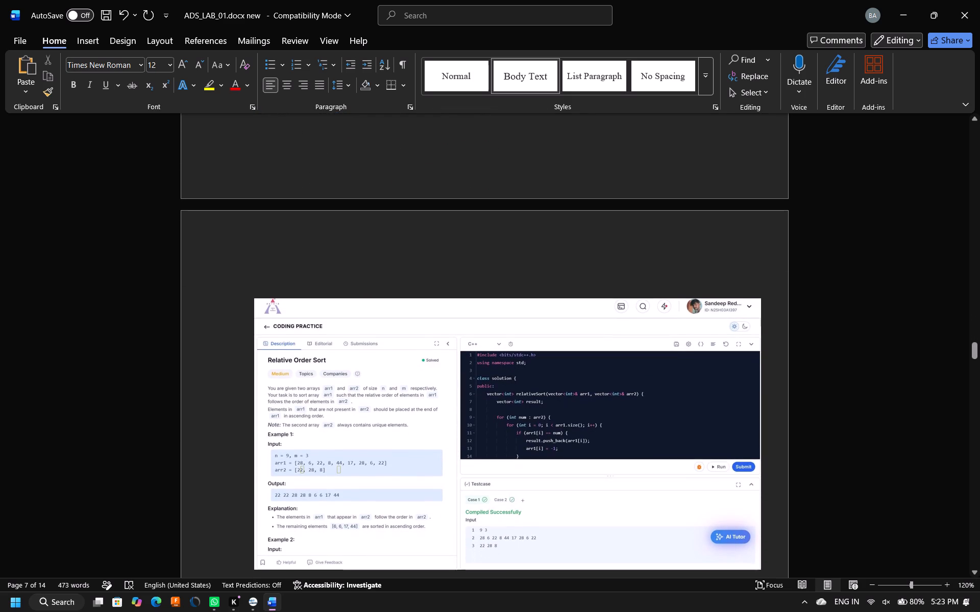
pyautogui.click(387, 371)
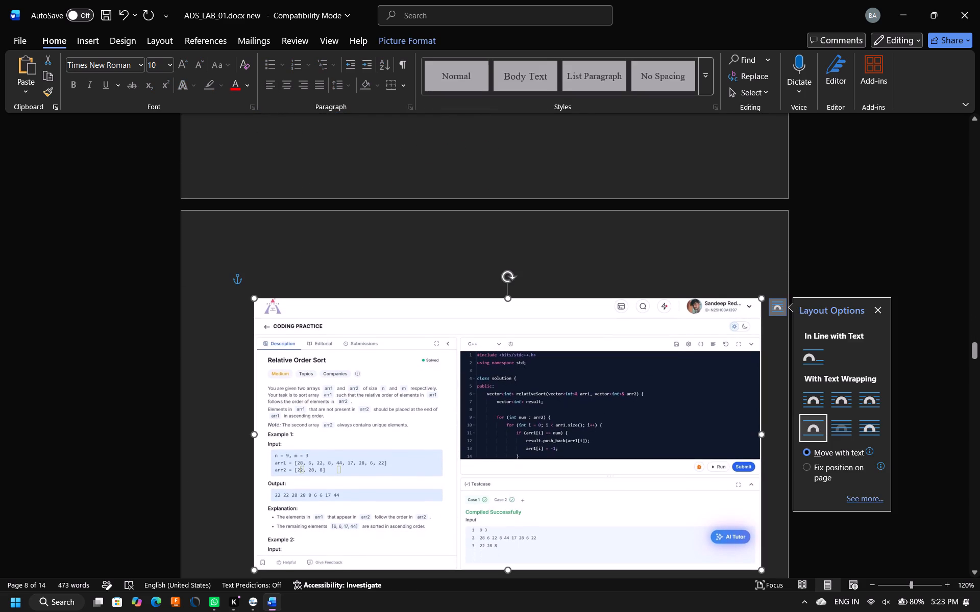
pyautogui.press('BackSpace')
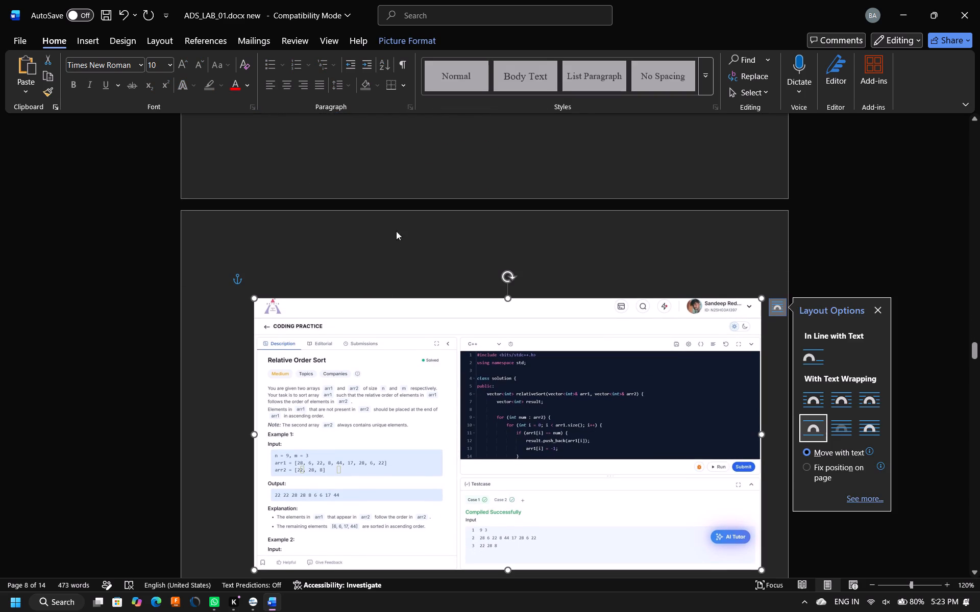
pyautogui.click(398, 220)
pyautogui.click(424, 357)
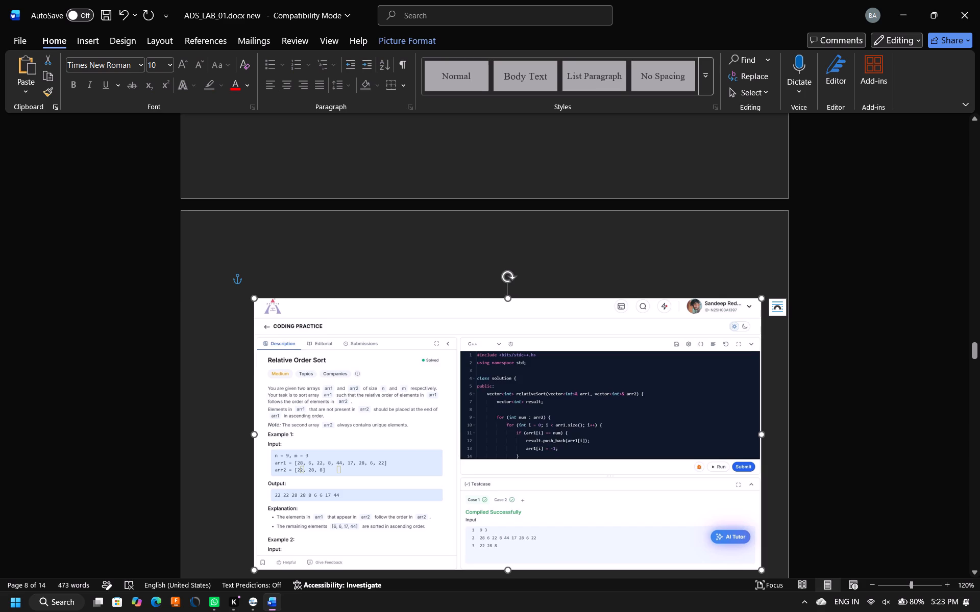
pyautogui.press('BackSpace')
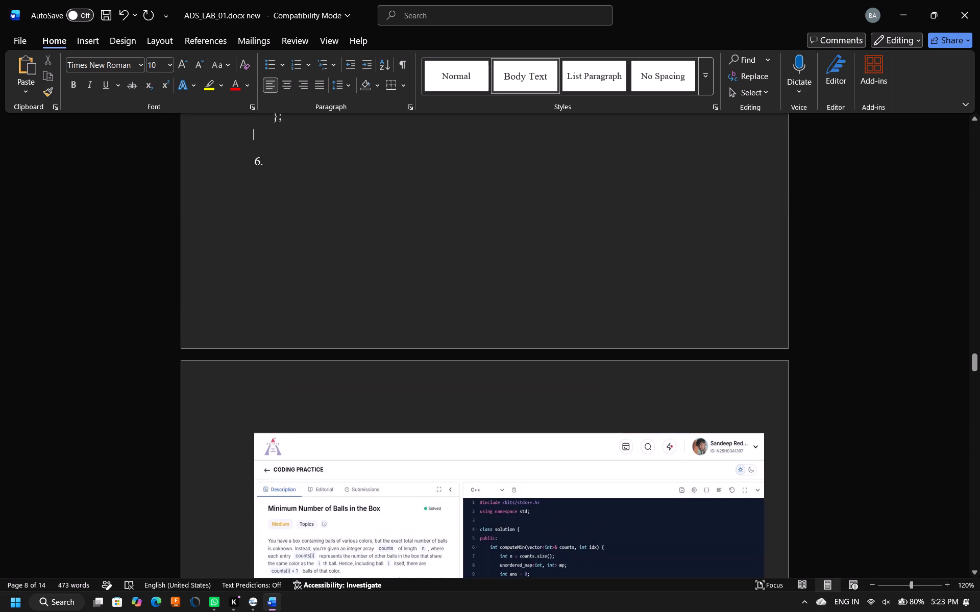
pyautogui.hotkey('ctrl', 'v')
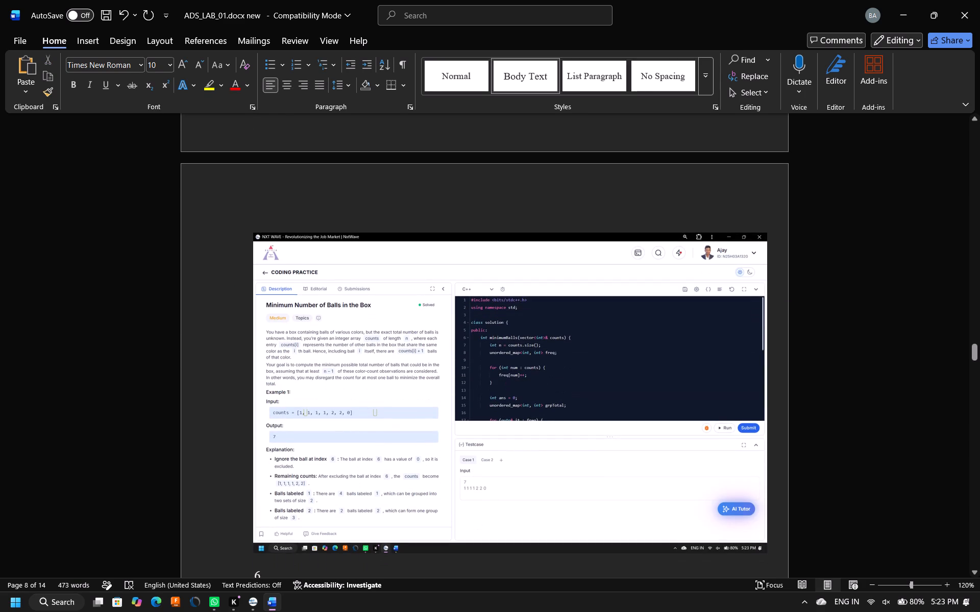
# Remove the extra blank line above item 5's Code:- heading, keeping the heading on the same page as its code.
pyautogui.scroll(-4, 424, 357)
pyautogui.scroll(1, 424, 357)
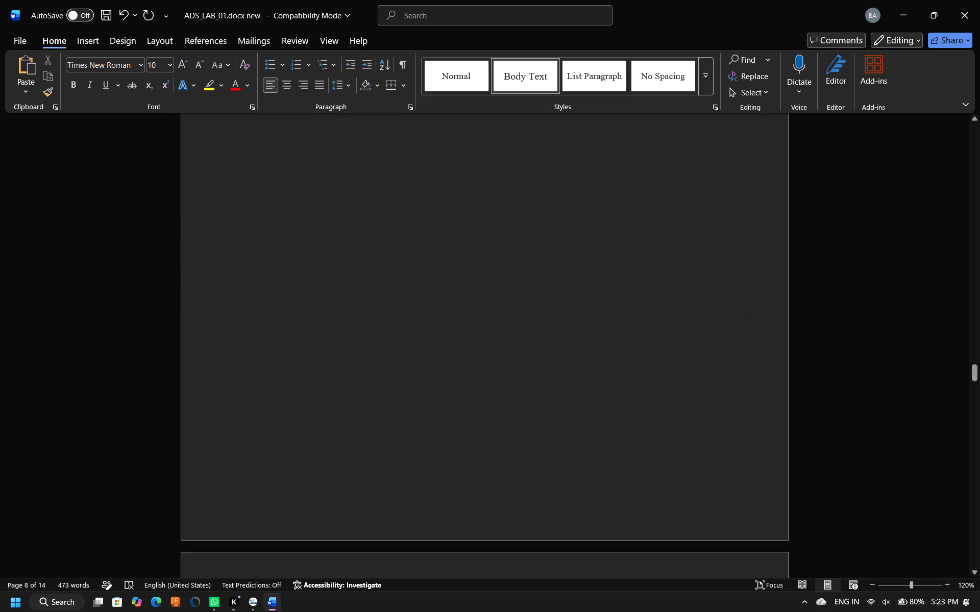
pyautogui.scroll(5, 424, 357)
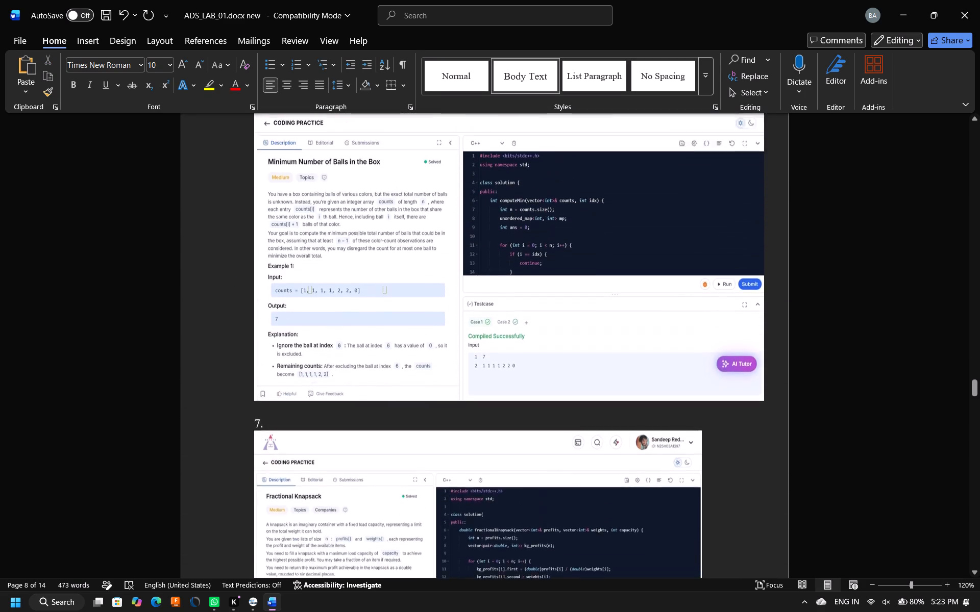
pyautogui.scroll(6, 424, 357)
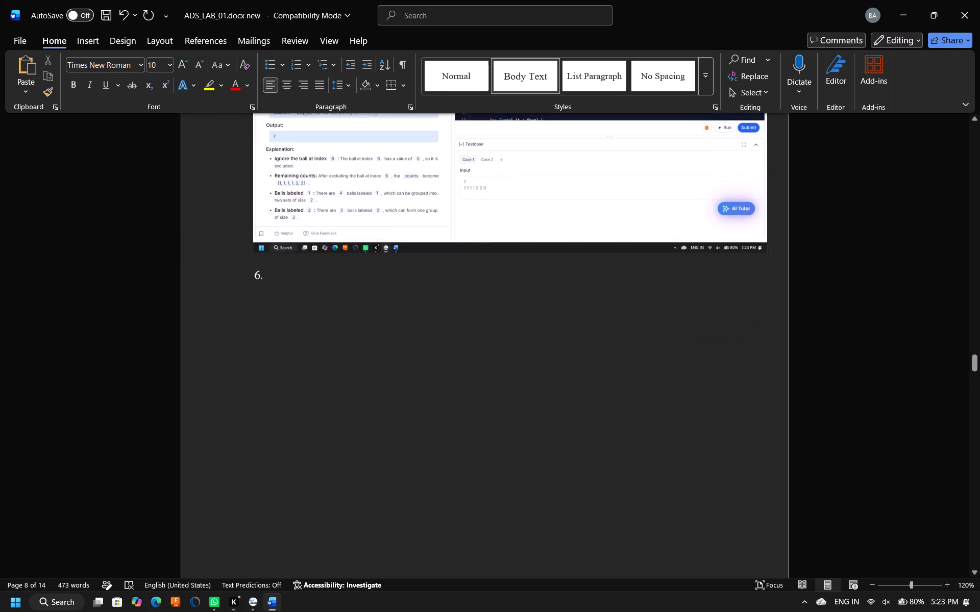
pyautogui.scroll(6, 424, 357)
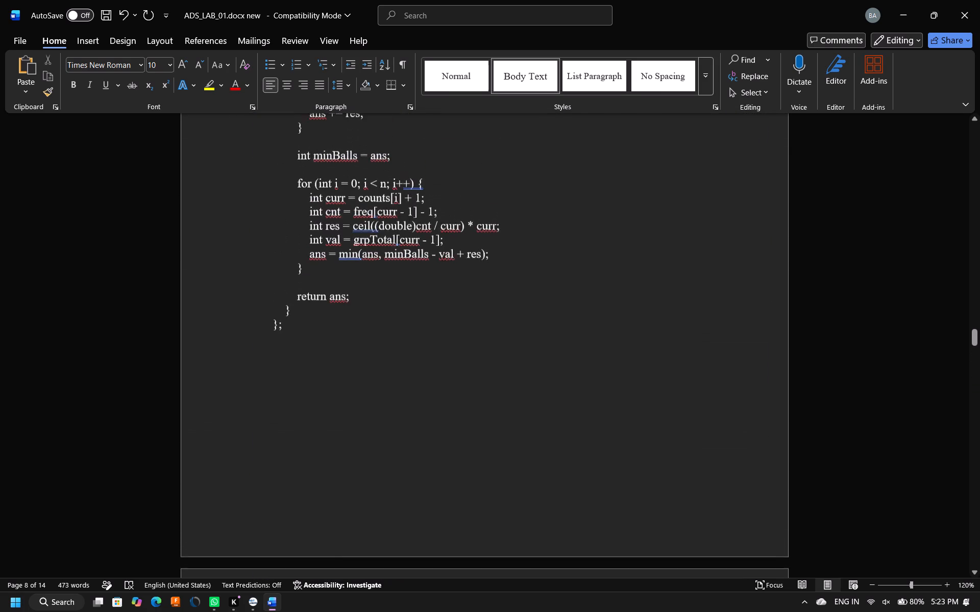
pyautogui.scroll(5, 424, 357)
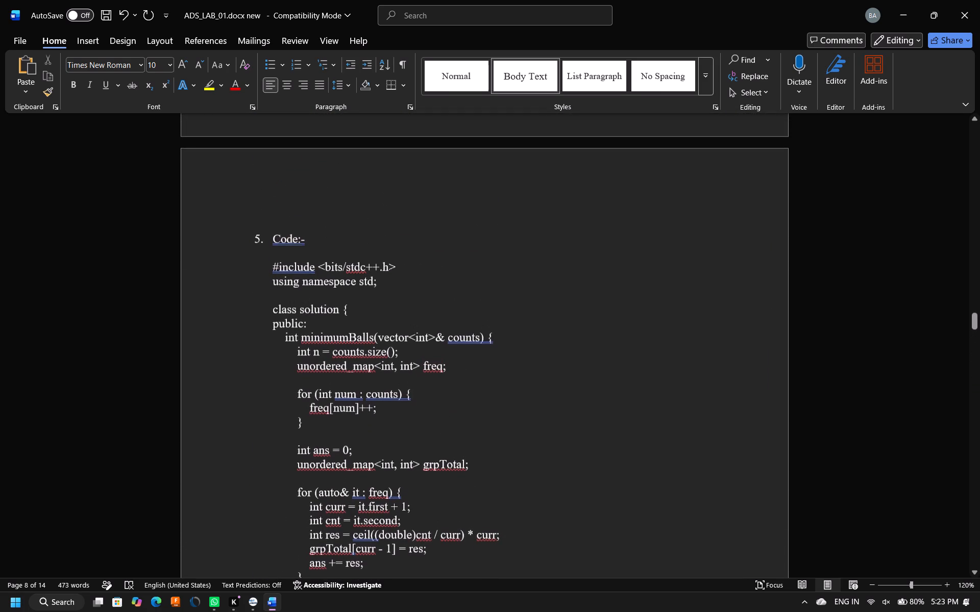
pyautogui.click(268, 222)
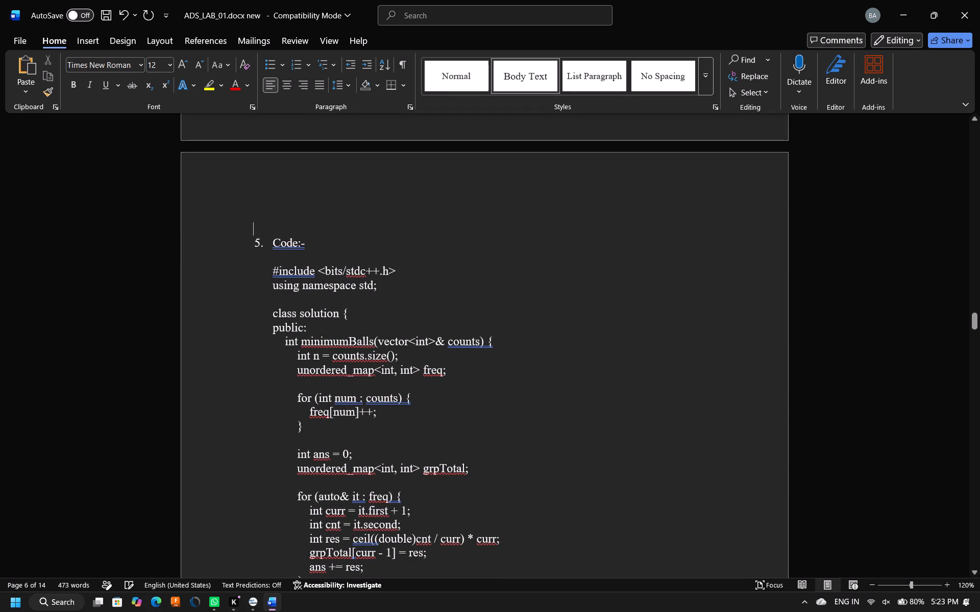
pyautogui.press('BackSpace')
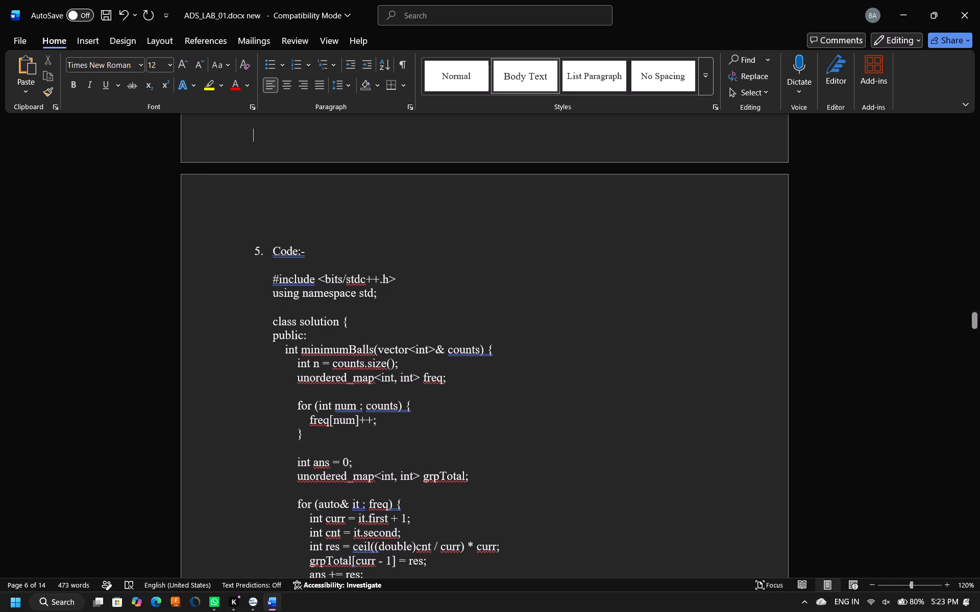
pyautogui.press('BackSpace')
pyautogui.scroll(1, 268, 222)
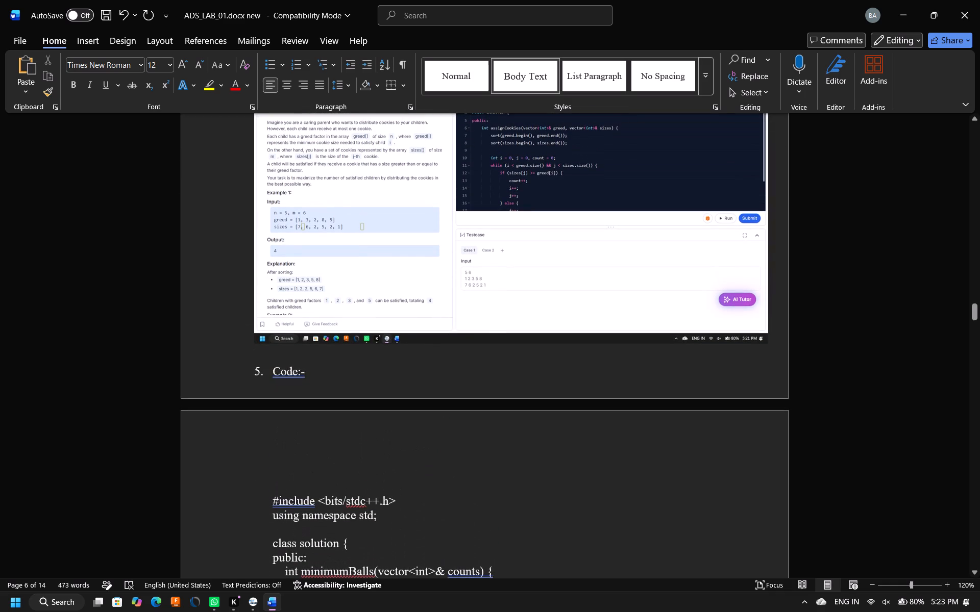
pyautogui.press('Return')
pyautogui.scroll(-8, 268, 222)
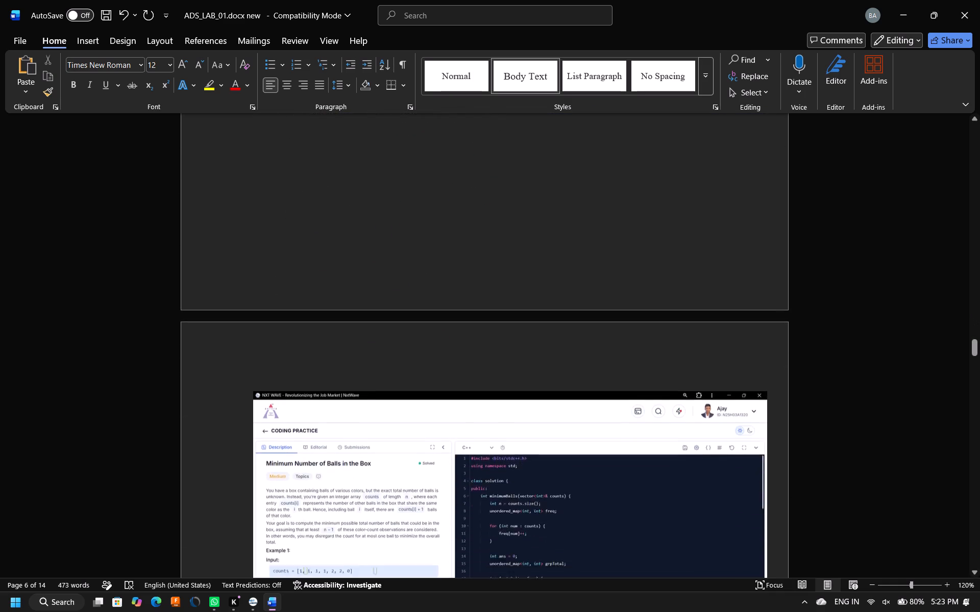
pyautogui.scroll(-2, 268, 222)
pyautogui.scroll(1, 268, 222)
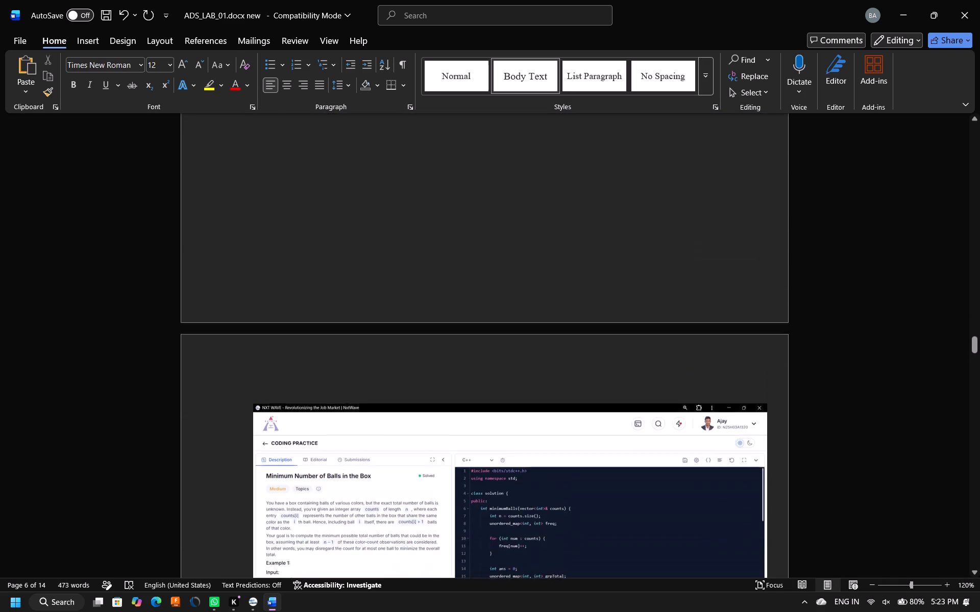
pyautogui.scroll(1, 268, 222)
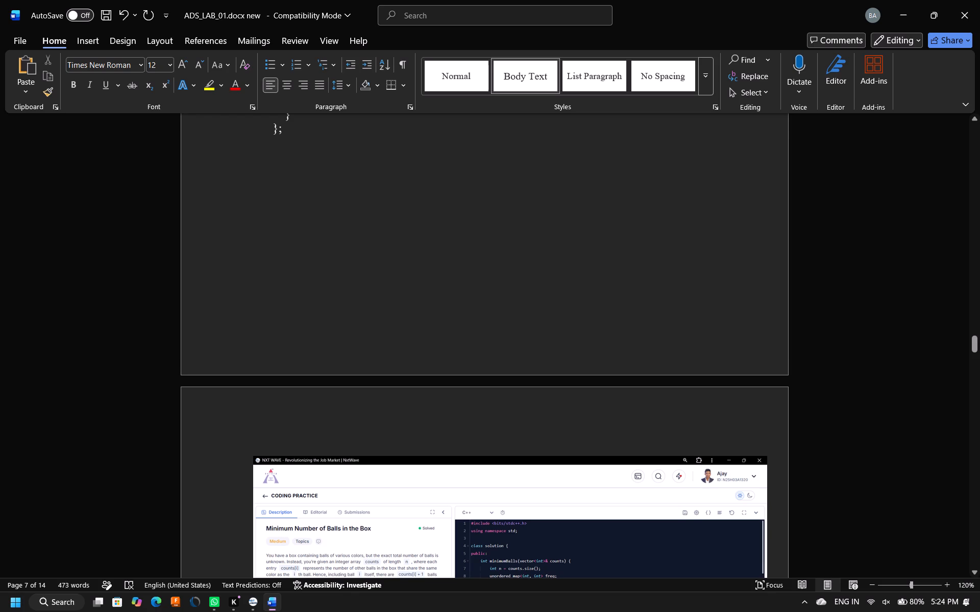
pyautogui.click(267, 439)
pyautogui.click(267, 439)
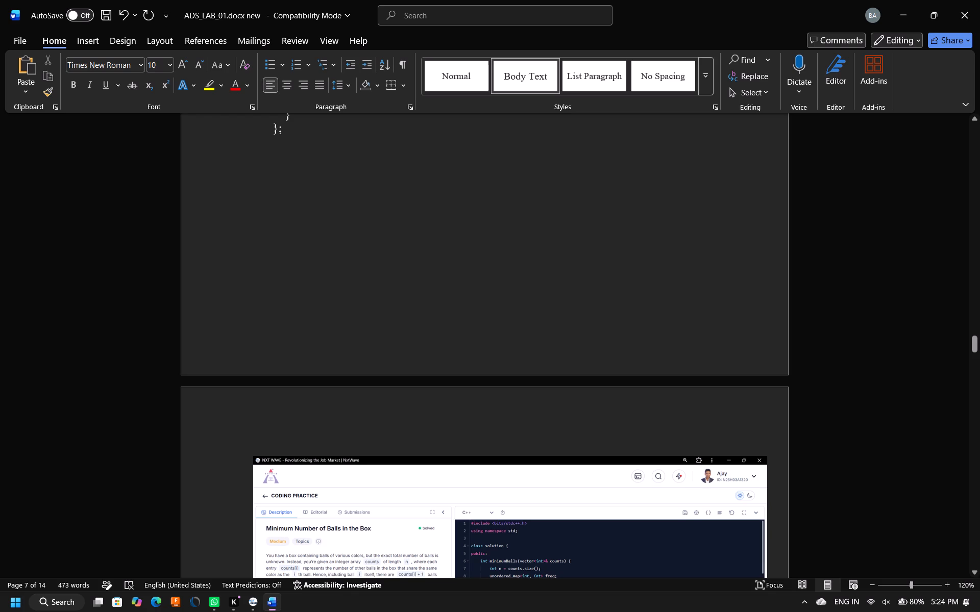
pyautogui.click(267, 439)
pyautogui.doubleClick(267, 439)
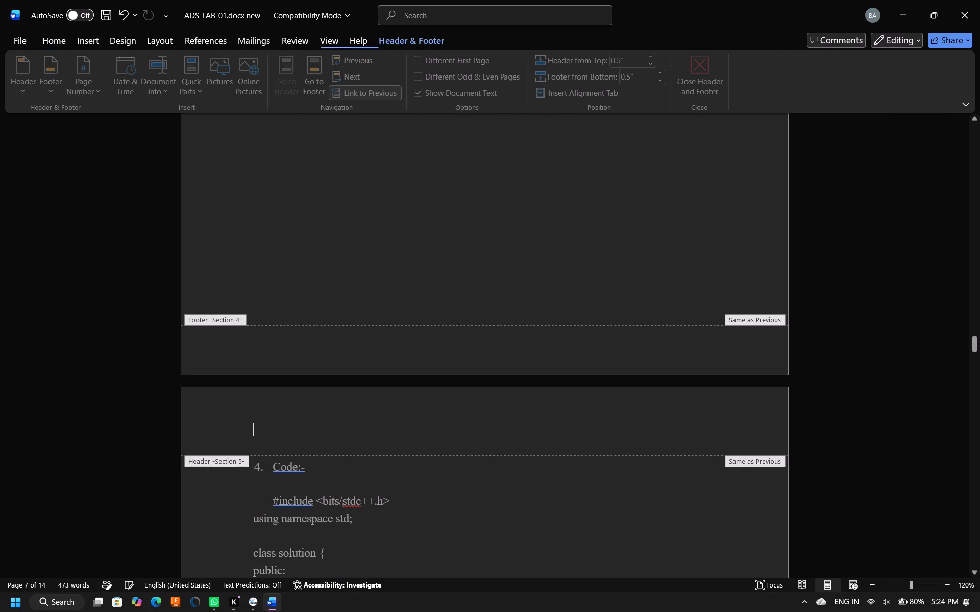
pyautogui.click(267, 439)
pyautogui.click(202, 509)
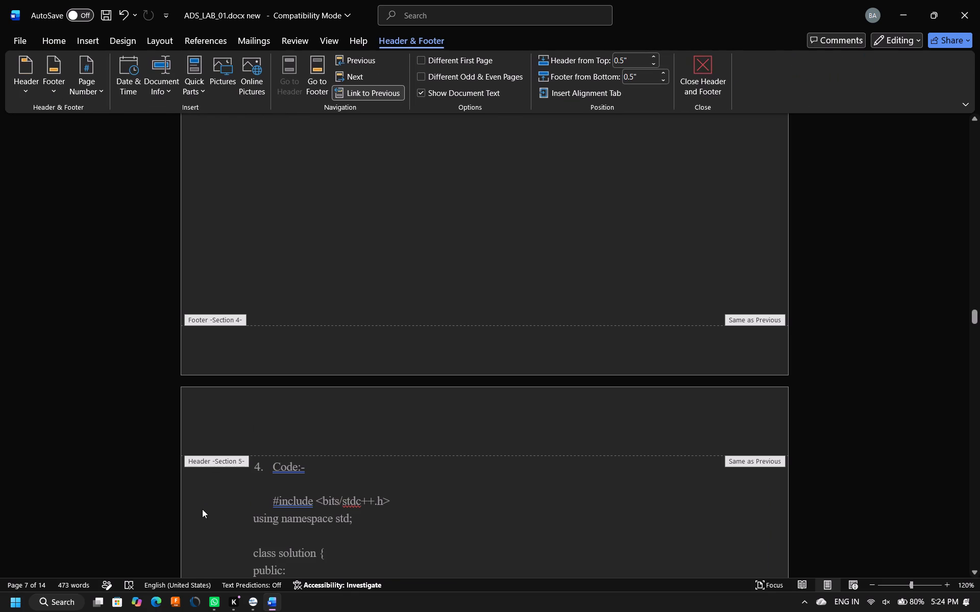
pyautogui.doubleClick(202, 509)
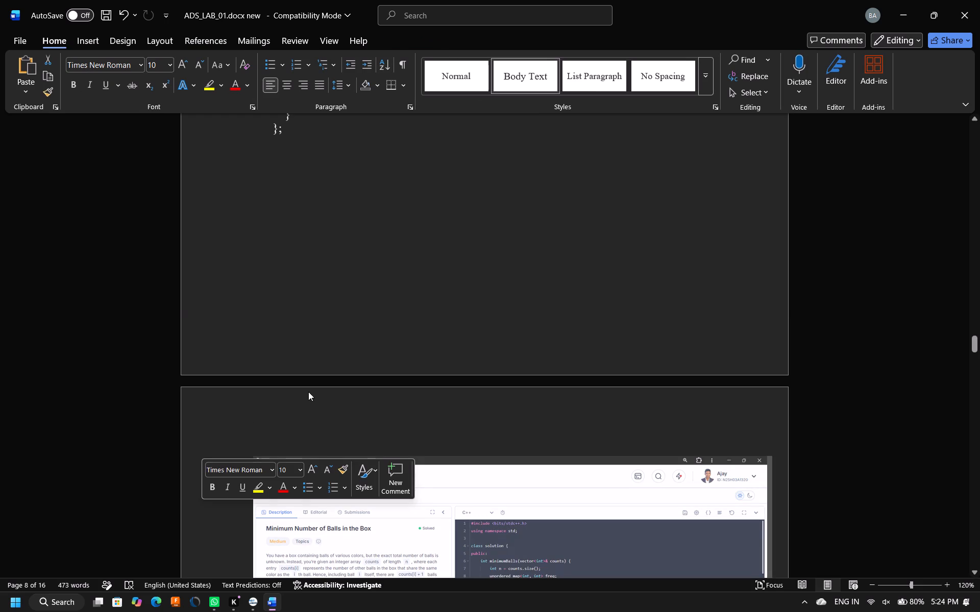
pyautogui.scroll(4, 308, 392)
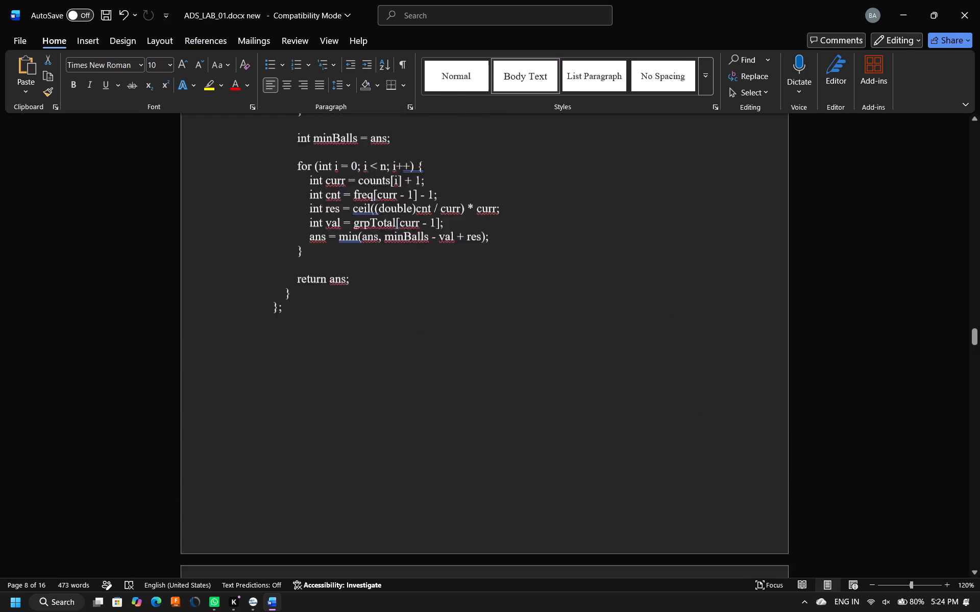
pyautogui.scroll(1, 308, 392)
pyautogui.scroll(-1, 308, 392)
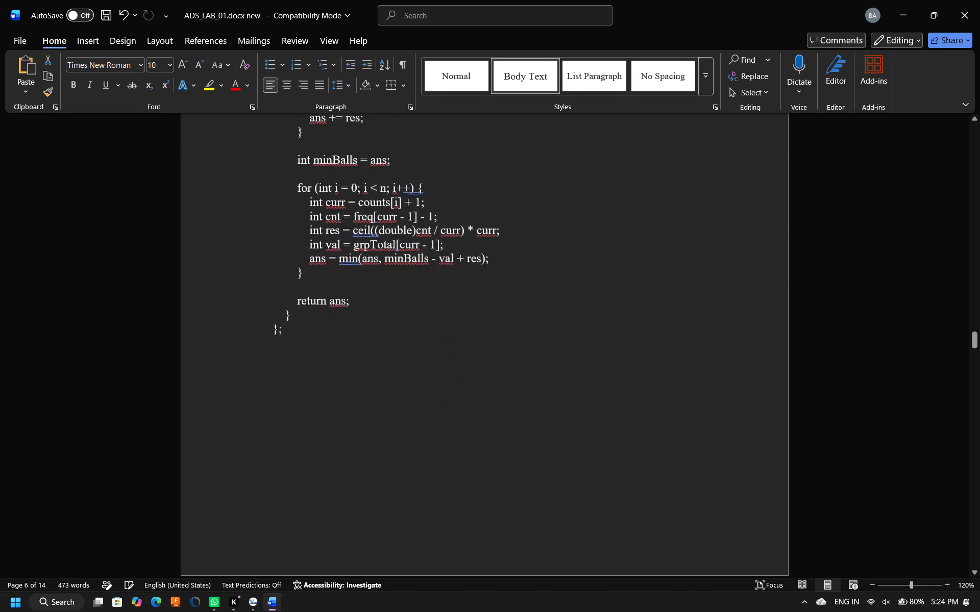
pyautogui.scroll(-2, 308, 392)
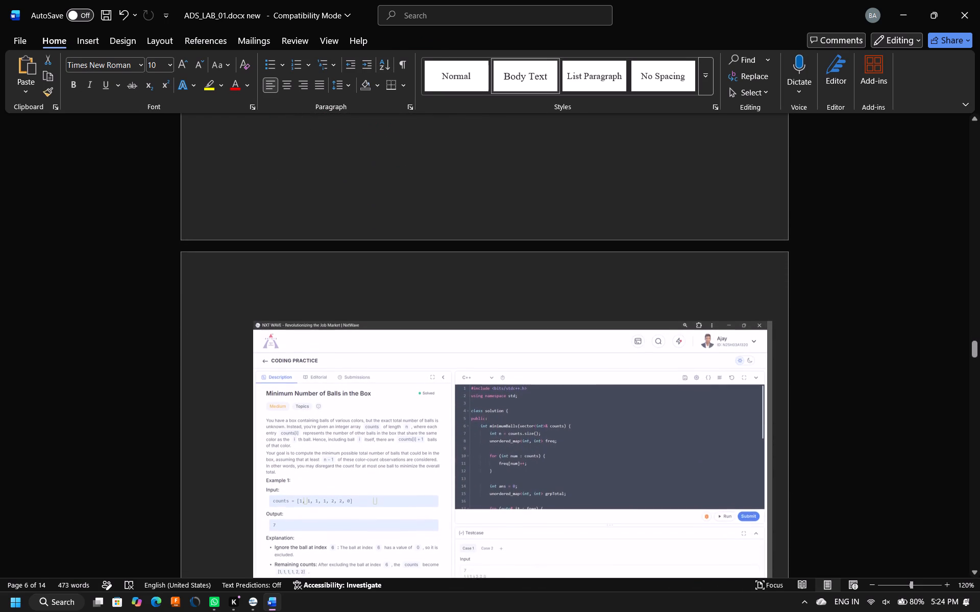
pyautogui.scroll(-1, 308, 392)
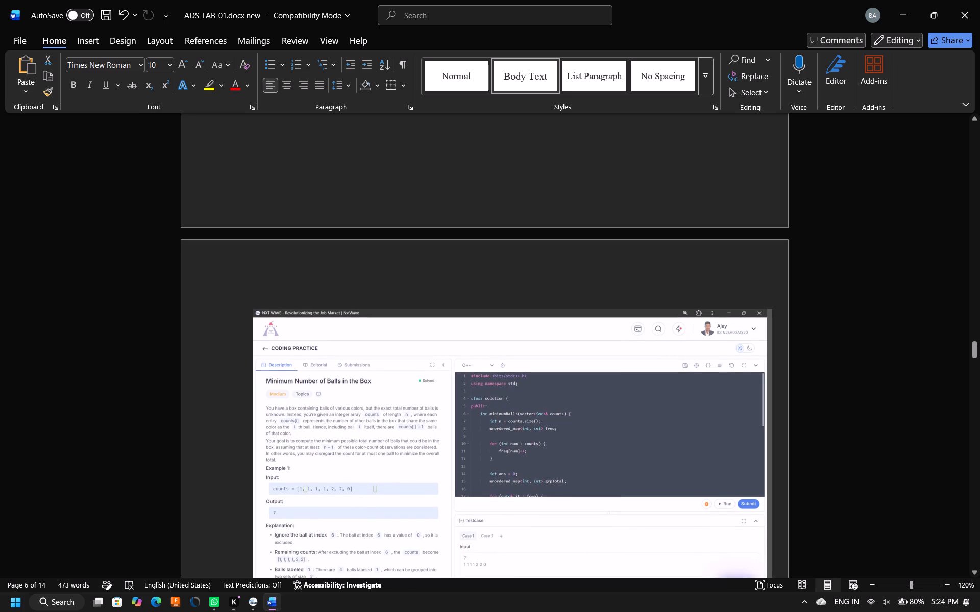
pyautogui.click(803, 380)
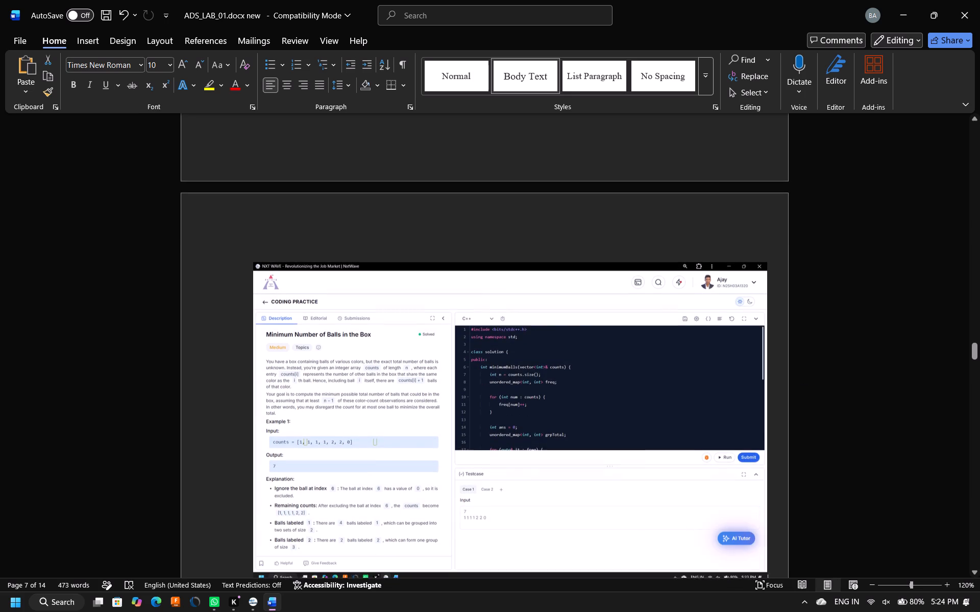
# Review the layout of the code and pictures from the Most Frequent Element problem through item 6's old Minimum Number of Balls picture.
pyautogui.scroll(4, 615, 370)
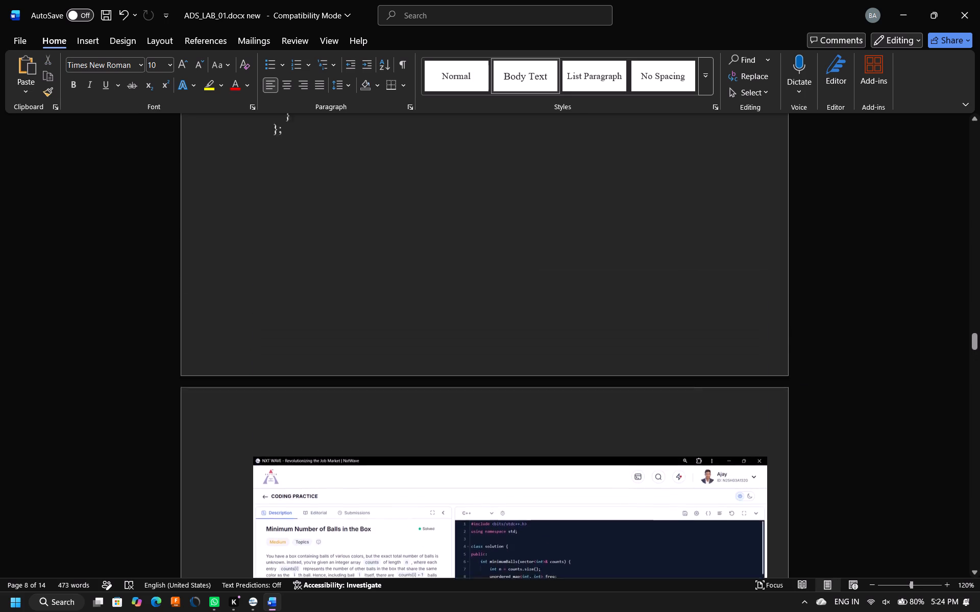
pyautogui.scroll(6, 615, 370)
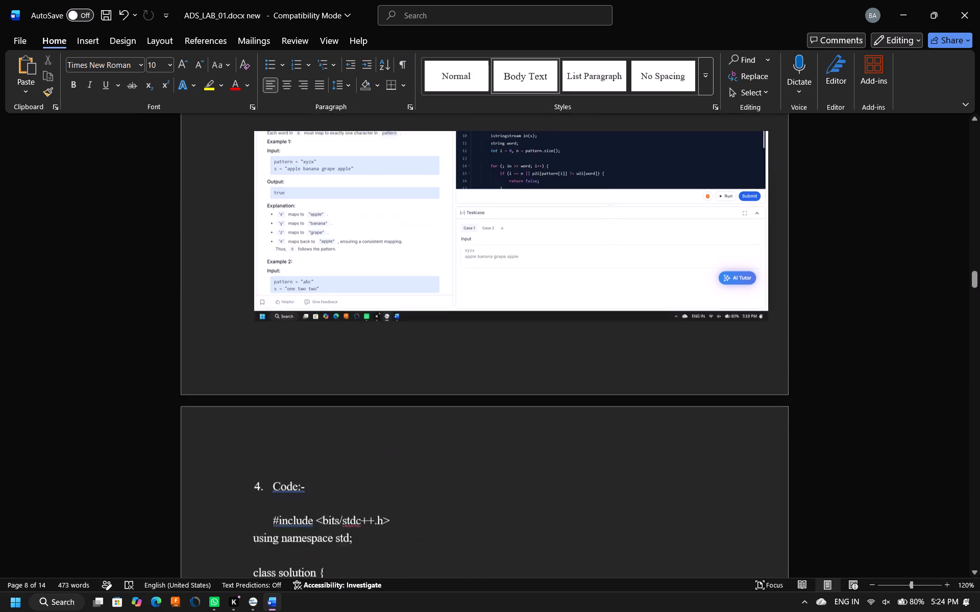
pyautogui.scroll(13, 615, 370)
pyautogui.scroll(-4, 615, 370)
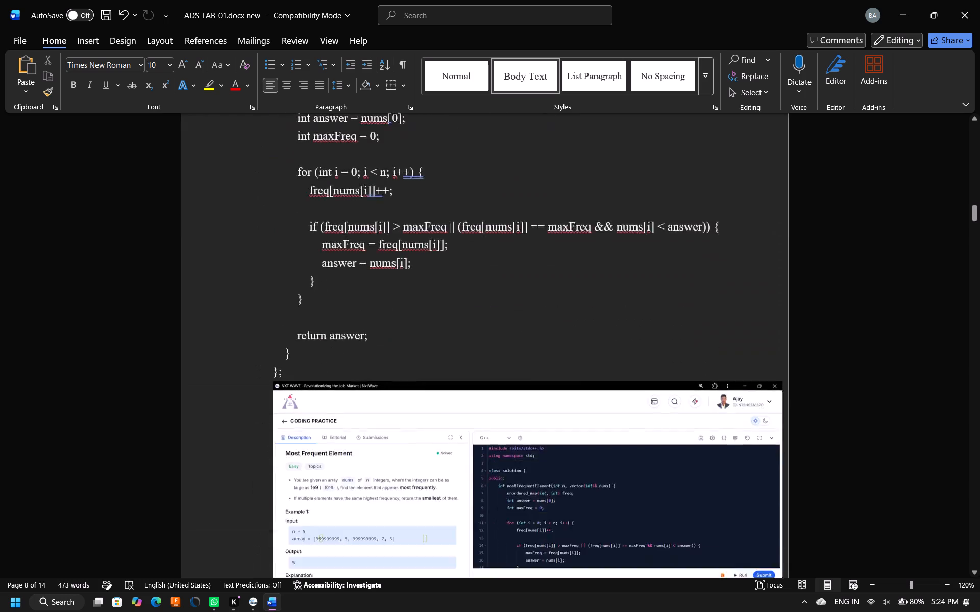
pyautogui.scroll(-7, 615, 370)
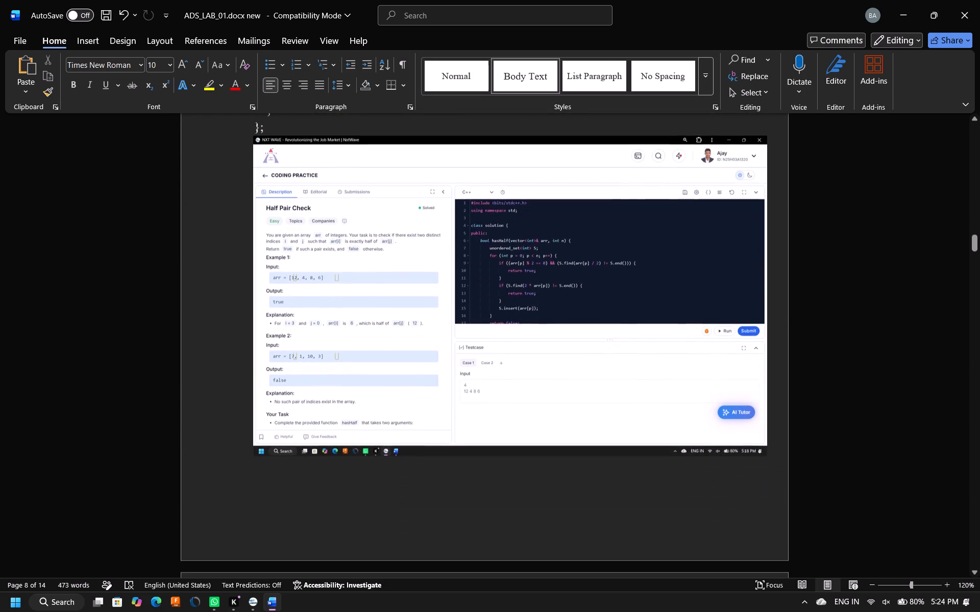
pyautogui.scroll(-4, 615, 370)
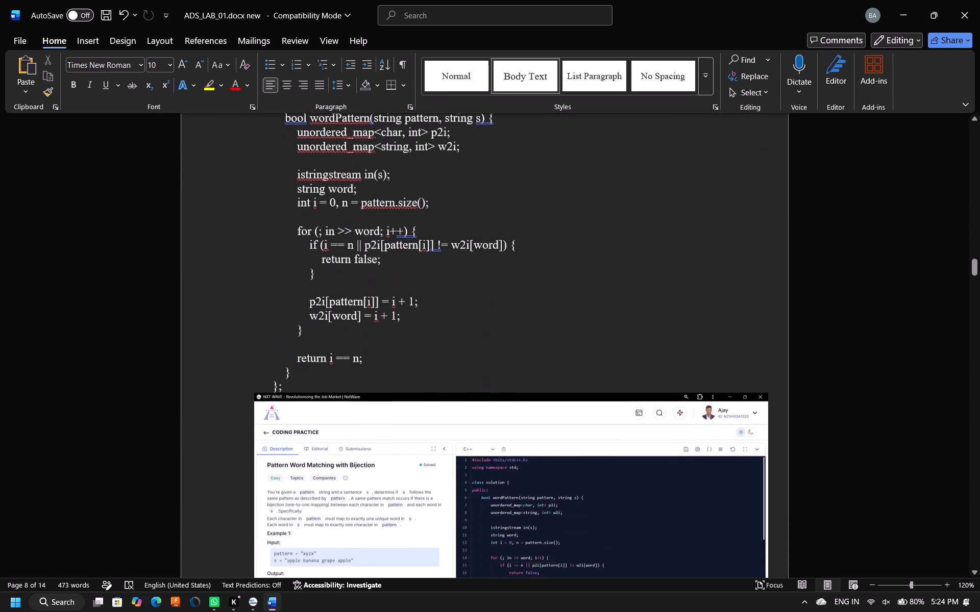
pyautogui.scroll(-3, 615, 370)
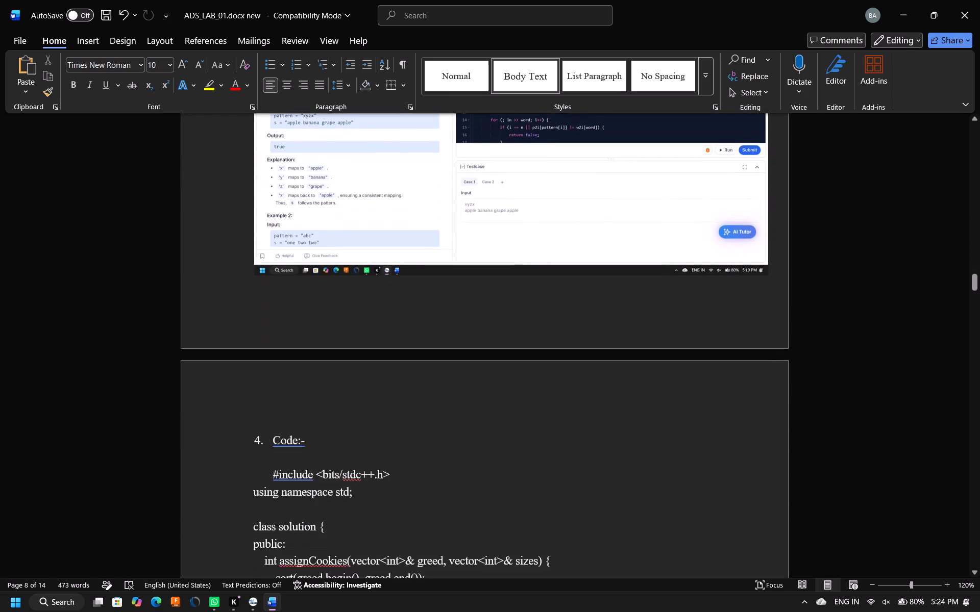
pyautogui.scroll(-5, 615, 370)
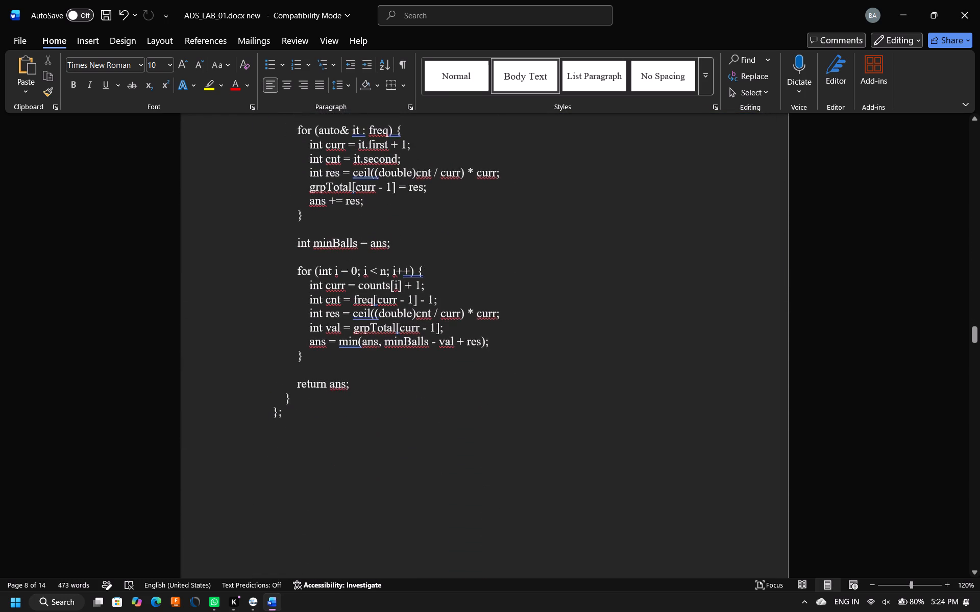
pyautogui.scroll(-3, 615, 370)
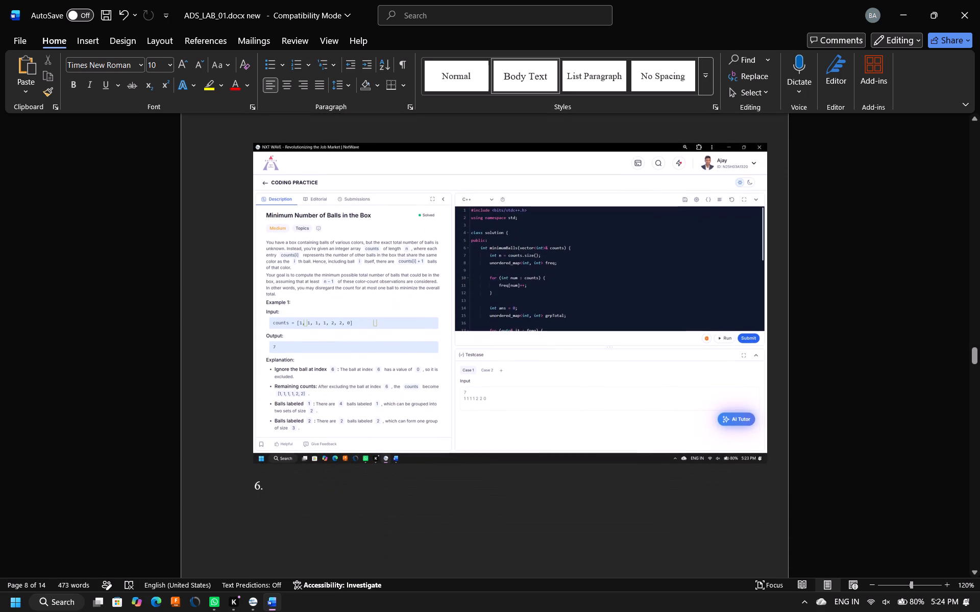
pyautogui.scroll(-2, 615, 370)
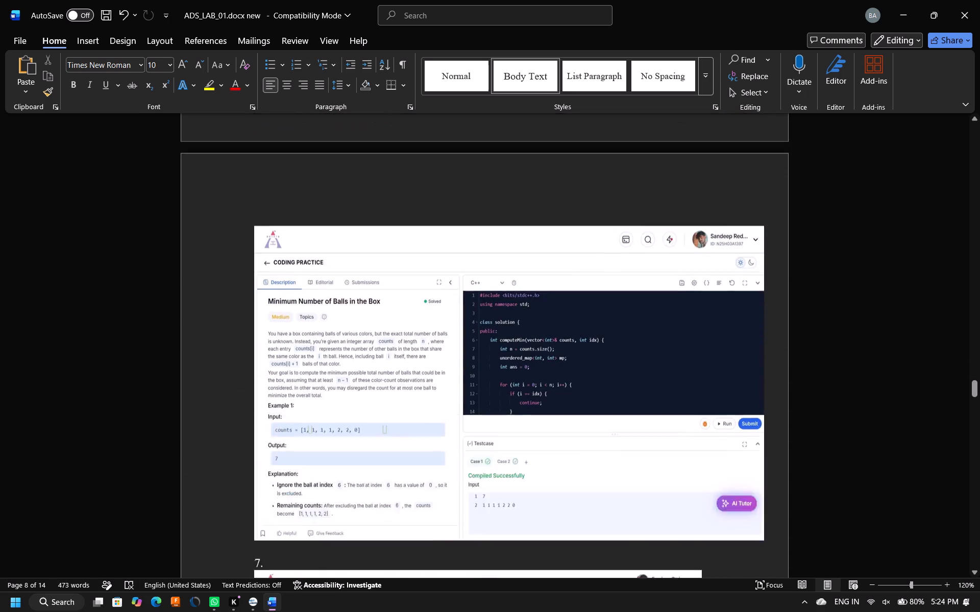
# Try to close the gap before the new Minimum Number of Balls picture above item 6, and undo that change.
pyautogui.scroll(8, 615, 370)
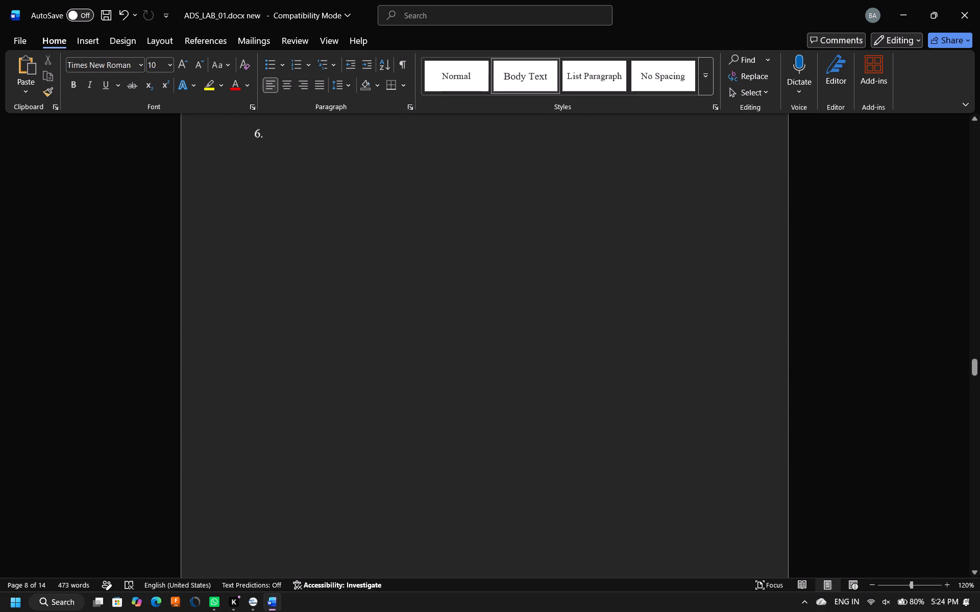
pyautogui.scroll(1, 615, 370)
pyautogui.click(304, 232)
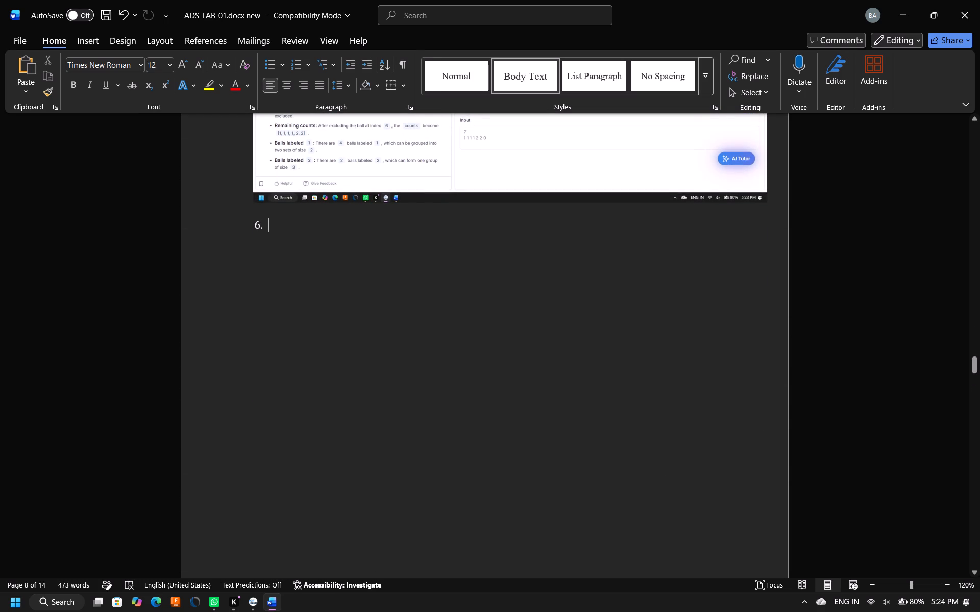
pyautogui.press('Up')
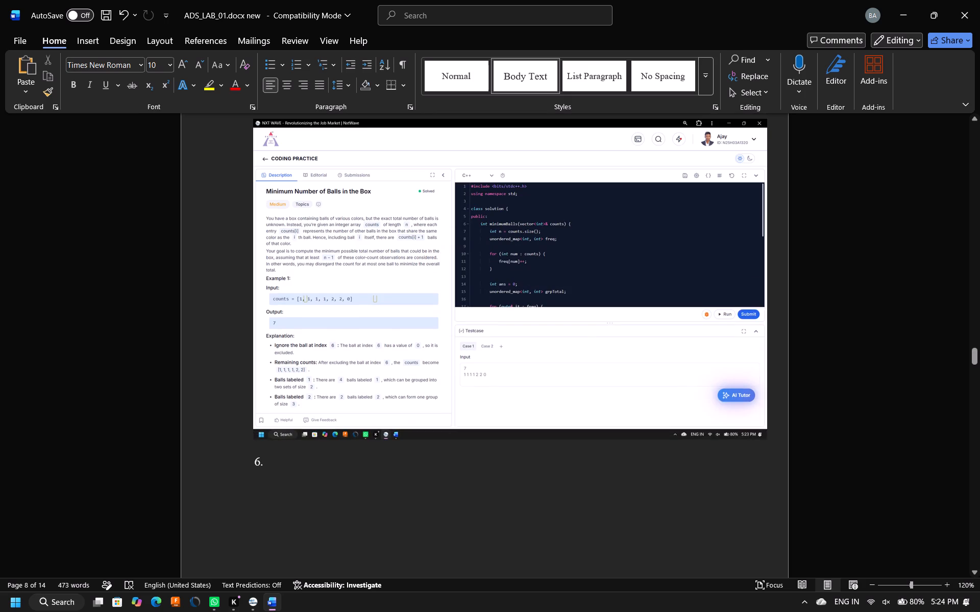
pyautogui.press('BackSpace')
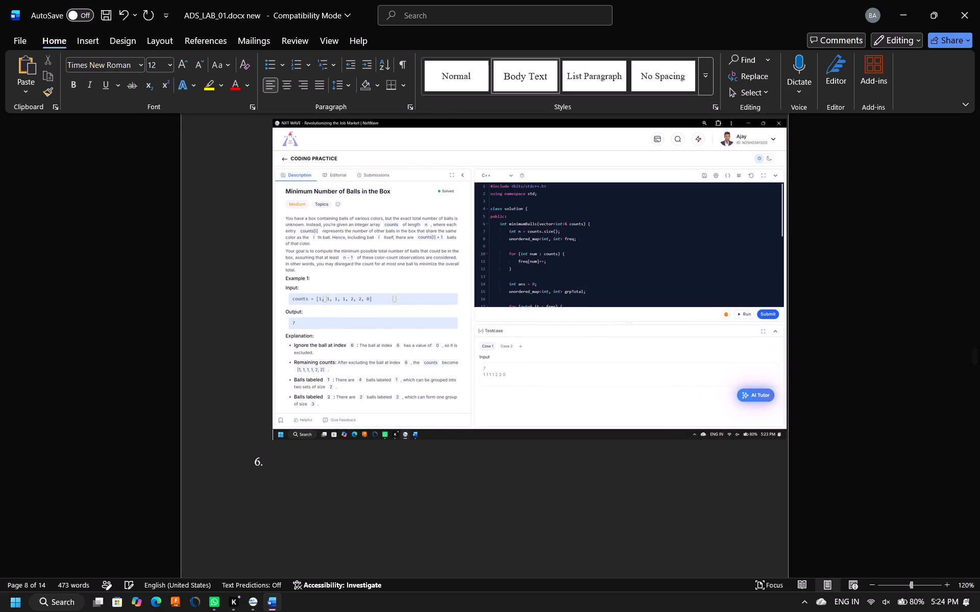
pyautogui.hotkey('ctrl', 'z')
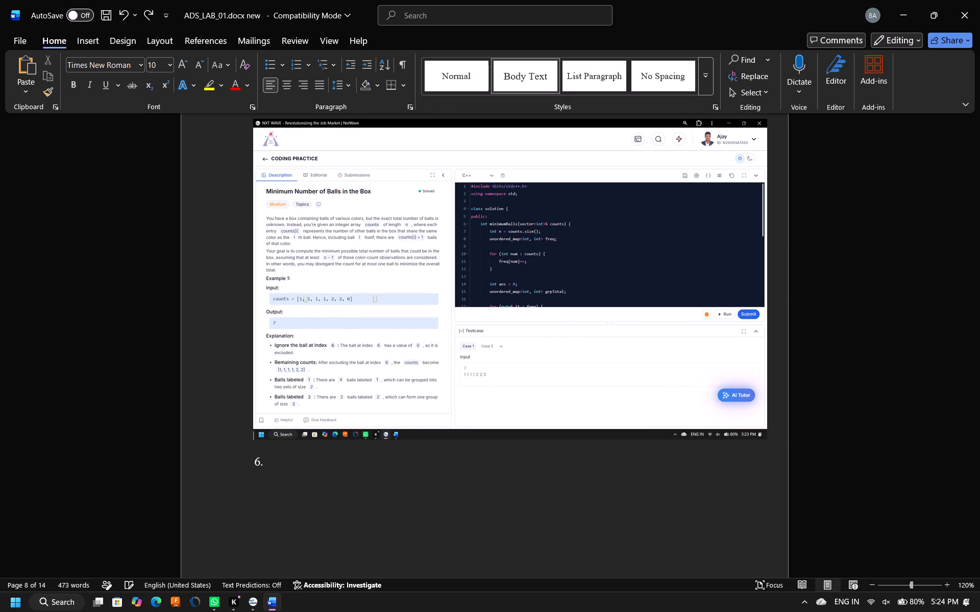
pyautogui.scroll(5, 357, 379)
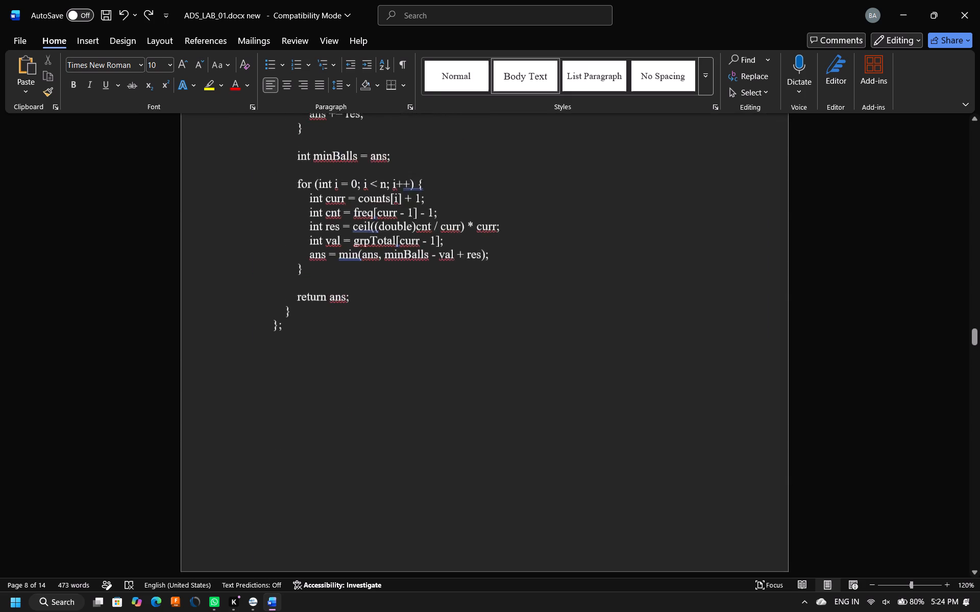
# Check the page layout from the end of item 5's code to the old Minimum Number of Balls picture after item 6.
pyautogui.scroll(4, 357, 379)
pyautogui.scroll(-6, 357, 379)
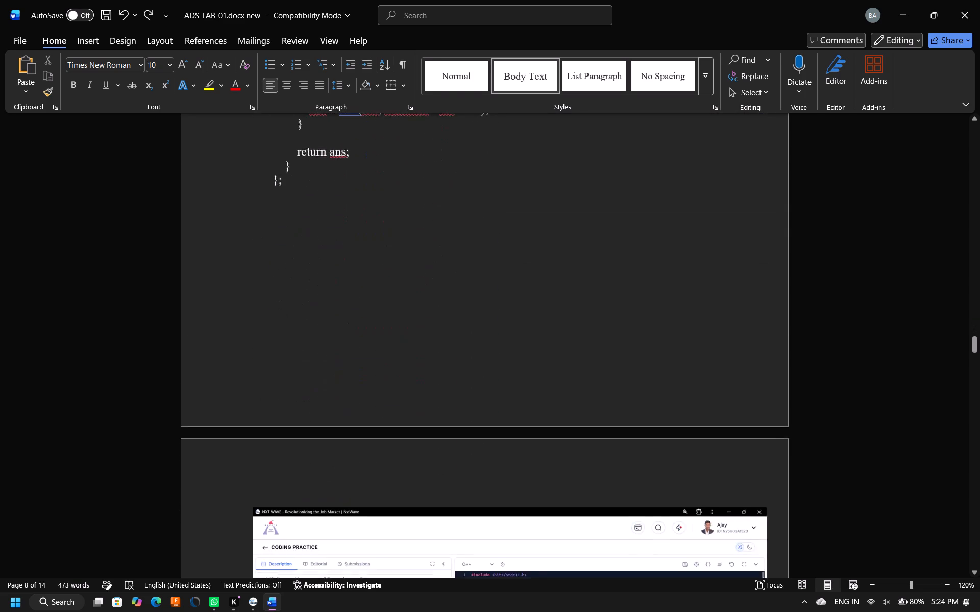
pyautogui.scroll(-3, 357, 379)
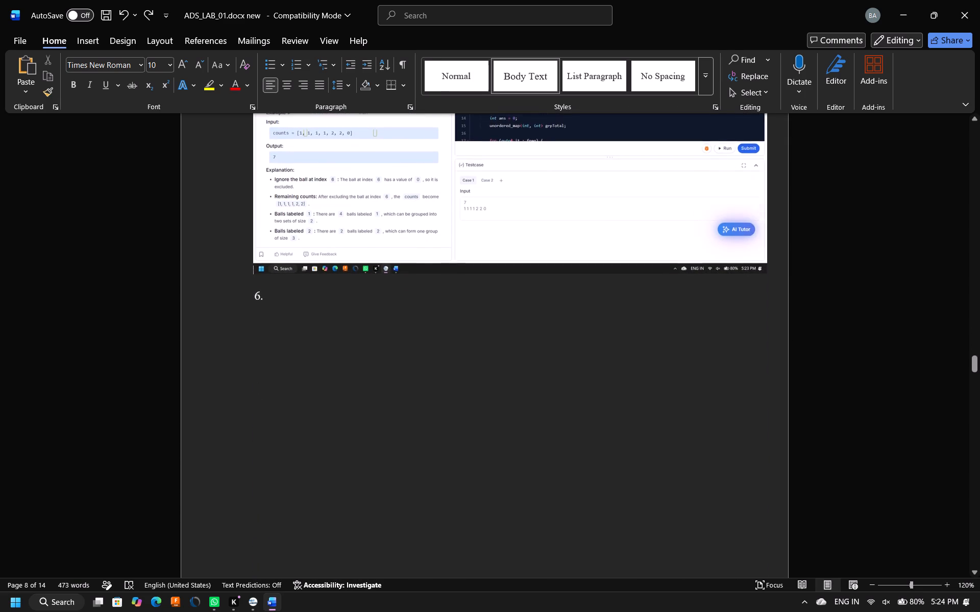
pyautogui.scroll(-4, 357, 379)
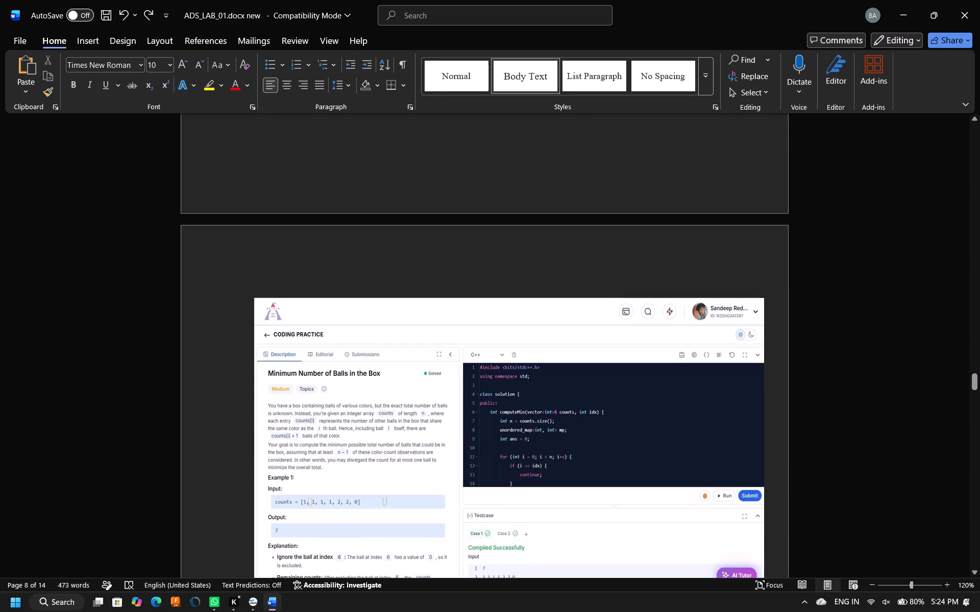
# Delete the old 6. number and its empty line below the new Minimum Number of Balls picture.
pyautogui.scroll(5, 357, 379)
pyautogui.scroll(-1, 357, 379)
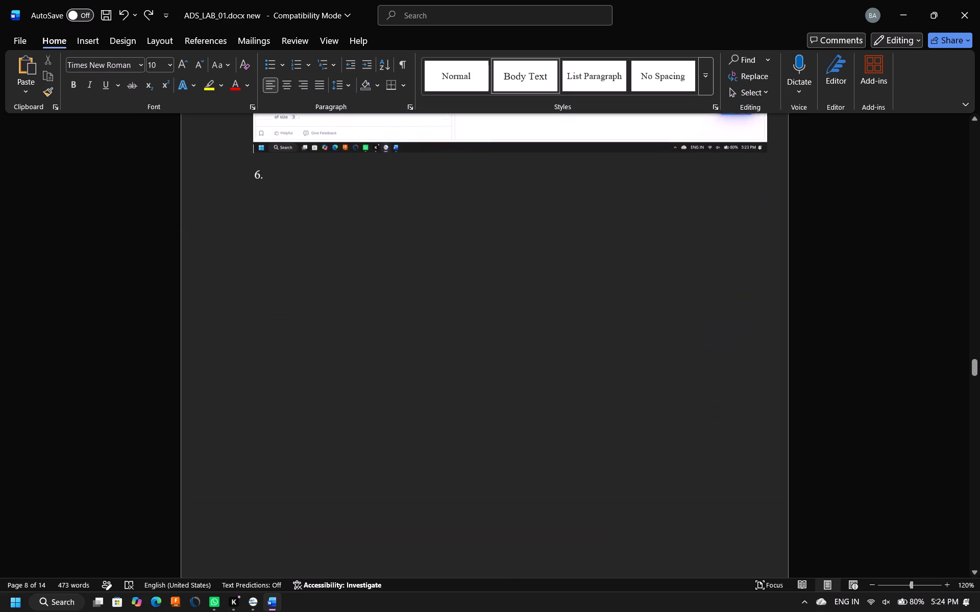
pyautogui.scroll(-1, 357, 379)
pyautogui.click(256, 136)
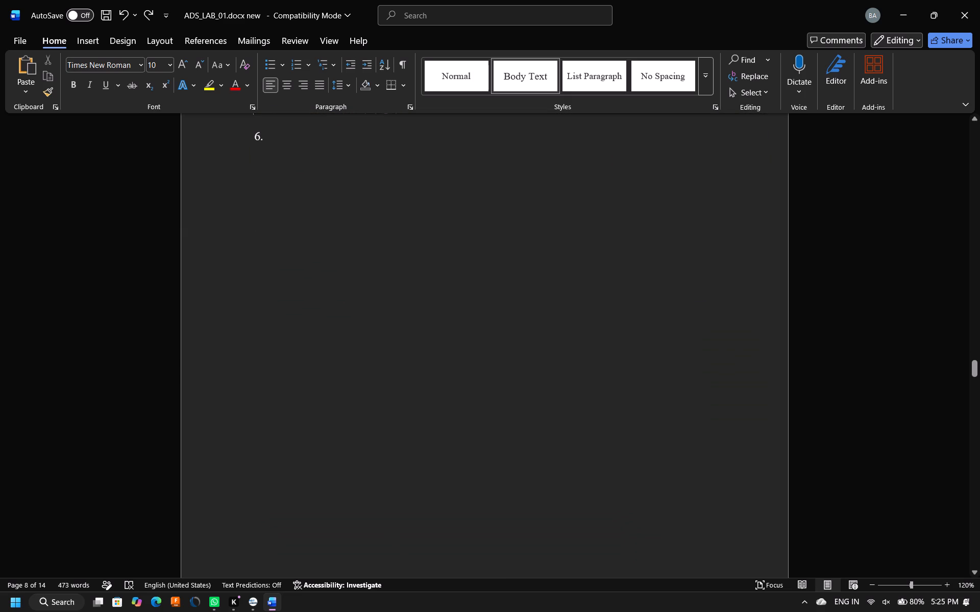
pyautogui.press('Right')
pyautogui.press('BackSpace')
pyautogui.press('Right')
pyautogui.press('BackSpace')
pyautogui.press('BackSpace')
pyautogui.press('BackSpace')
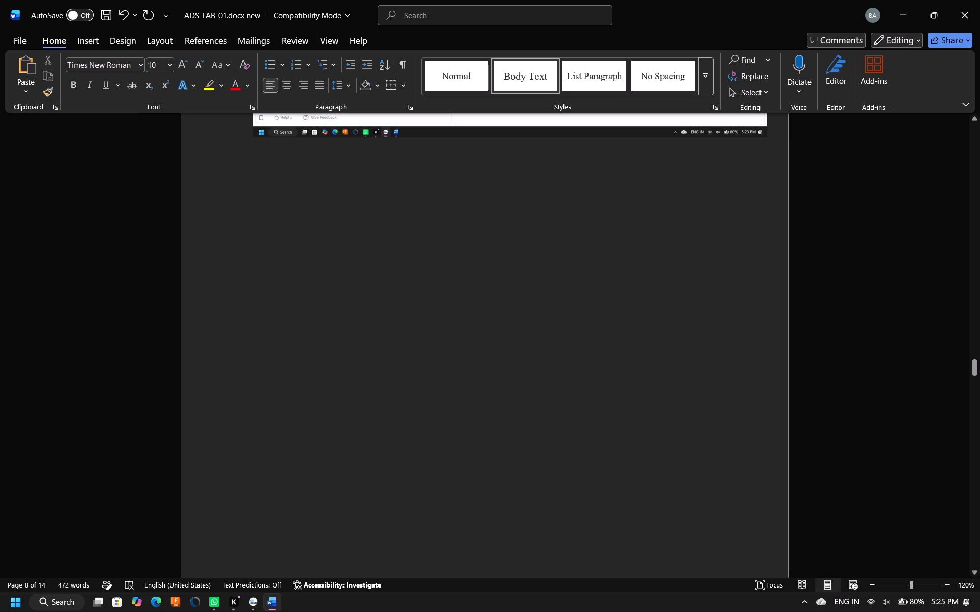
# Add a numbered item 6 headed Code:- below the new Minimum Number of Balls picture, with an unnumbered empty line under it.
pyautogui.press('Return')
pyautogui.press('6')
pyautogui.press('.')
pyautogui.press('space')
pyautogui.hscroll(1, 256, 136)
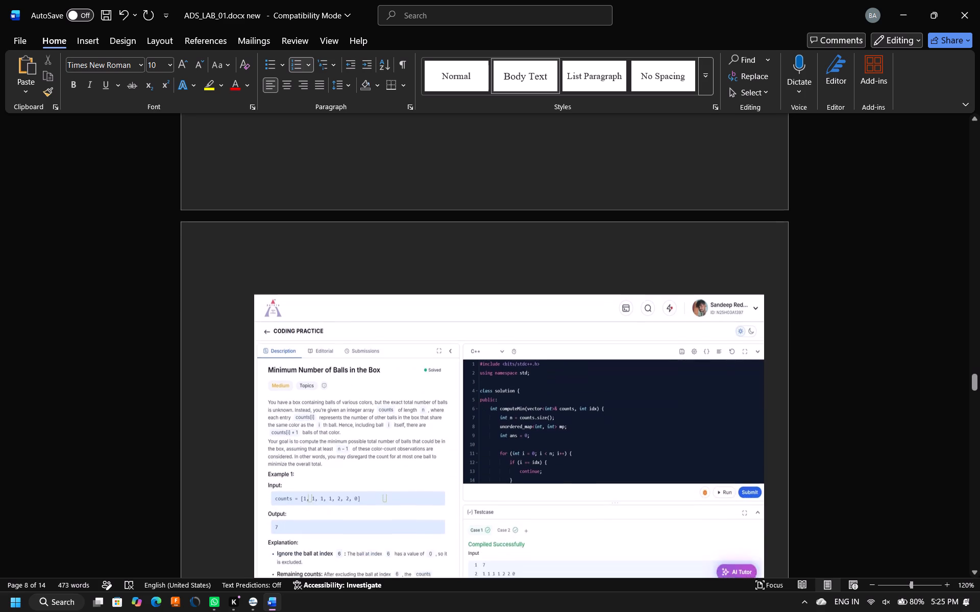
pyautogui.hscroll(1, 256, 136)
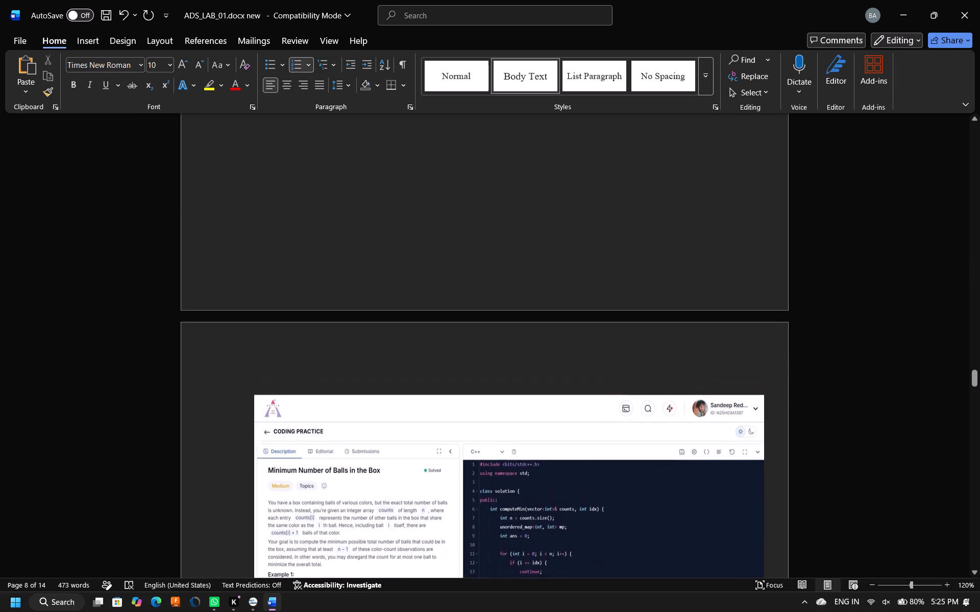
pyautogui.scroll(5, 256, 136)
pyautogui.press('c')
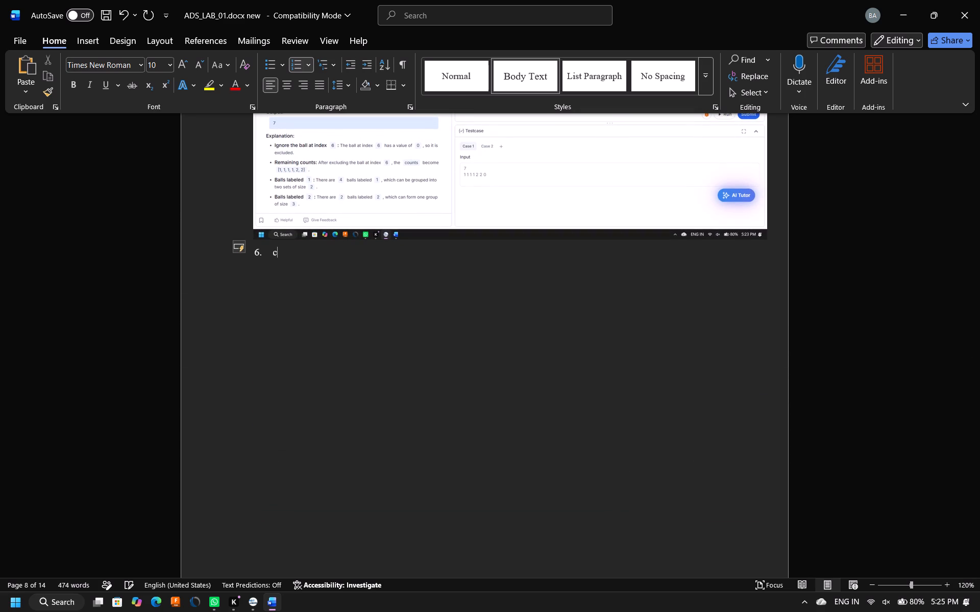
pyautogui.press('BackSpace')
pyautogui.press('c')
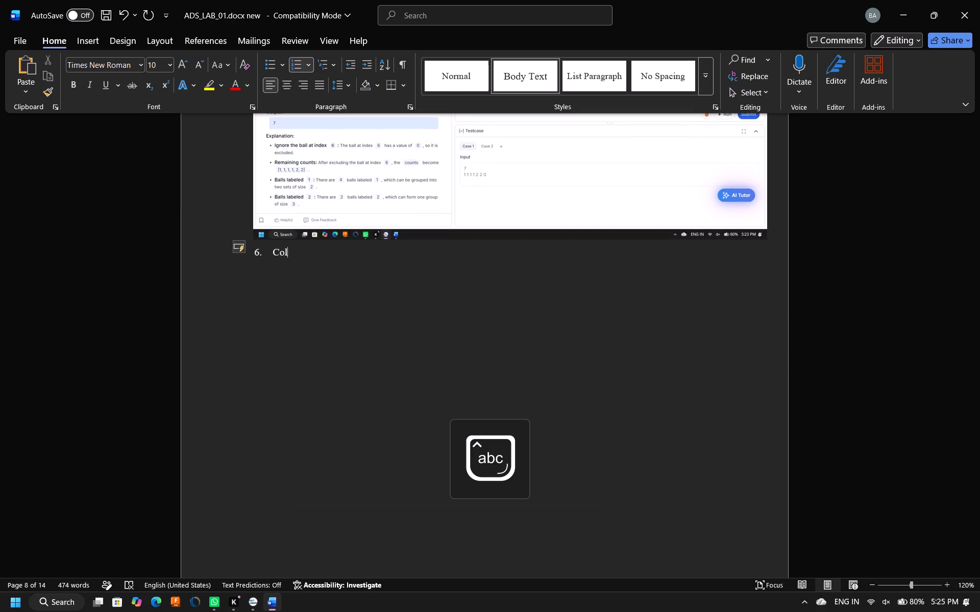
pyautogui.press('BackSpace')
pyautogui.write('de')
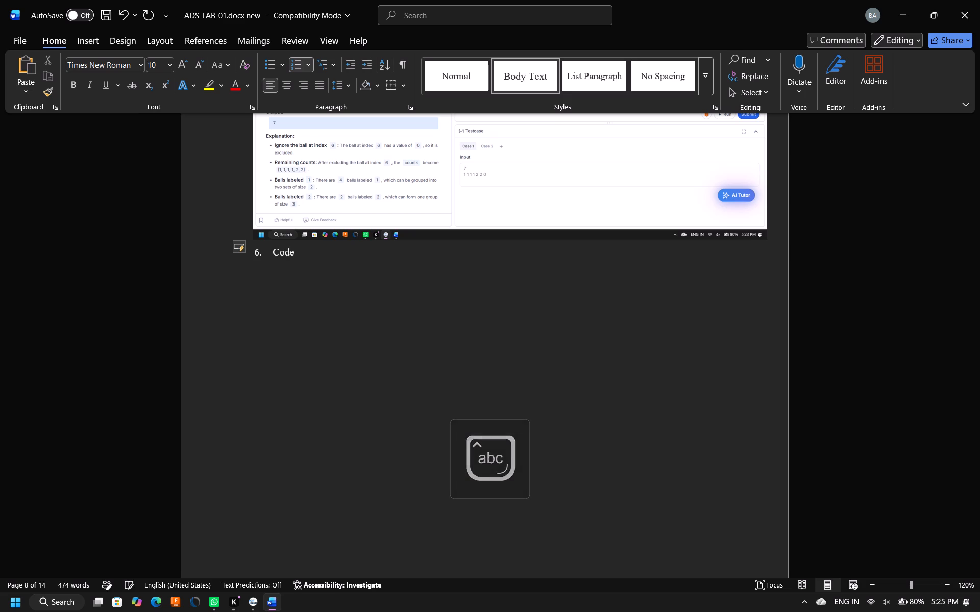
pyautogui.write(':-')
pyautogui.press('space')
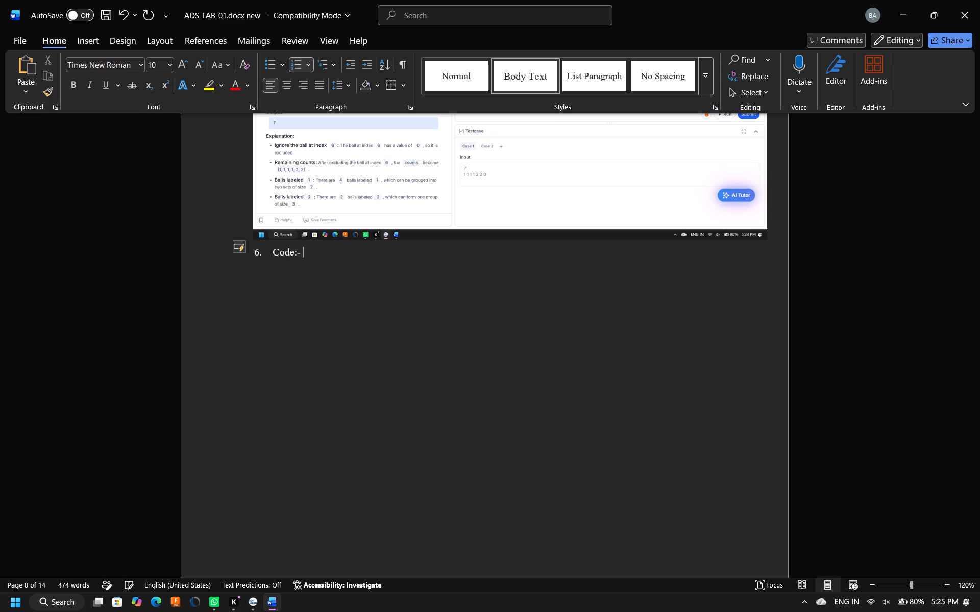
pyautogui.press('Return')
pyautogui.press('BackSpace')
# In the browser's code editor, remove the two blank lines at the end of the Minimum Number of Balls solution.
pyautogui.hotkey('alt', 'Tab')
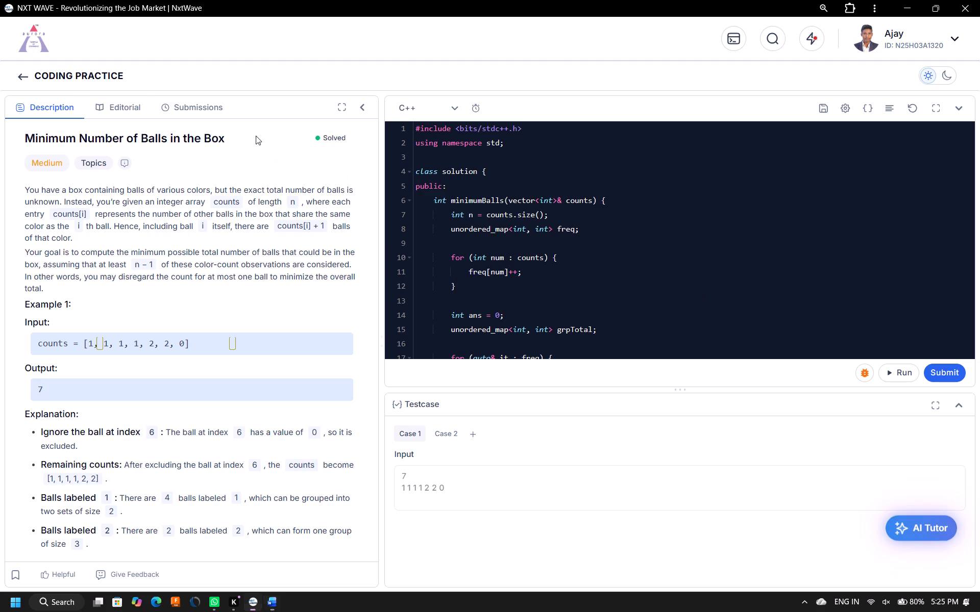
pyautogui.hotkey('alt', 'Tab')
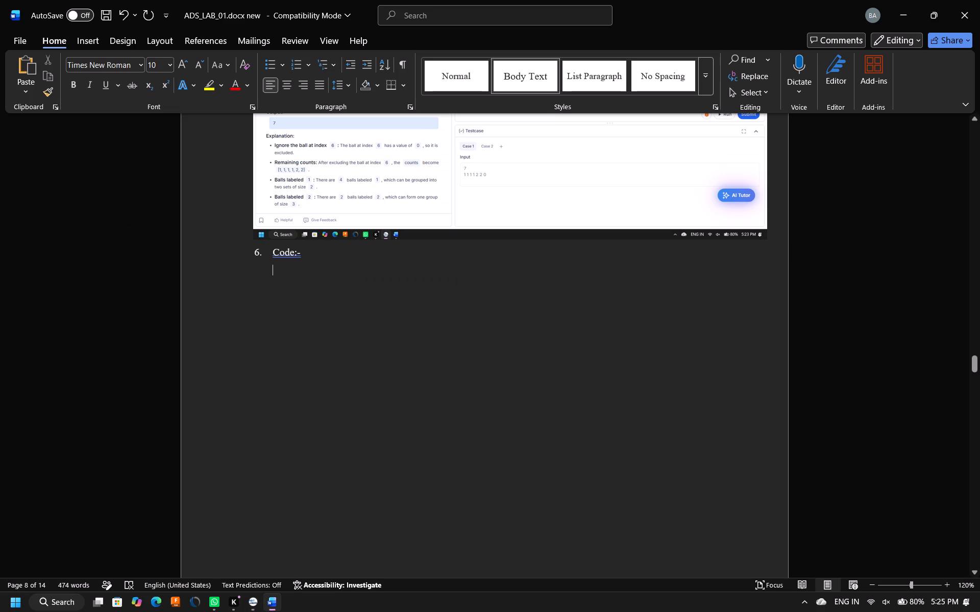
pyautogui.scroll(-4, 241, 276)
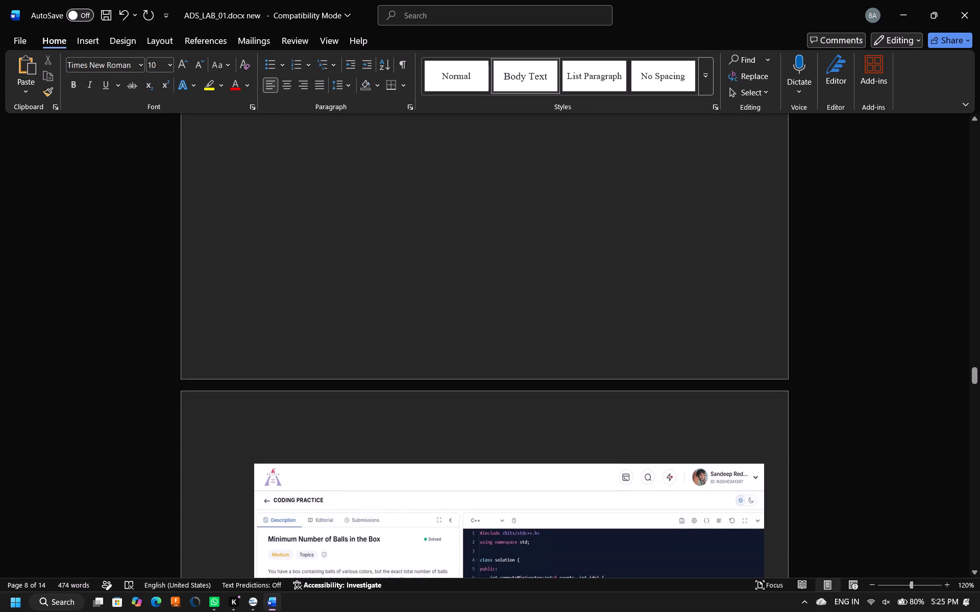
pyautogui.hotkey('alt', 'Tab')
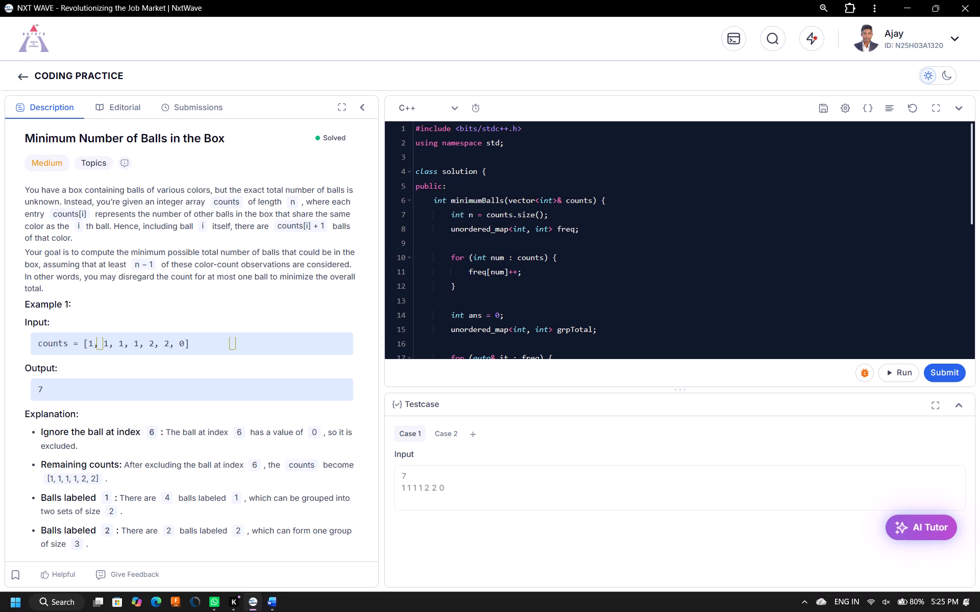
pyautogui.scroll(-3, 462, 220)
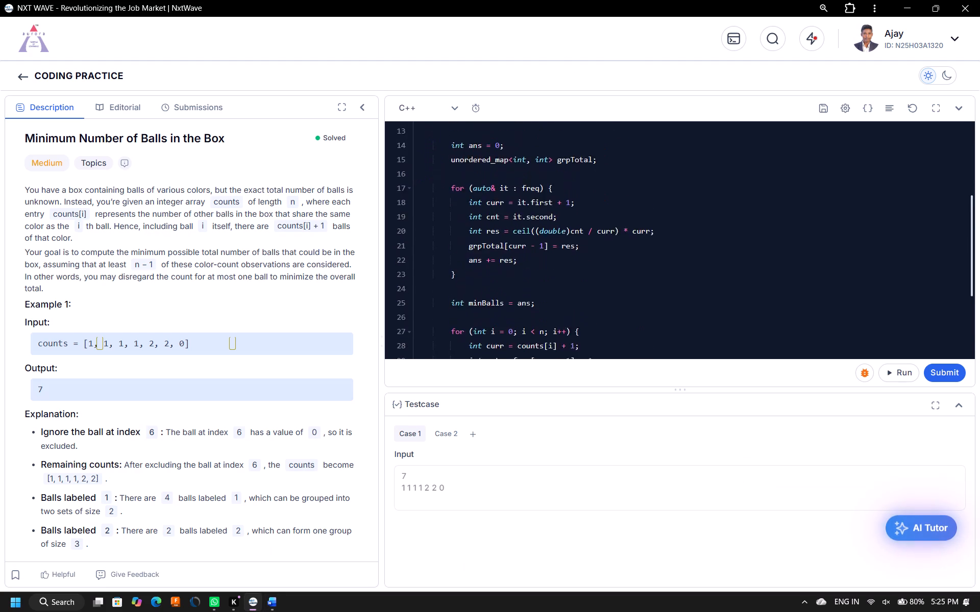
pyautogui.scroll(-2, 462, 220)
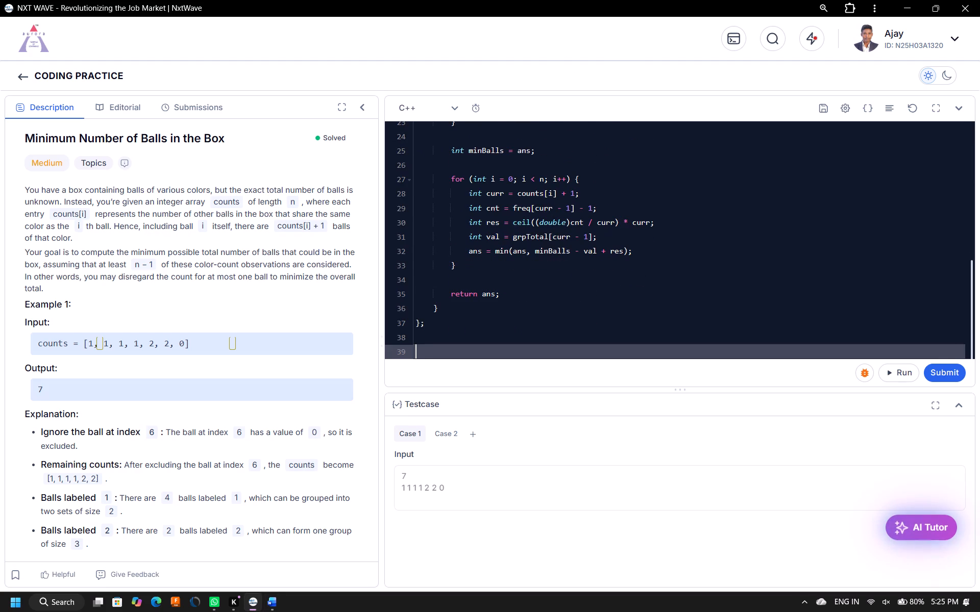
pyautogui.press('BackSpace')
pyautogui.press('BackSpace')
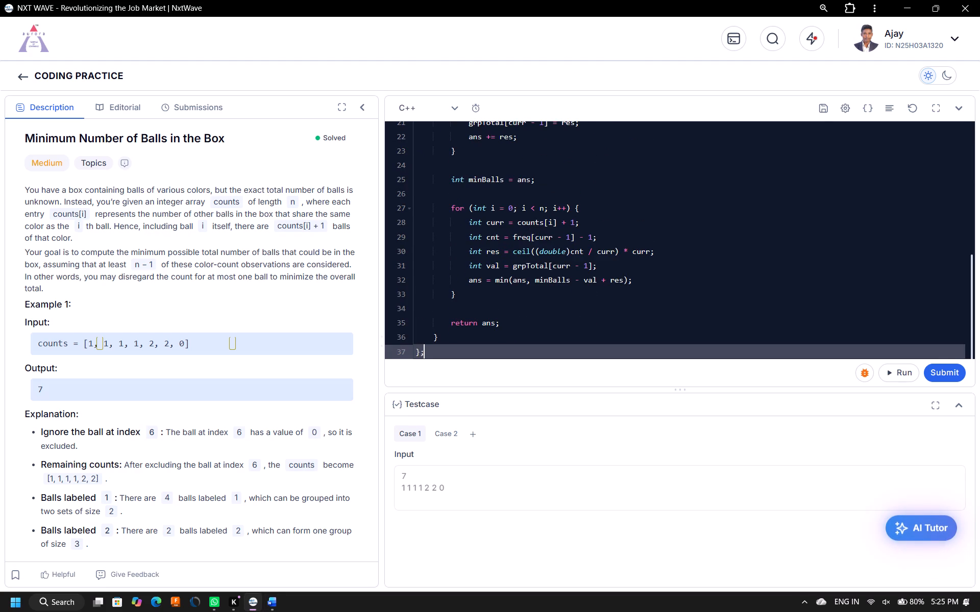
# Back in Word, review the earlier pages with the new Minimum Number of Balls picture and item 5's code.
pyautogui.hotkey('alt', 'Tab')
pyautogui.scroll(5, 514, 352)
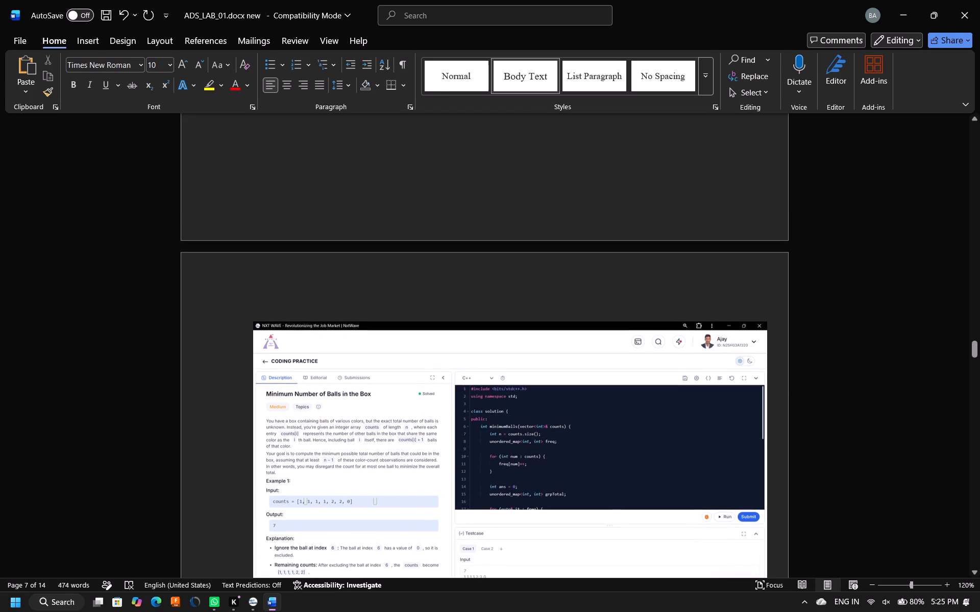
pyautogui.scroll(8, 514, 352)
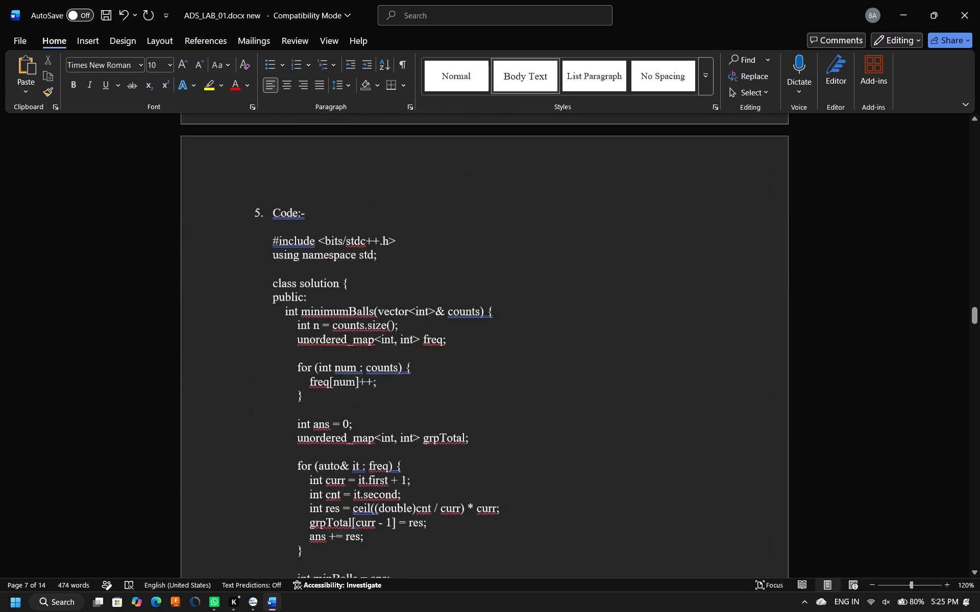
pyautogui.scroll(-7, 514, 352)
pyautogui.scroll(4, 514, 352)
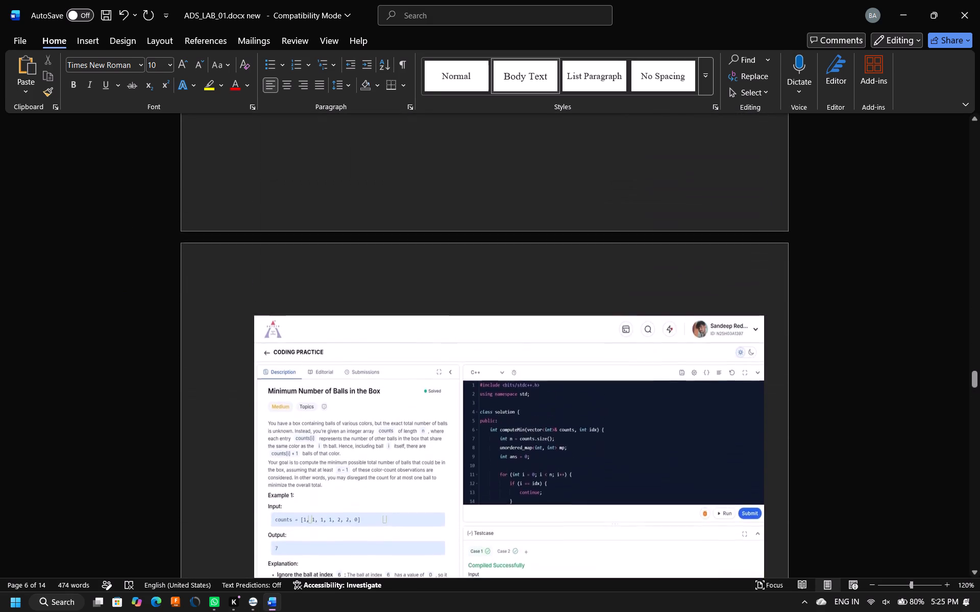
pyautogui.scroll(1, 514, 352)
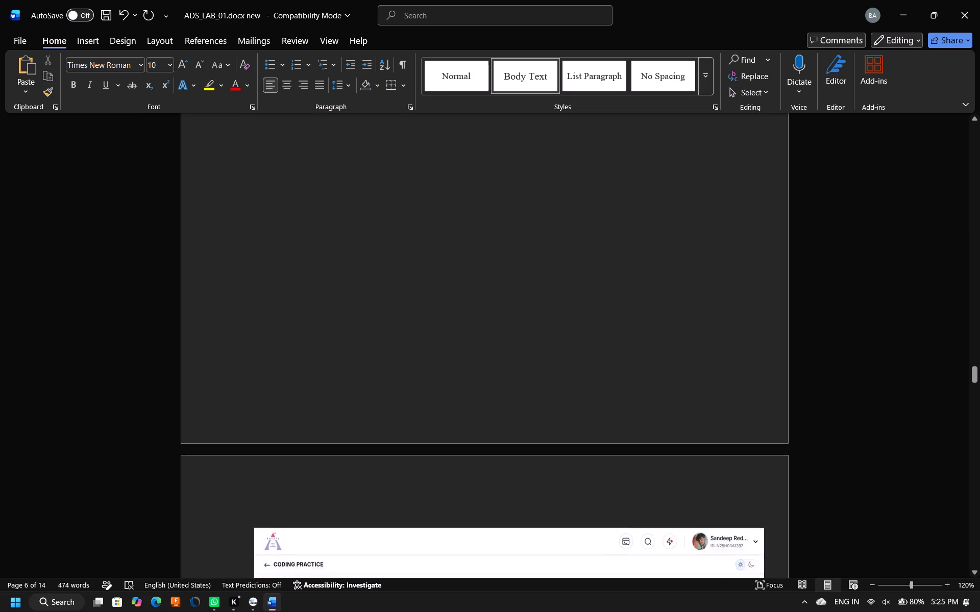
pyautogui.scroll(1, 514, 352)
# In the browser, return to Module I's Coding Practice list and look through the problems after Minimum Number of Balls in the Box.
pyautogui.hotkey('alt', 'Tab')
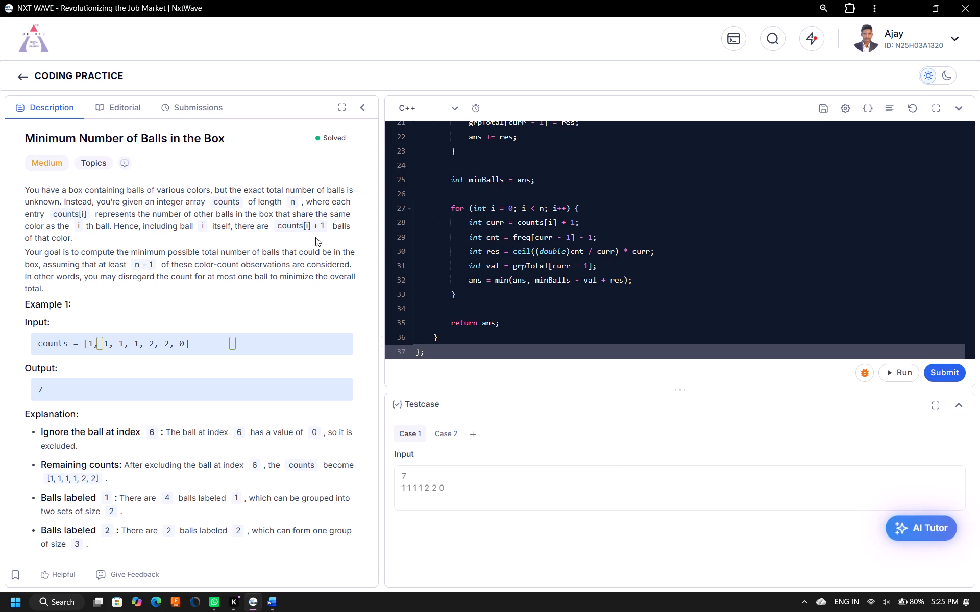
pyautogui.click(18, 74)
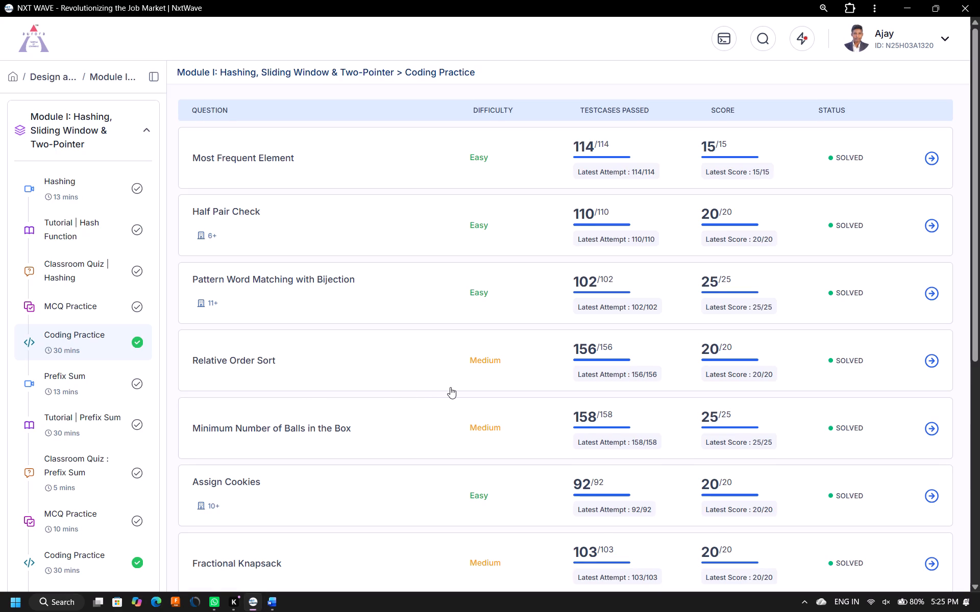
pyautogui.scroll(-3, 450, 387)
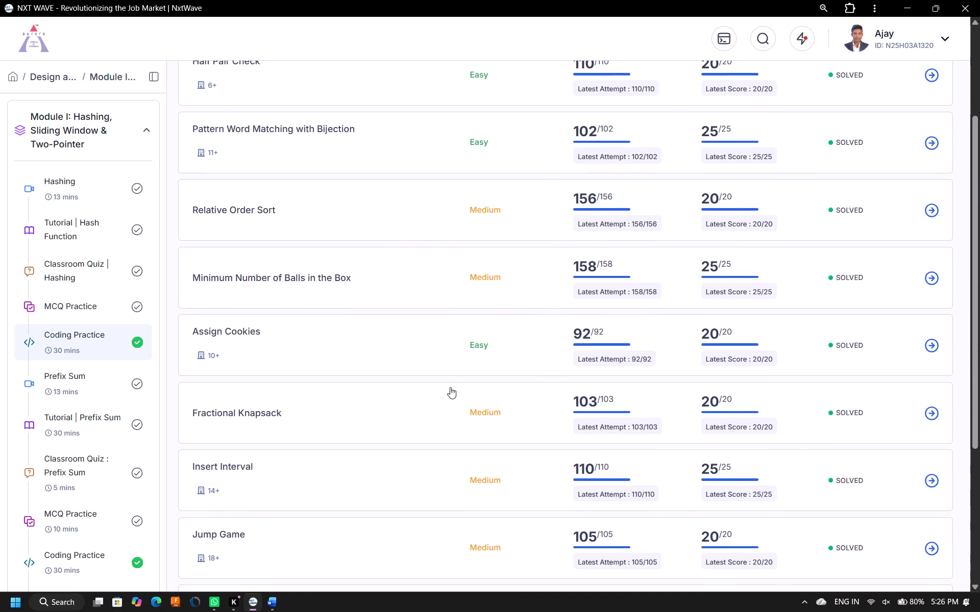
pyautogui.scroll(-2, 450, 387)
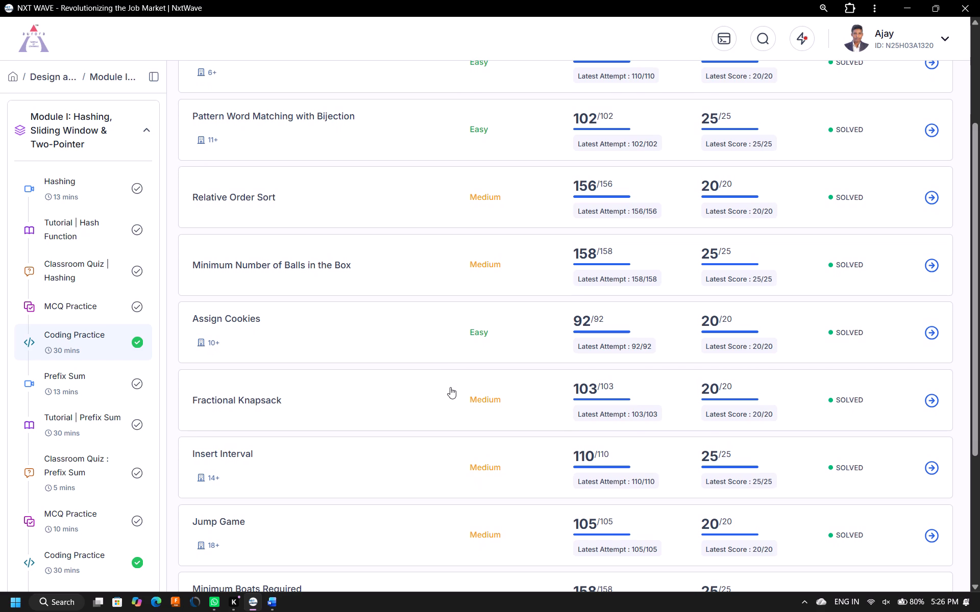
# In Word, review which problems are already covered, from item 4's assignCookies code to the new Minimum Number of Balls picture.
pyautogui.hotkey('alt', 'Tab')
pyautogui.scroll(10, 450, 387)
pyautogui.scroll(-2, 450, 387)
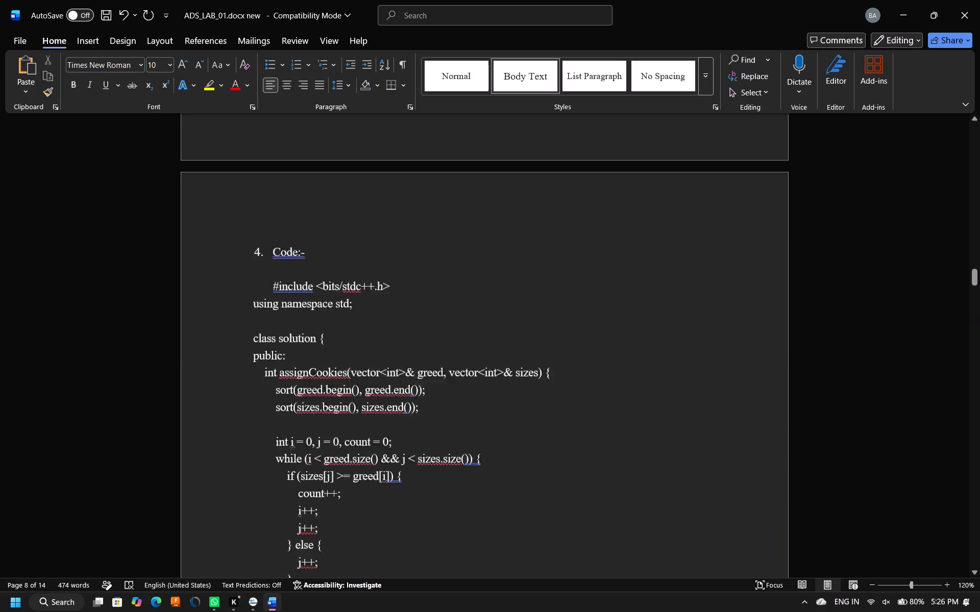
pyautogui.scroll(-8, 450, 387)
pyautogui.scroll(1, 450, 387)
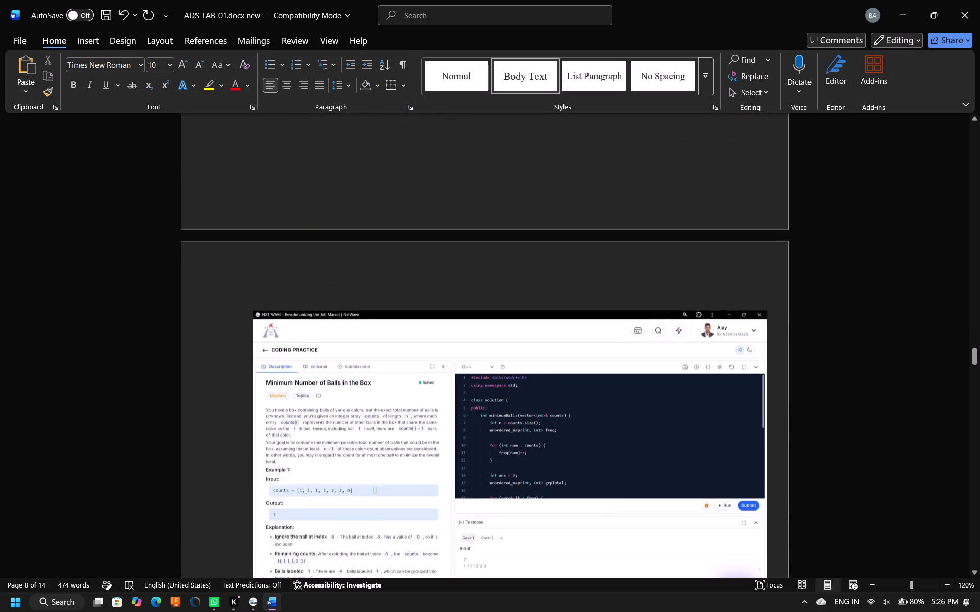
# In the browser, open the Jump Game problem from Module I's Coding Practice list.
pyautogui.scroll(2, 450, 387)
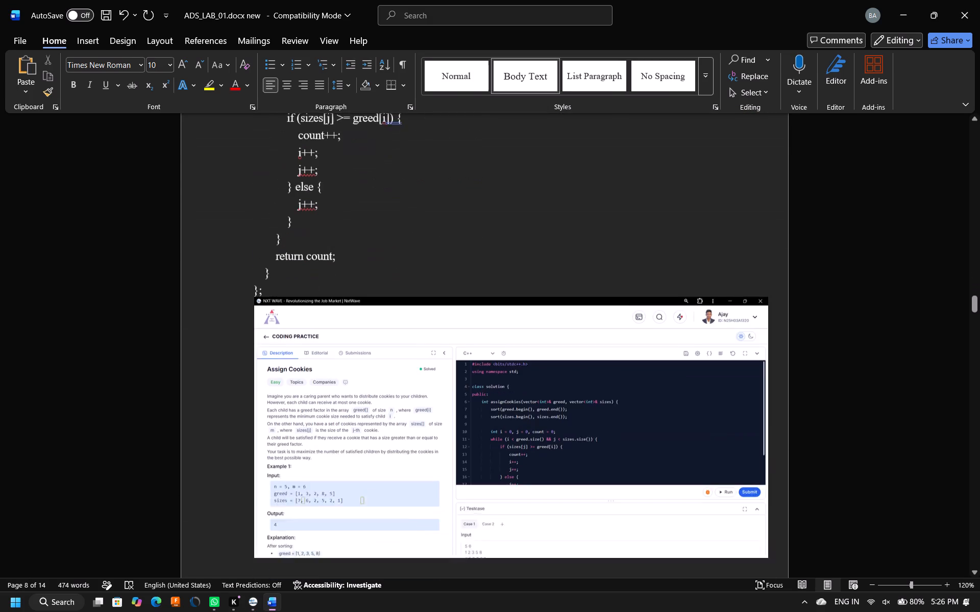
pyautogui.scroll(1, 450, 387)
pyautogui.keyDown('alt'); pyautogui.scroll(1, 450, 387); pyautogui.keyUp('alt')
pyautogui.hotkey('alt', 'Tab')
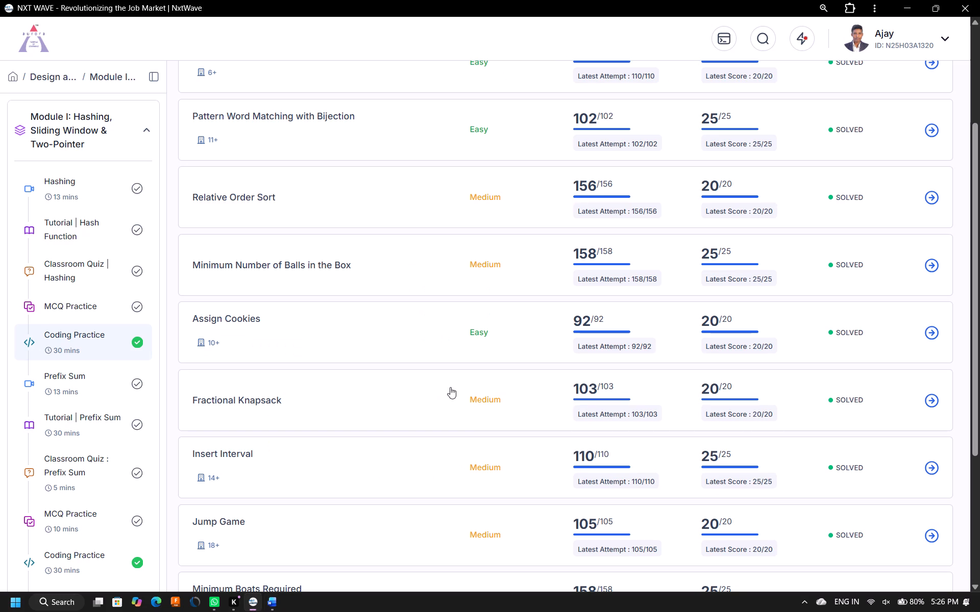
pyautogui.scroll(-2, 450, 387)
pyautogui.click(342, 458)
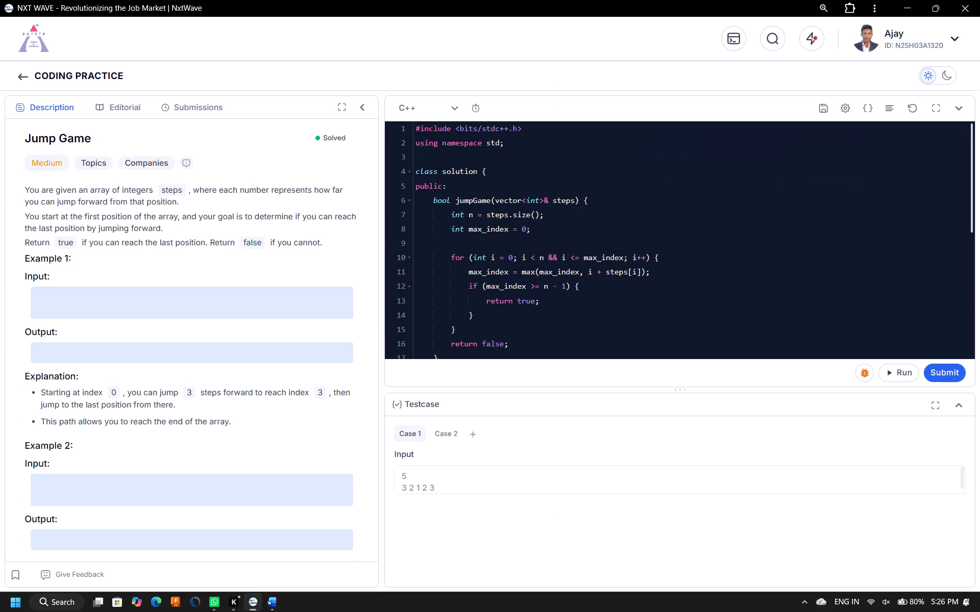
# In Word, review the report from the Assign Cookies picture through item 6's empty code section to the old pictures of items 7 to 10.
pyautogui.hotkey('alt', 'Tab')
pyautogui.scroll(-1, 419, 328)
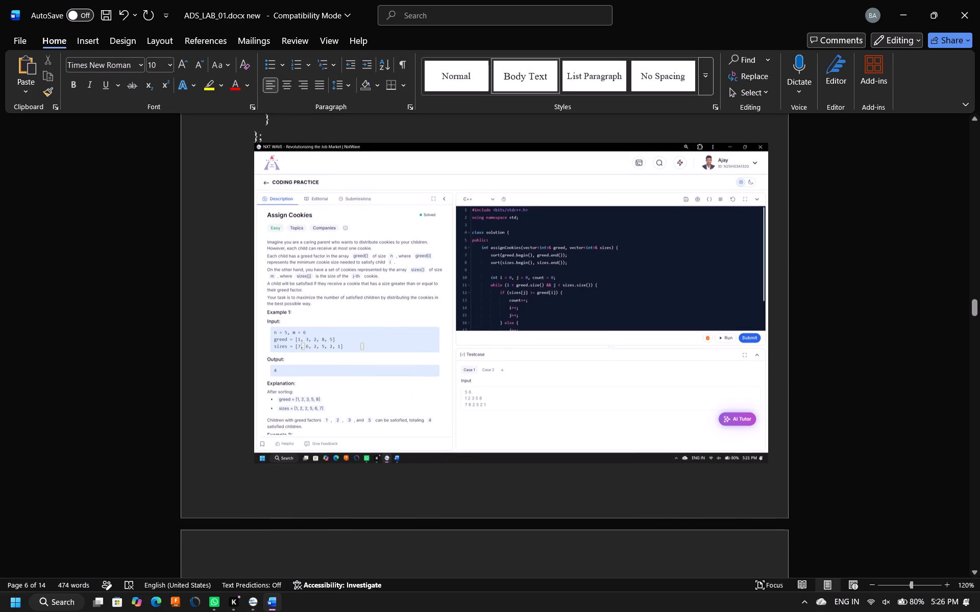
pyautogui.scroll(-3, 419, 328)
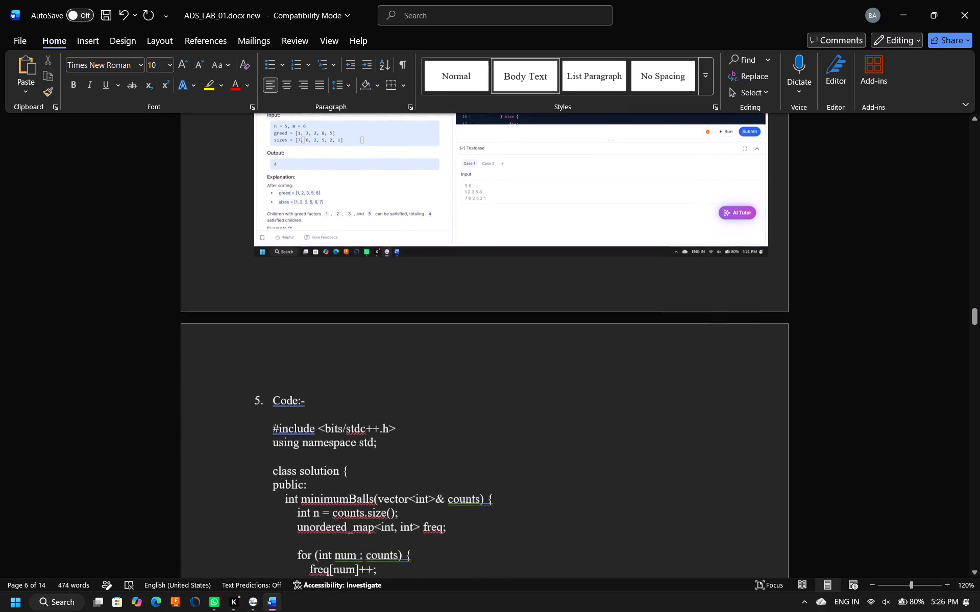
pyautogui.scroll(-2, 419, 328)
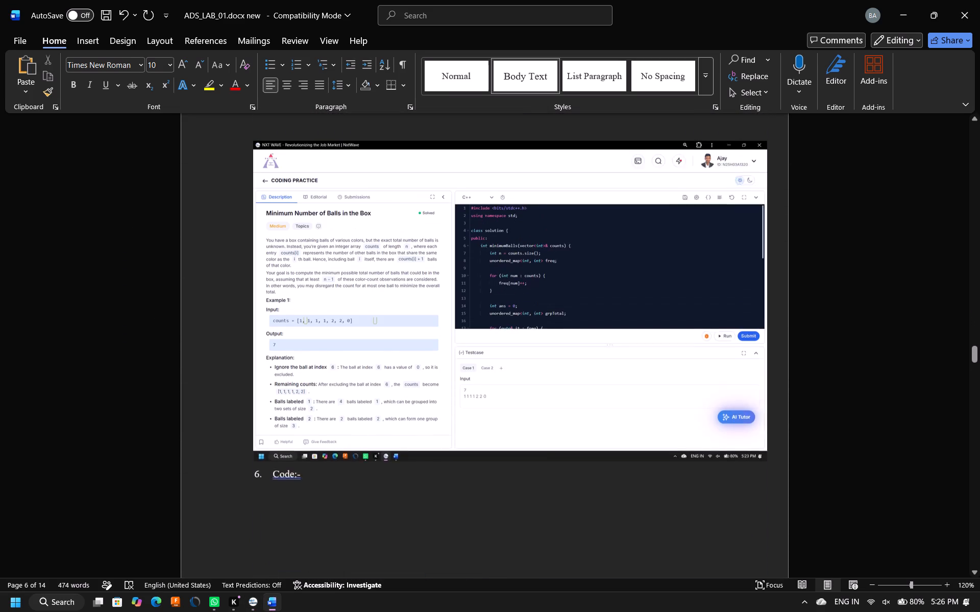
pyautogui.scroll(-1, 419, 328)
pyautogui.hscroll(1, 419, 328)
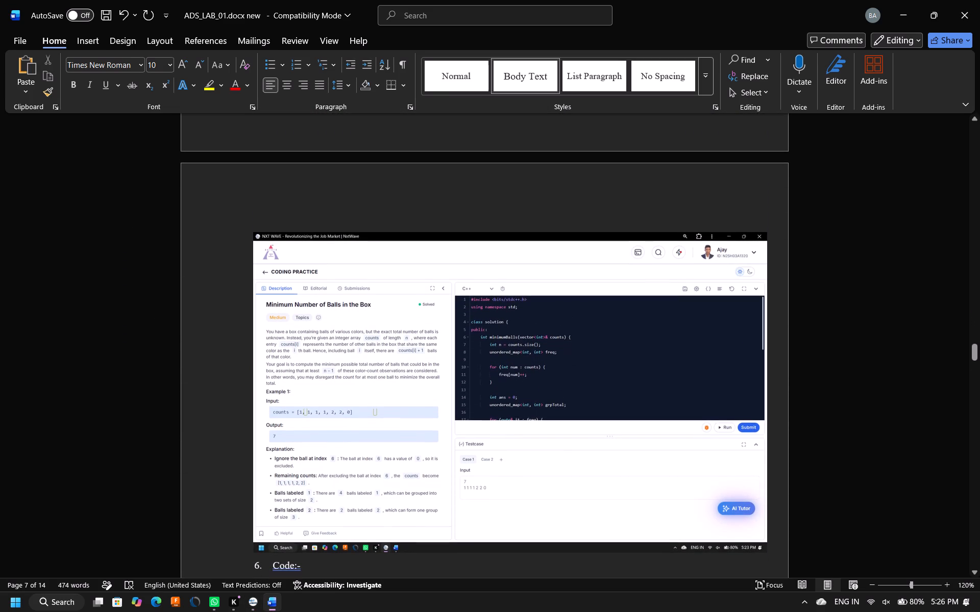
pyautogui.hscroll(2, 419, 328)
pyautogui.scroll(-1, 419, 328)
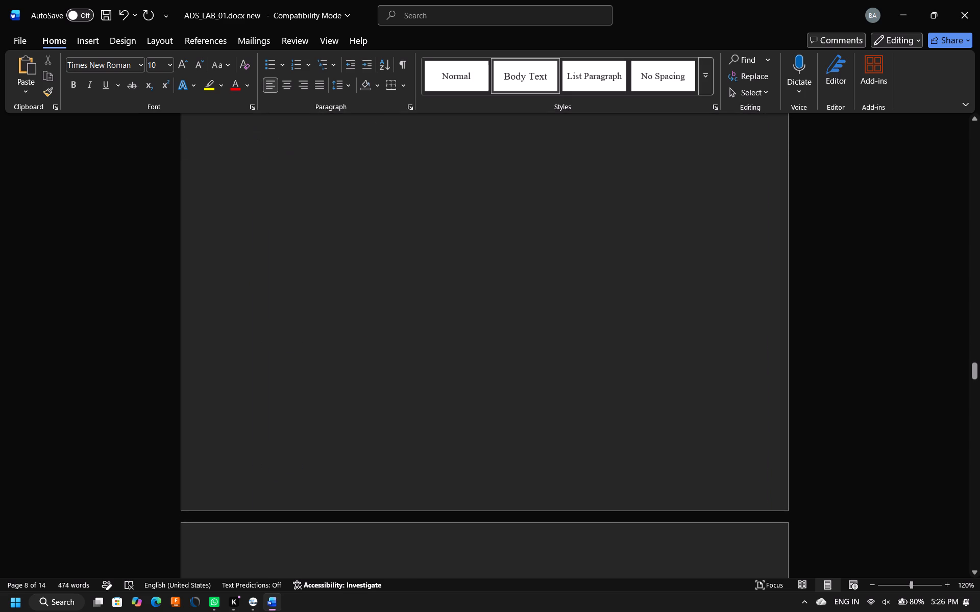
pyautogui.scroll(-1, 419, 328)
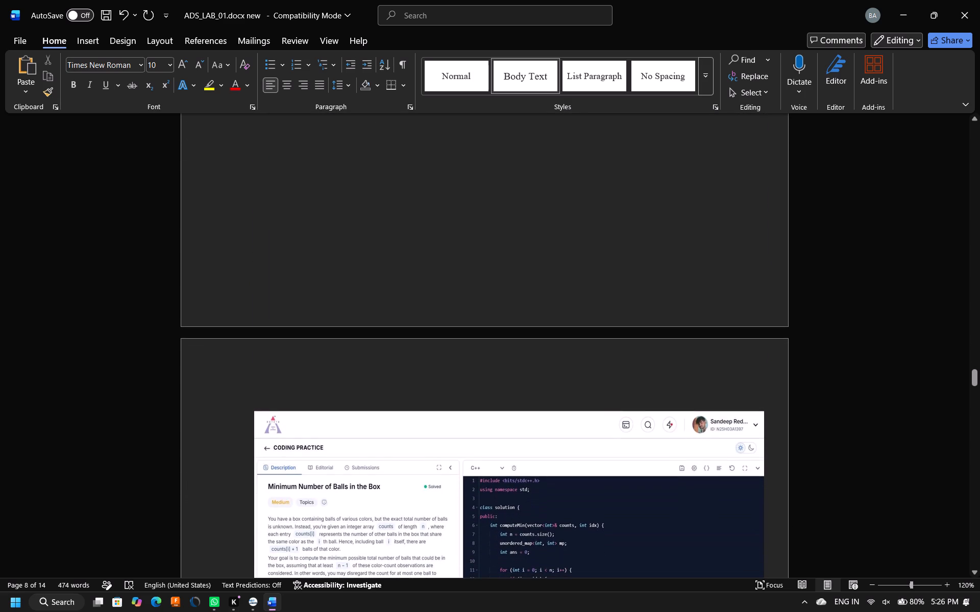
pyautogui.keyDown('alt'); pyautogui.scroll(-1, 419, 328); pyautogui.keyUp('alt')
pyautogui.hotkey('alt', 'Tab')
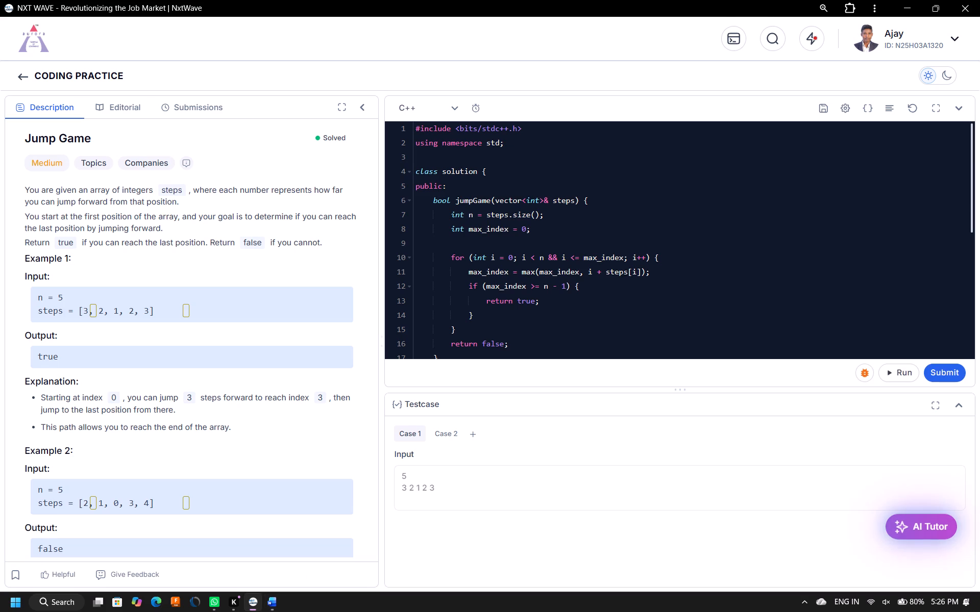
pyautogui.hotkey('alt', 'Tab')
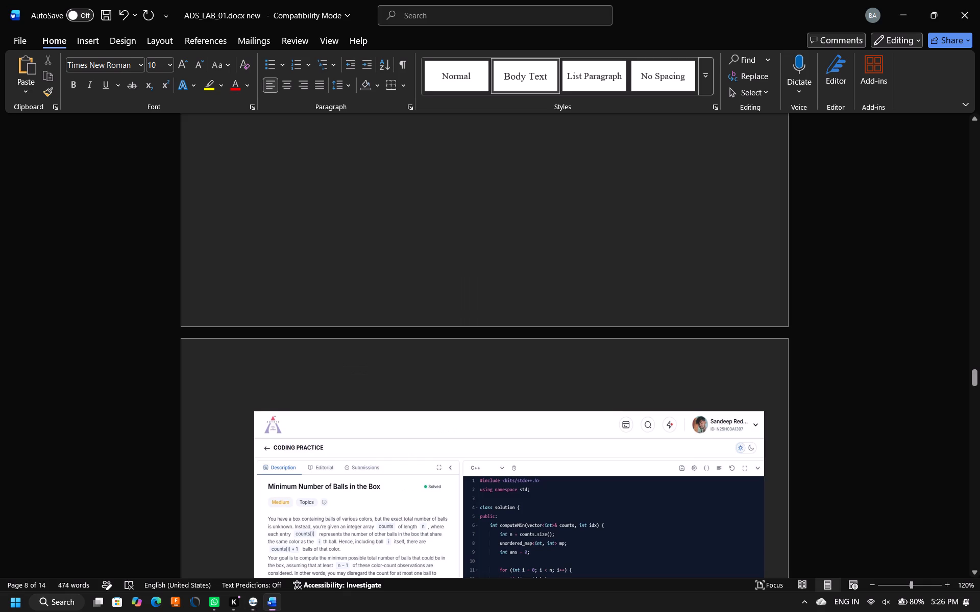
pyautogui.scroll(-3, 340, 291)
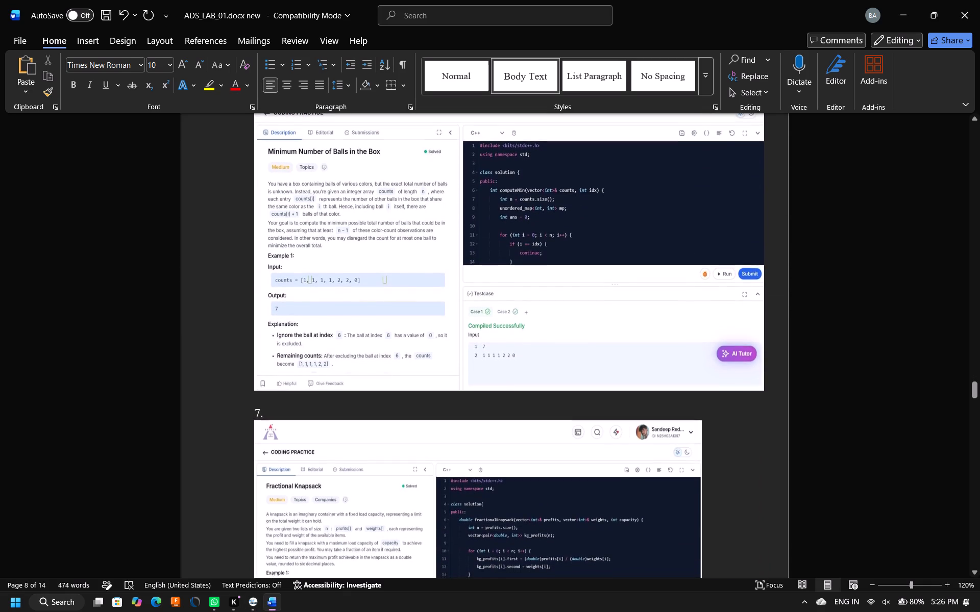
pyautogui.scroll(-4, 340, 291)
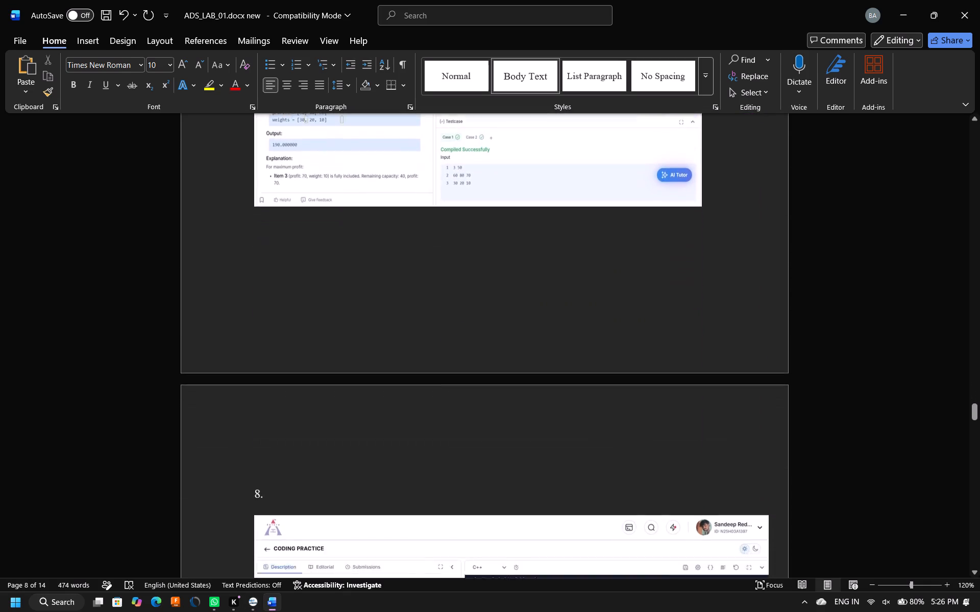
pyautogui.scroll(-1, 340, 291)
pyautogui.scroll(6, 340, 291)
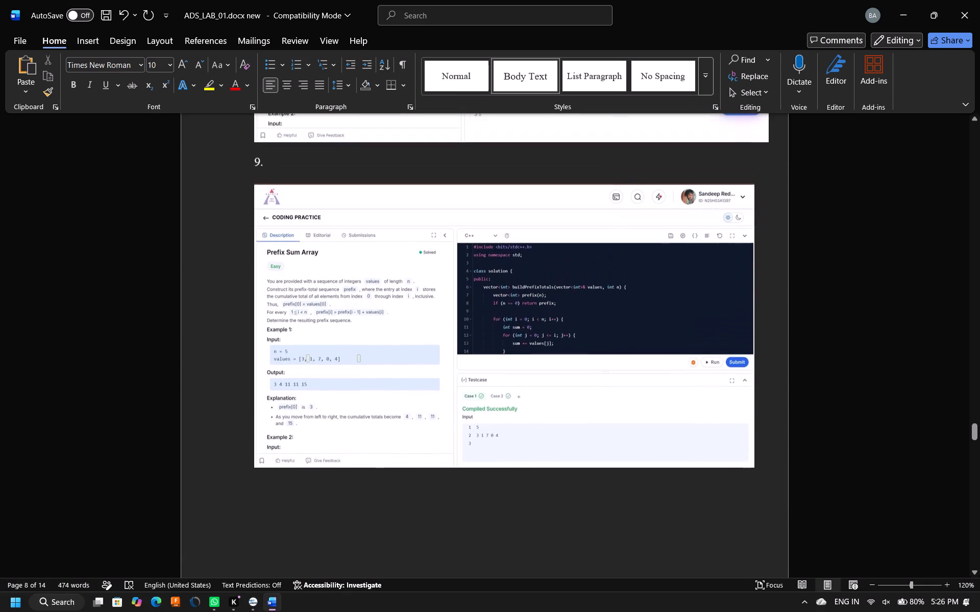
pyautogui.scroll(2, 340, 291)
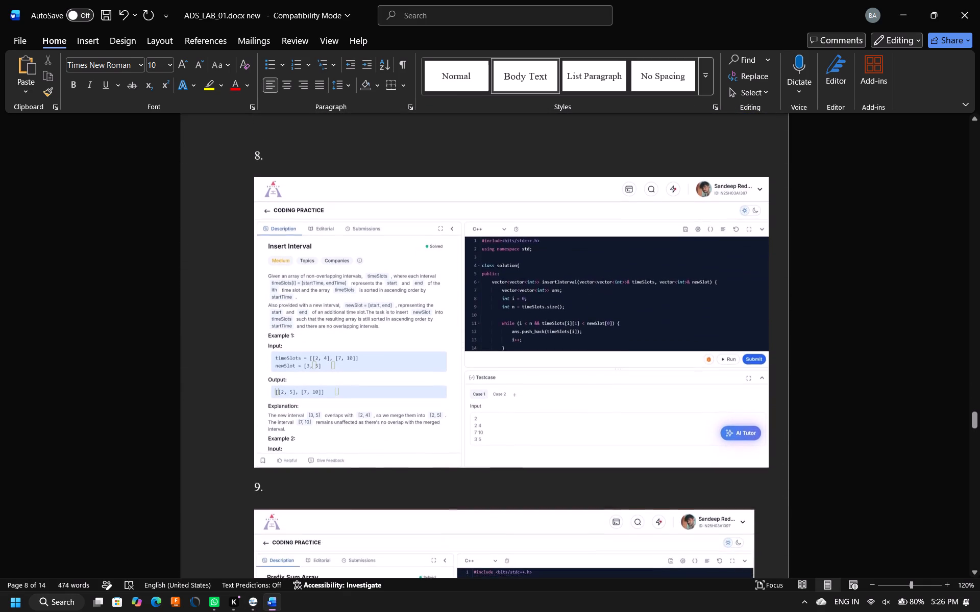
pyautogui.scroll(2, 340, 291)
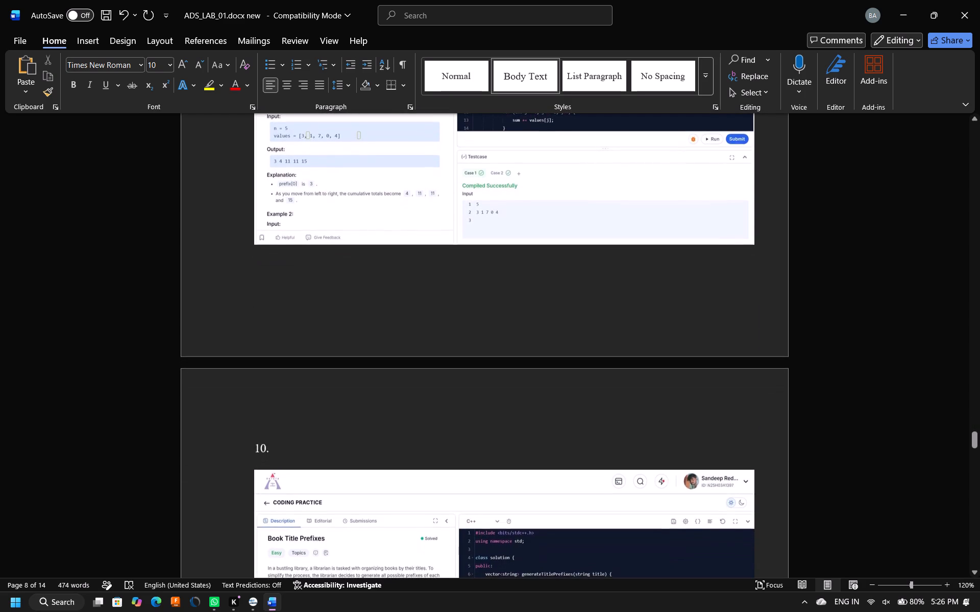
pyautogui.scroll(1, 340, 291)
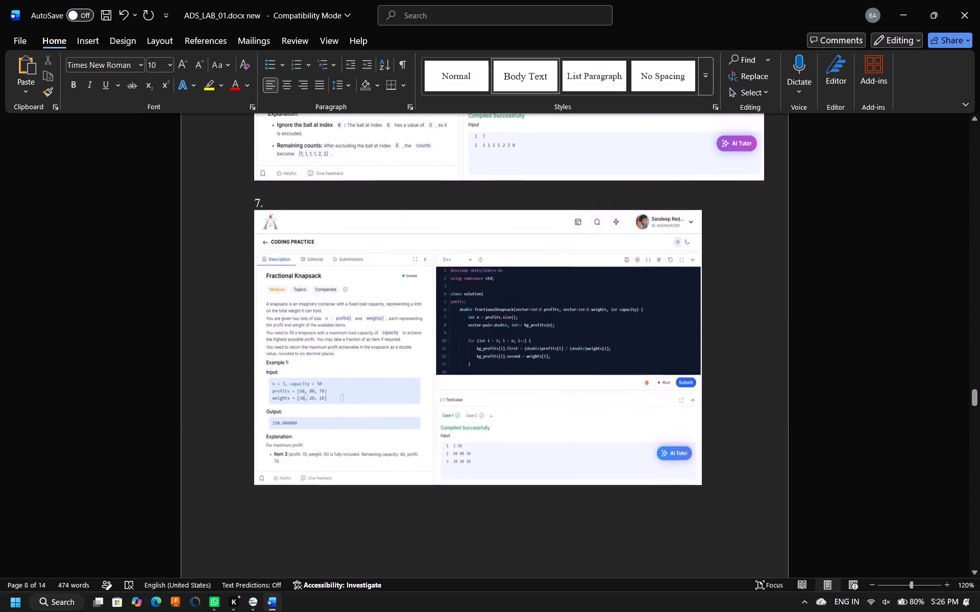
pyautogui.scroll(3, 340, 291)
# In the browser's code editor, delete the commented-out main block and the trailing blank line from the Jump Game solution.
pyautogui.hotkey('alt', 'Tab')
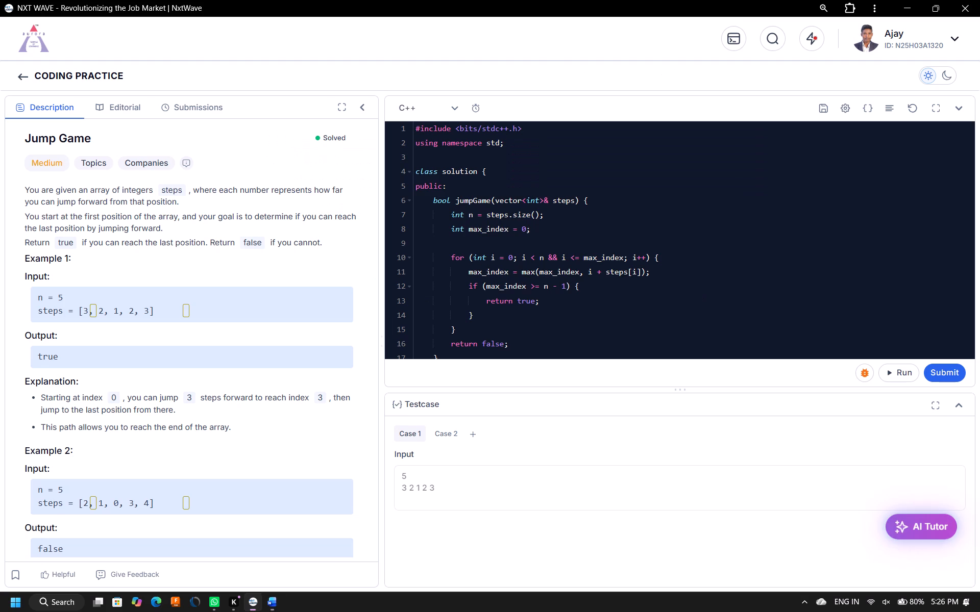
pyautogui.scroll(-6, 501, 224)
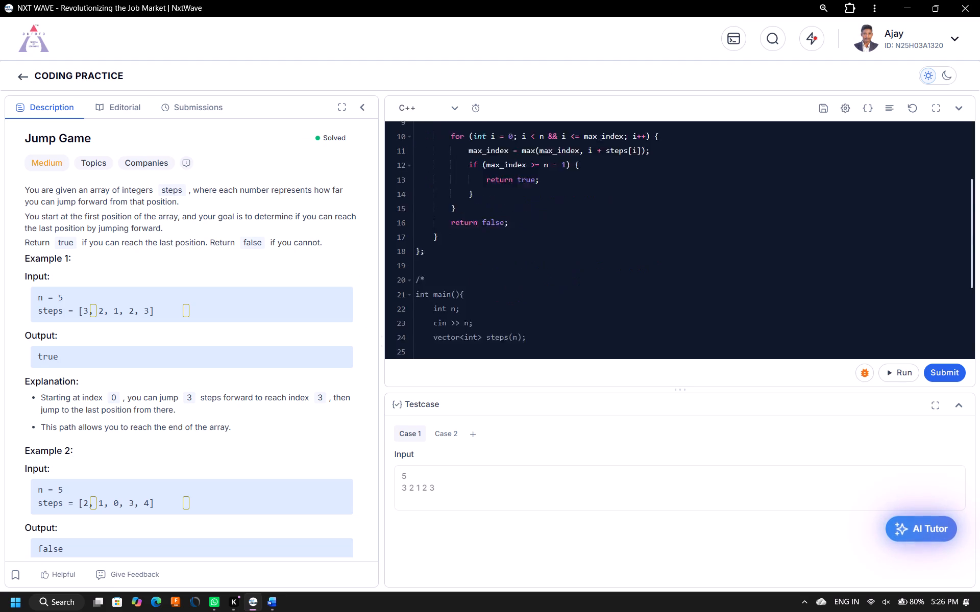
pyautogui.scroll(4, 501, 224)
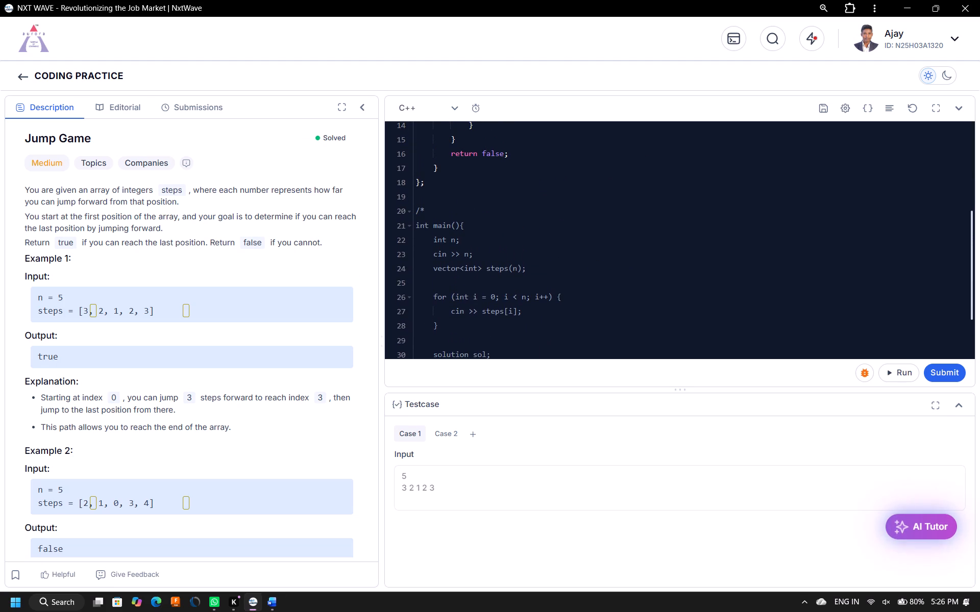
pyautogui.moveTo(419, 203); pyautogui.dragTo(539, 554)
pyautogui.press('BackSpace')
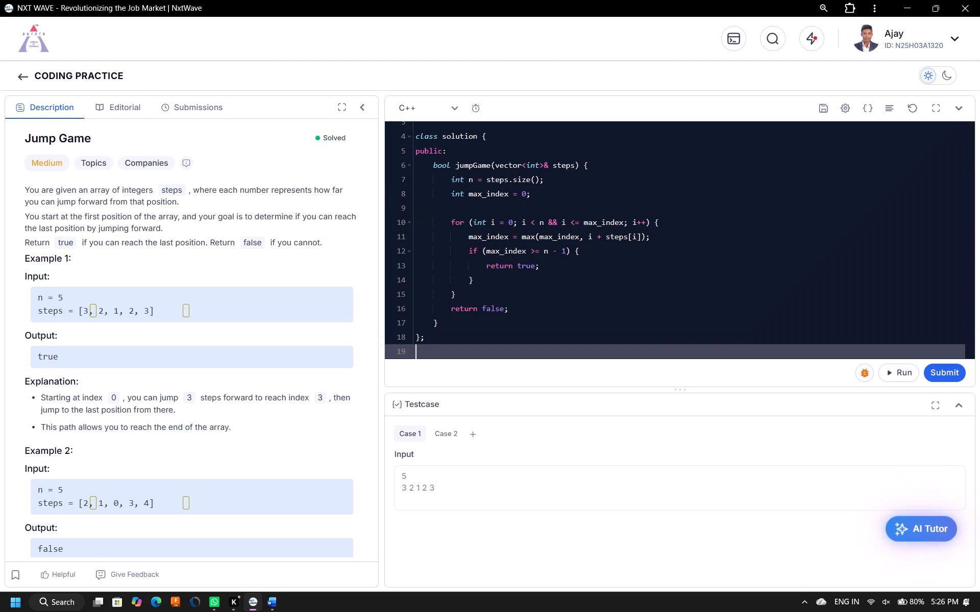
pyautogui.press('BackSpace')
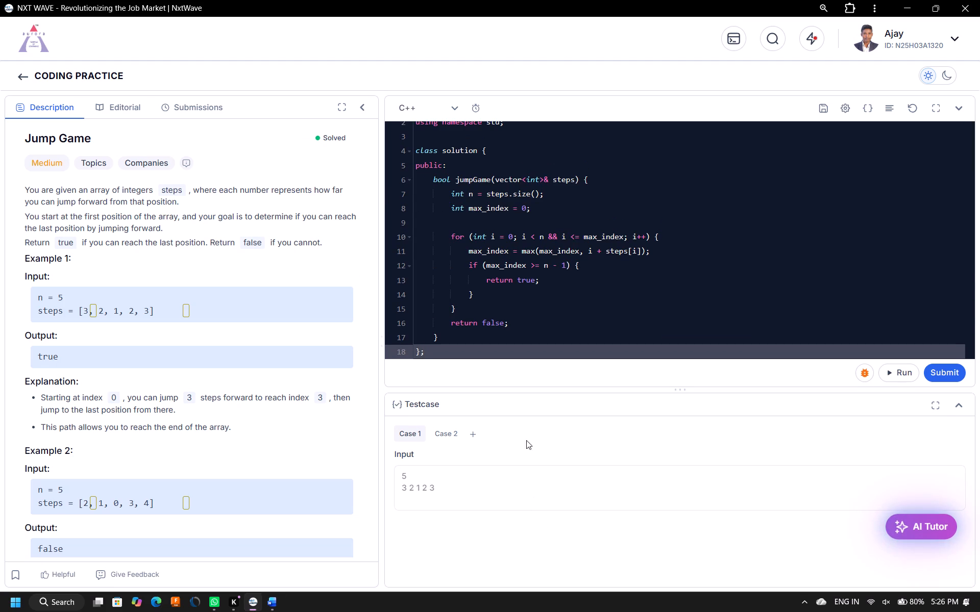
# Copy the whole Jump Game solution and paste it under item 6's Code heading in the Word report.
pyautogui.scroll(9, 532, 241)
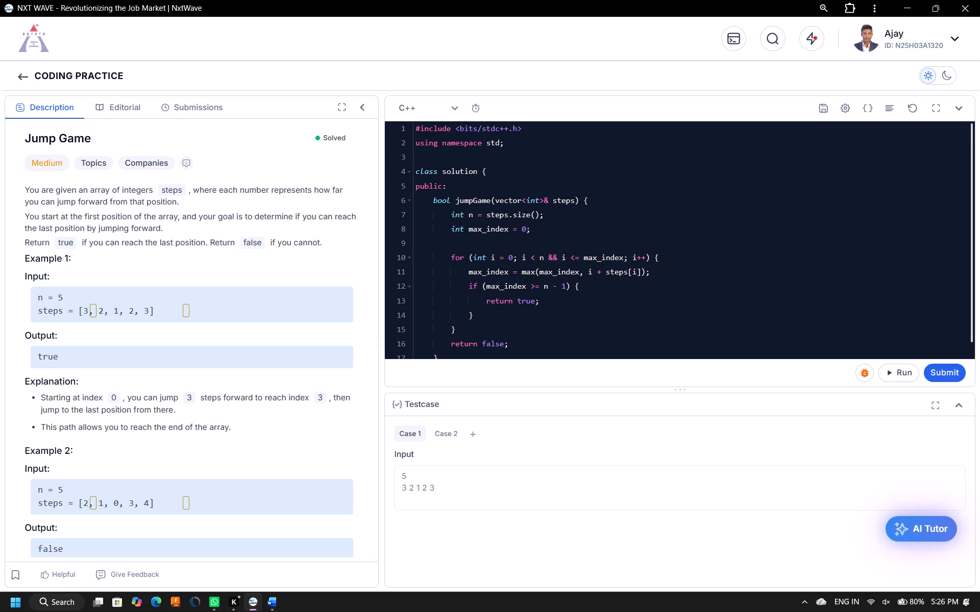
pyautogui.moveTo(415, 126); pyautogui.dragTo(486, 300)
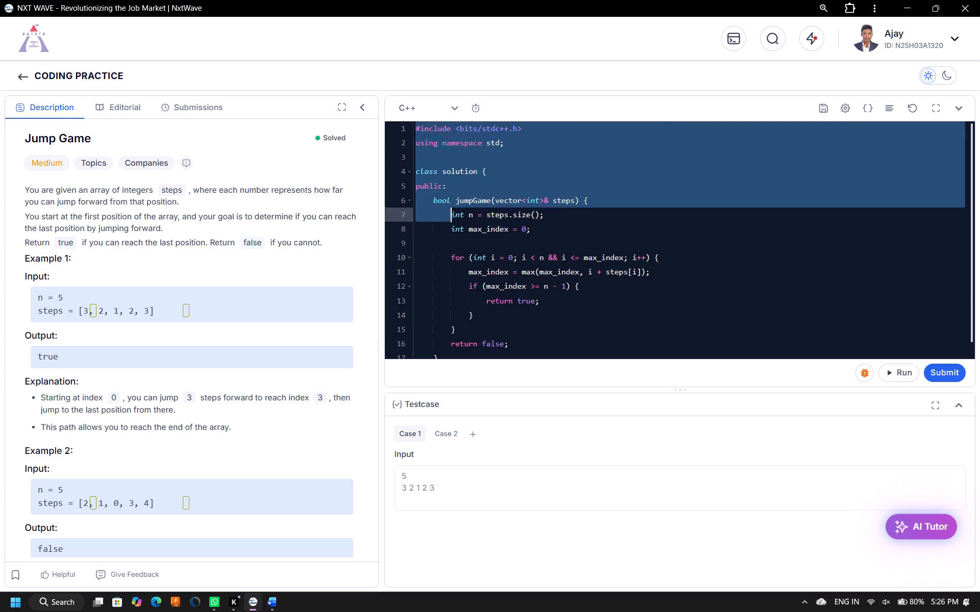
pyautogui.moveTo(486, 300); pyautogui.dragTo(551, 455)
pyautogui.hotkey('ctrl', 'c')
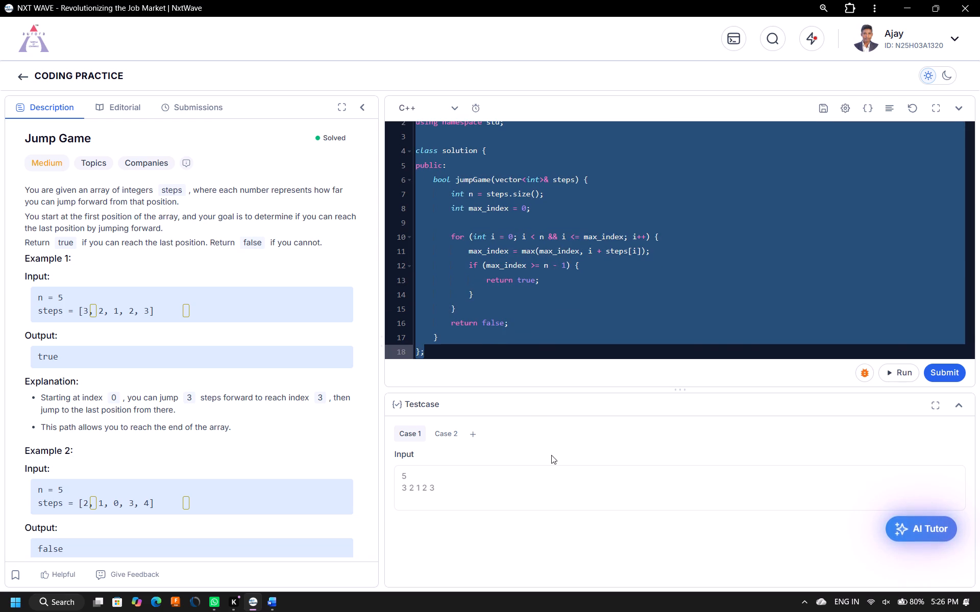
pyautogui.hotkey('alt', 'Tab')
pyautogui.hotkey('ctrl', 'v')
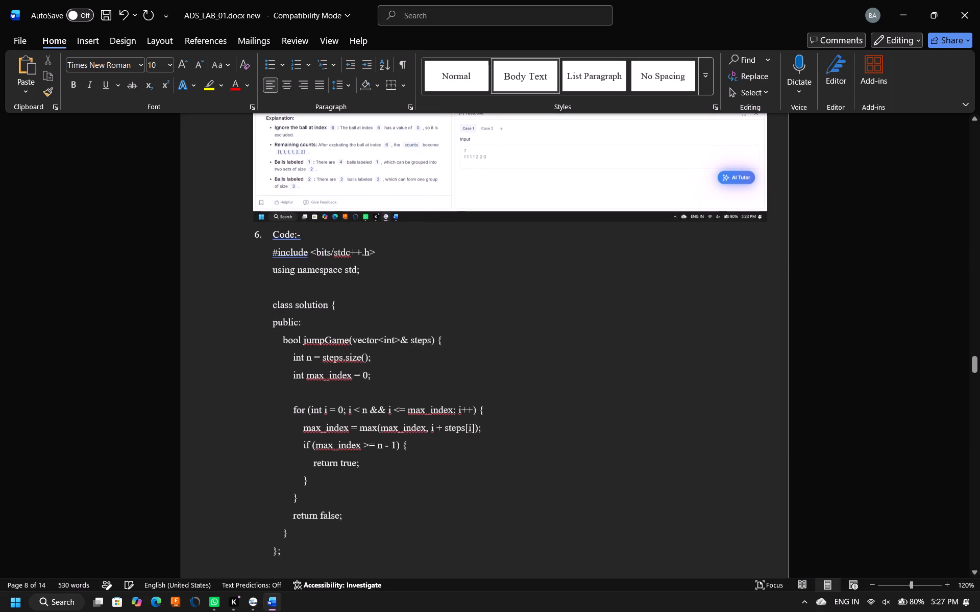
# Insert a blank line between the new Minimum Number of Balls picture and item 6's Code heading.
pyautogui.scroll(-4, 415, 396)
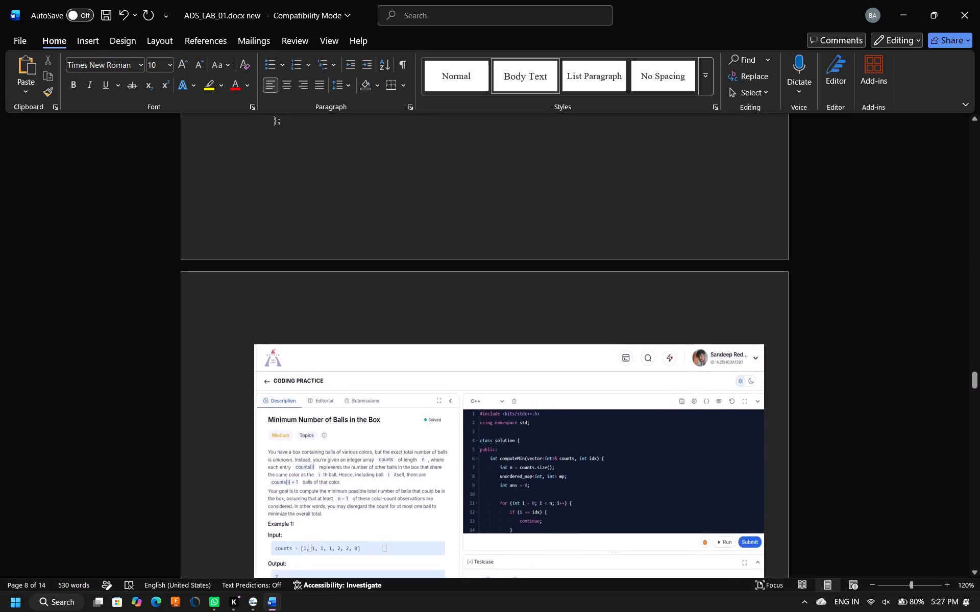
pyautogui.scroll(-1, 415, 396)
pyautogui.scroll(6, 415, 396)
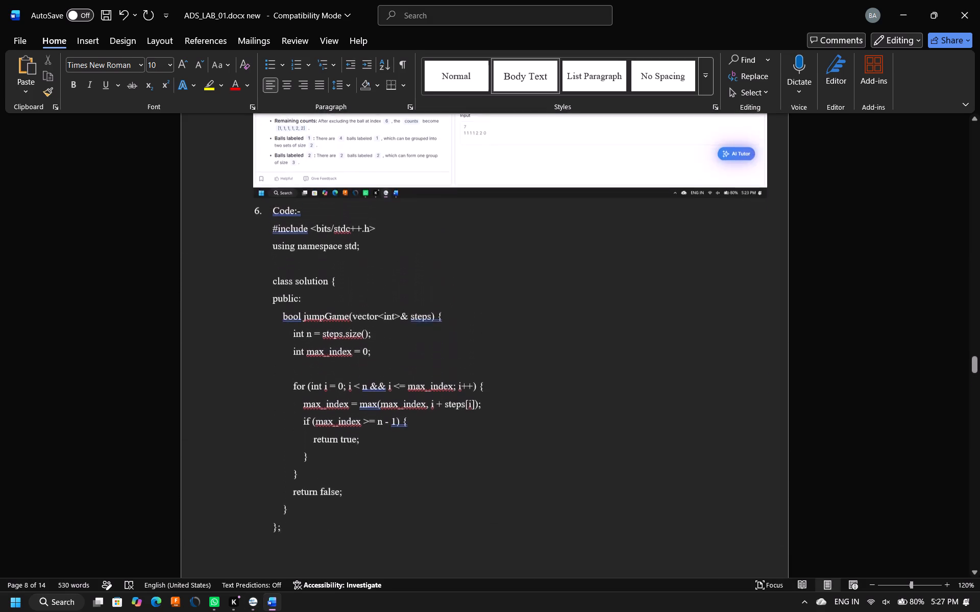
pyautogui.click(251, 235)
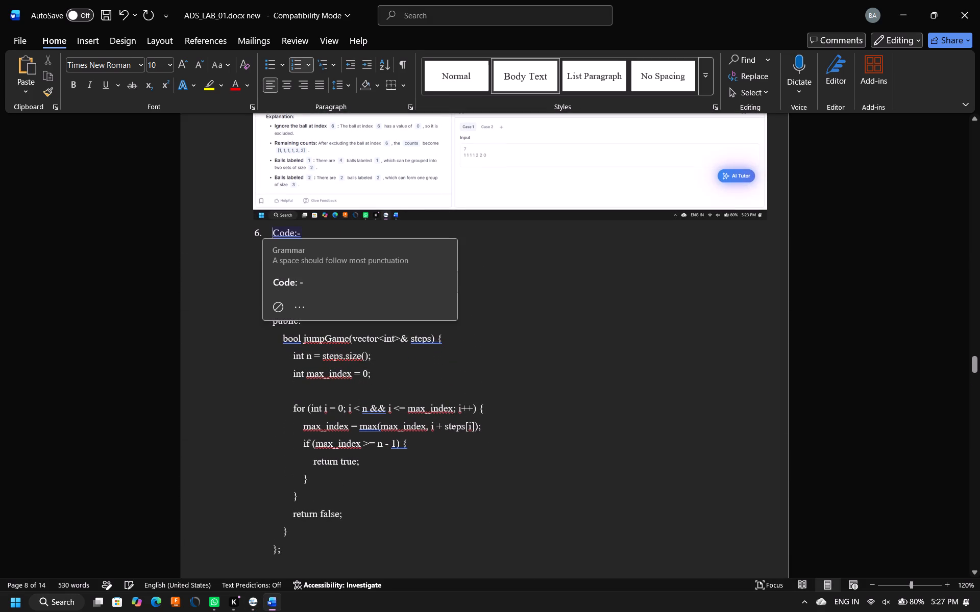
pyautogui.press('Left')
pyautogui.press('Left')
pyautogui.press('Left')
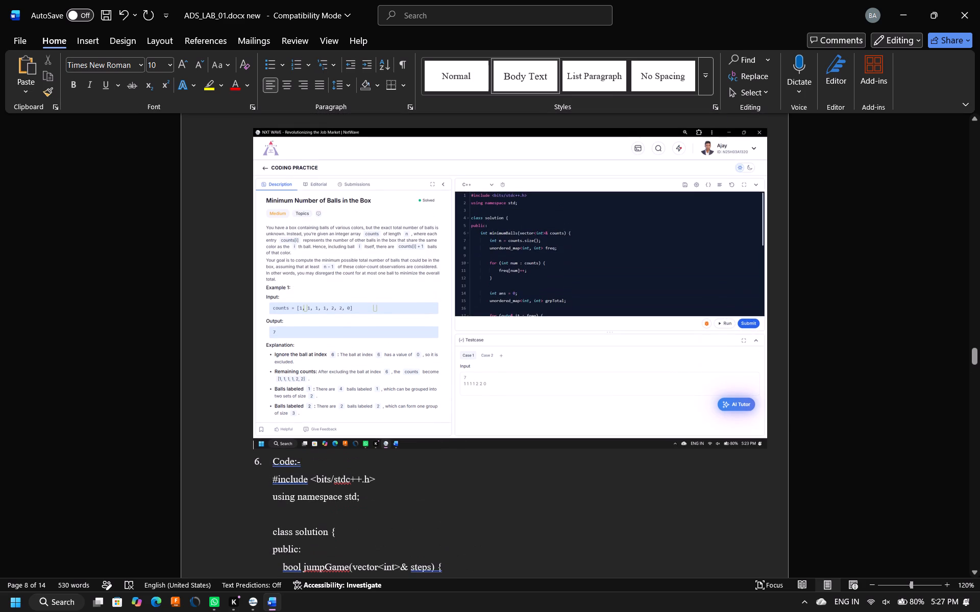
pyautogui.press('Right')
pyautogui.press('Return')
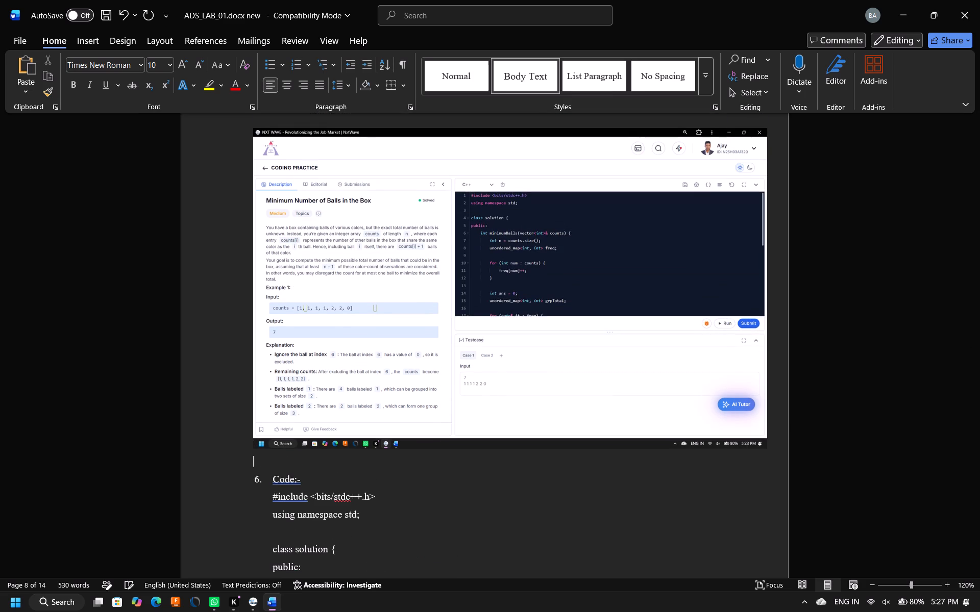
# Switch to the browser's Jump Game page and capture a full-screen screenshot with the solution code deselected.
pyautogui.hotkey('alt', 'Tab')
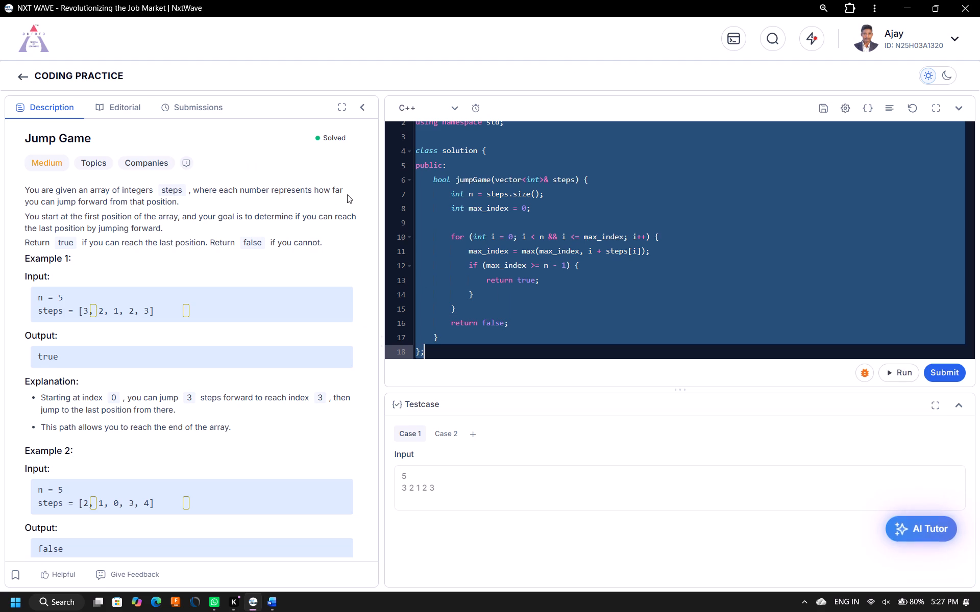
pyautogui.scroll(7, 543, 264)
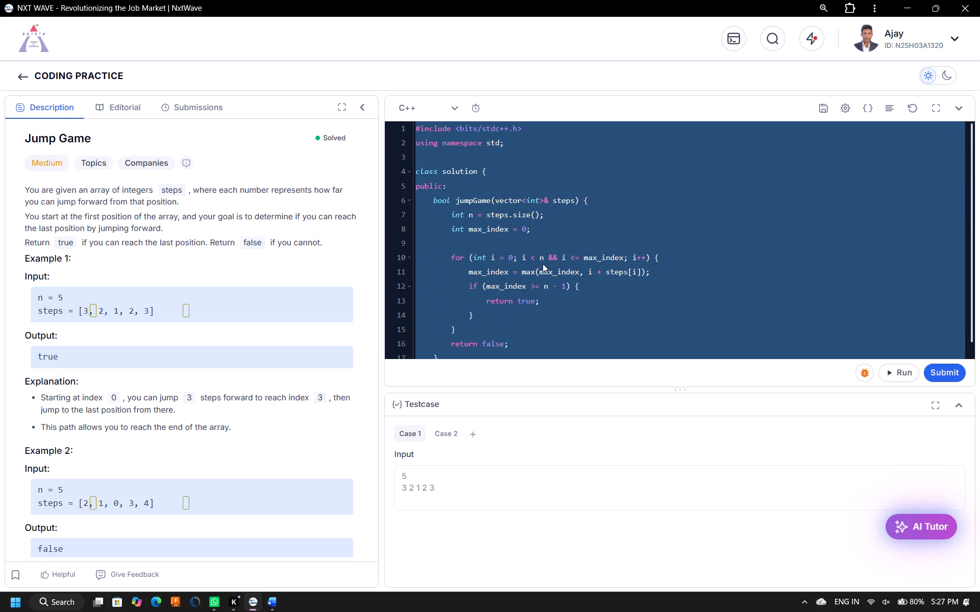
pyautogui.click(543, 264)
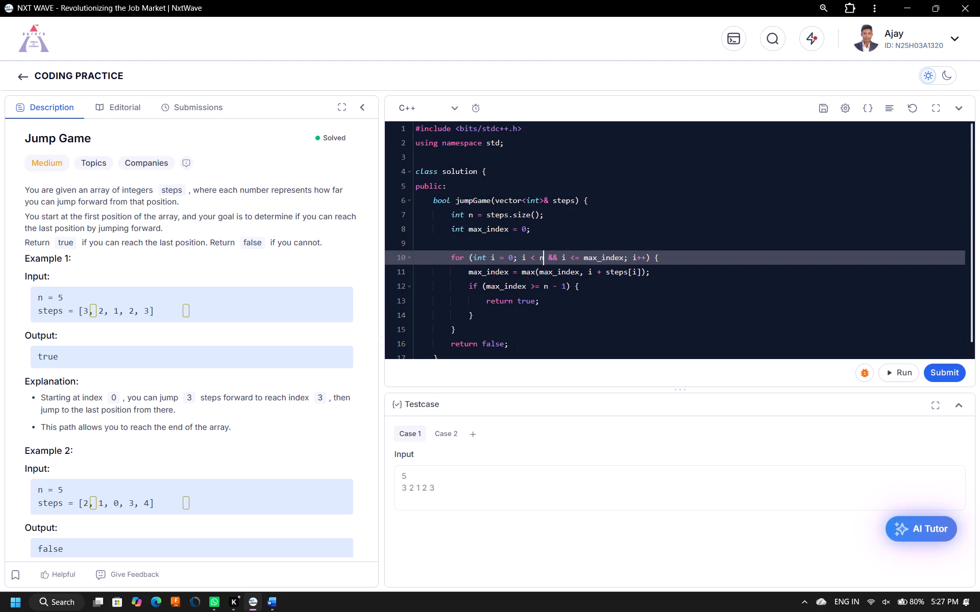
pyautogui.scroll(-1, 536, 334)
pyautogui.click(491, 347)
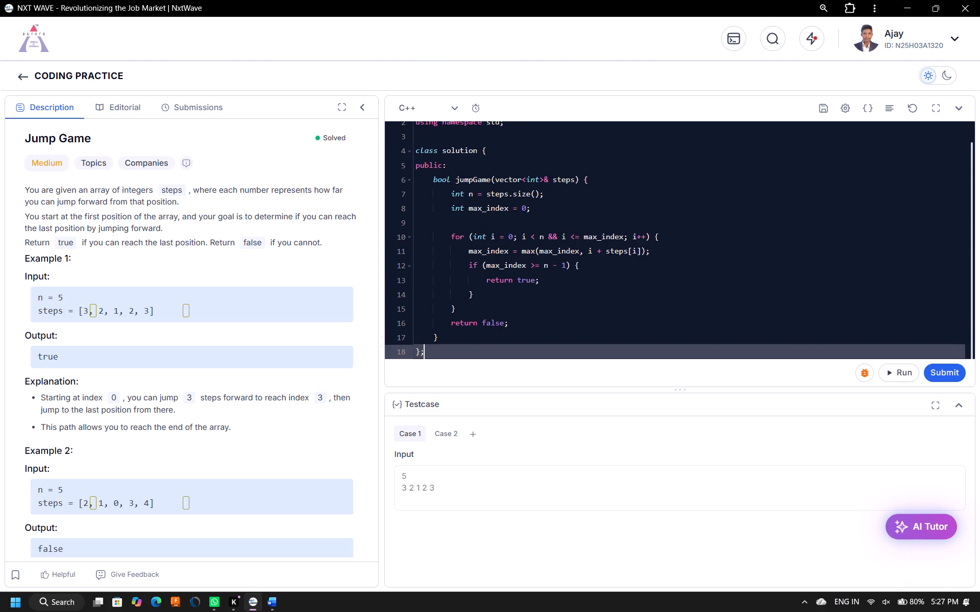
pyautogui.scroll(7, 491, 347)
pyautogui.press('Delete')
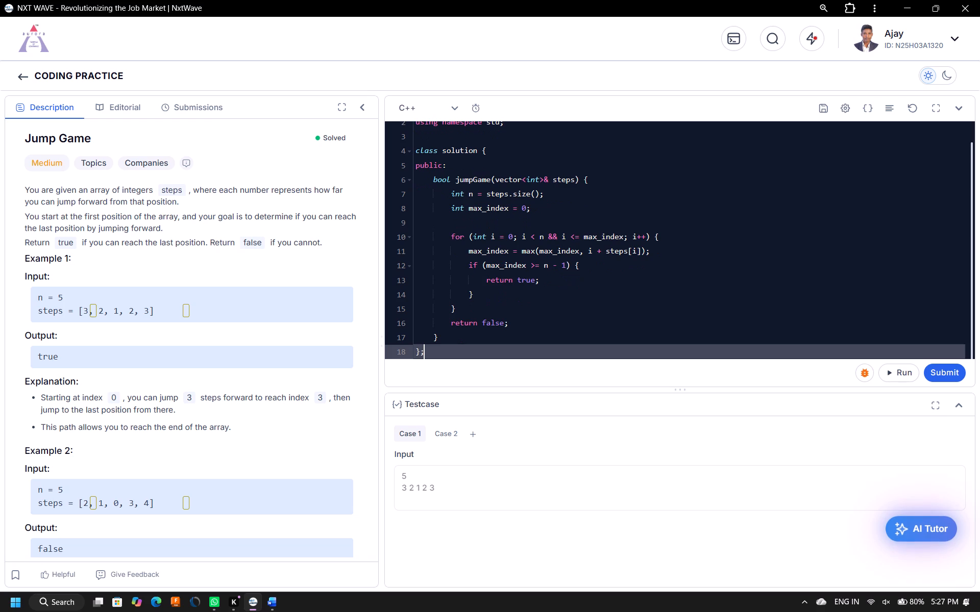
pyautogui.press('shift+super+s')
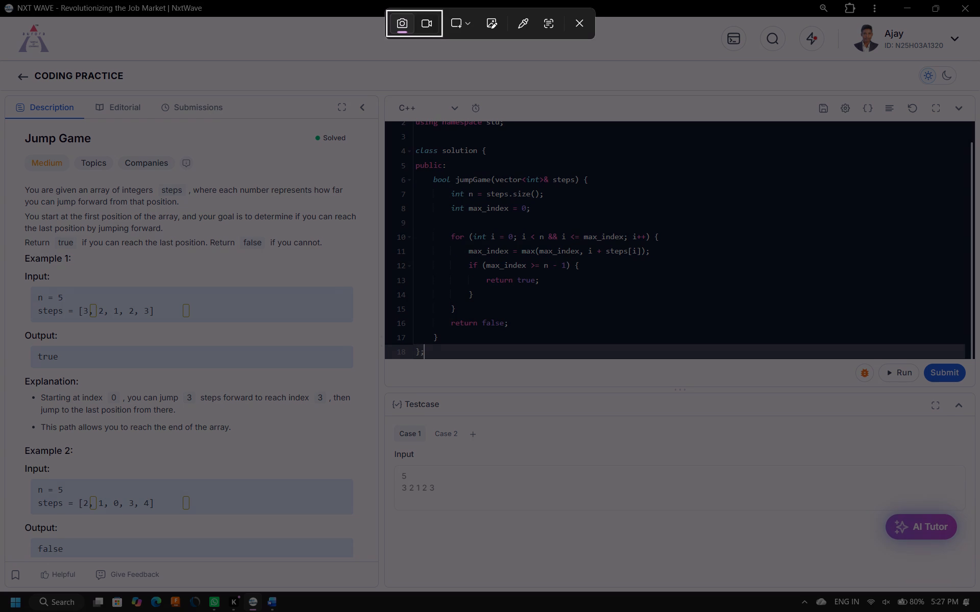
pyautogui.click(469, 22)
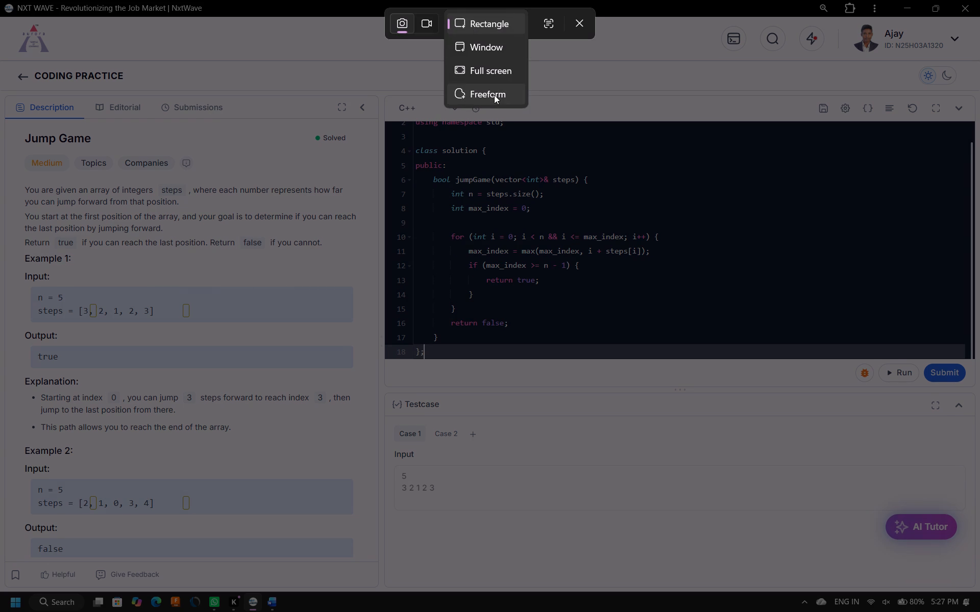
pyautogui.click(491, 74)
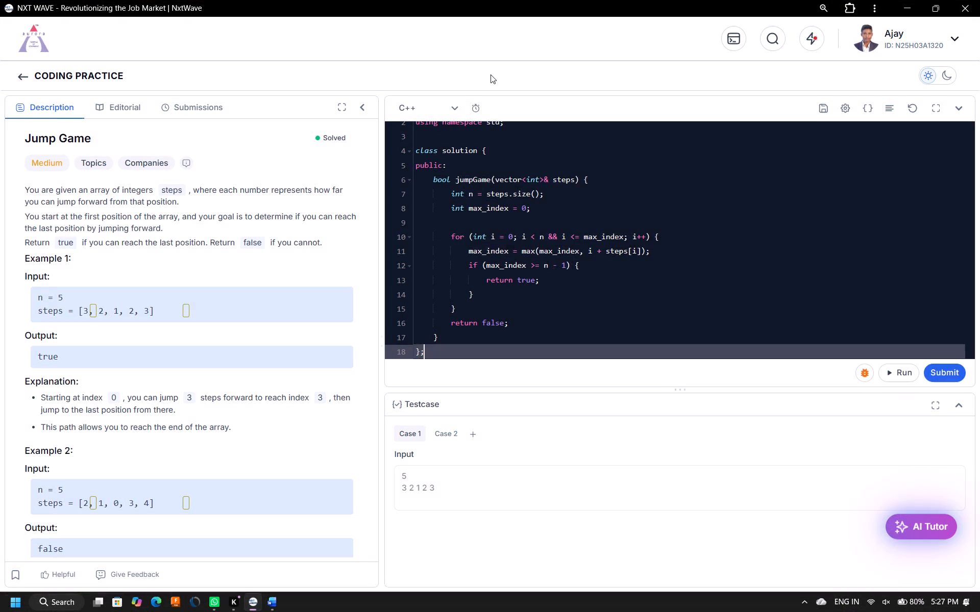
pyautogui.hotkey('ctrl', 'c')
pyautogui.hotkey('ctrl', 'c')
pyautogui.hotkey('ctrl', 'c')
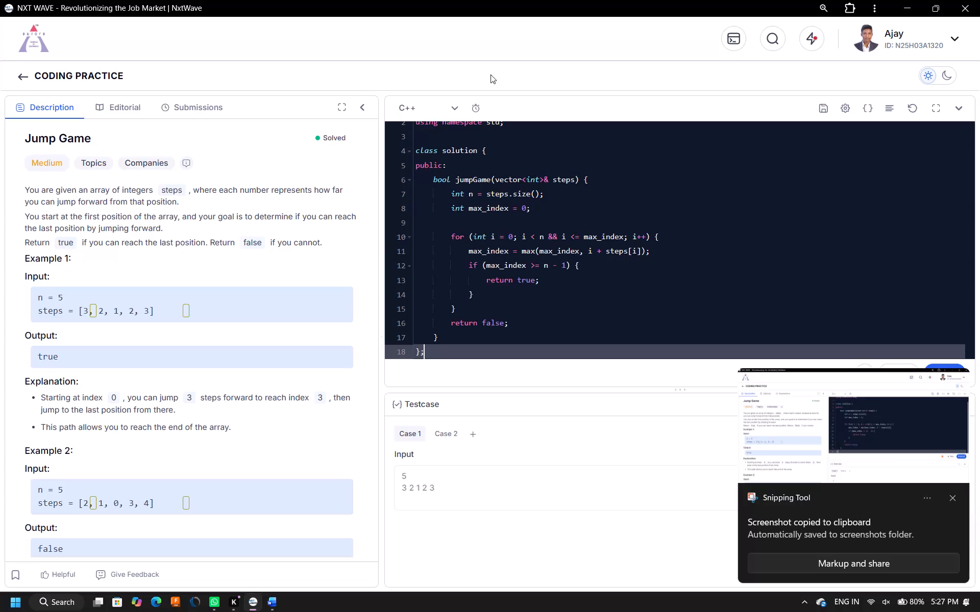
pyautogui.hotkey('ctrl', 'c')
# In the Word report, replace the old Minimum Number of Balls picture after item 6's code with the copied Jump Game screenshot.
pyautogui.hotkey('alt', 'Tab')
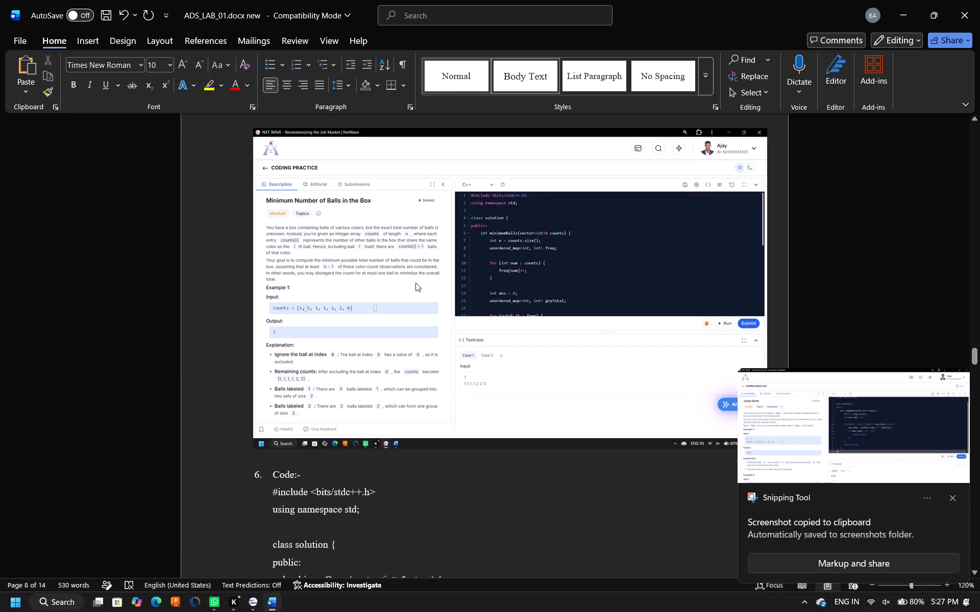
pyautogui.scroll(-17, 415, 283)
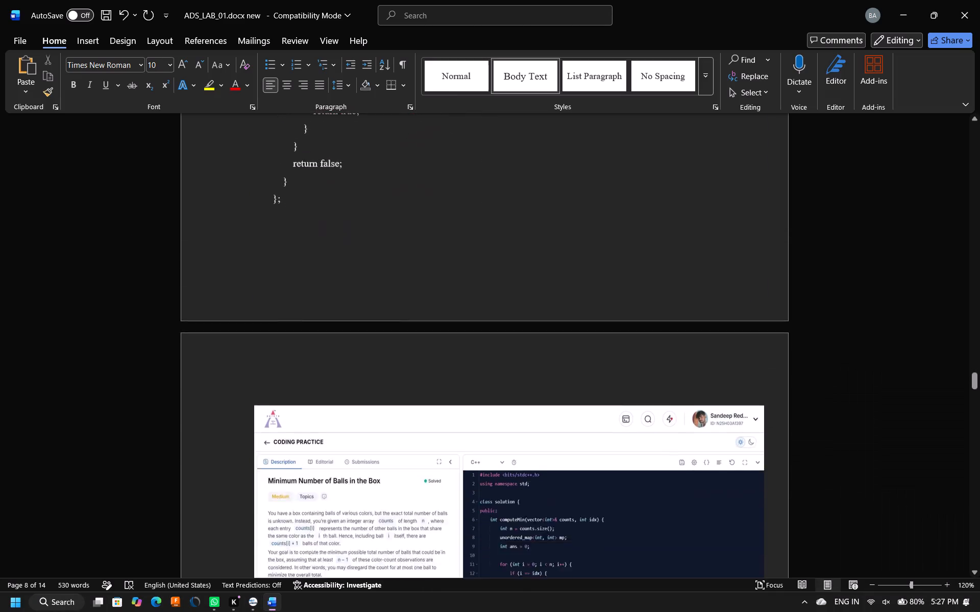
pyautogui.click(407, 321)
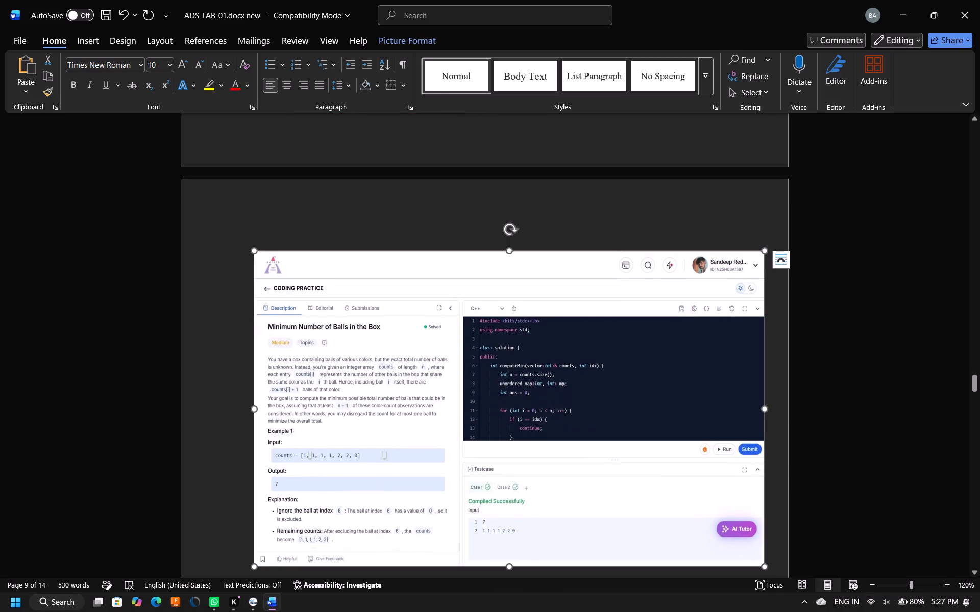
pyautogui.press('BackSpace')
pyautogui.hotkey('ctrl', 'v')
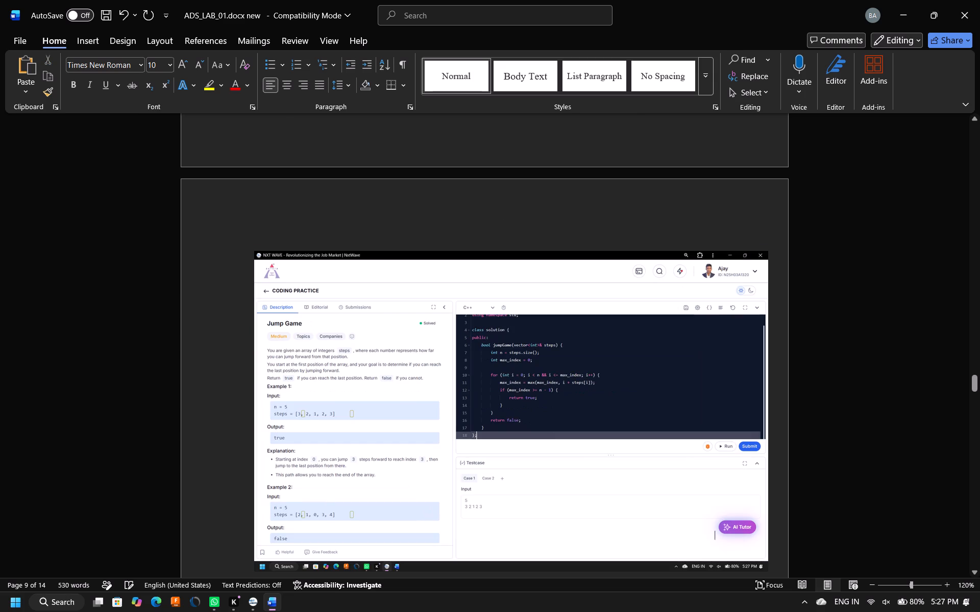
# Add a "Code:-" line beneath number 7, above the Fractional Knapsack picture.
pyautogui.scroll(-2, 407, 321)
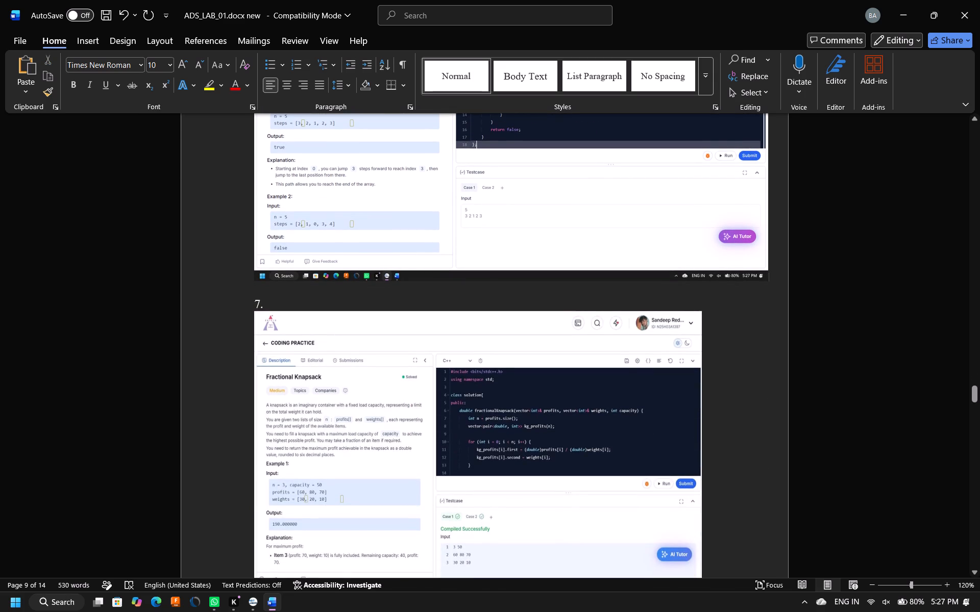
pyautogui.click(309, 307)
pyautogui.press('Return')
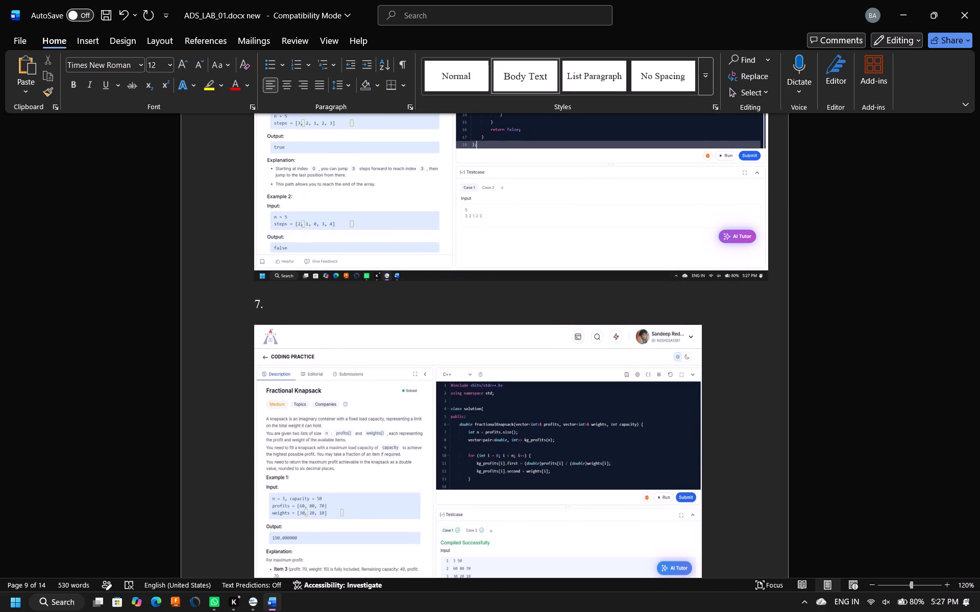
pyautogui.press('c')
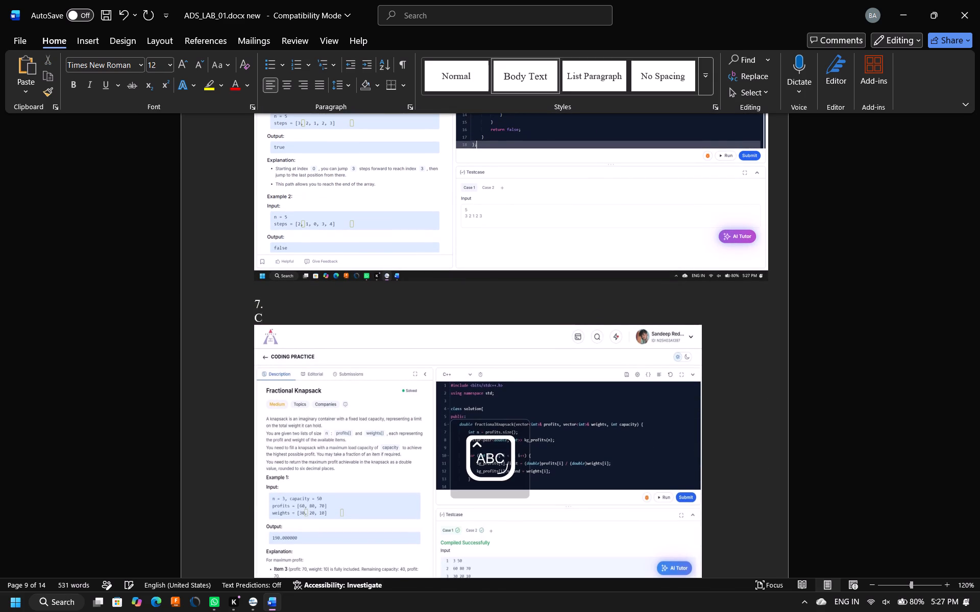
pyautogui.press('o')
pyautogui.press('BackSpace')
pyautogui.press('o')
pyautogui.write('de')
pyautogui.write(':-')
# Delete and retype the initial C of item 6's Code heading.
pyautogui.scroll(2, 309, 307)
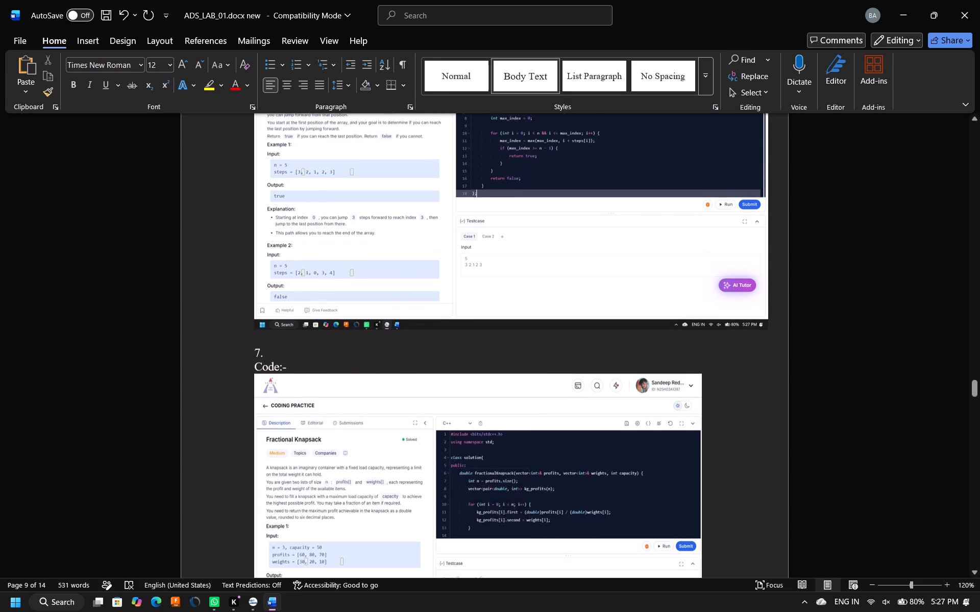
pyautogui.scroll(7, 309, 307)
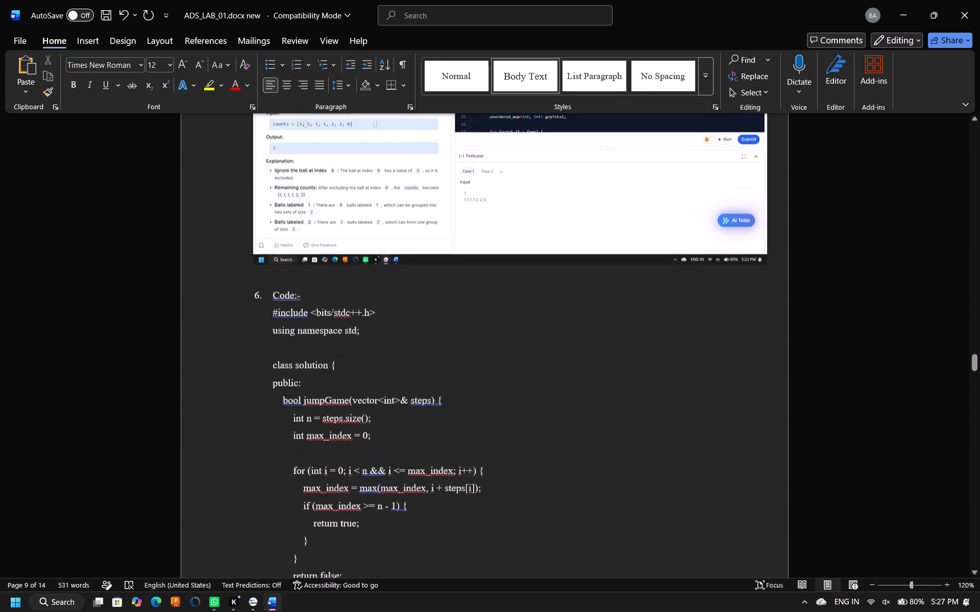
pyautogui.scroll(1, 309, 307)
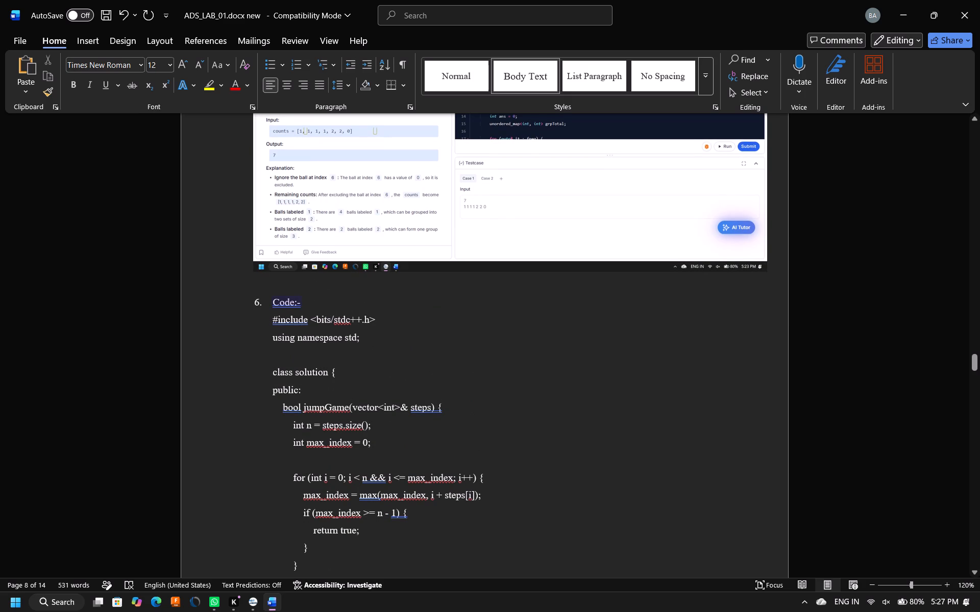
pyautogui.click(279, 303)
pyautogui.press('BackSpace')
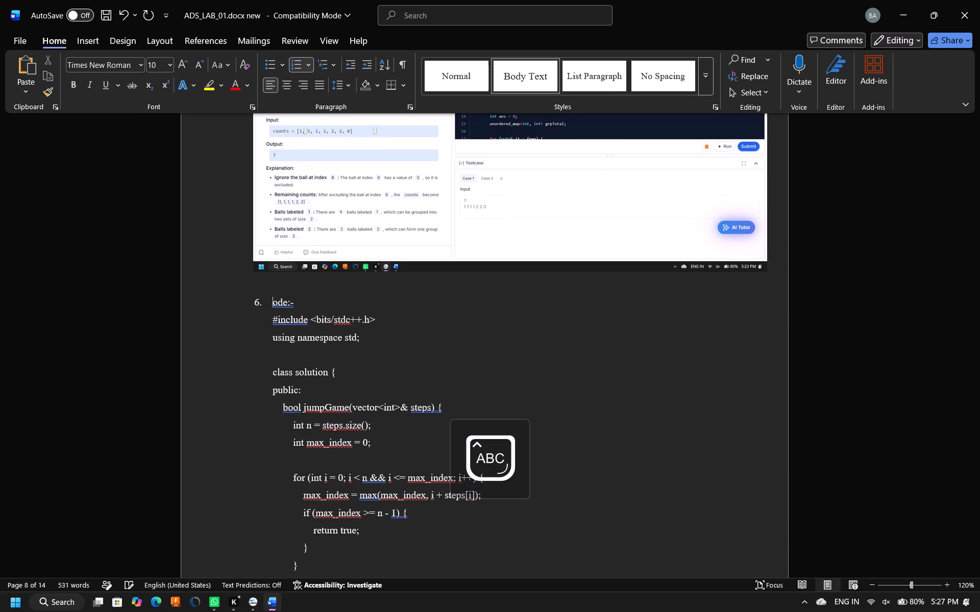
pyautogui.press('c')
# Review the report's layout from the Assign Cookies picture and item 5's code through item 7's Code heading.
pyautogui.scroll(2, 279, 303)
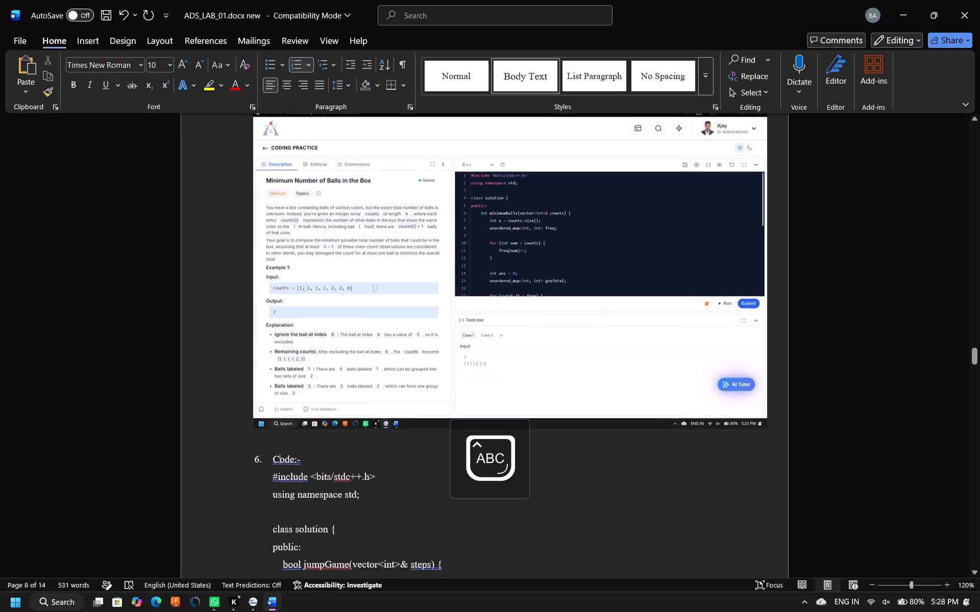
pyautogui.scroll(6, 279, 303)
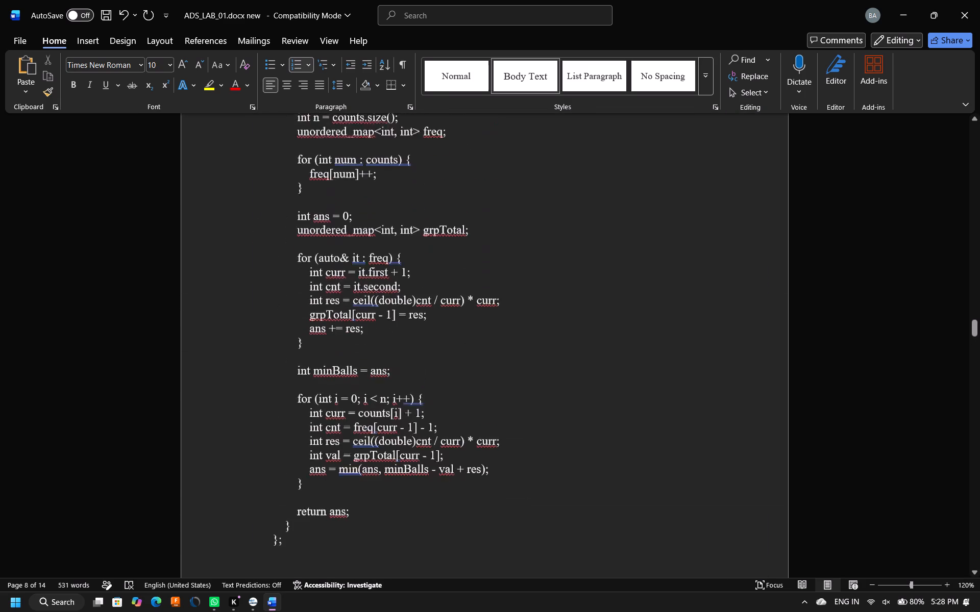
pyautogui.scroll(2, 279, 303)
pyautogui.scroll(-3, 279, 303)
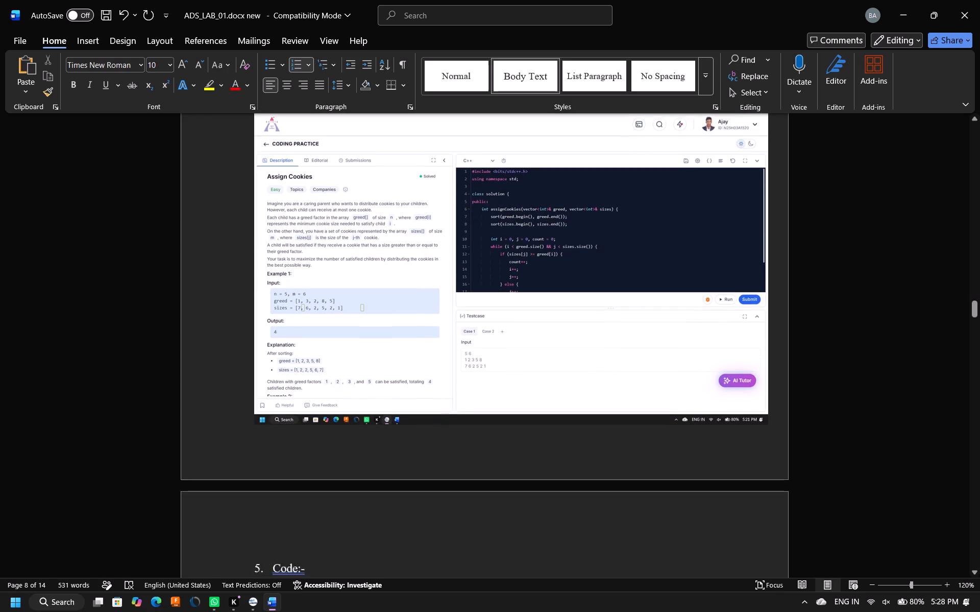
pyautogui.scroll(-7, 279, 303)
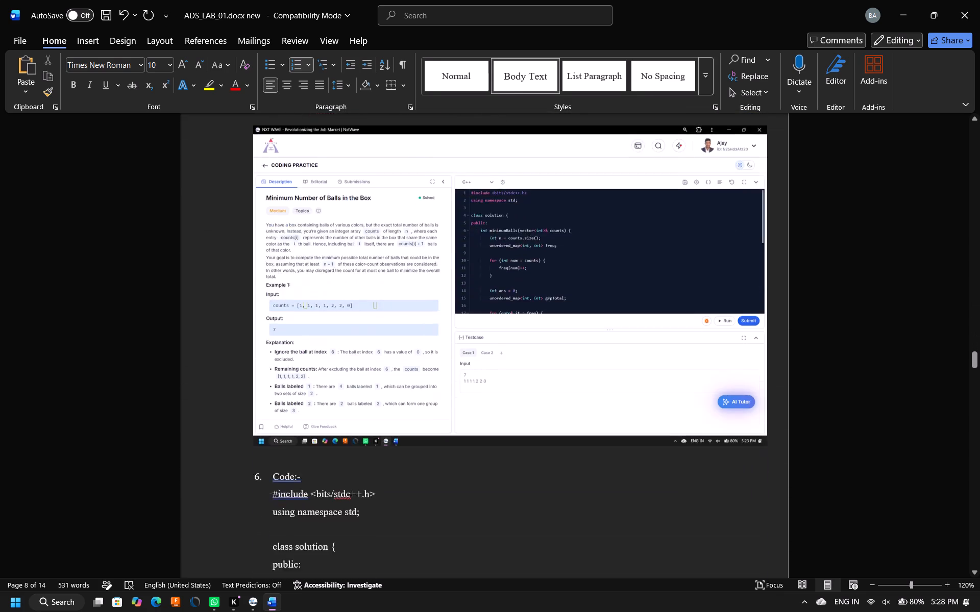
pyautogui.scroll(-3, 279, 303)
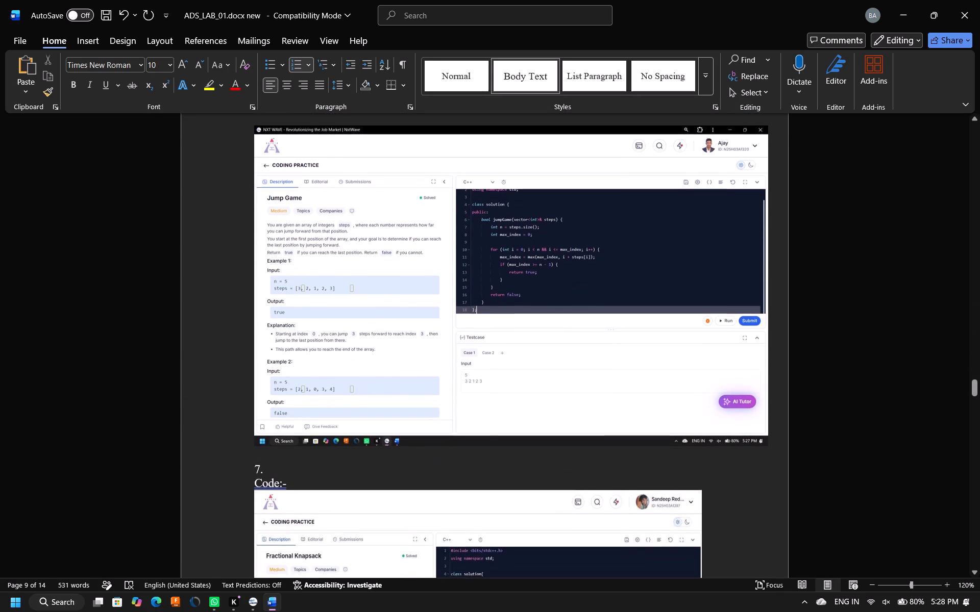
pyautogui.scroll(-1, 279, 303)
# Move item 6's Code heading onto its own unnumbered line beneath the number 6.
pyautogui.scroll(2, 279, 303)
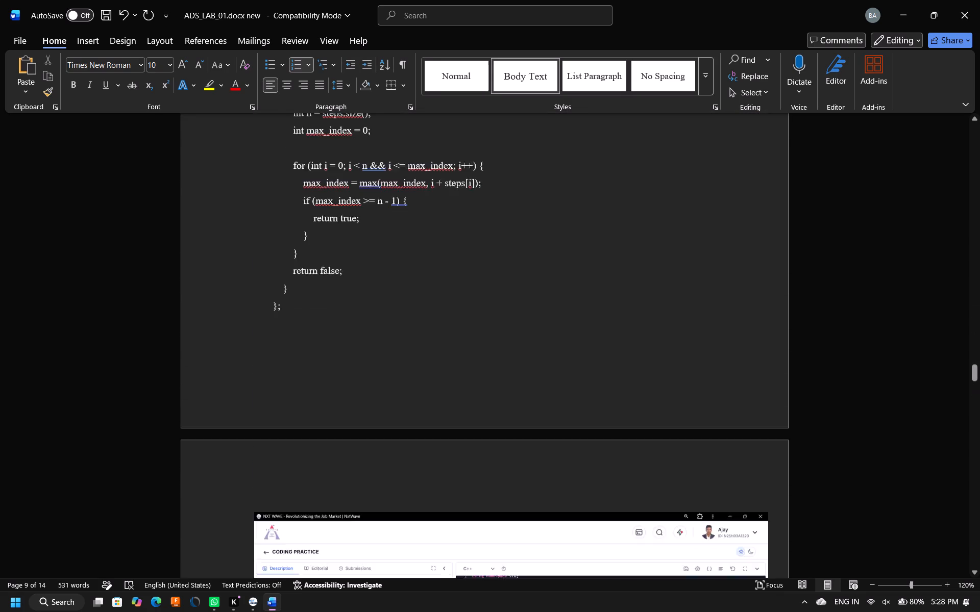
pyautogui.scroll(5, 279, 303)
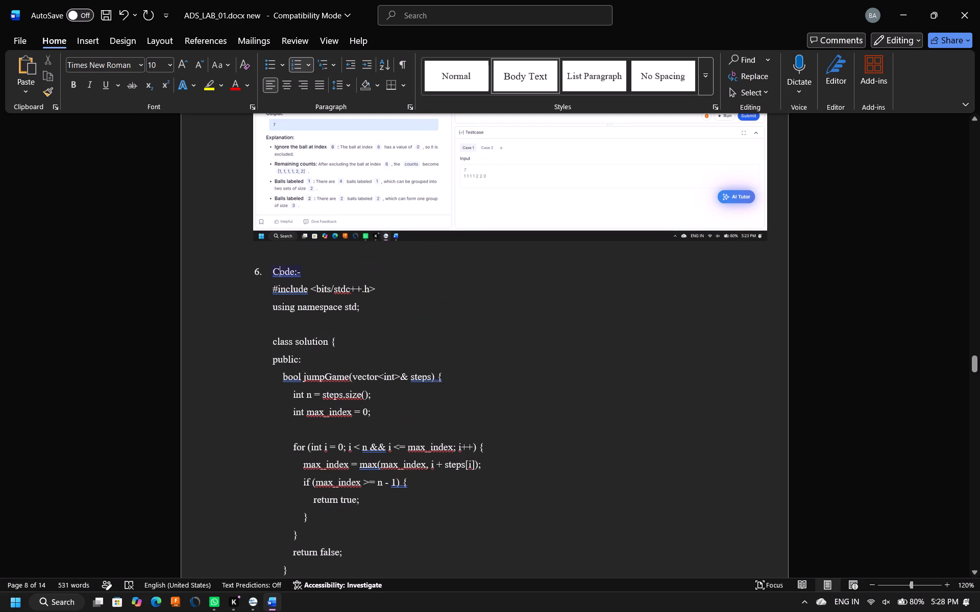
pyautogui.click(273, 273)
pyautogui.press('Return')
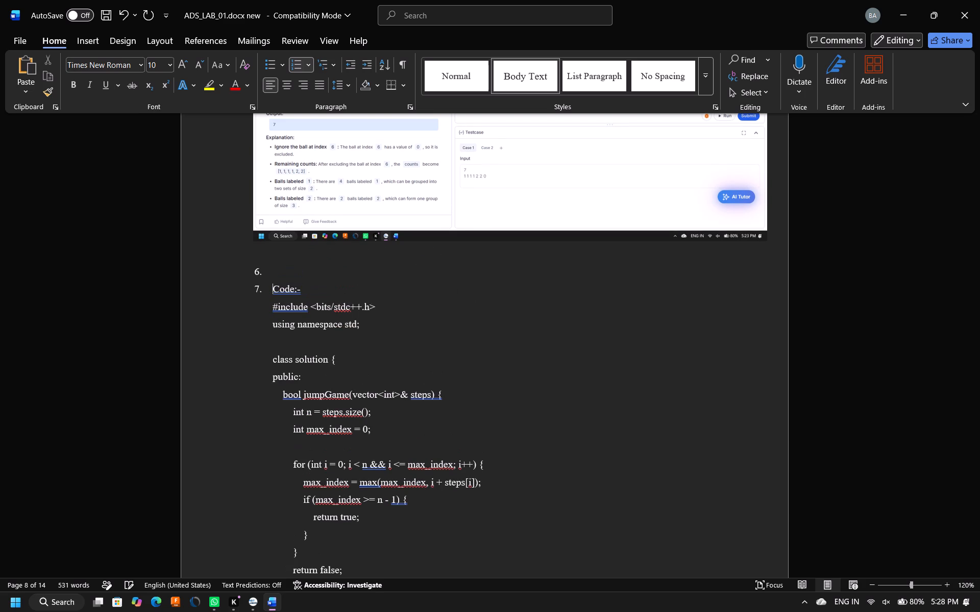
pyautogui.press('BackSpace')
# Insert two blank lines between item 7's Code heading and the Fractional Knapsack picture.
pyautogui.scroll(-1, 273, 273)
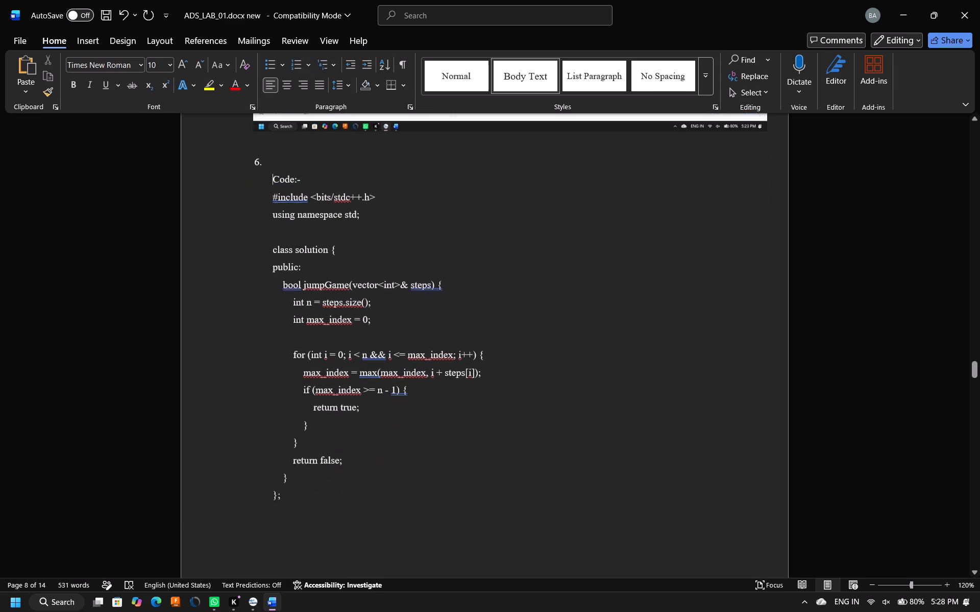
pyautogui.scroll(-4, 273, 273)
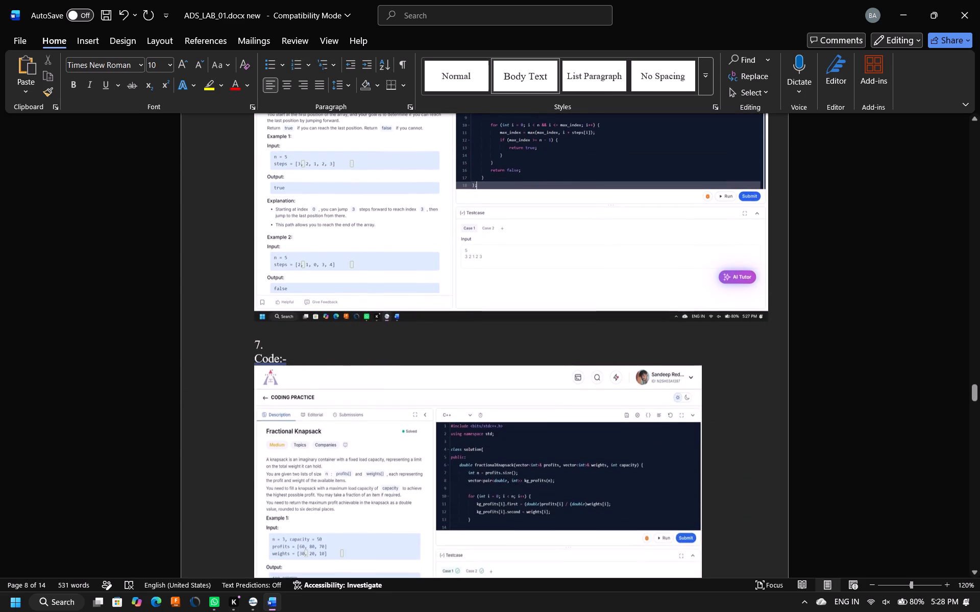
pyautogui.scroll(-1, 273, 273)
pyautogui.click(297, 331)
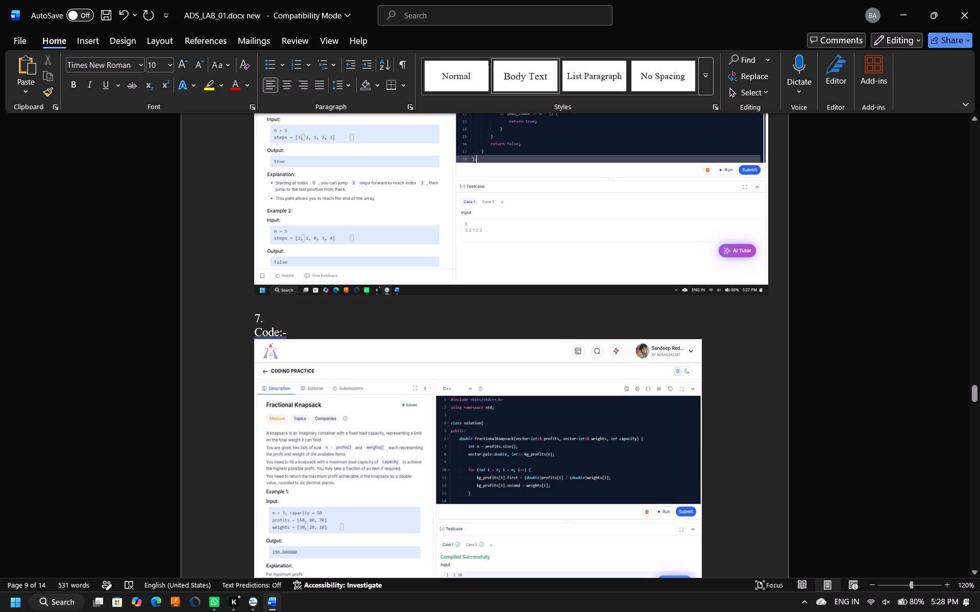
pyautogui.press('Return')
pyautogui.press('Return')
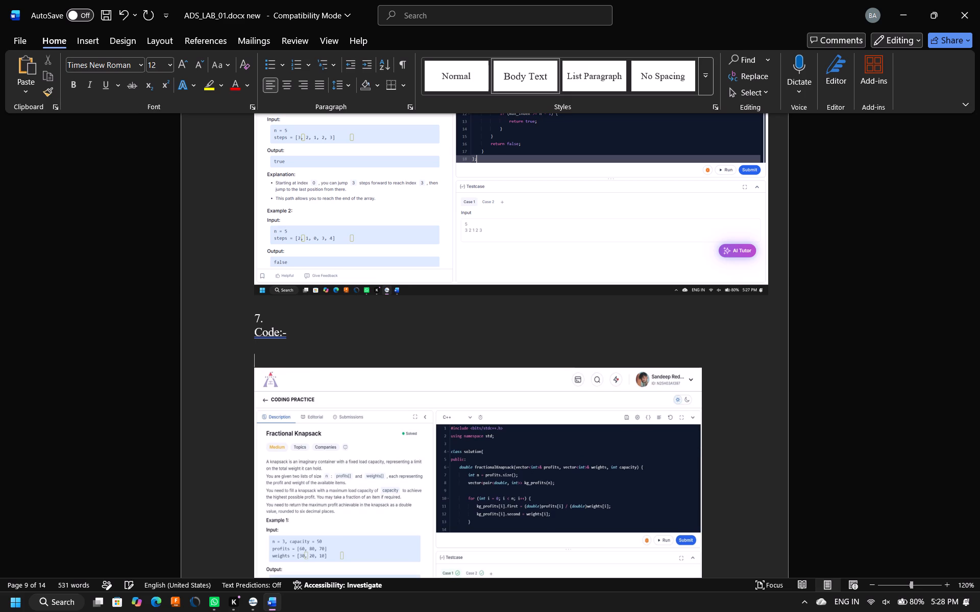
# Switch to the NxtWave browser window and open the Fractional Knapsack problem from the coding practice list.
pyautogui.hotkey('alt', 'Tab')
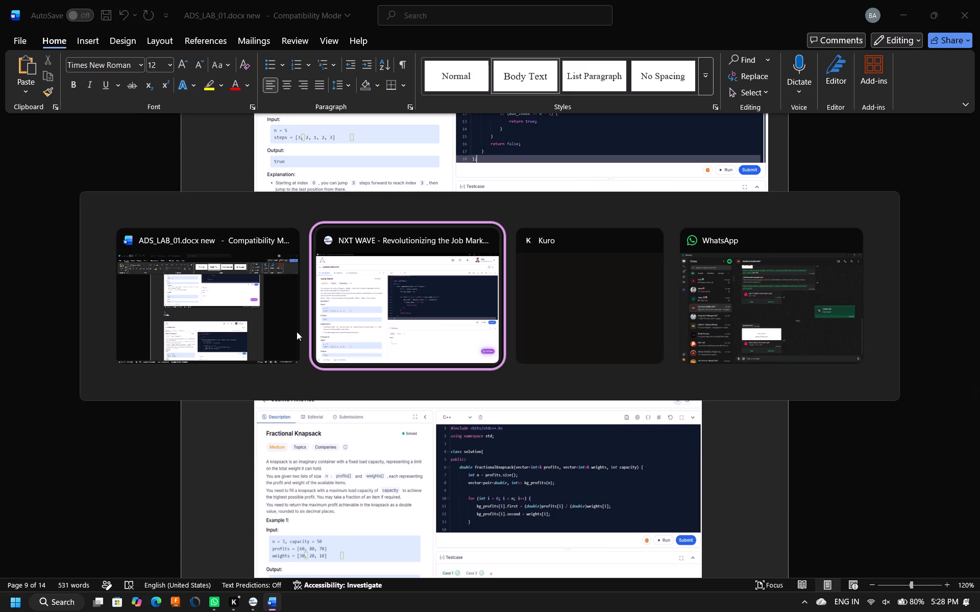
pyautogui.click(20, 82)
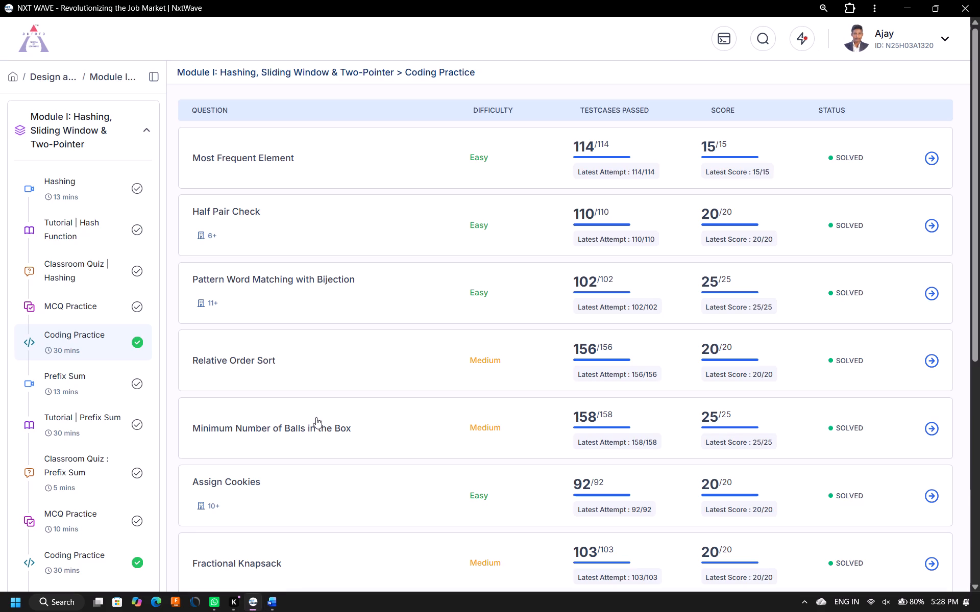
pyautogui.scroll(-4, 316, 417)
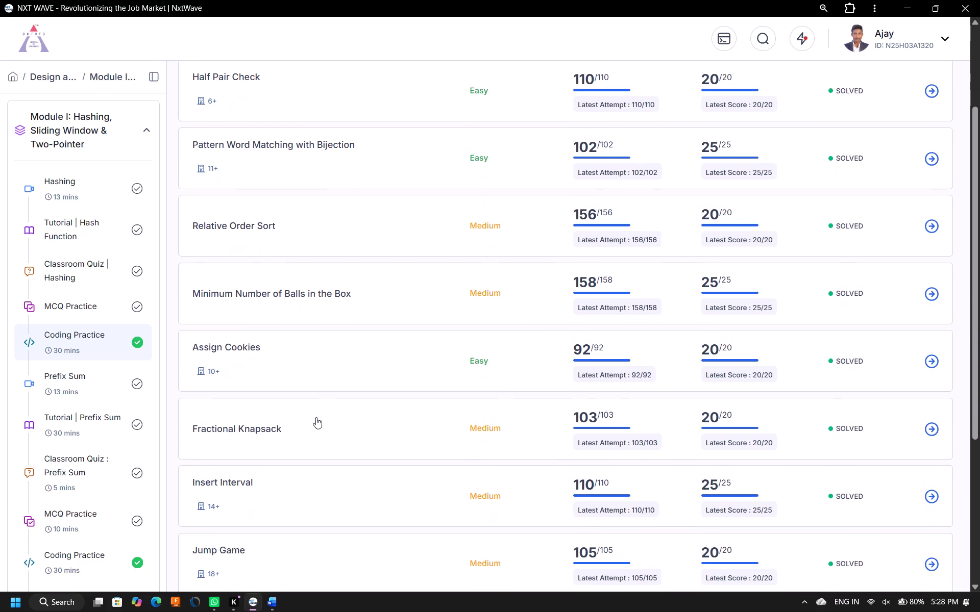
pyautogui.scroll(-2, 316, 417)
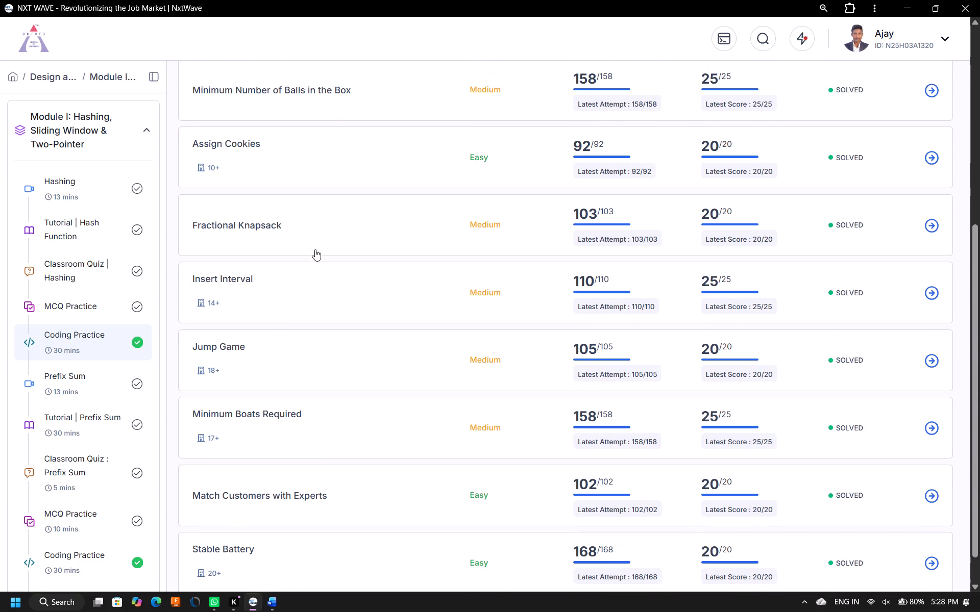
pyautogui.hotkey('alt', 'Tab')
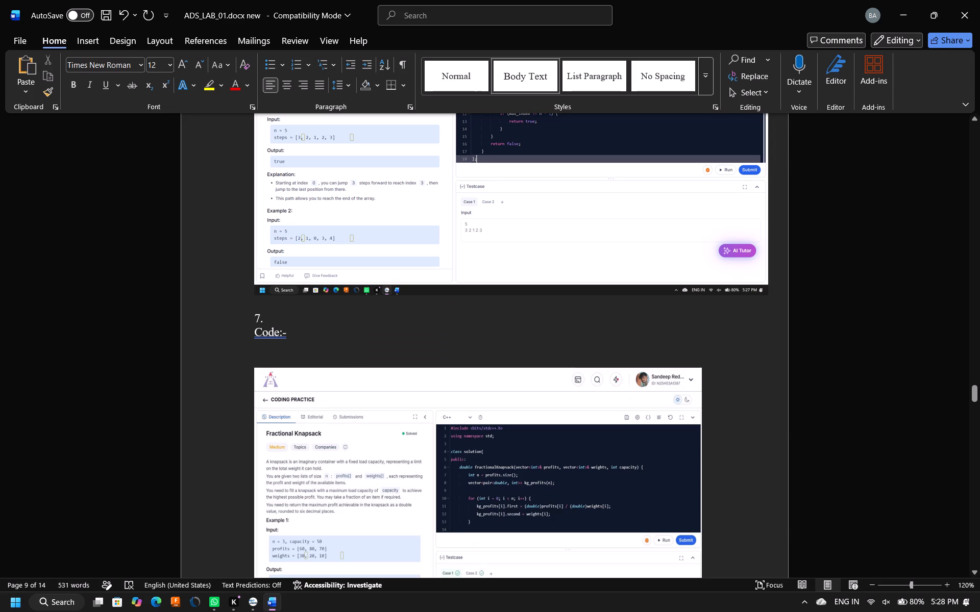
pyautogui.hotkey('alt', 'Tab')
pyautogui.click(301, 209)
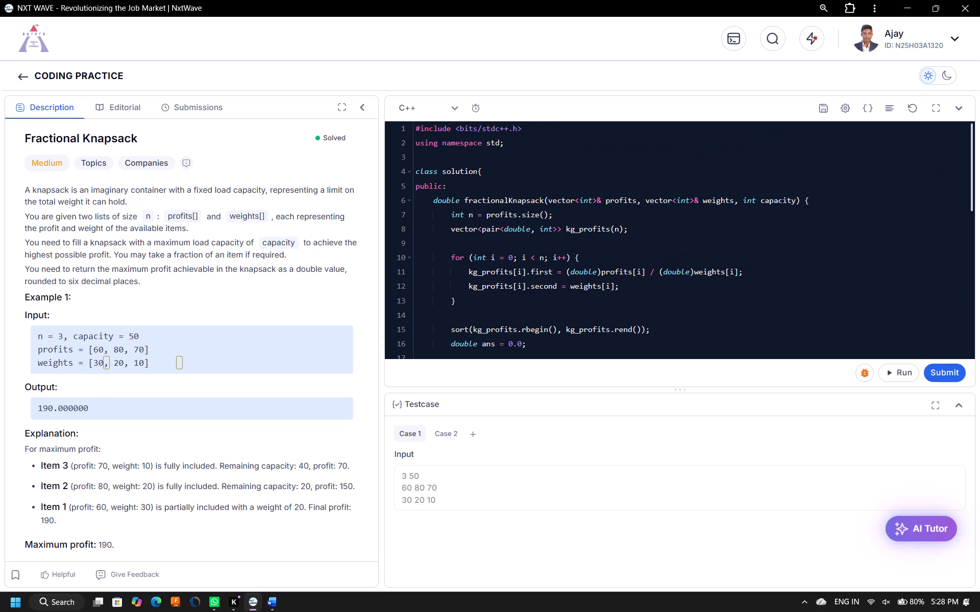
# Copy the Fractional Knapsack solution code through the end of the class and paste it under item 7's Code heading in Word.
pyautogui.scroll(5, 591, 235)
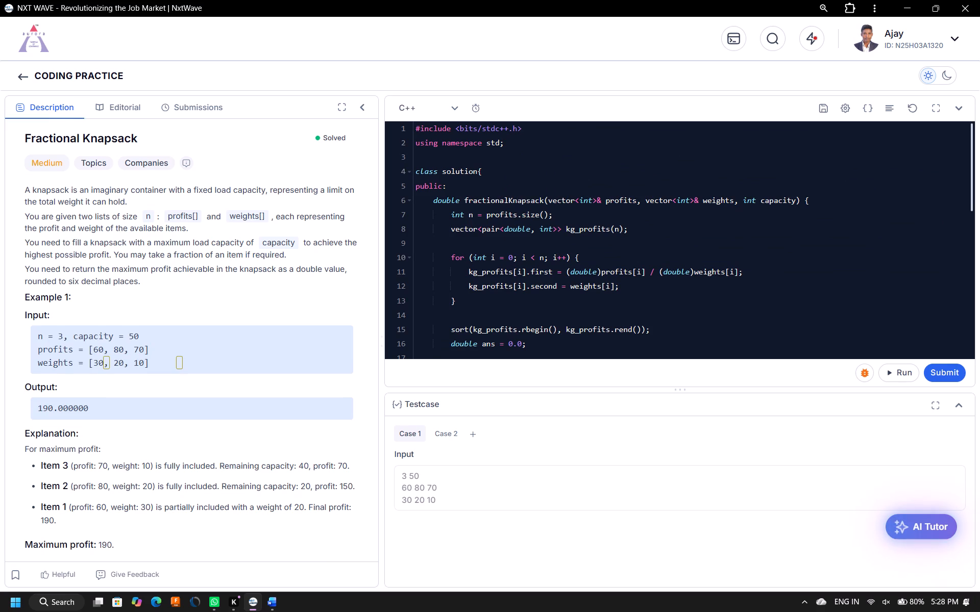
pyautogui.moveTo(415, 126); pyautogui.dragTo(501, 349)
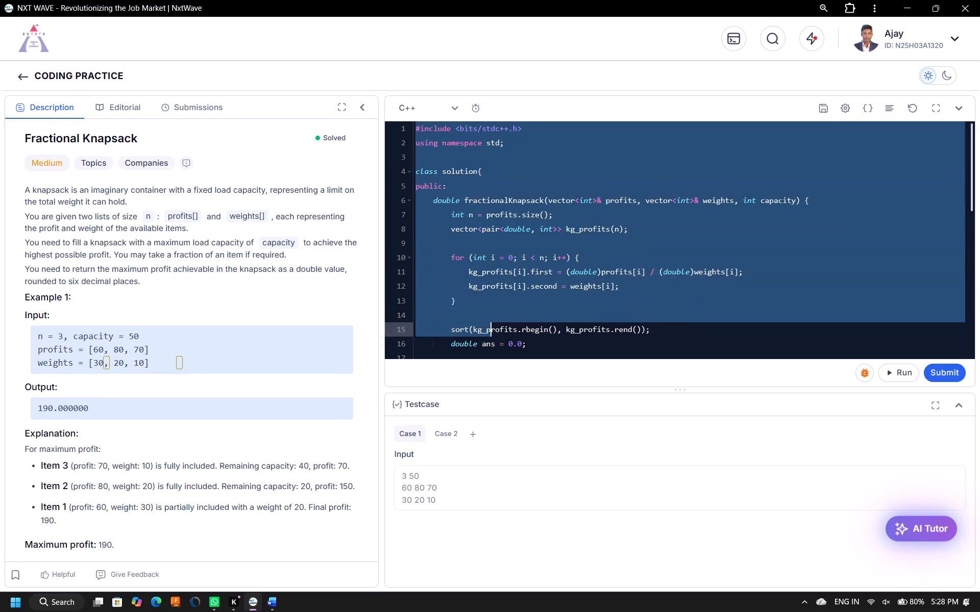
pyautogui.moveTo(501, 349); pyautogui.dragTo(457, 135)
pyautogui.hotkey('ctrl', 'c')
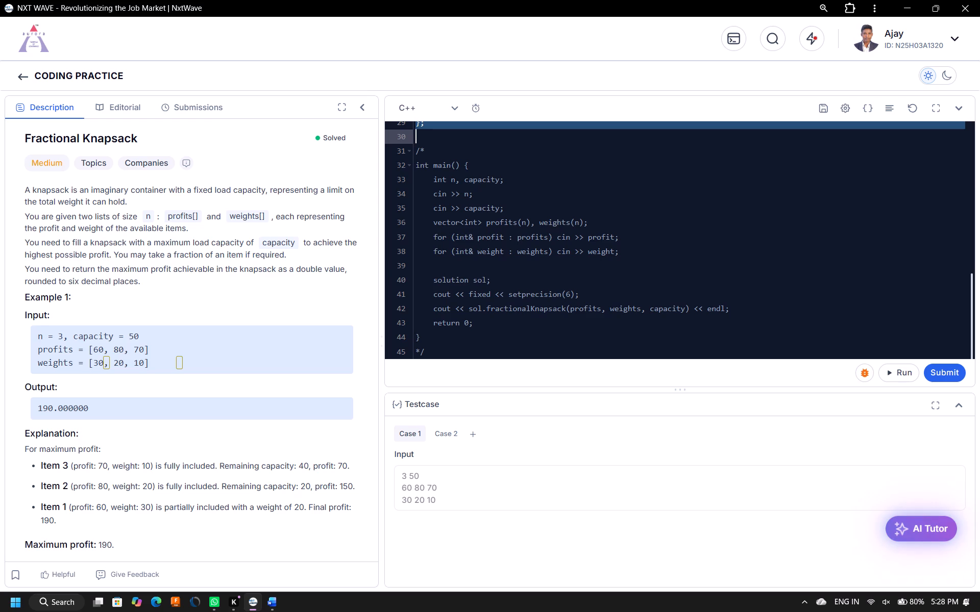
pyautogui.hotkey('alt', 'Tab')
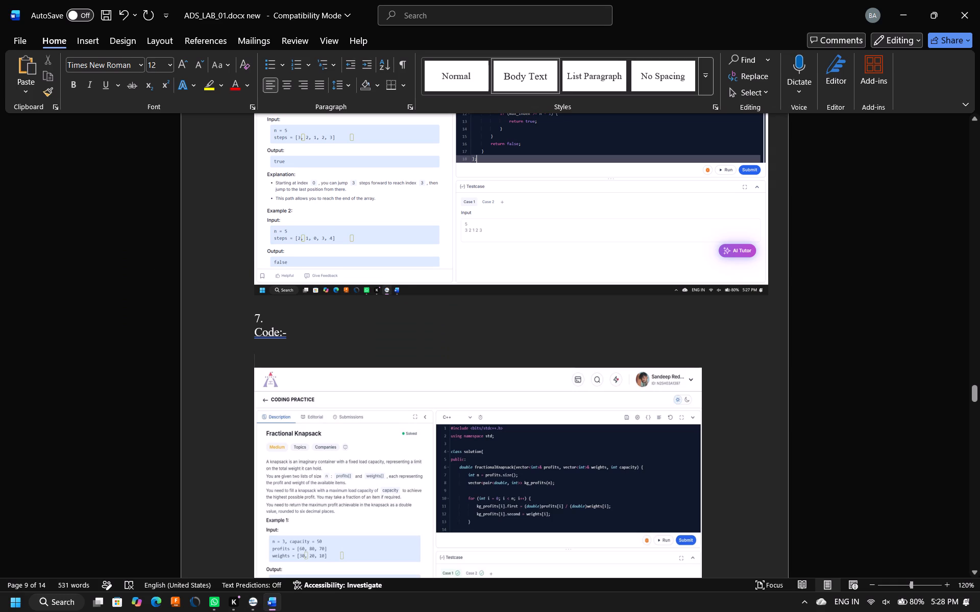
pyautogui.hotkey('ctrl', 'v')
# Check item 7's pasted code from its Code heading down to the old Fractional Knapsack picture.
pyautogui.scroll(1, 391, 310)
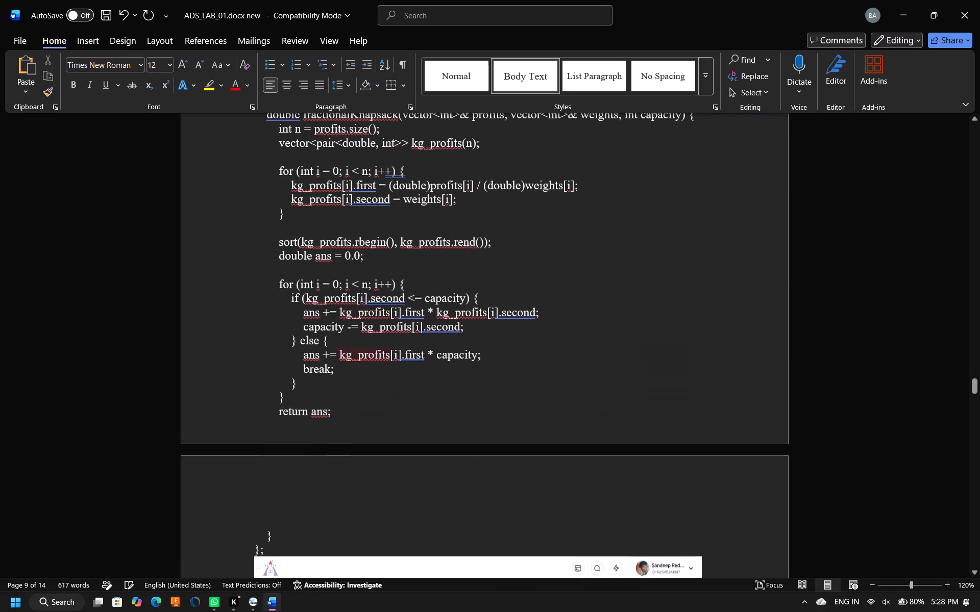
pyautogui.scroll(1, 391, 310)
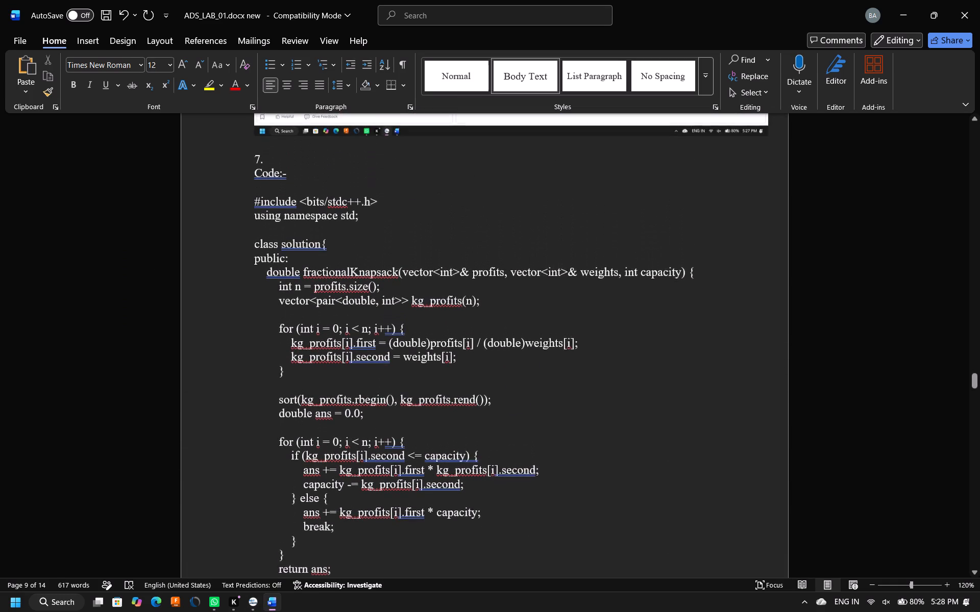
pyautogui.scroll(2, 391, 310)
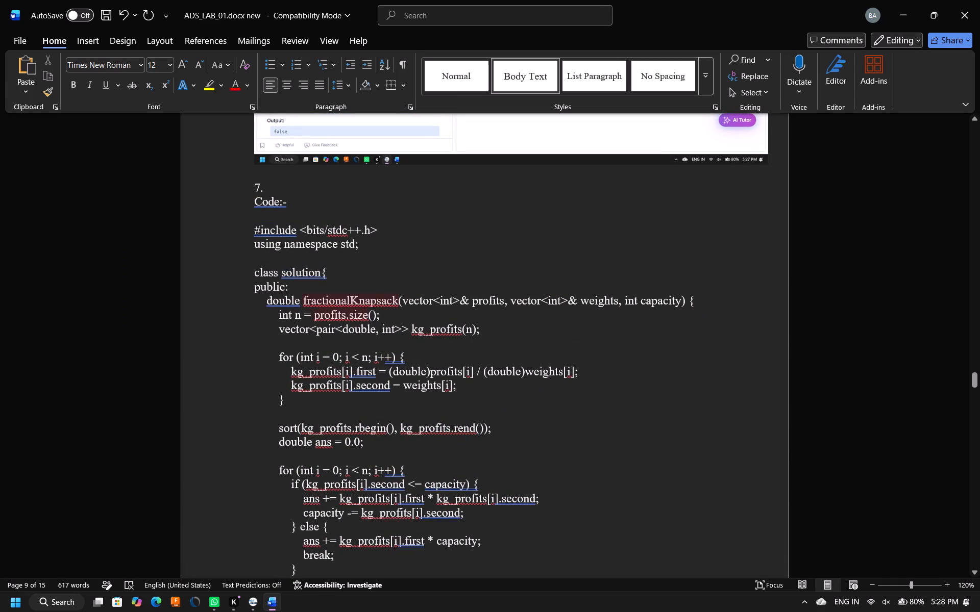
pyautogui.scroll(-4, 378, 325)
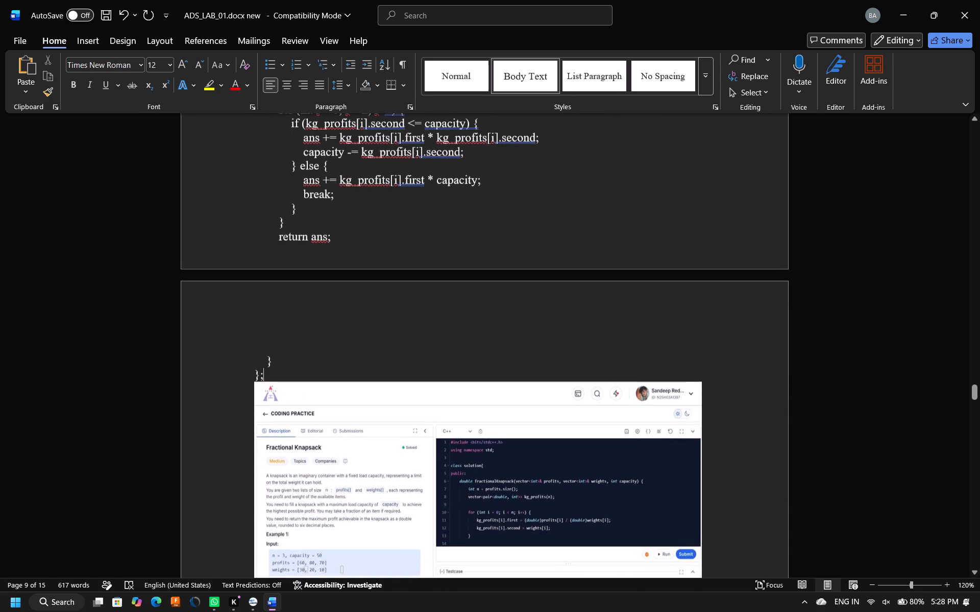
pyautogui.scroll(-2, 378, 325)
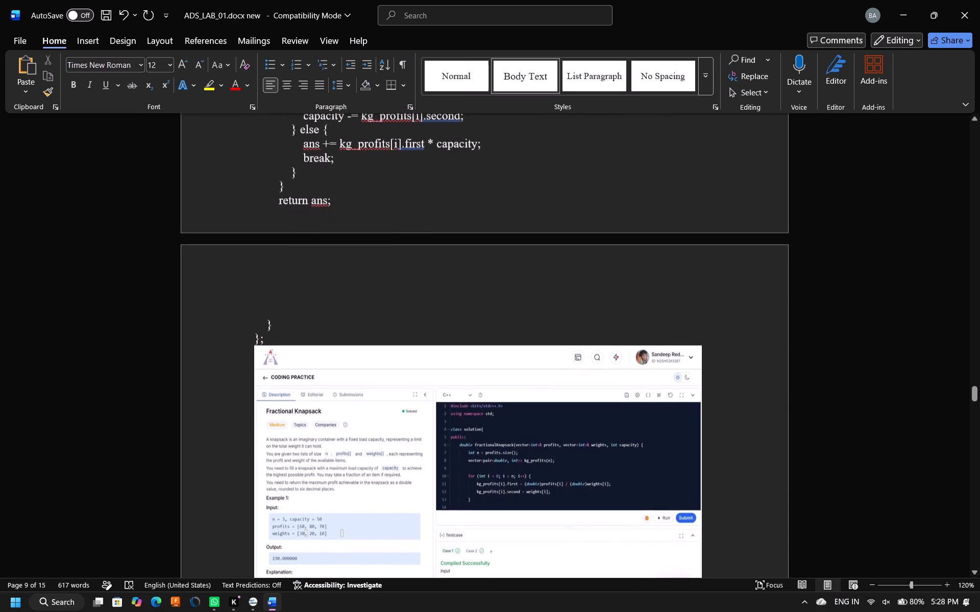
# Switch back to NxtWave and delete the commented-out main function below the solution class in the Fractional Knapsack editor.
pyautogui.hotkey('alt', 'Tab')
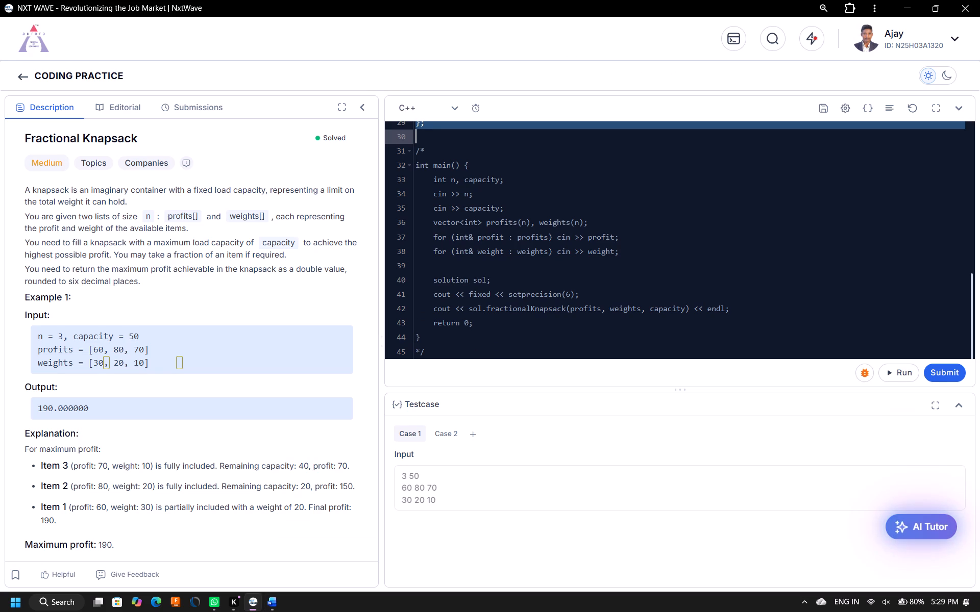
pyautogui.moveTo(418, 137); pyautogui.dragTo(503, 389)
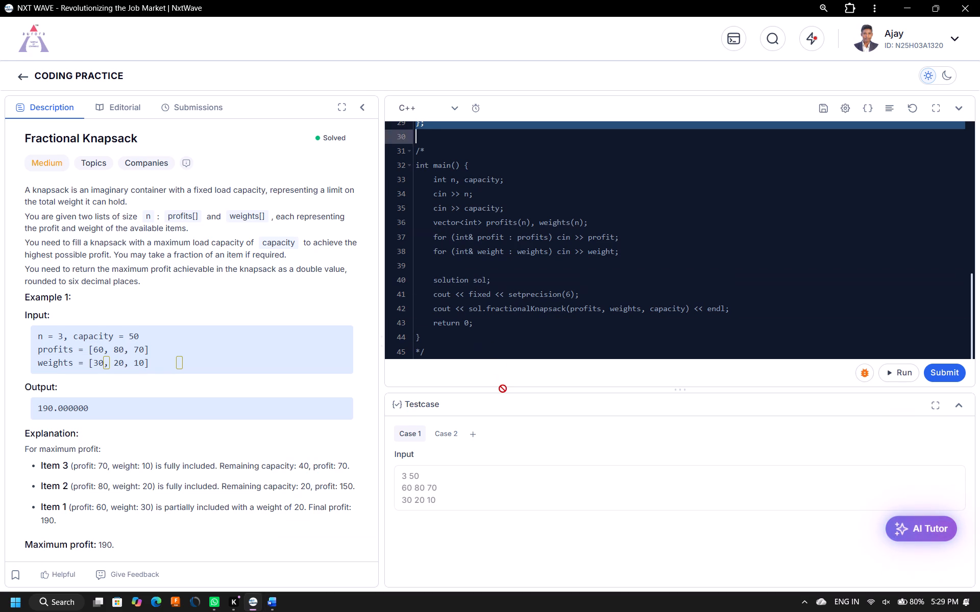
pyautogui.moveTo(503, 389); pyautogui.dragTo(453, 328)
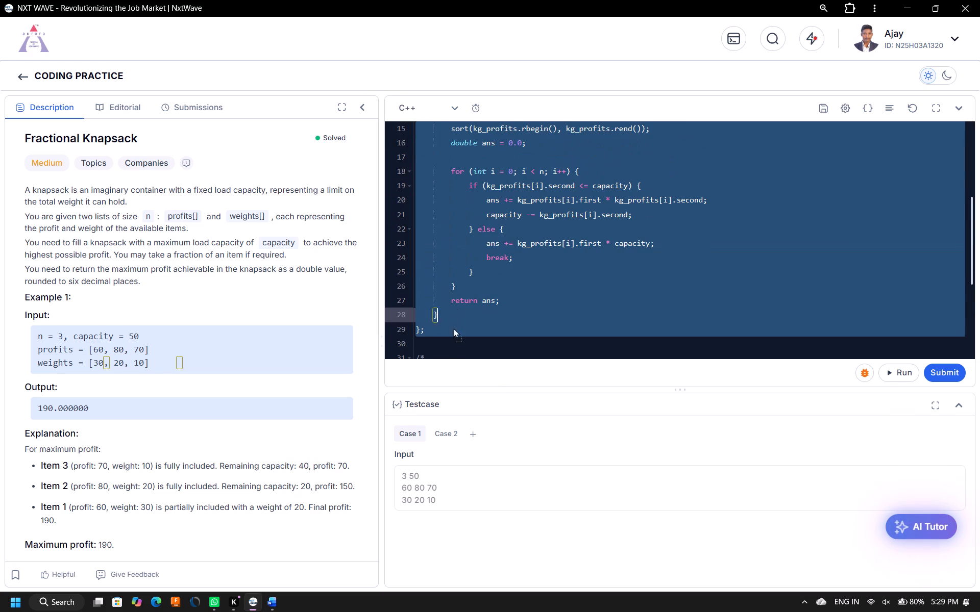
pyautogui.moveTo(453, 328); pyautogui.dragTo(417, 208)
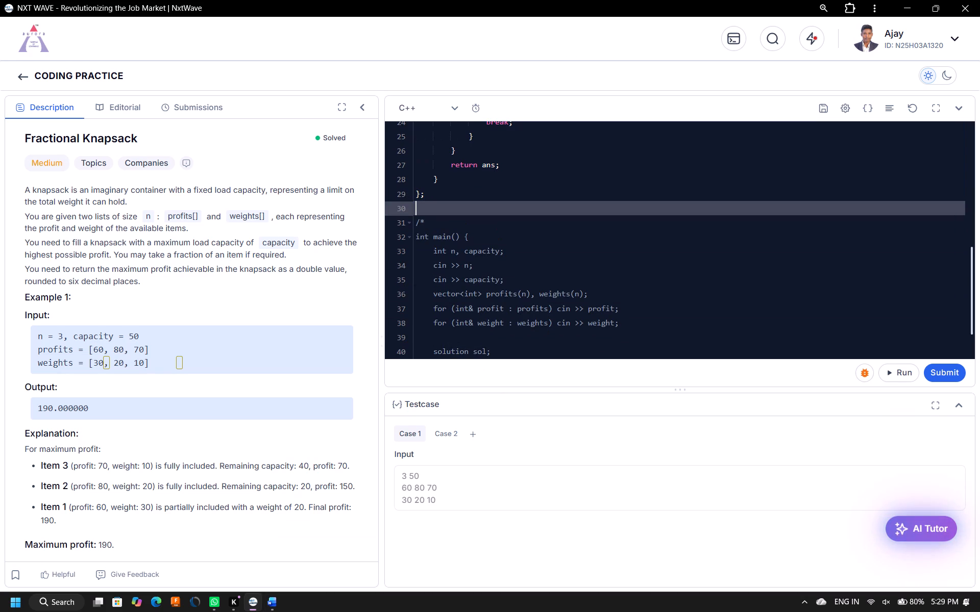
pyautogui.moveTo(417, 208); pyautogui.dragTo(519, 393)
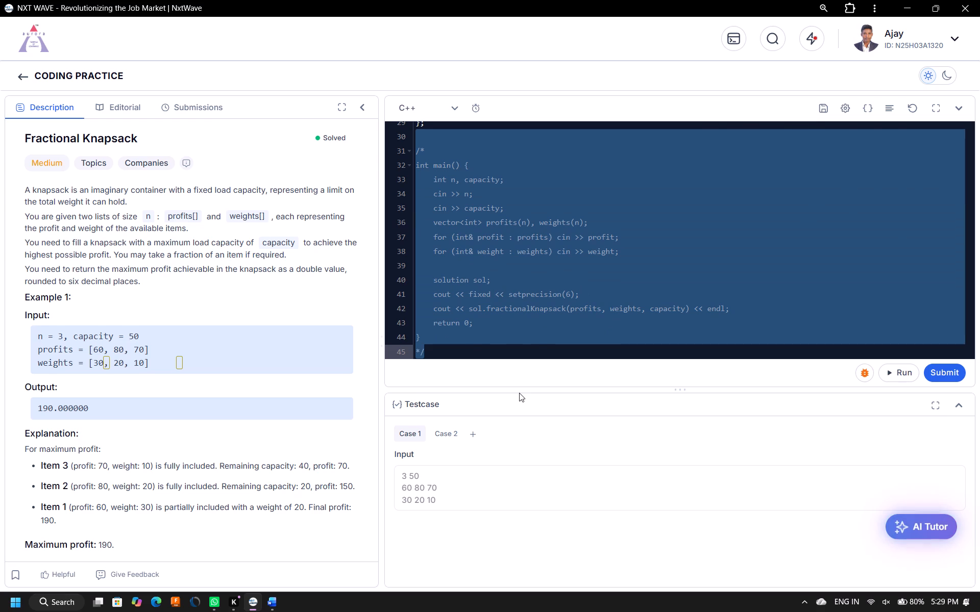
pyautogui.press('BackSpace')
pyautogui.press('BackSpace')
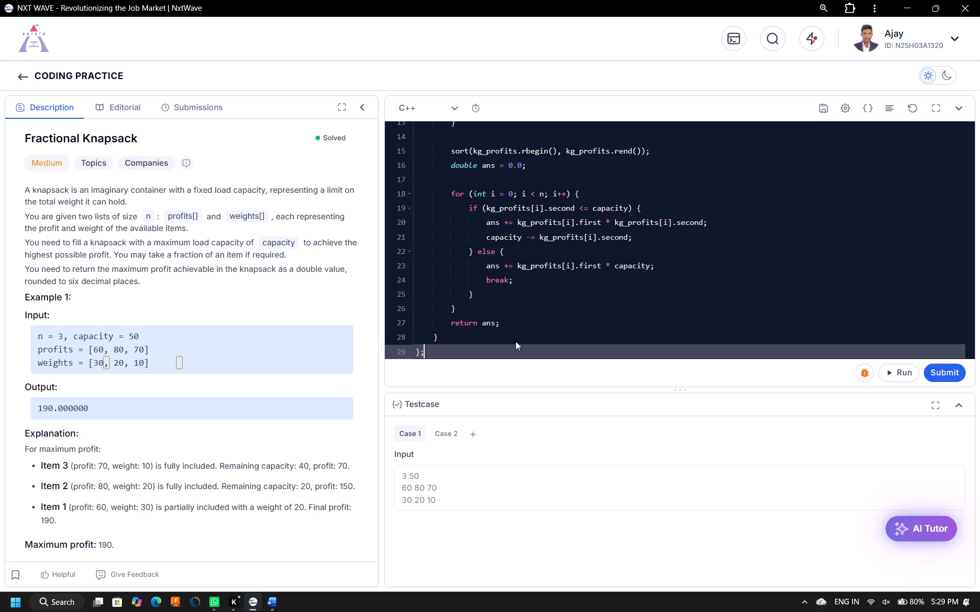
# Capture a full-screen screenshot of the Fractional Knapsack problem with the code shown from its first line.
pyautogui.scroll(9, 552, 233)
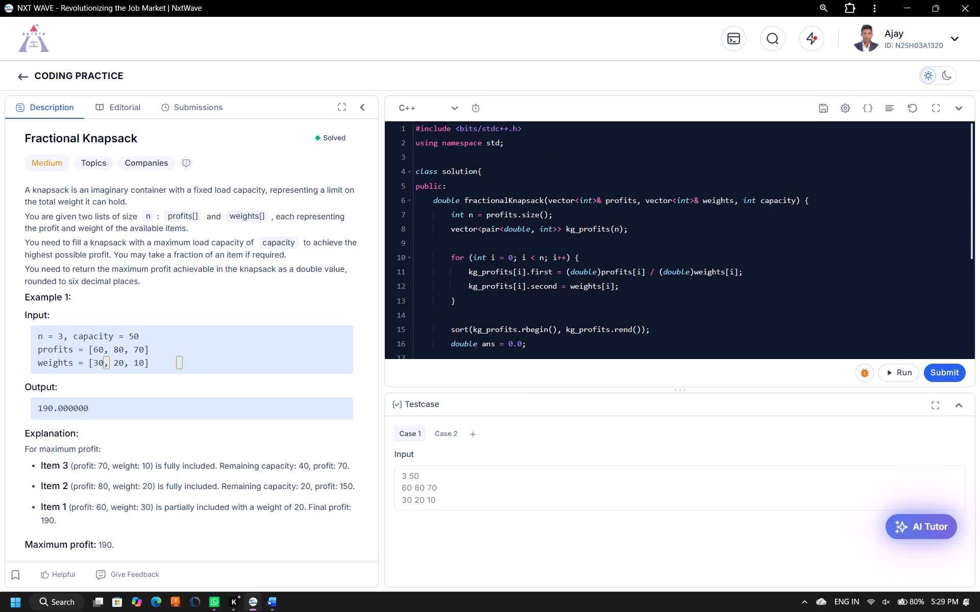
pyautogui.press('shift+super+s')
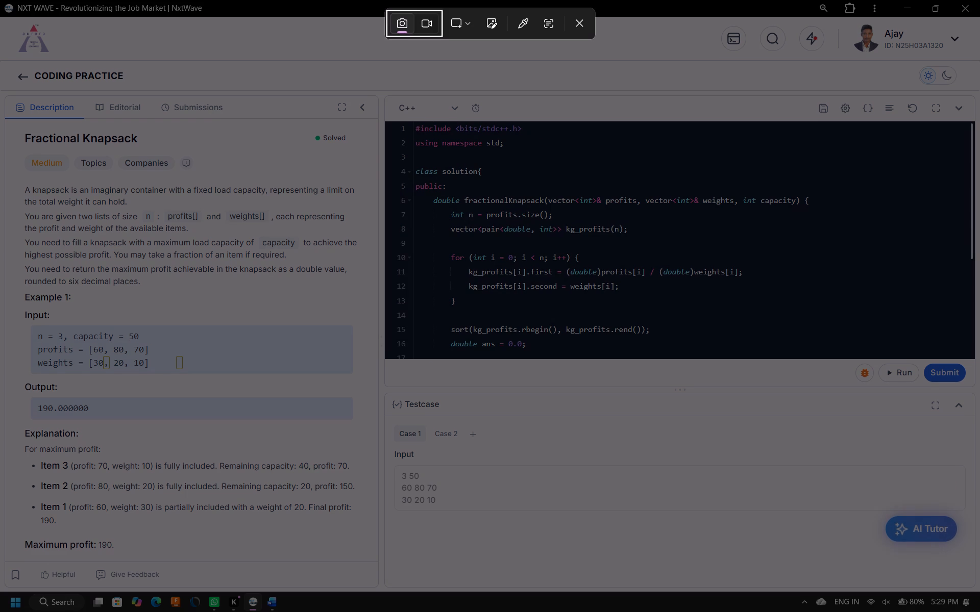
pyautogui.click(463, 18)
pyautogui.click(476, 77)
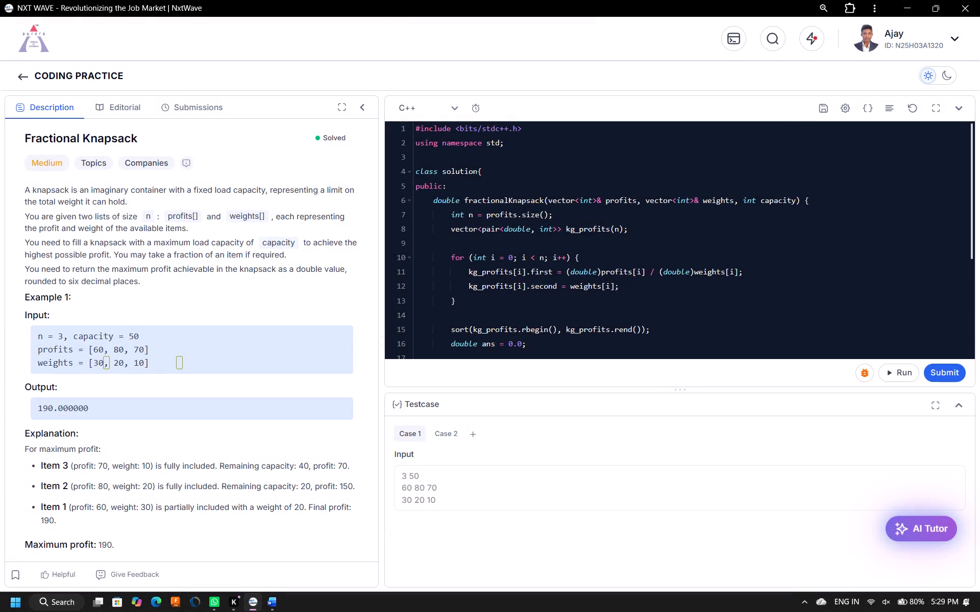
pyautogui.hotkey('ctrl', 'c')
pyautogui.hotkey('ctrl', 'c')
pyautogui.hotkey('ctrl', 'c')
pyautogui.hotkey('ctrl', 'c')
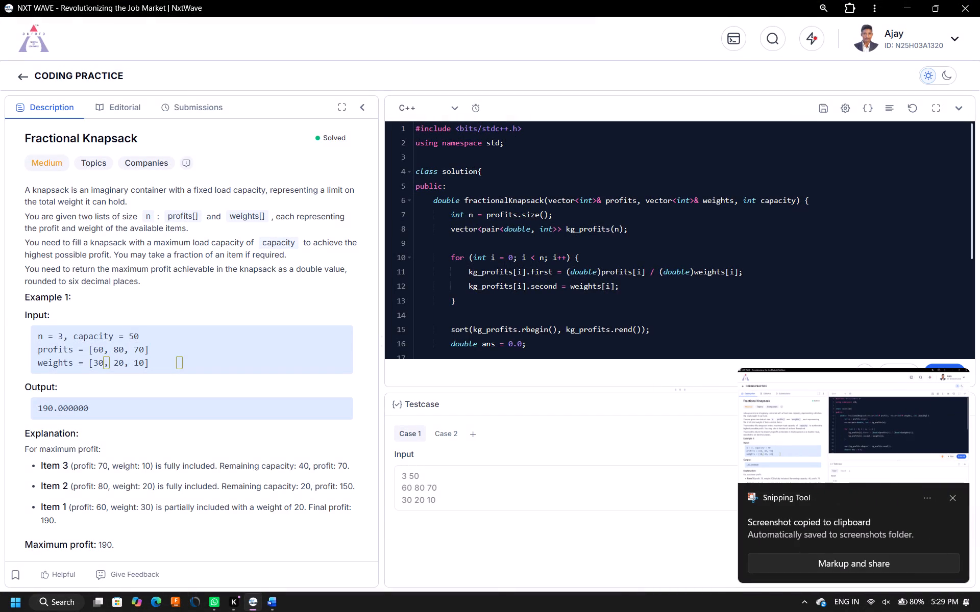
# Replace the old Fractional Knapsack picture under item 7's code in Word with the new screenshot.
pyautogui.hotkey('alt', 'Tab')
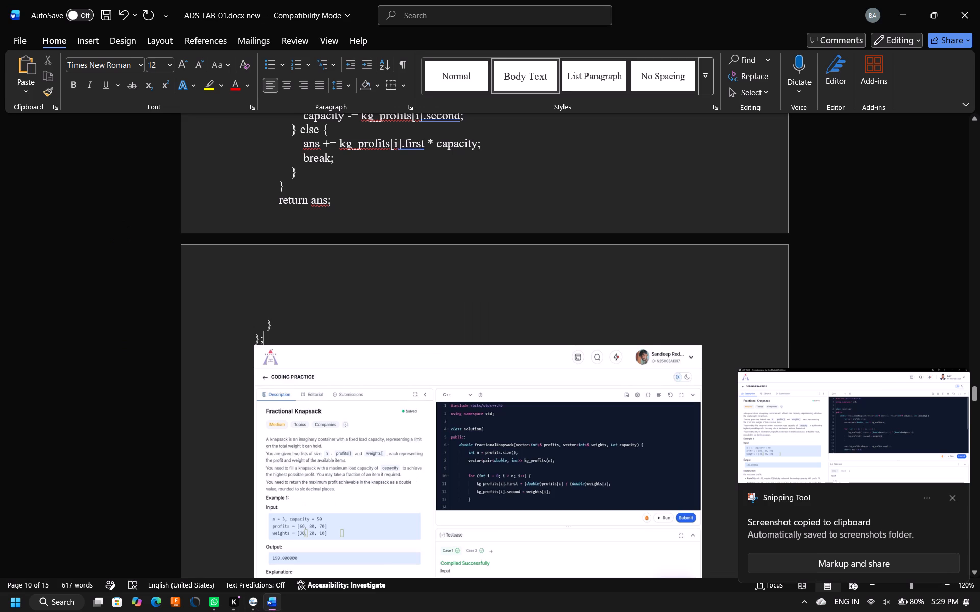
pyautogui.click(458, 375)
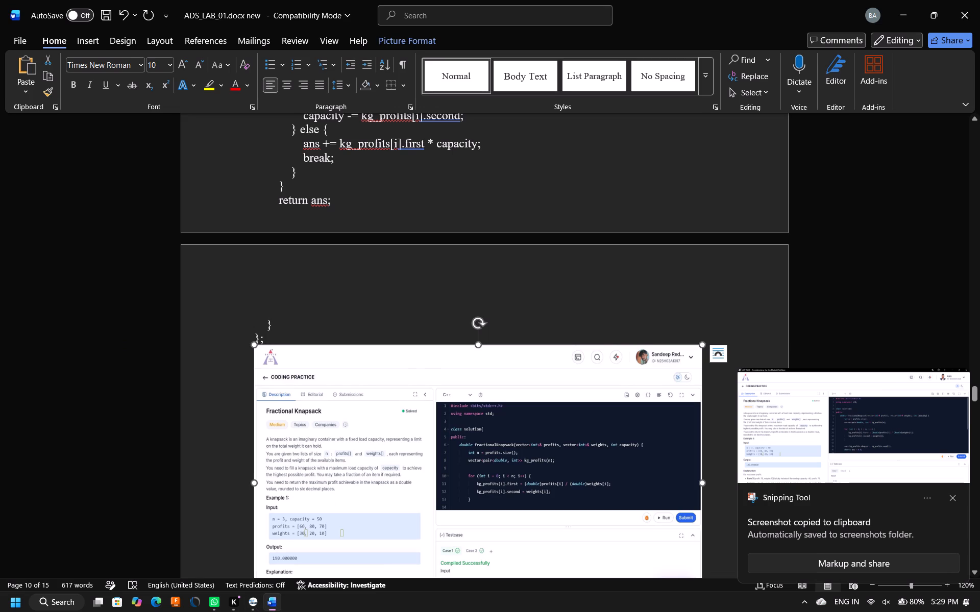
pyautogui.press('BackSpace')
pyautogui.hotkey('ctrl', 'v')
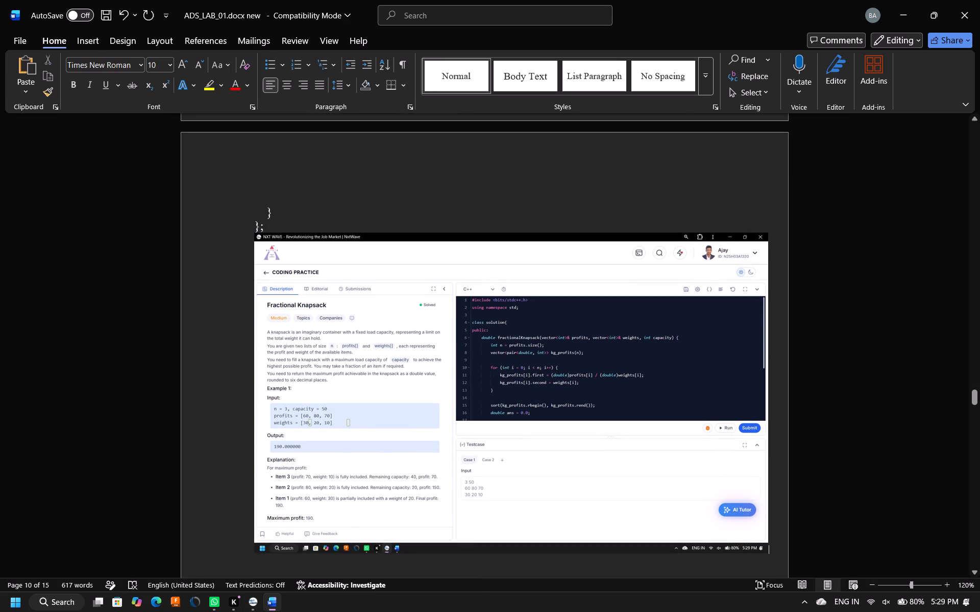
# Review the report's layout from item 7's code and new picture through the start of item 8, Insert Interval.
pyautogui.scroll(-2, 458, 375)
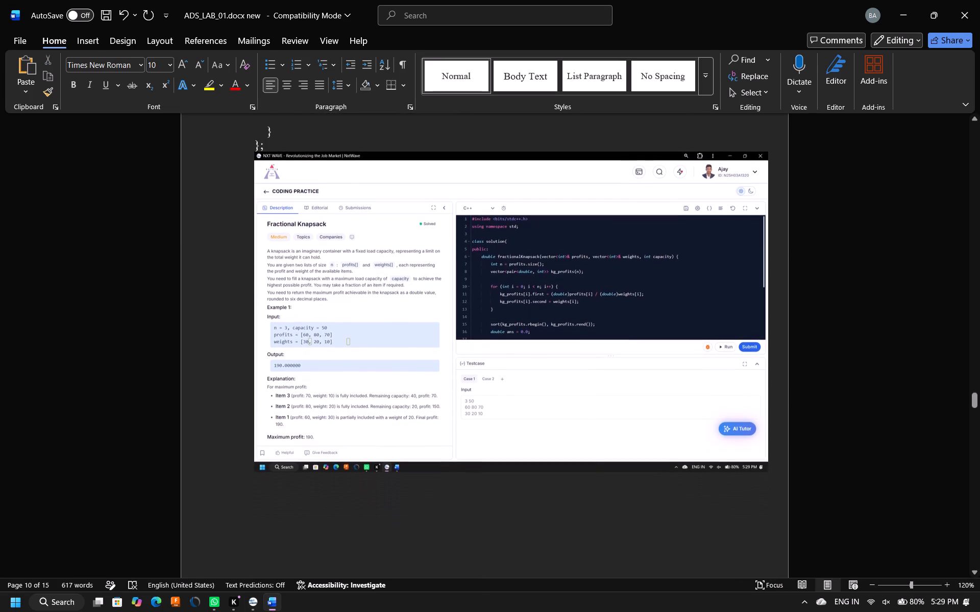
pyautogui.scroll(-3, 458, 375)
pyautogui.scroll(1, 458, 375)
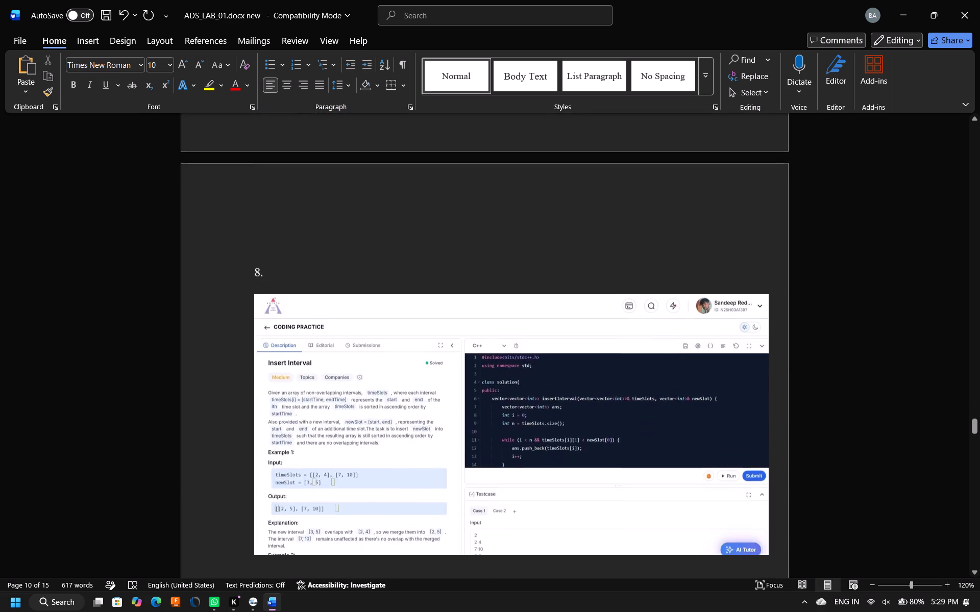
pyautogui.scroll(3, 458, 375)
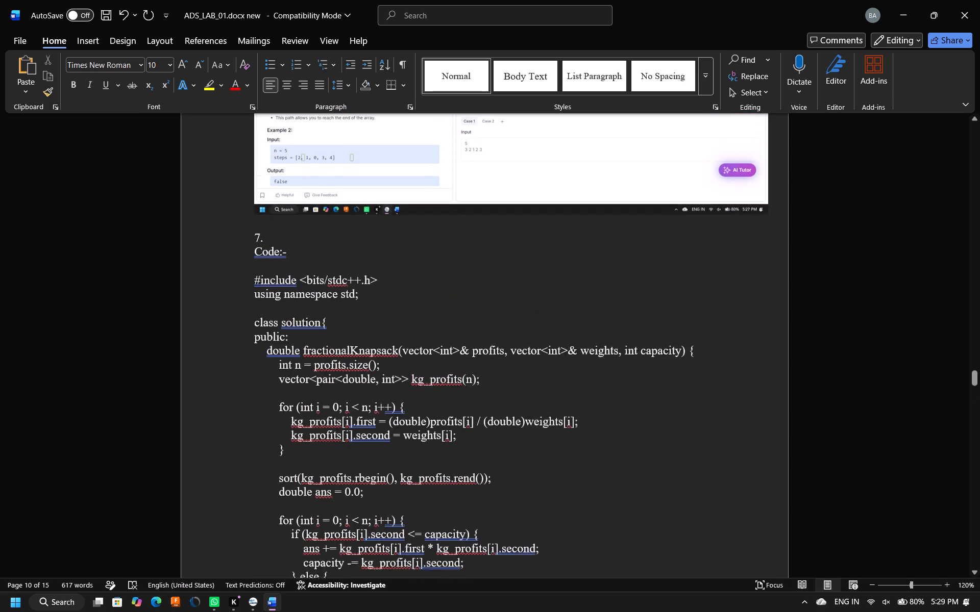
pyautogui.scroll(1, 458, 375)
pyautogui.scroll(-3, 458, 375)
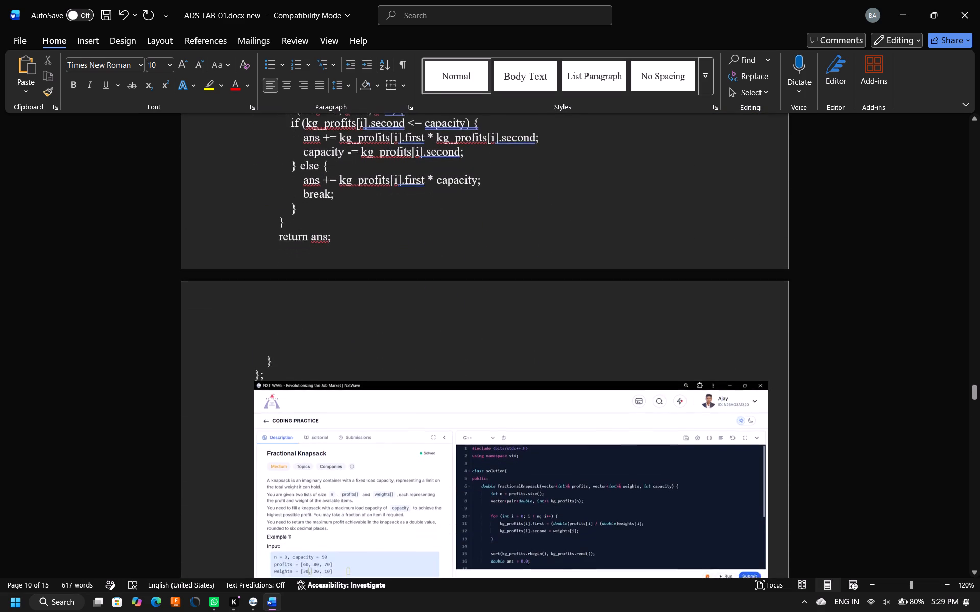
pyautogui.scroll(-2, 458, 375)
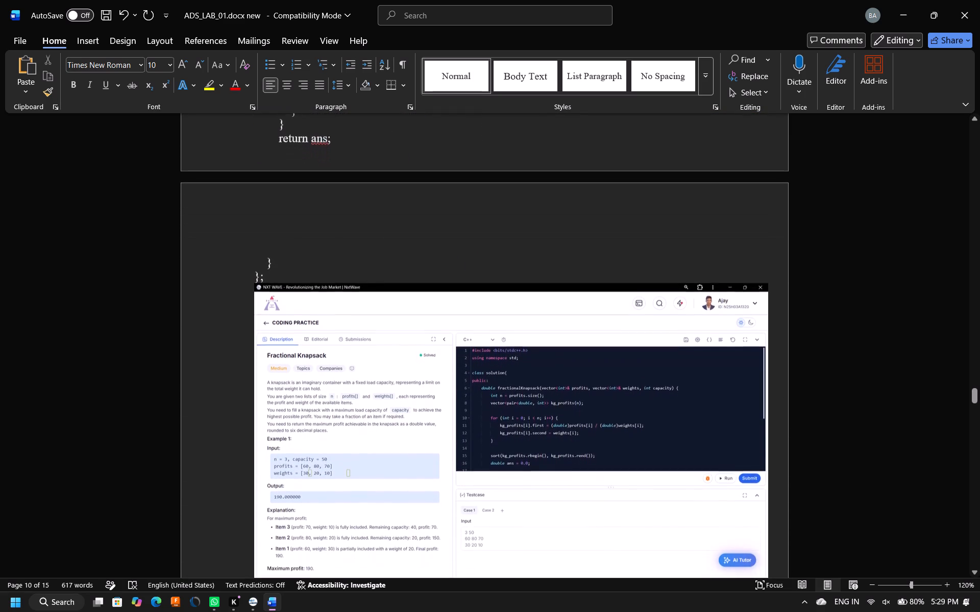
pyautogui.scroll(-3, 458, 375)
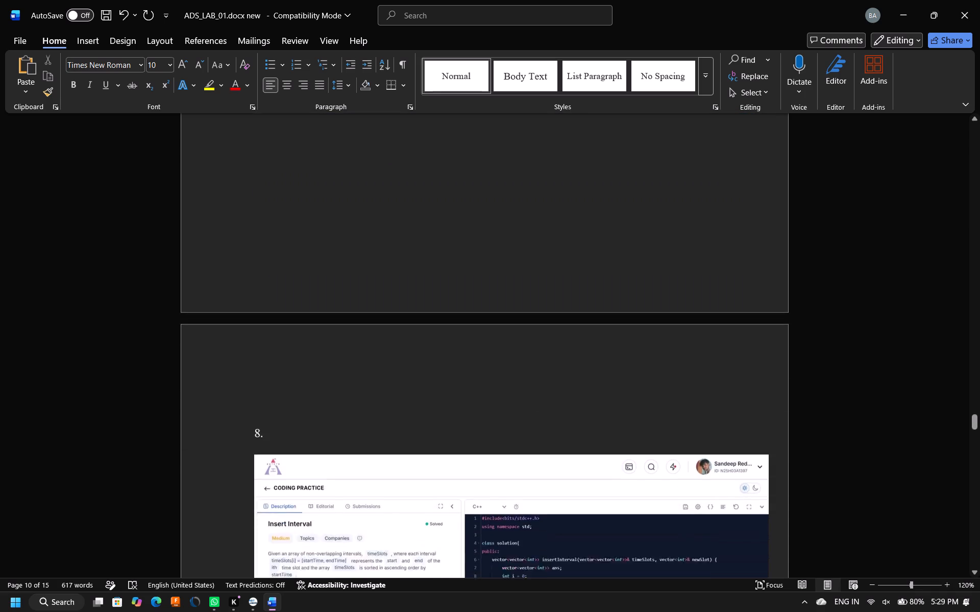
# Check item 8 in the Word report, switch to NxtWave and open the matching Insert Interval problem from the coding practice list.
pyautogui.scroll(-1, 458, 375)
pyautogui.scroll(6, 458, 375)
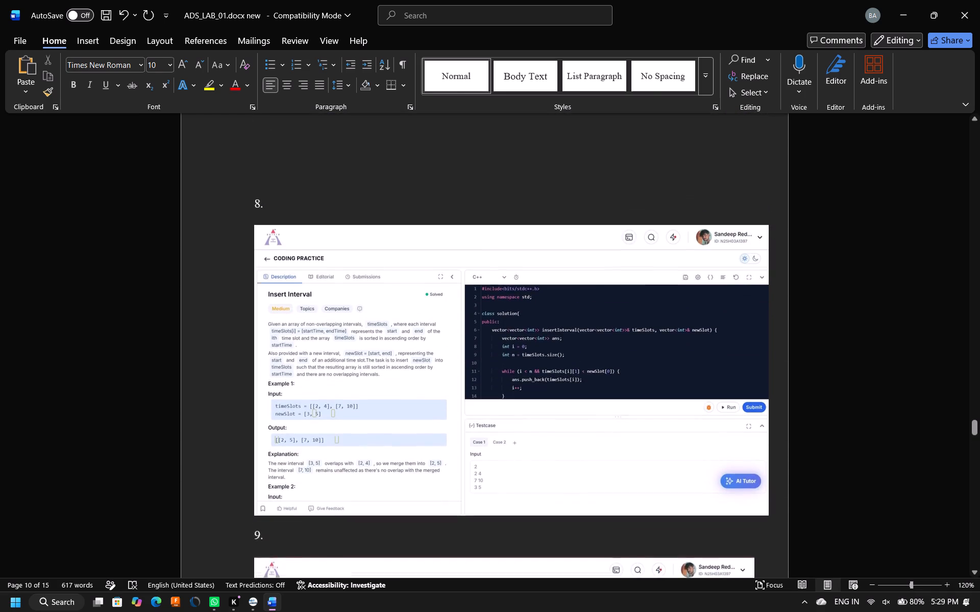
pyautogui.scroll(1, 458, 375)
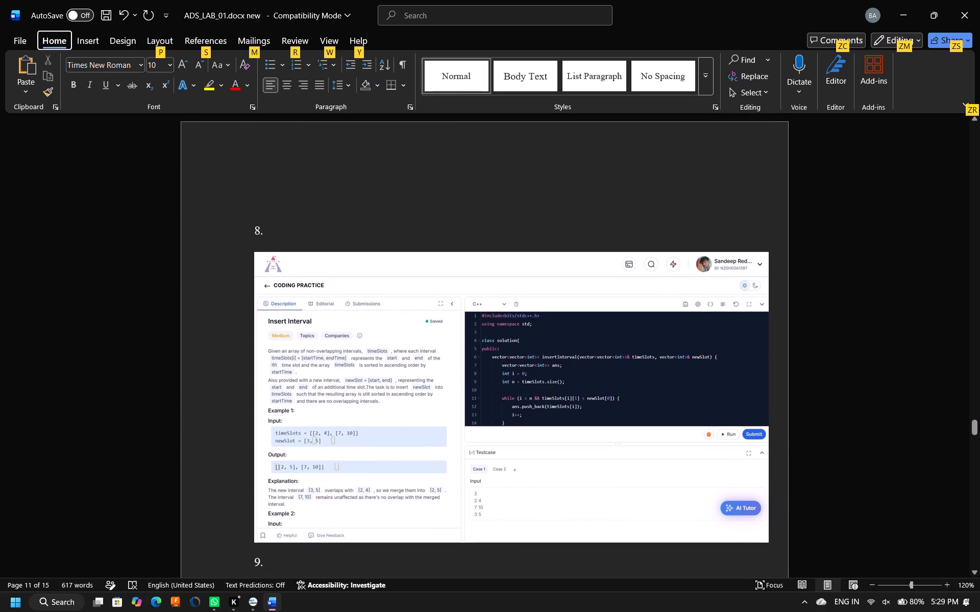
pyautogui.hotkey('alt', 'Tab')
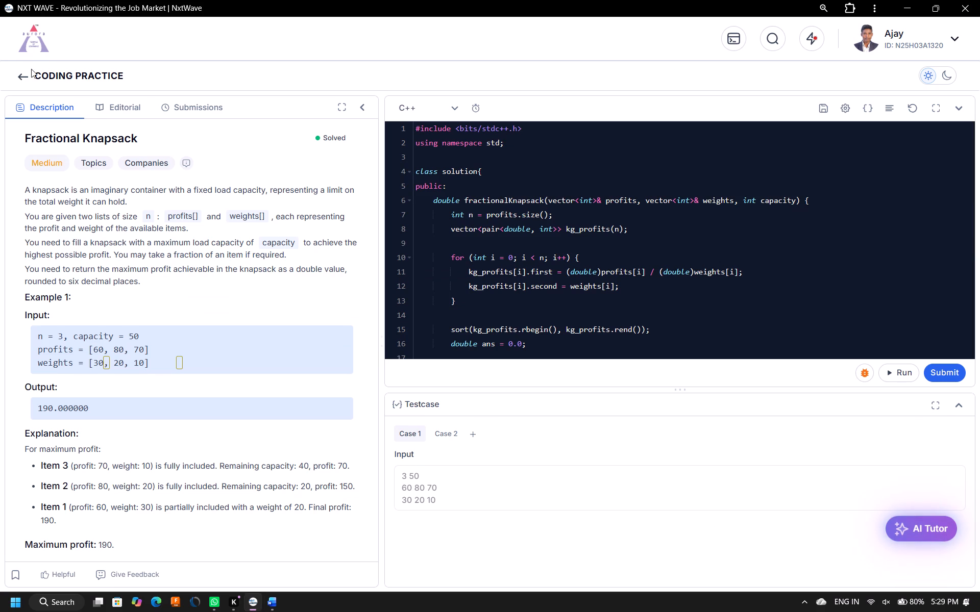
pyautogui.click(22, 72)
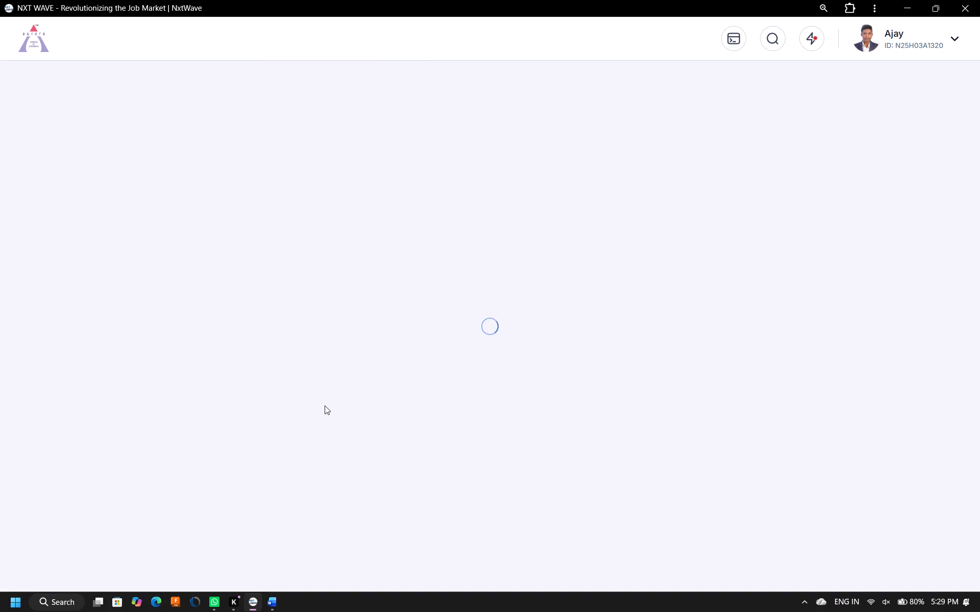
pyautogui.scroll(-6, 538, 405)
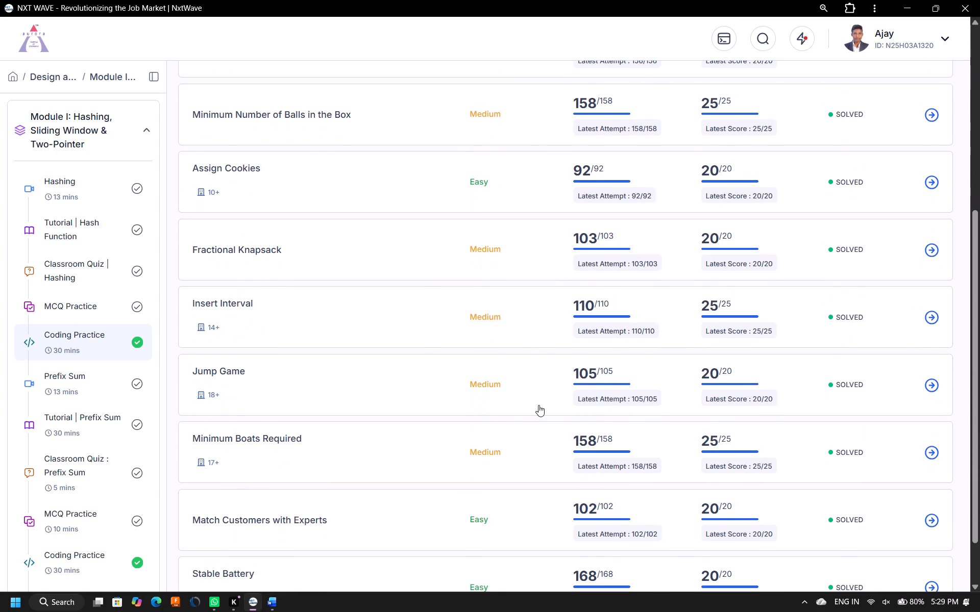
pyautogui.hotkey('alt', 'Tab')
pyautogui.hotkey('alt', 'Tab')
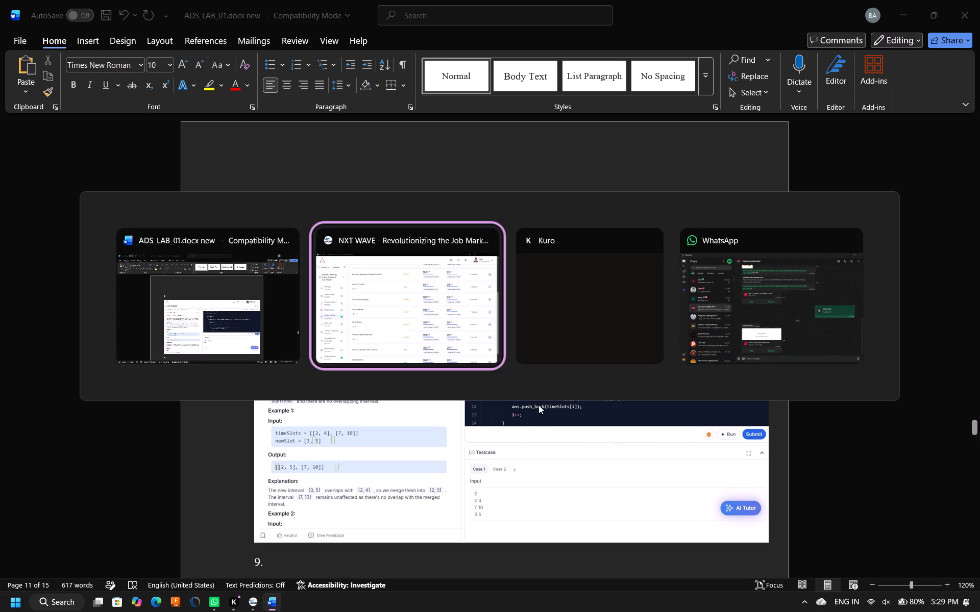
pyautogui.hotkey('alt', 'Tab')
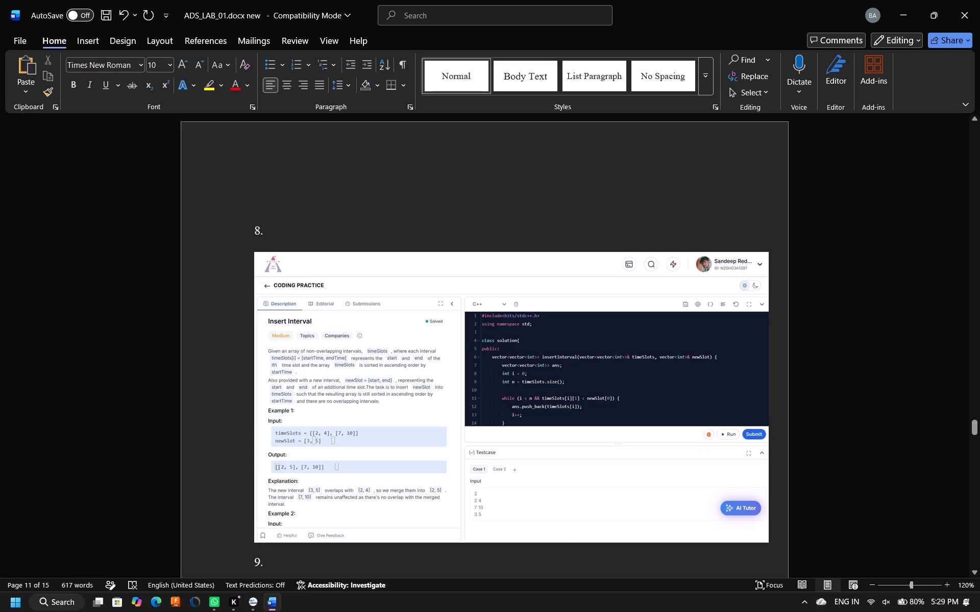
pyautogui.hotkey('alt', 'Tab')
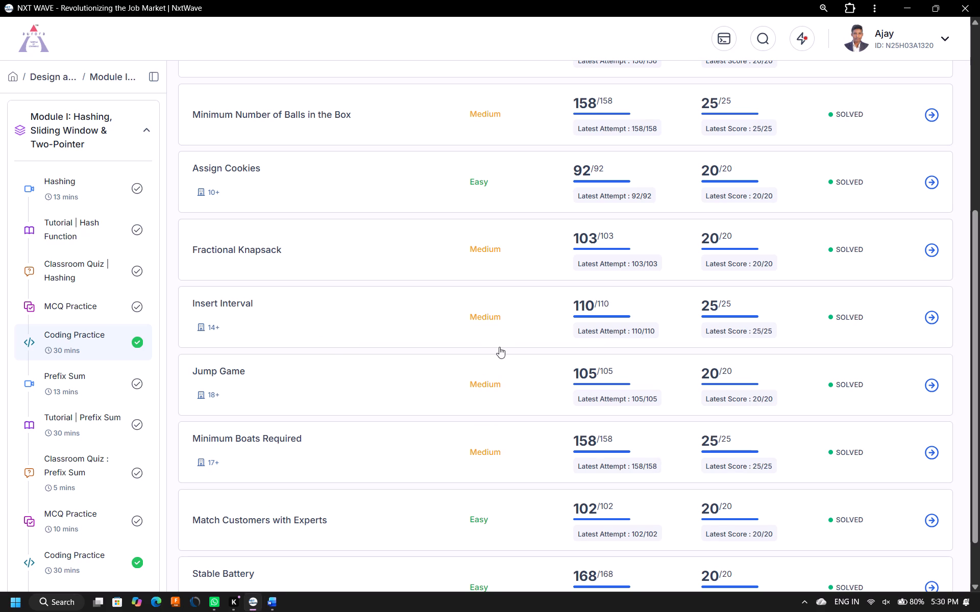
pyautogui.hotkey('alt', 'Tab')
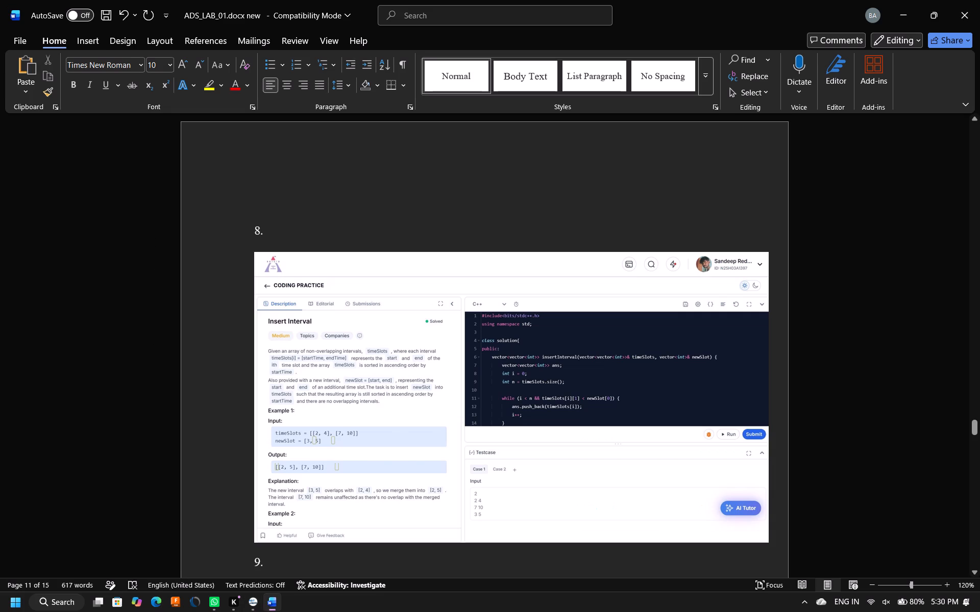
pyautogui.hotkey('alt', 'Tab')
pyautogui.click(434, 335)
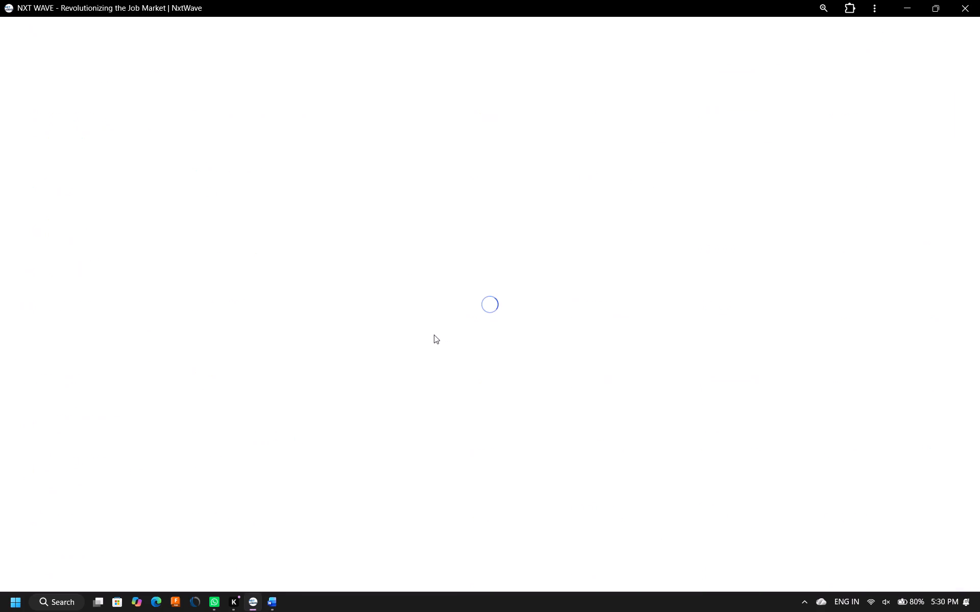
# Delete the commented-out main function and the blank line below the solution class in the Insert Interval editor.
pyautogui.scroll(-2, 509, 240)
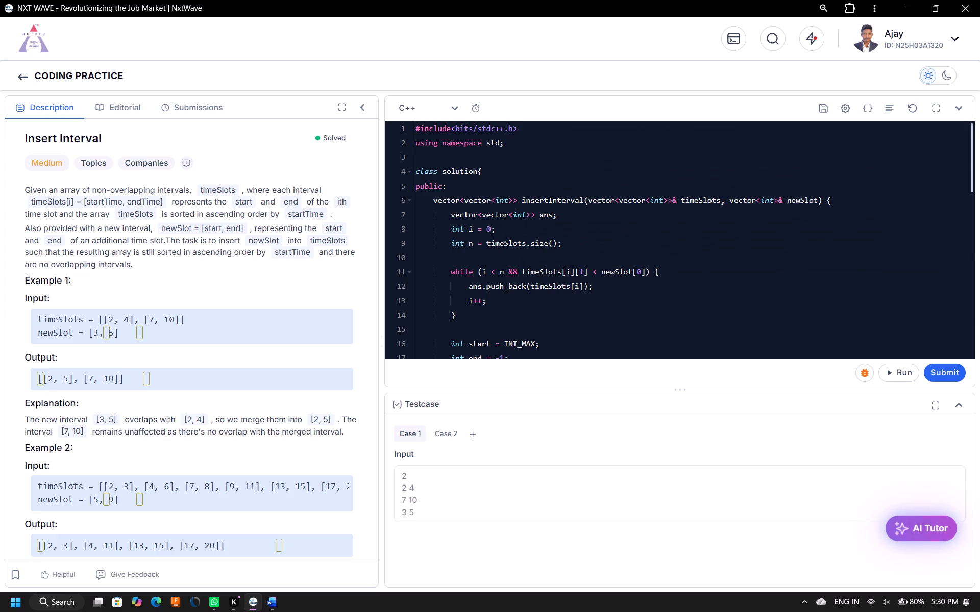
pyautogui.scroll(-4, 509, 240)
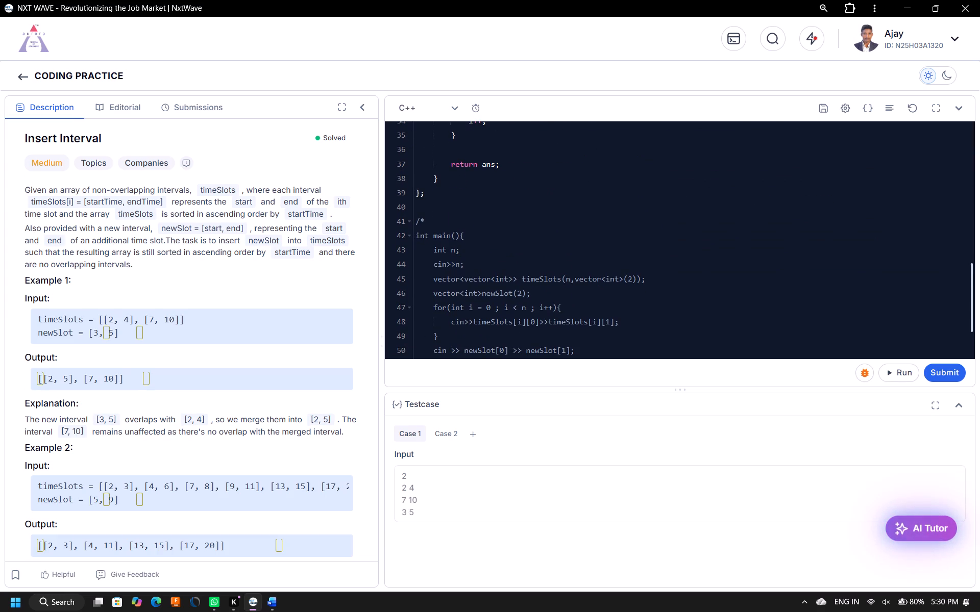
pyautogui.moveTo(420, 207); pyautogui.dragTo(529, 425)
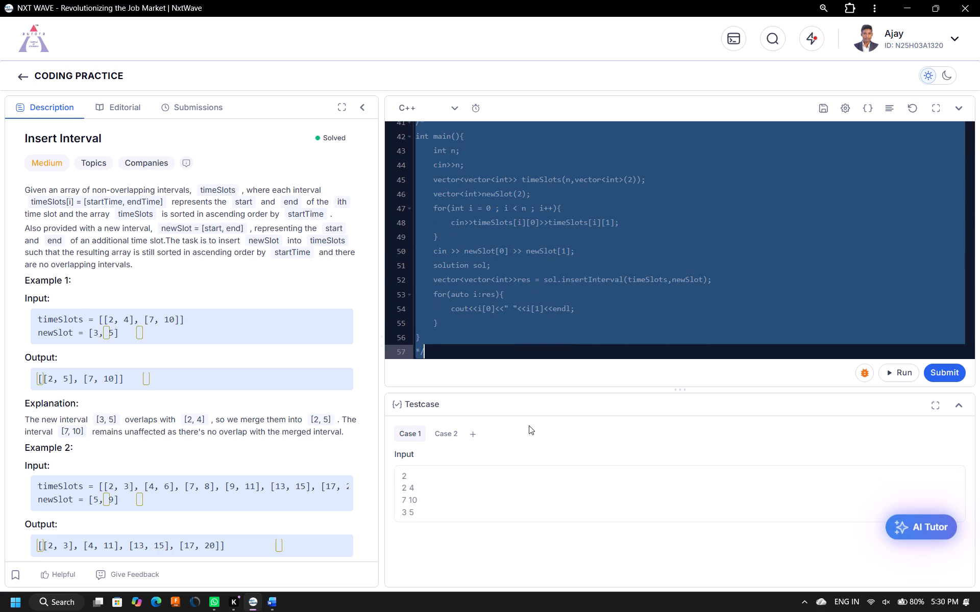
pyautogui.press('Delete')
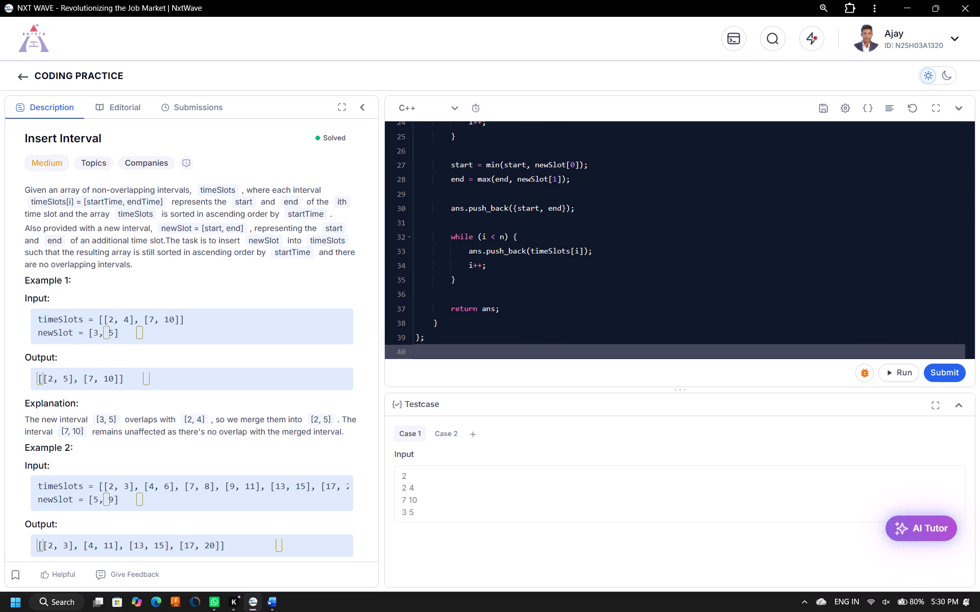
pyautogui.press('BackSpace')
# Show the Insert Interval code from its first line for a full-screen screenshot of the problem.
pyautogui.scroll(5, 529, 425)
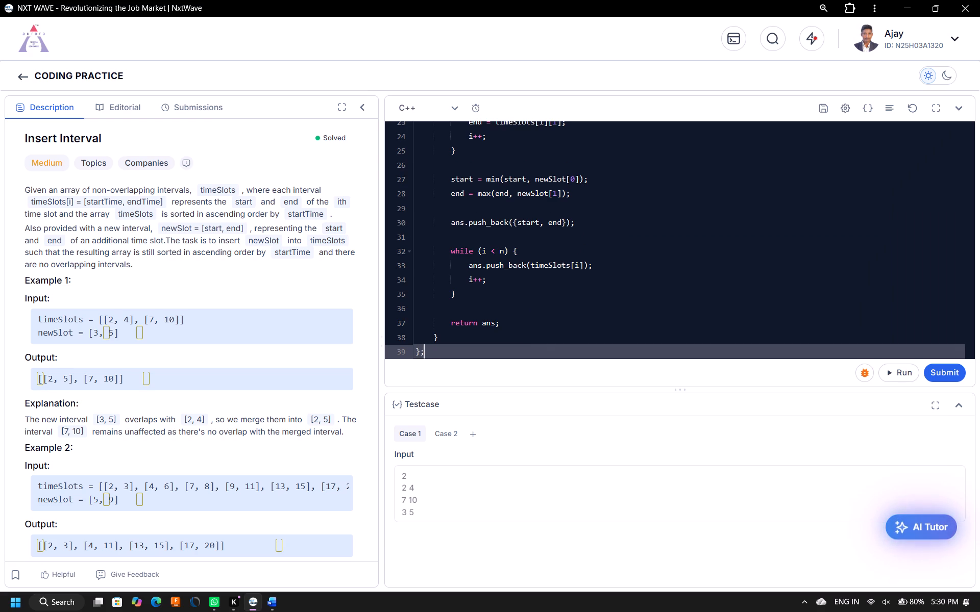
pyautogui.scroll(9, 588, 244)
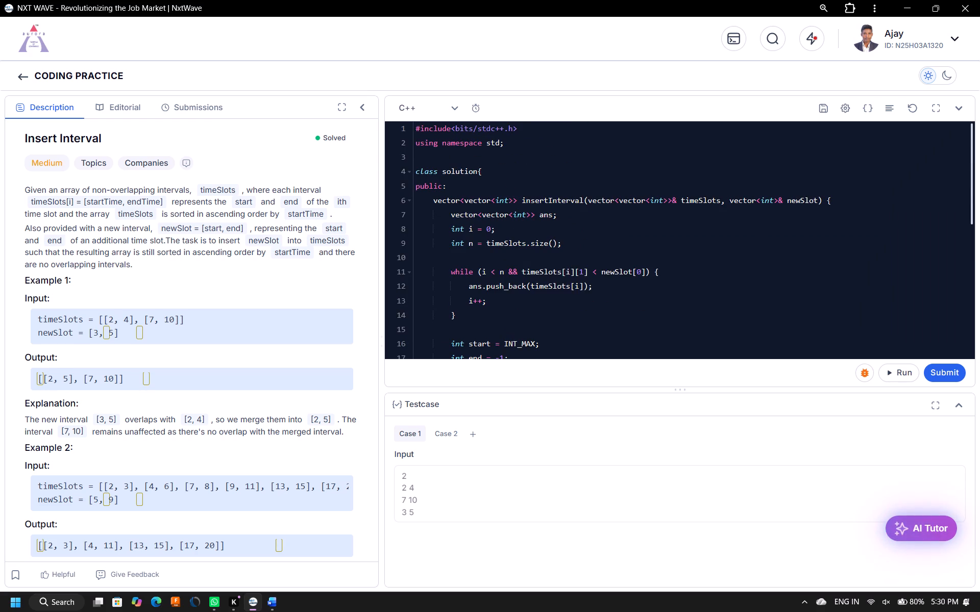
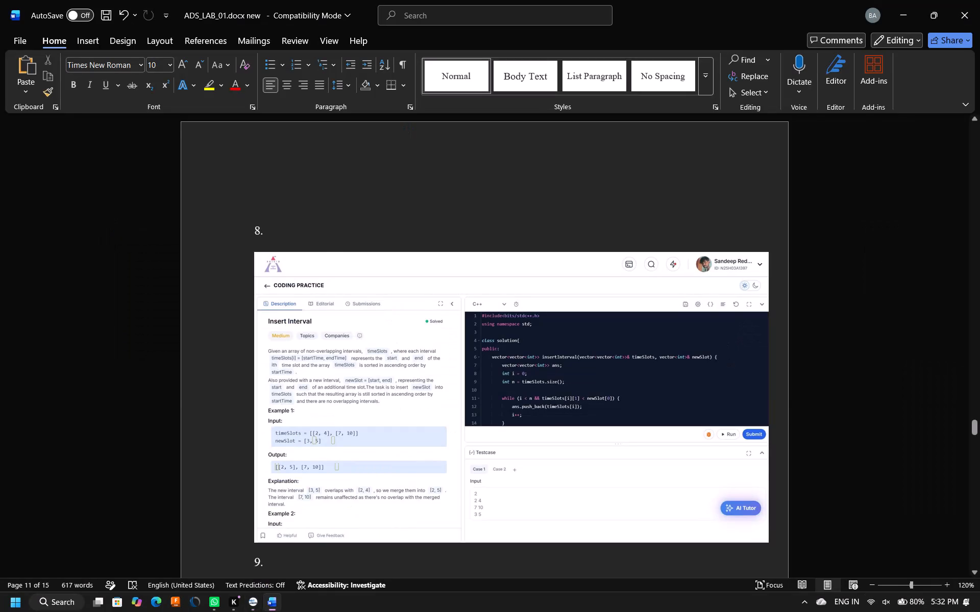
# Copy the complete Insert Interval solution code from NxtWave, from the include line to the closing brace.
pyautogui.hotkey('alt', 'Tab')
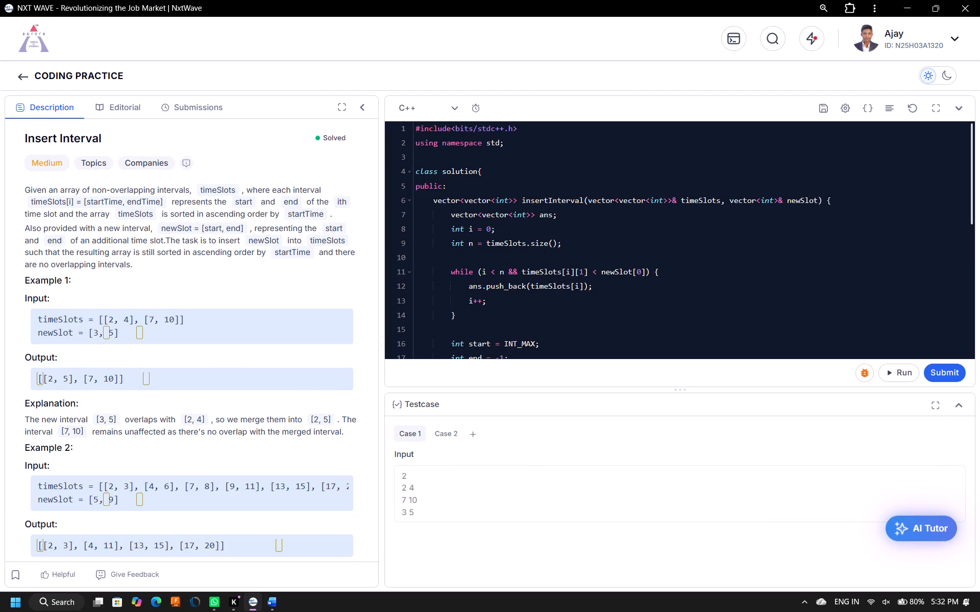
pyautogui.moveTo(416, 125); pyautogui.dragTo(520, 441)
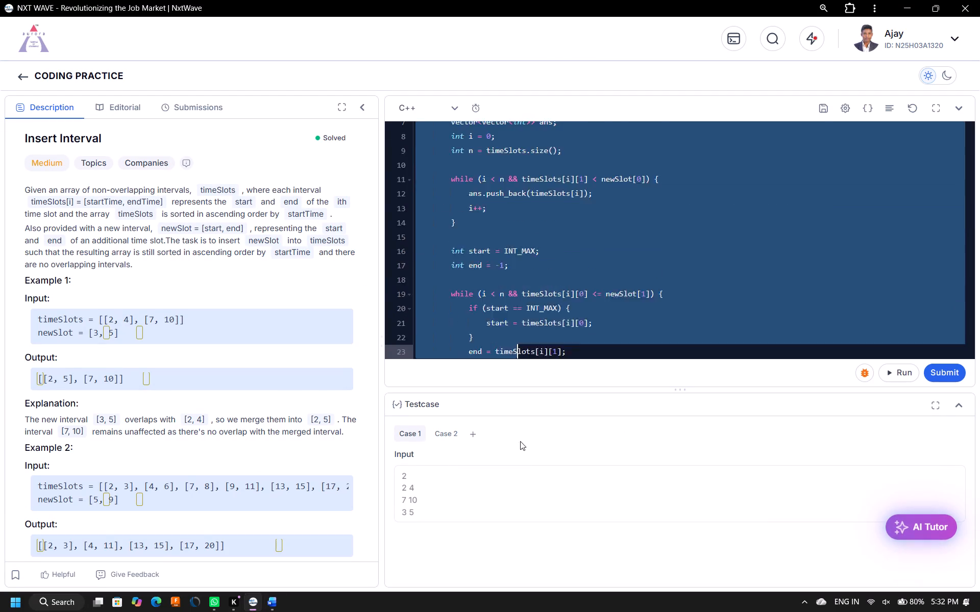
pyautogui.moveTo(520, 441); pyautogui.dragTo(481, 466)
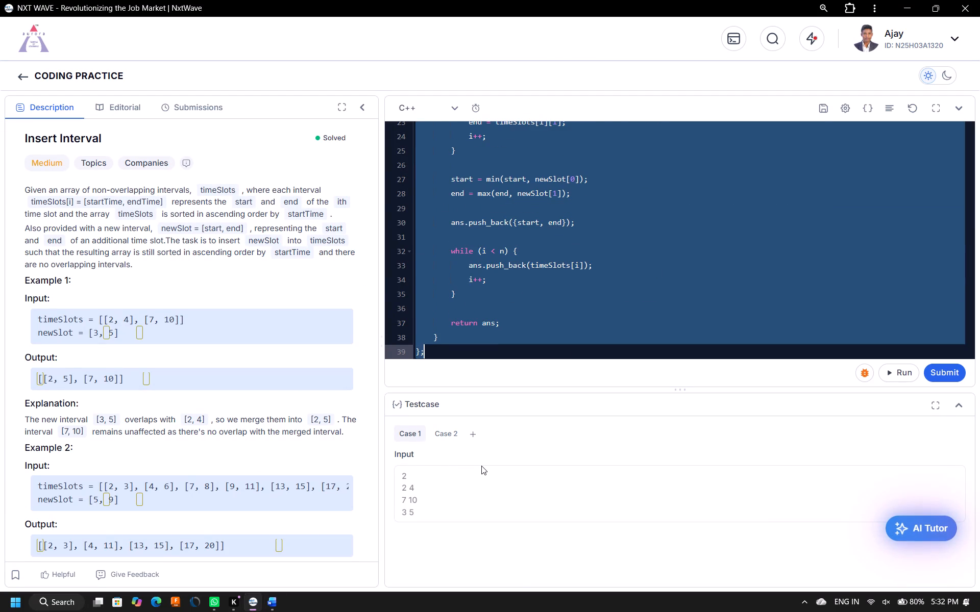
pyautogui.hotkey('ctrl', 'c')
pyautogui.hotkey('ctrl', 'c')
pyautogui.hotkey('alt', 'Tab')
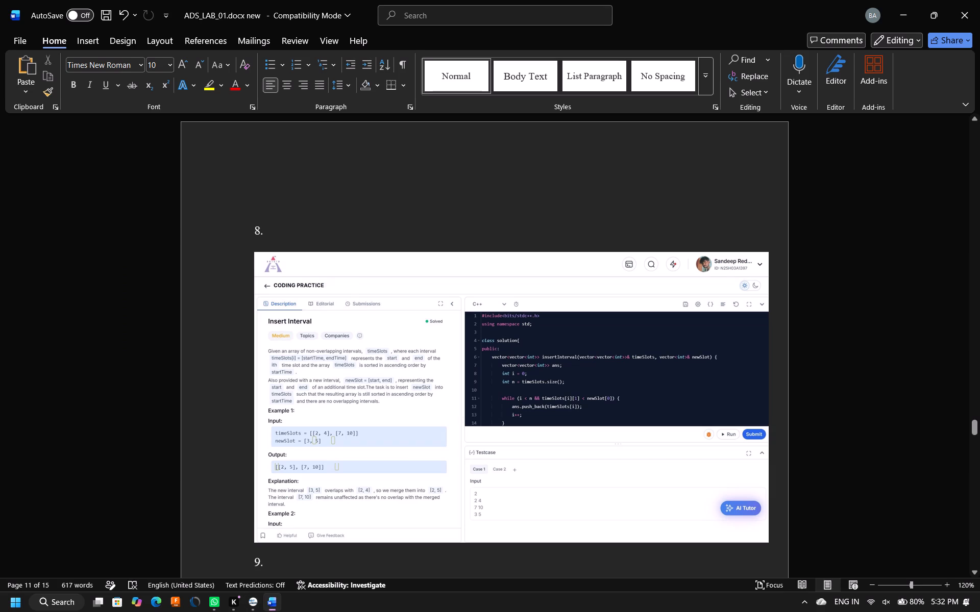
# In the Word report, add a "Code:-" heading under item 8 and paste the Insert Interval code below it.
pyautogui.click(307, 230)
pyautogui.scroll(2, 307, 230)
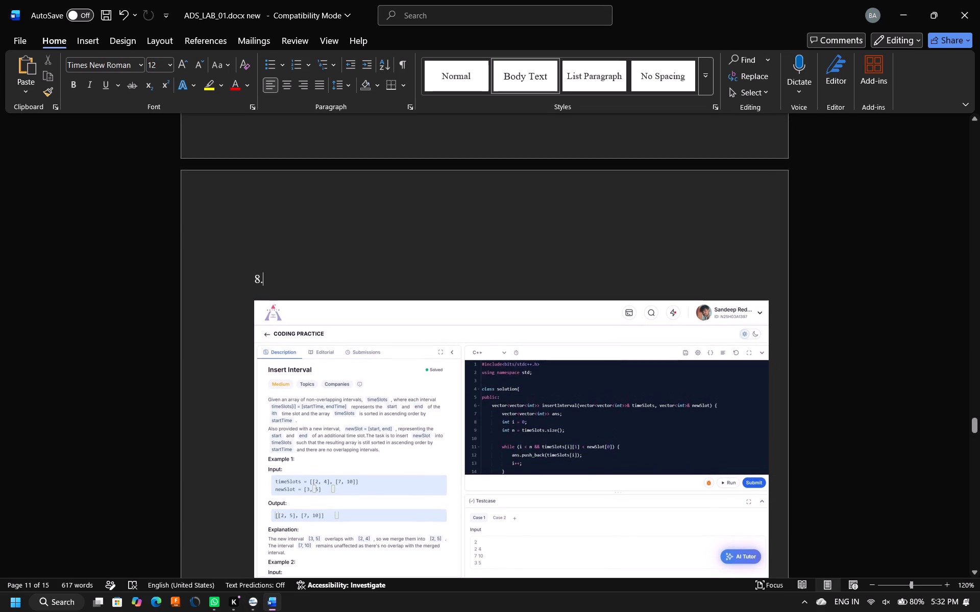
pyautogui.press('Return')
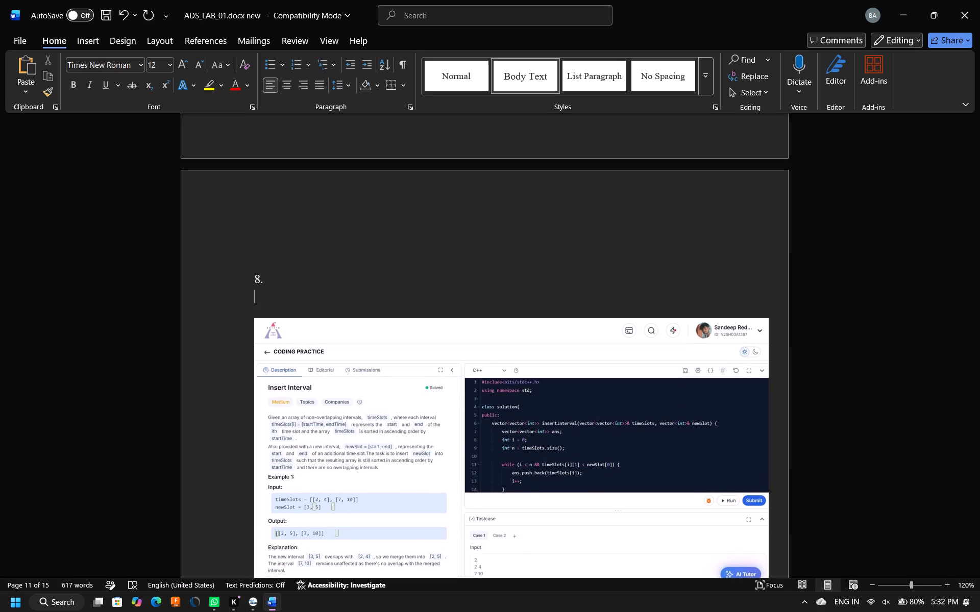
pyautogui.press('c')
pyautogui.write('ode')
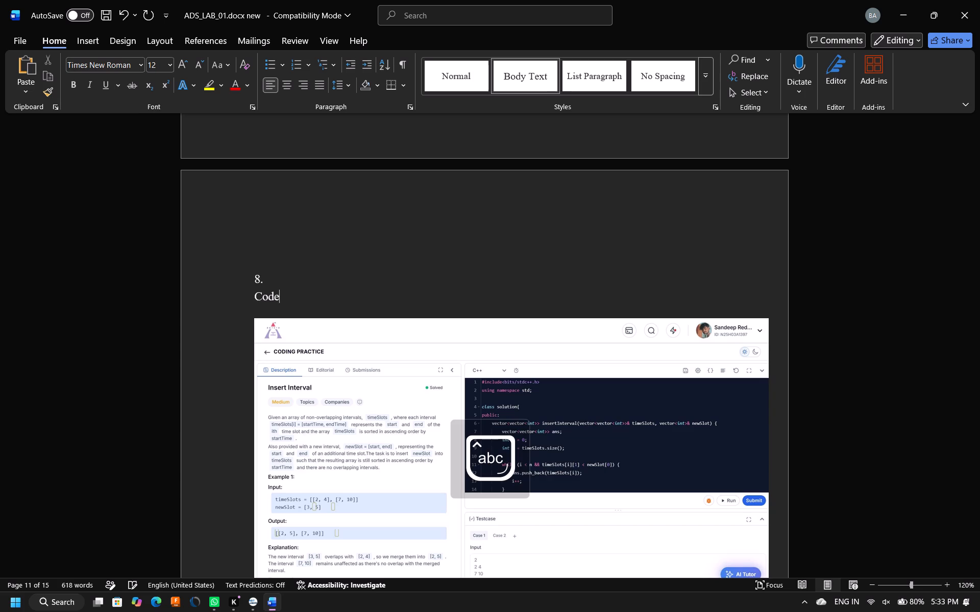
pyautogui.write(':-')
pyautogui.press('Return')
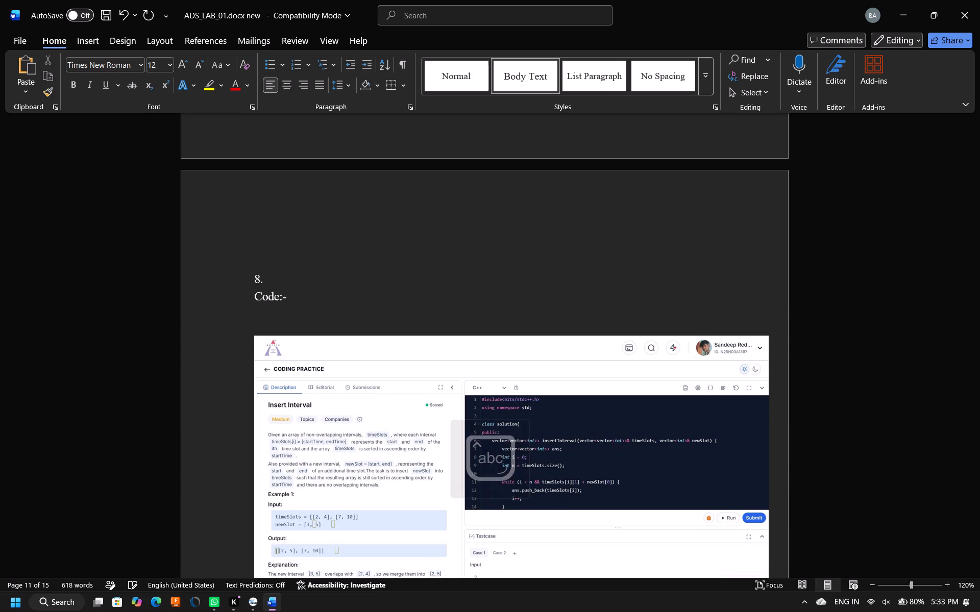
pyautogui.press('Return')
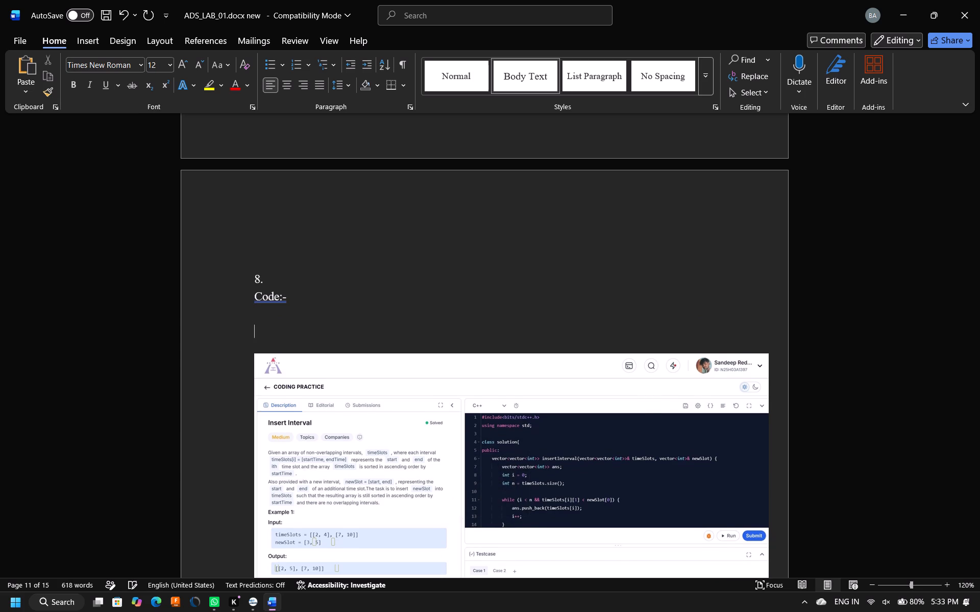
pyautogui.hotkey('ctrl', 'v')
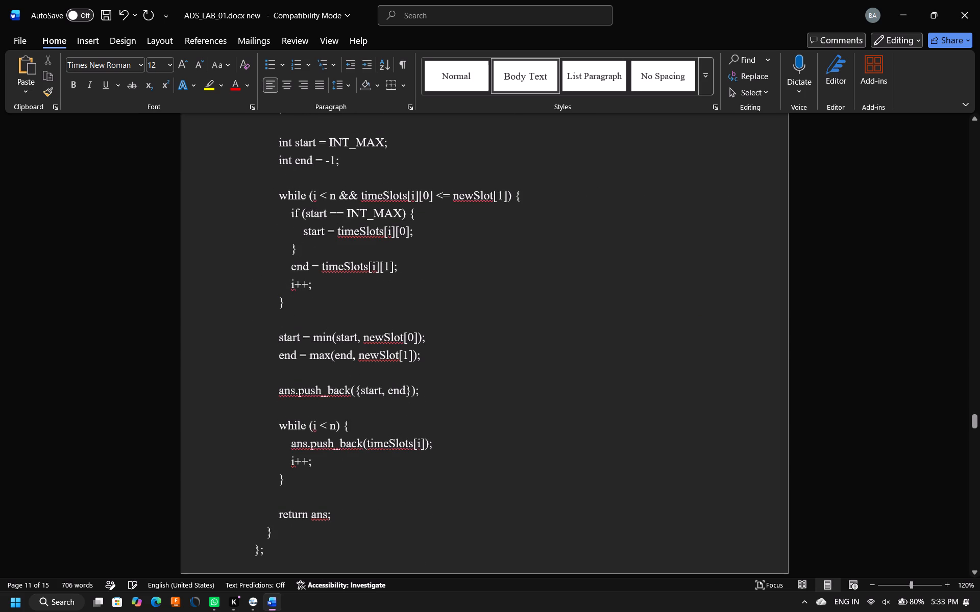
pyautogui.scroll(3, 307, 230)
pyautogui.hscroll(2, 307, 230)
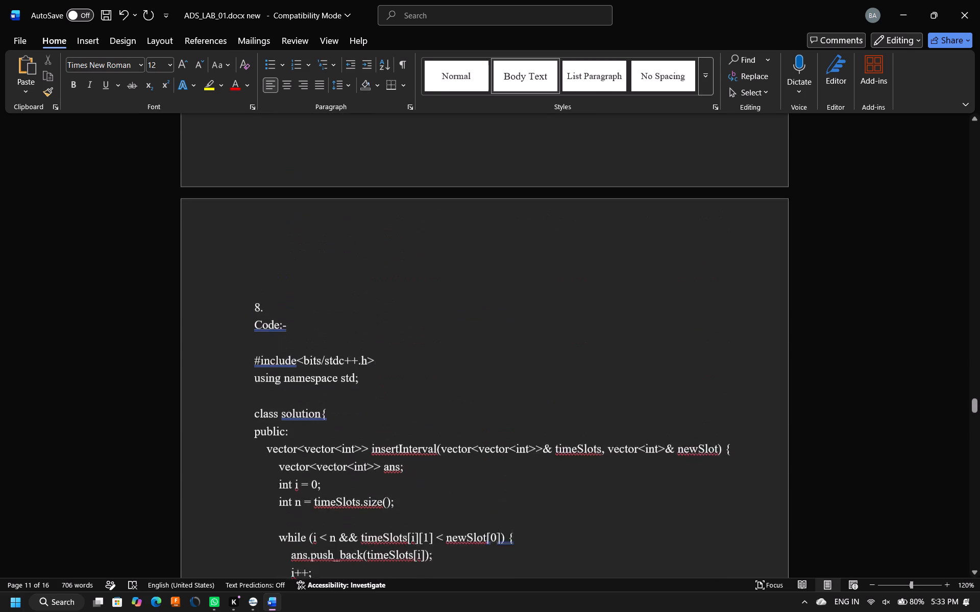
pyautogui.hscroll(2, 307, 230)
# Select item 8's old picture in Word and take a full-screen screenshot of NxtWave's Insert Interval problem with the code at its first line.
pyautogui.scroll(-1, 307, 230)
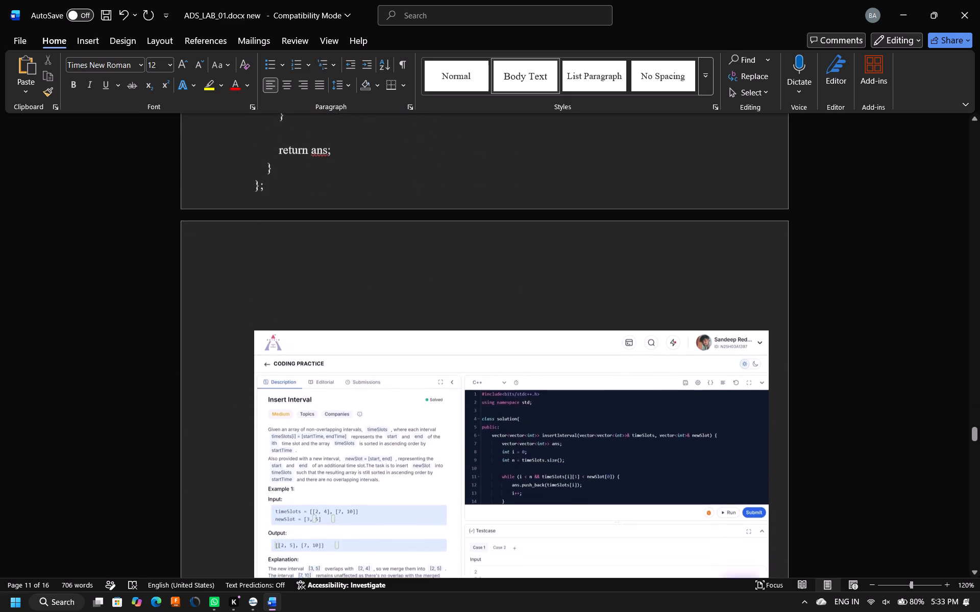
pyautogui.scroll(-1, 307, 230)
pyautogui.click(357, 276)
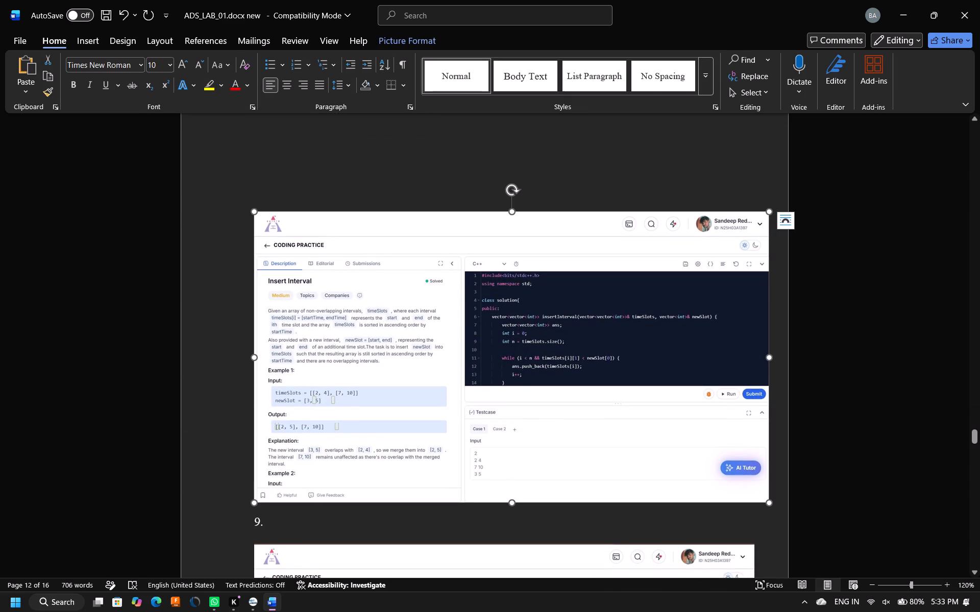
pyautogui.hotkey('alt', 'Tab')
pyautogui.click(498, 277)
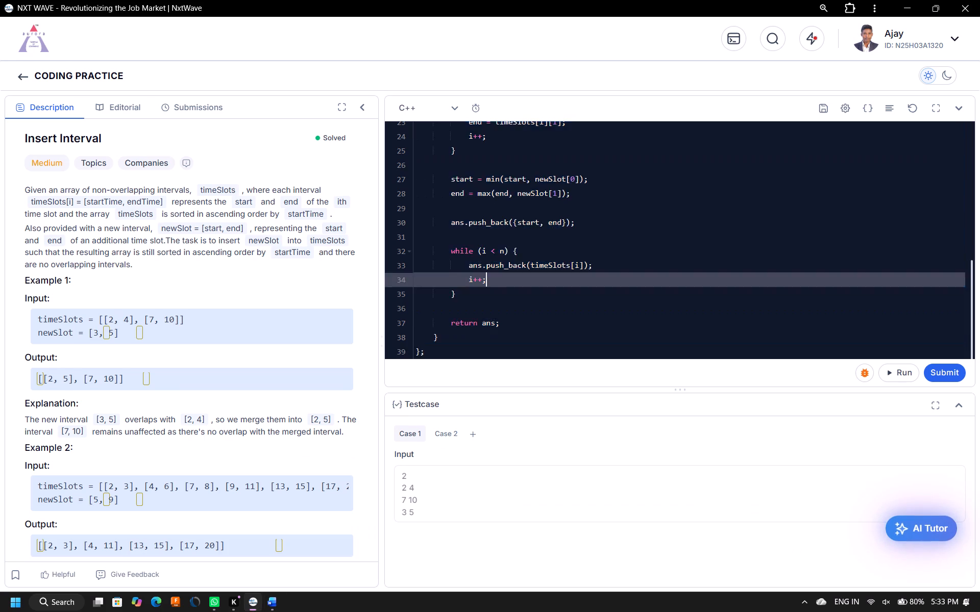
pyautogui.scroll(7, 498, 277)
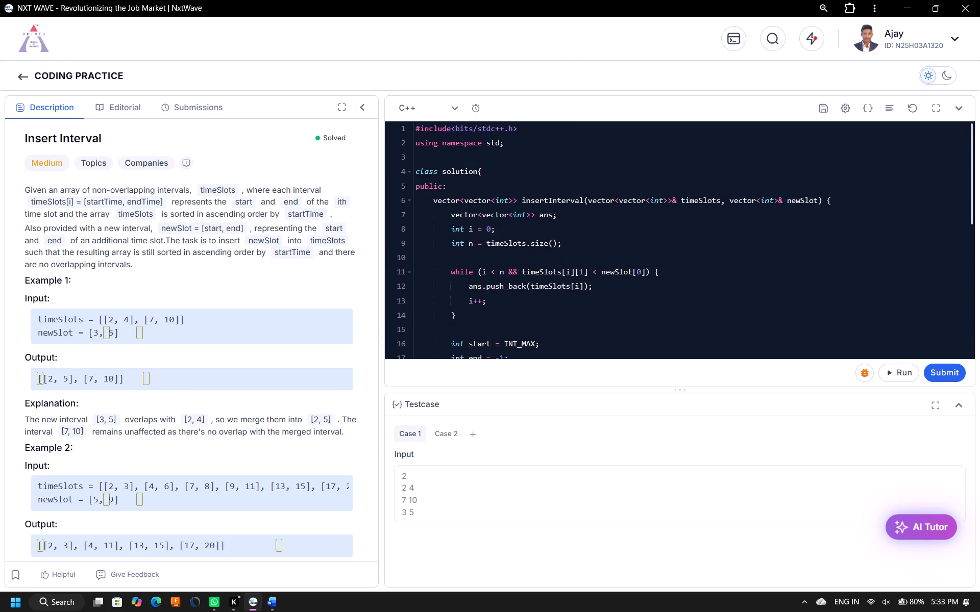
pyautogui.press('shift+super+s')
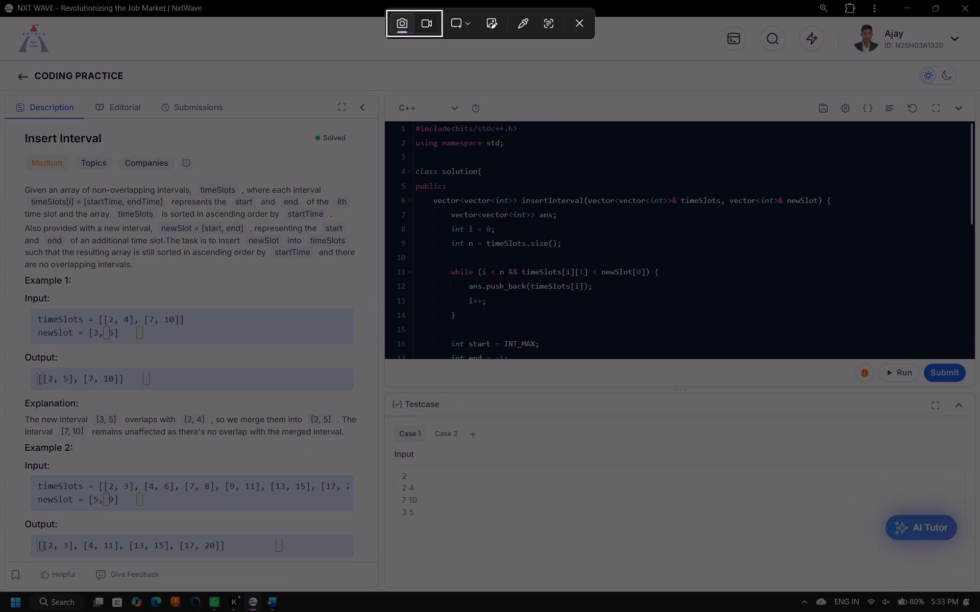
pyautogui.click(471, 29)
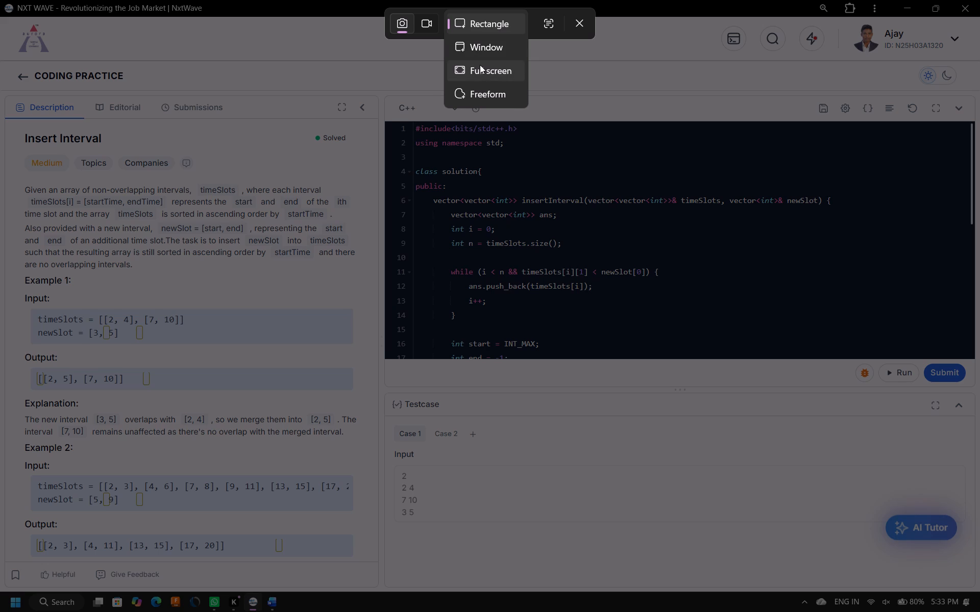
pyautogui.click(480, 65)
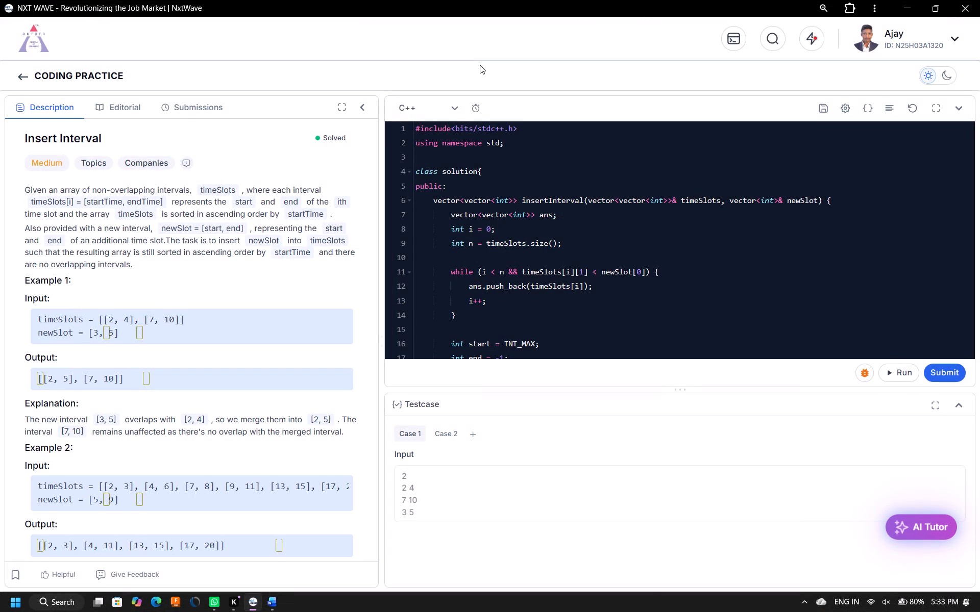
pyautogui.hotkey('ctrl', 'c')
pyautogui.hotkey('ctrl', 'c')
pyautogui.hotkey('ctrl', 'c')
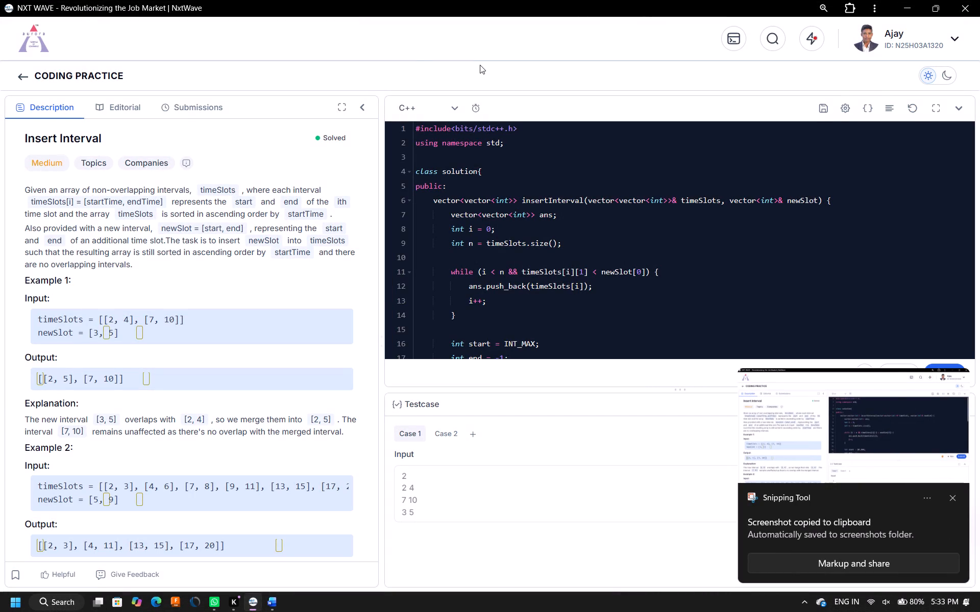
# Replace the old Insert Interval picture below item 8's code in Word with the new screenshot.
pyautogui.hotkey('alt', 'Tab')
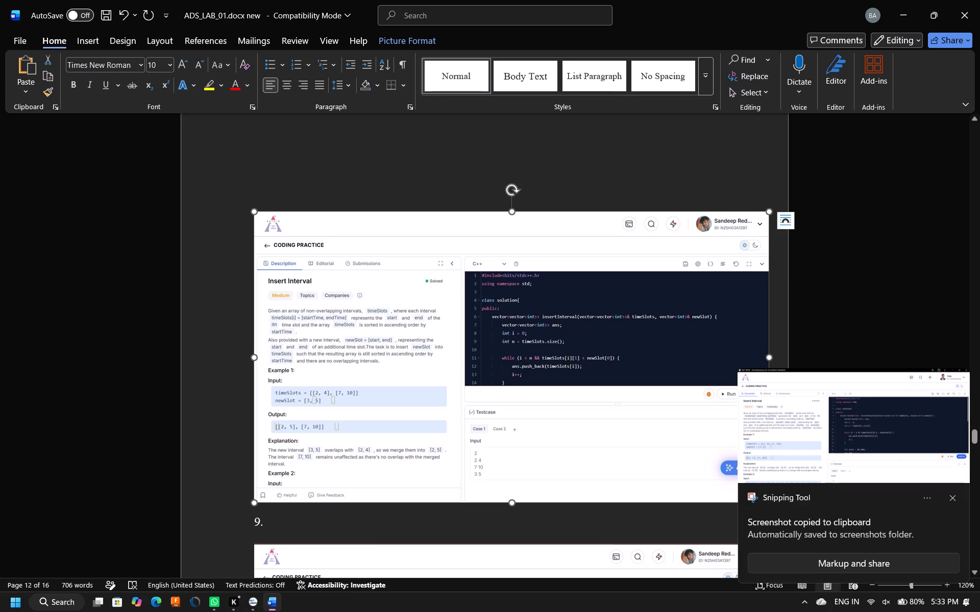
pyautogui.scroll(10, 435, 208)
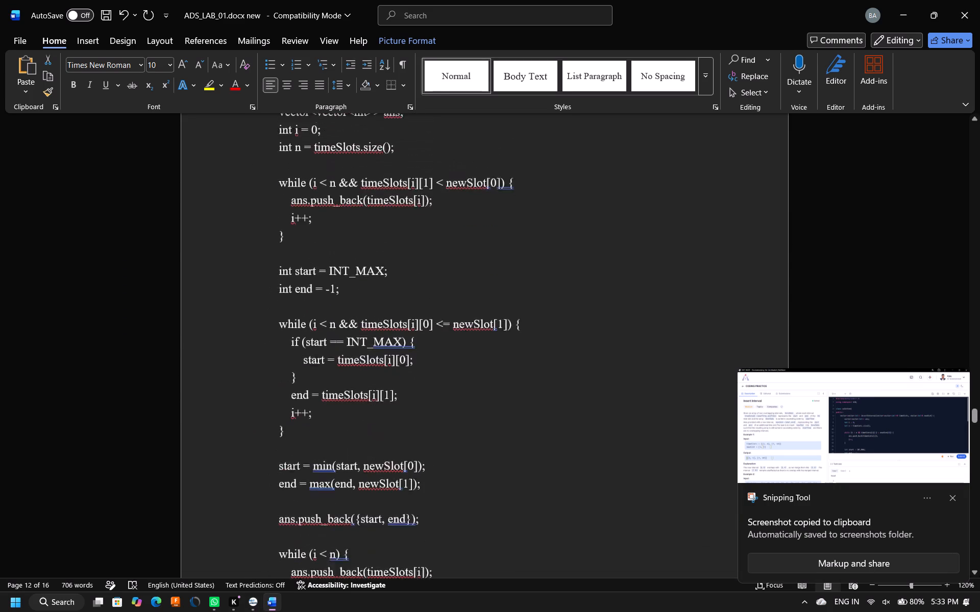
pyautogui.scroll(1, 435, 208)
pyautogui.scroll(-4, 435, 208)
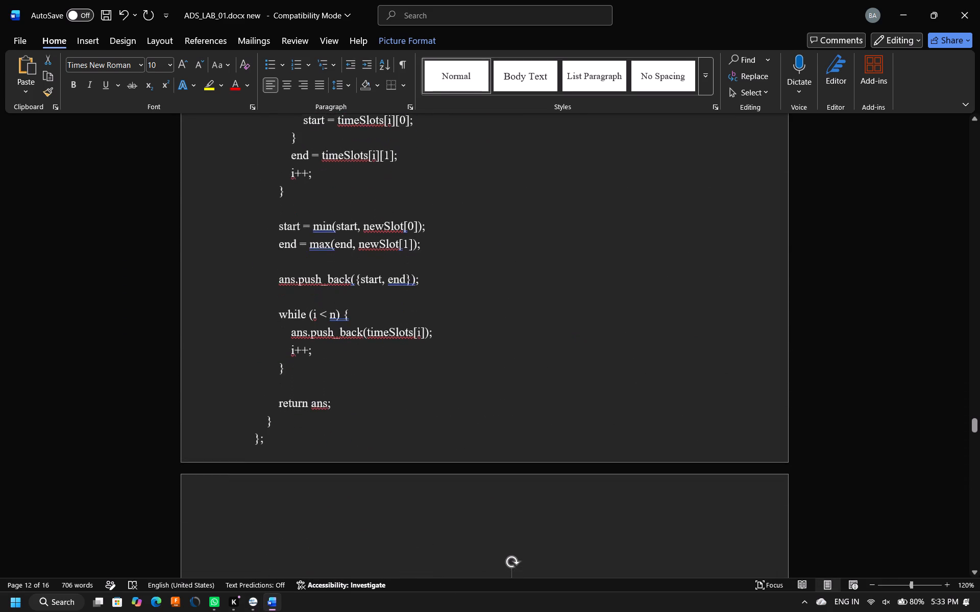
pyautogui.scroll(-2, 435, 208)
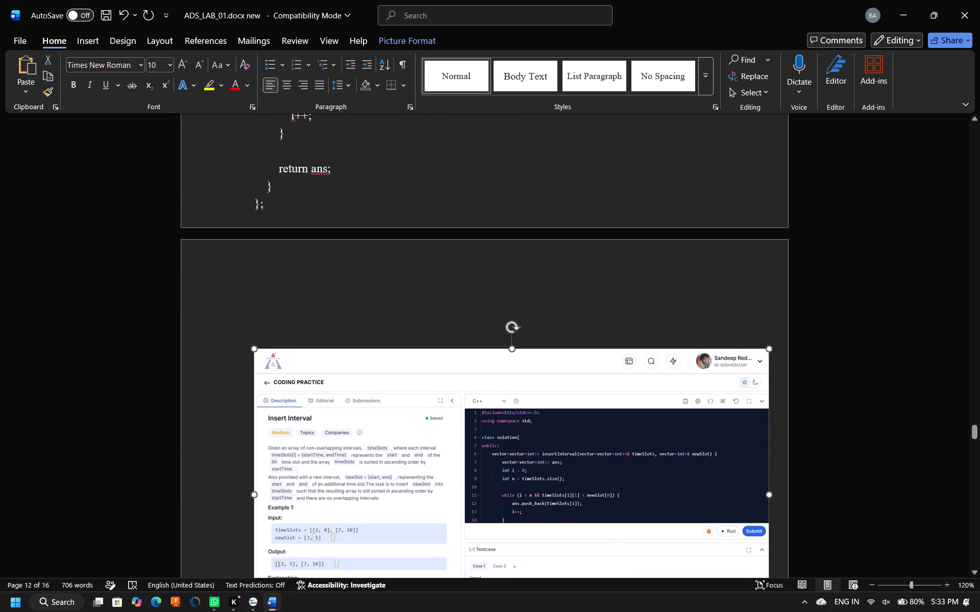
pyautogui.press('BackSpace')
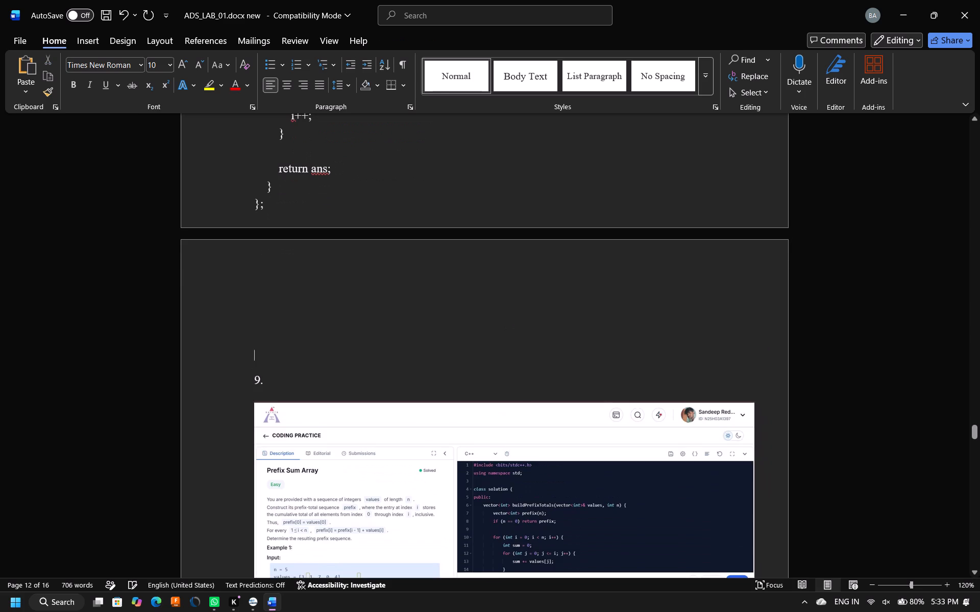
pyautogui.hotkey('ctrl', 'v')
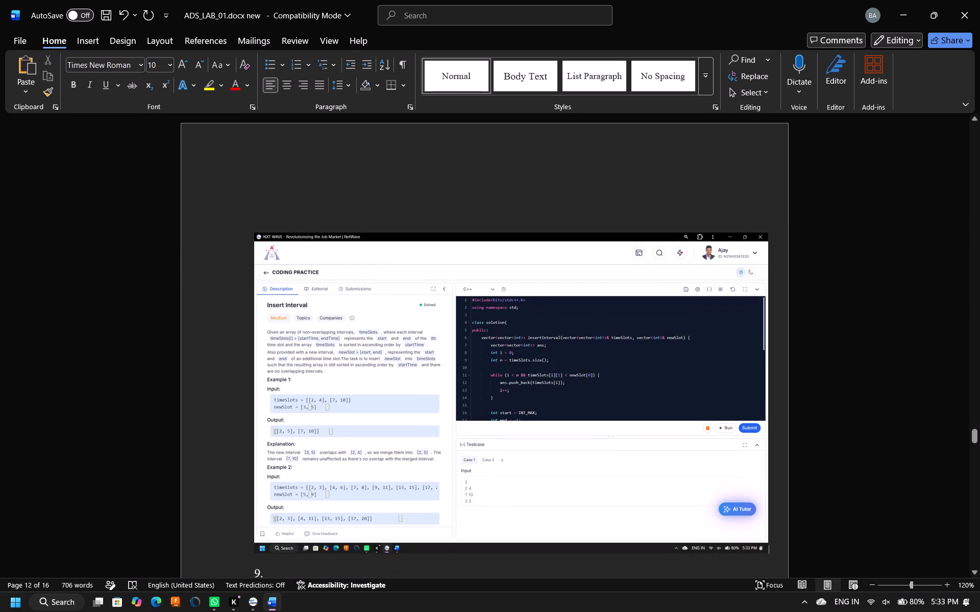
# Add a "Code:-" heading under item 9 with an empty line below it, above the Prefix Sum Array picture.
pyautogui.scroll(-3, 418, 358)
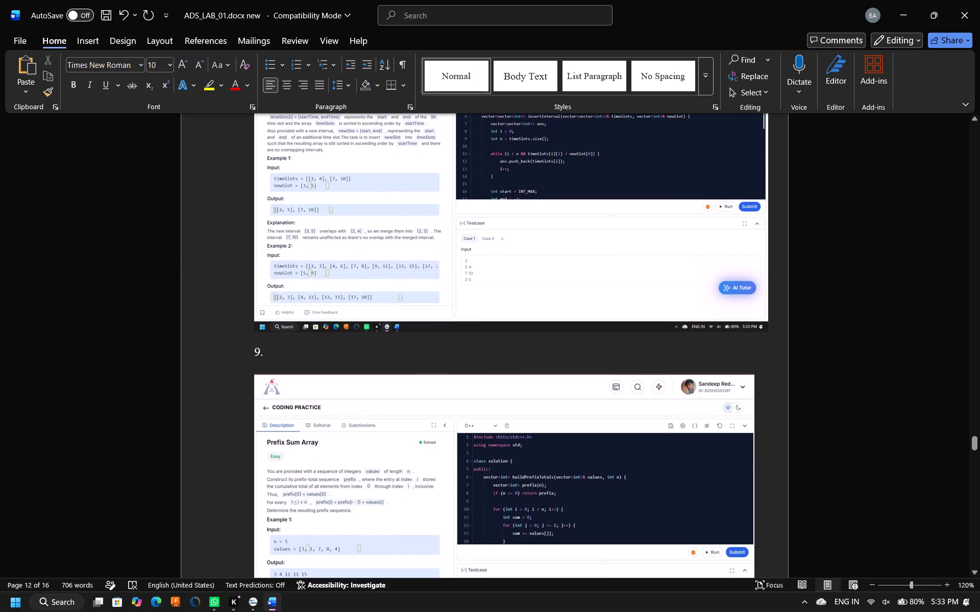
pyautogui.click(375, 358)
pyautogui.hscroll(1, 375, 358)
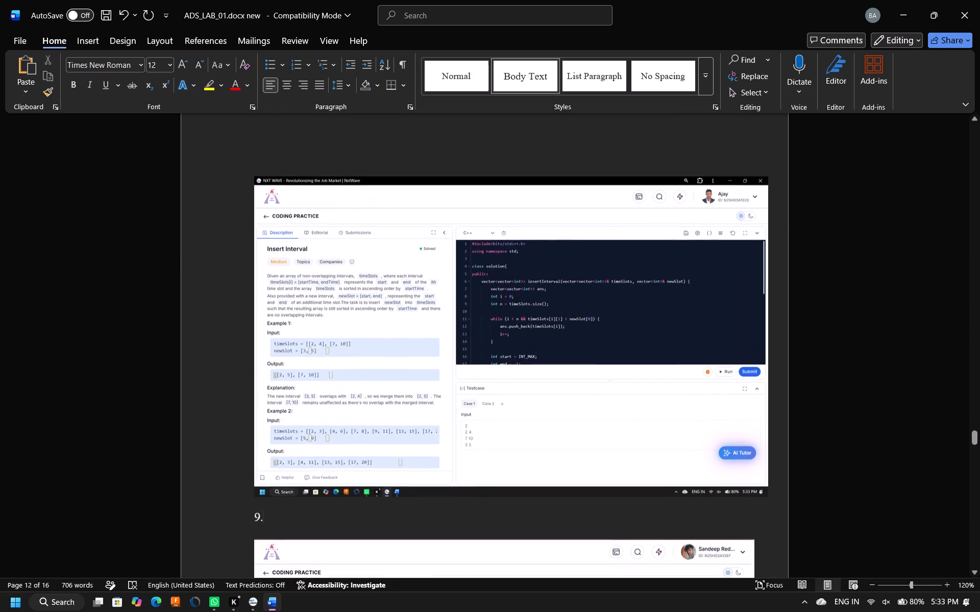
pyautogui.hscroll(1, 375, 358)
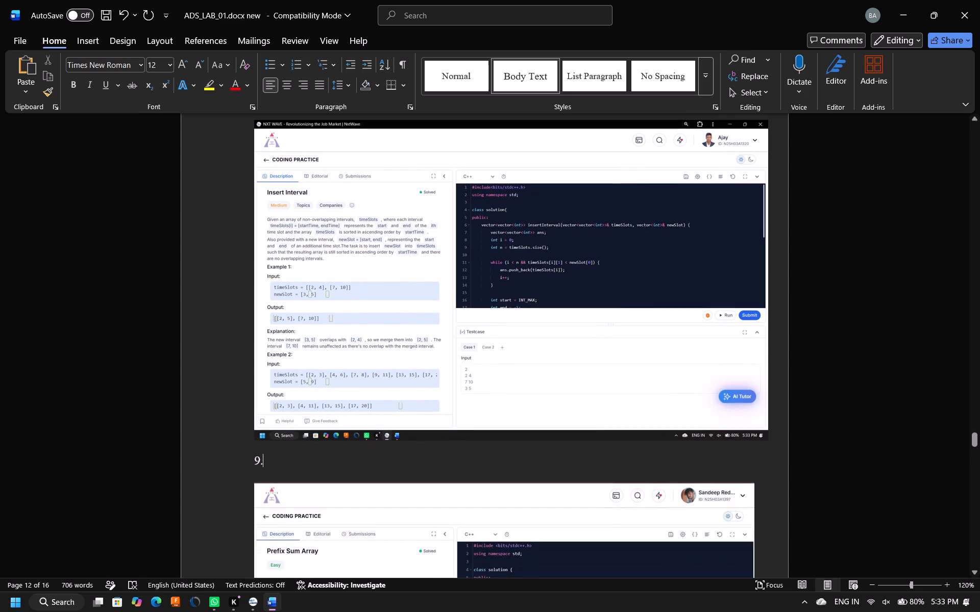
pyautogui.press('Return')
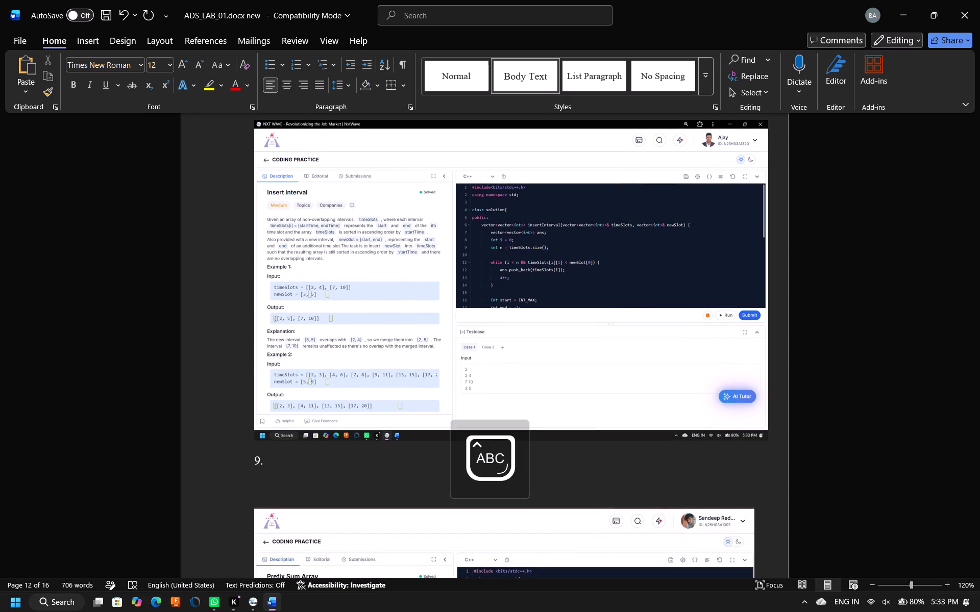
pyautogui.press('c')
pyautogui.write(':-')
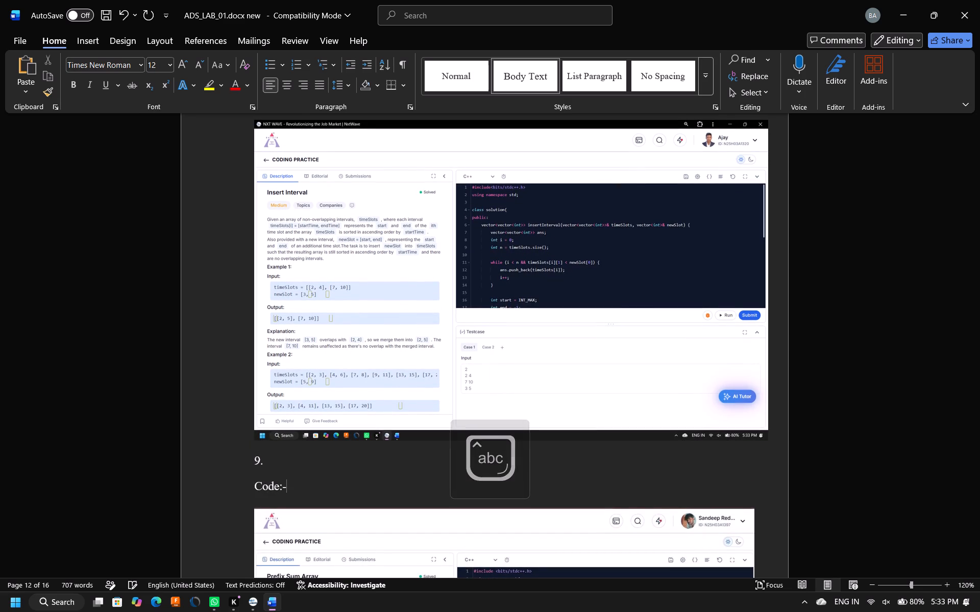
pyautogui.press('Return')
# Leave Insert Interval in NxtWave and open the Prefix Sum Array problem from the Coding Practice set that follows the Prefix Sum lessons.
pyautogui.hotkey('alt', 'Tab')
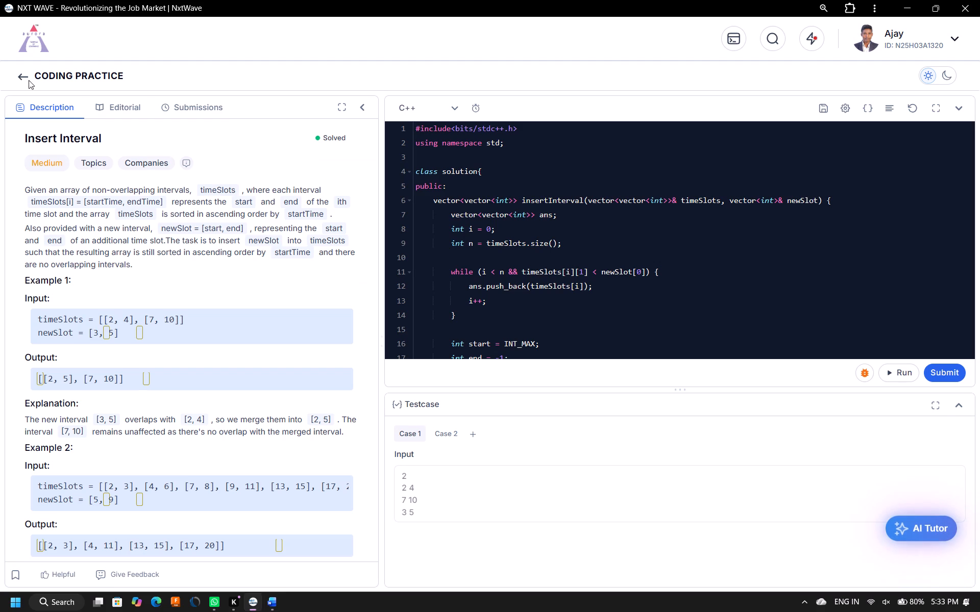
pyautogui.click(26, 77)
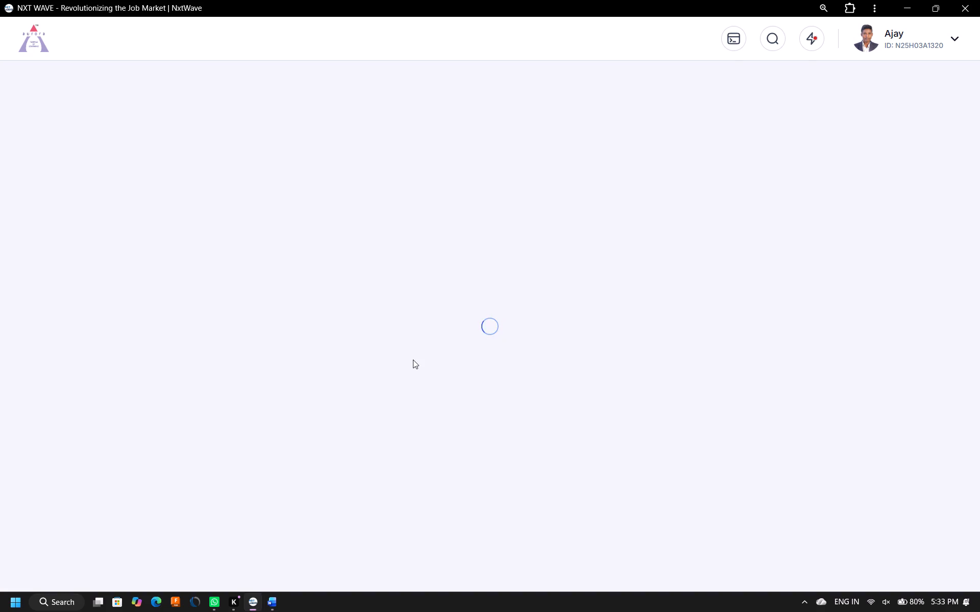
pyautogui.hotkey('alt', 'Tab')
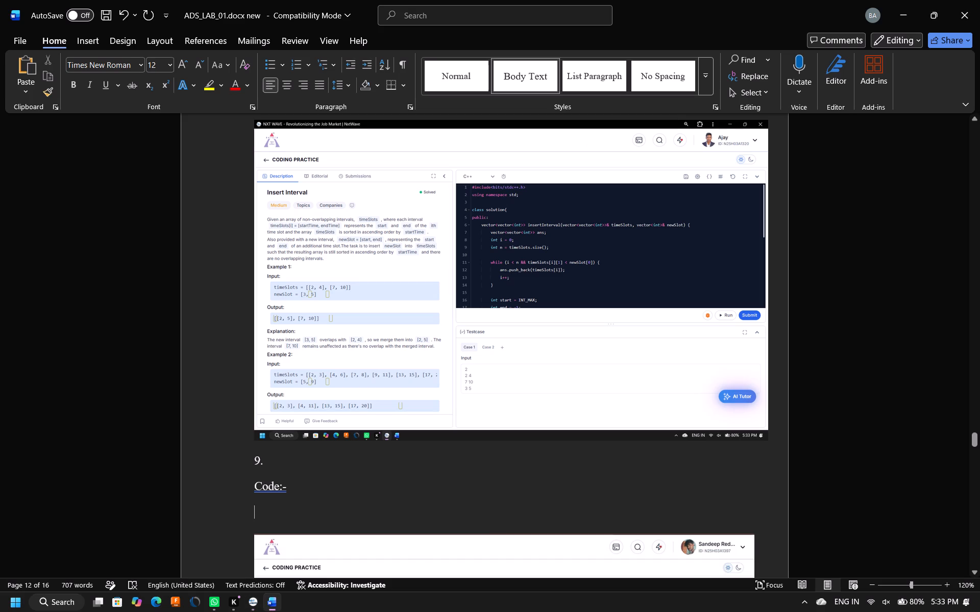
pyautogui.scroll(-1, 413, 360)
pyautogui.hotkey('alt', 'Tab')
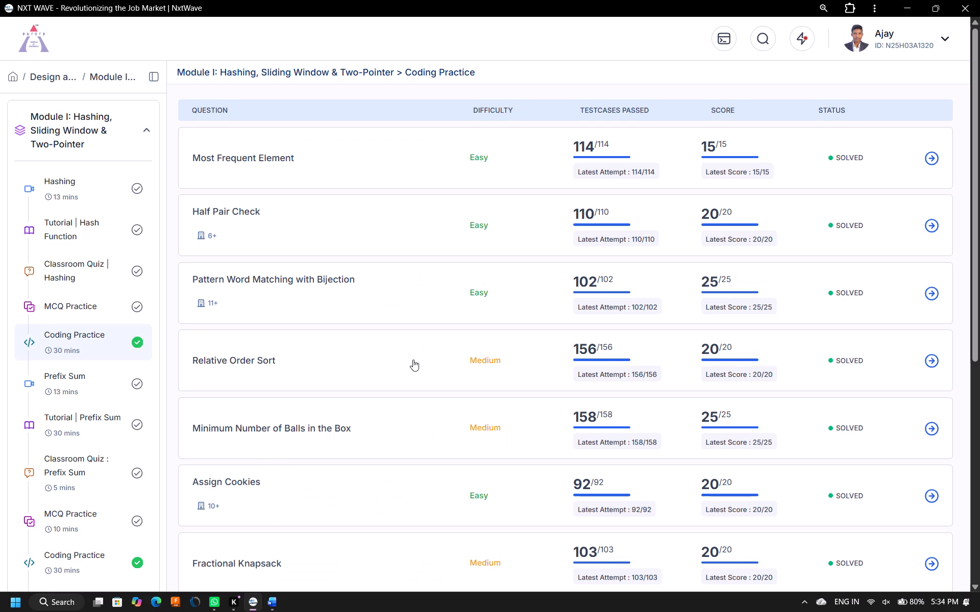
pyautogui.scroll(-5, 413, 360)
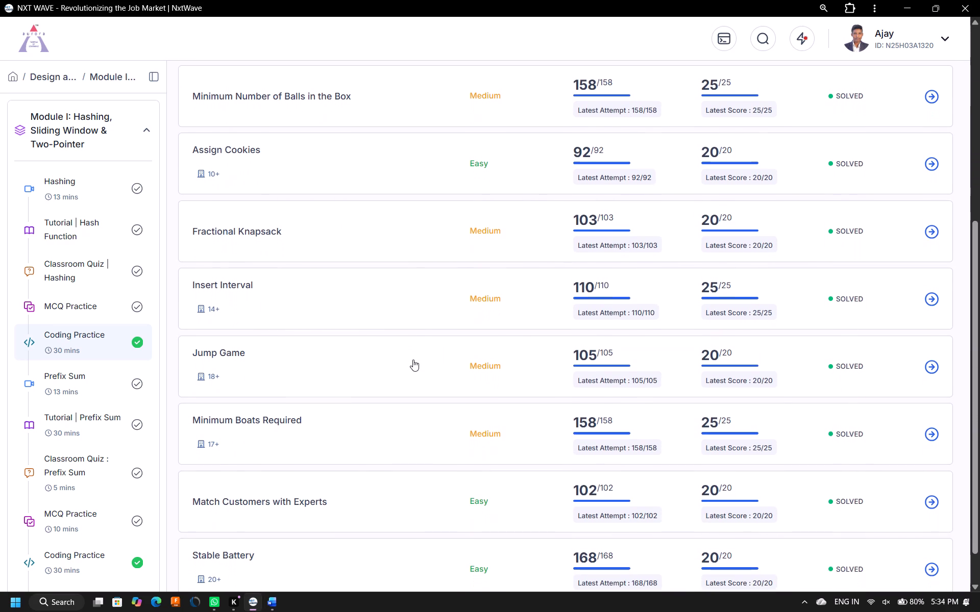
pyautogui.scroll(-1, 413, 360)
pyautogui.hotkey('alt', 'Tab')
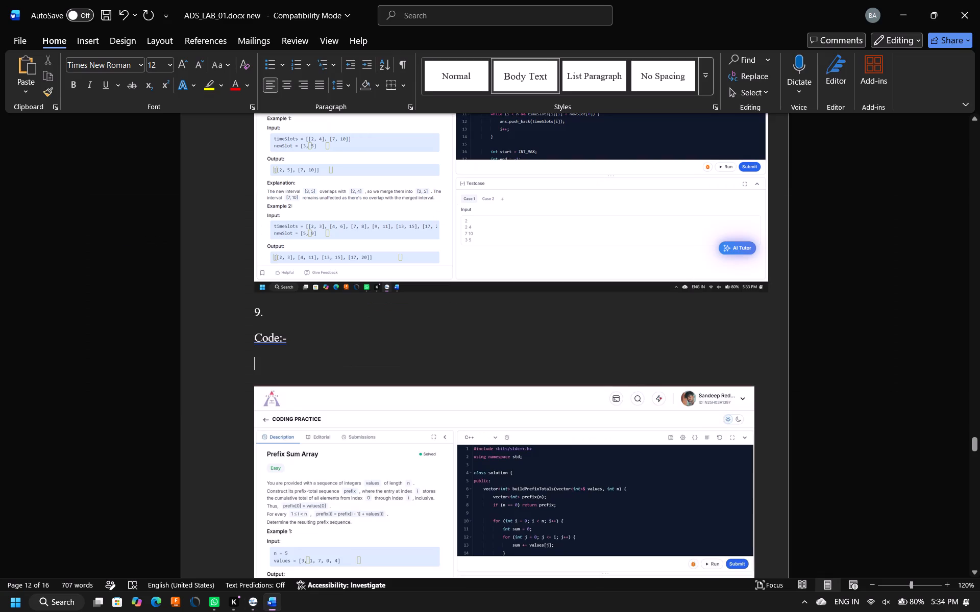
pyautogui.hotkey('alt', 'Tab')
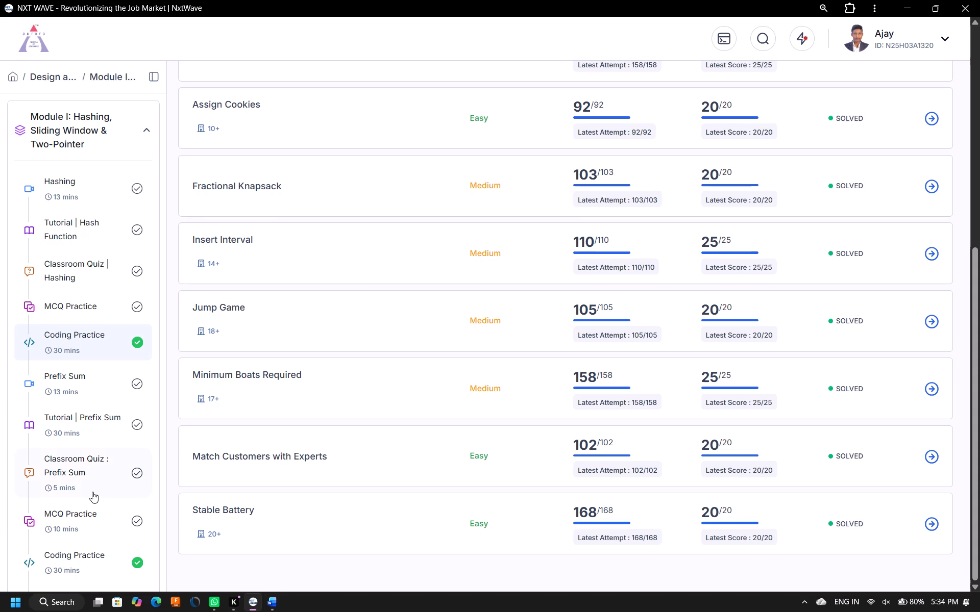
pyautogui.click(92, 548)
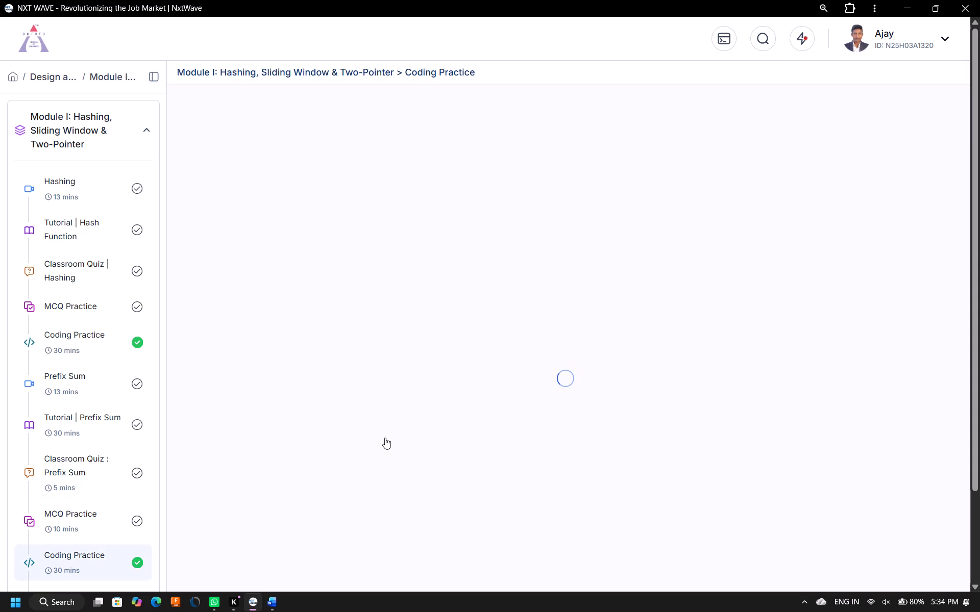
pyautogui.hotkey('alt', 'Tab')
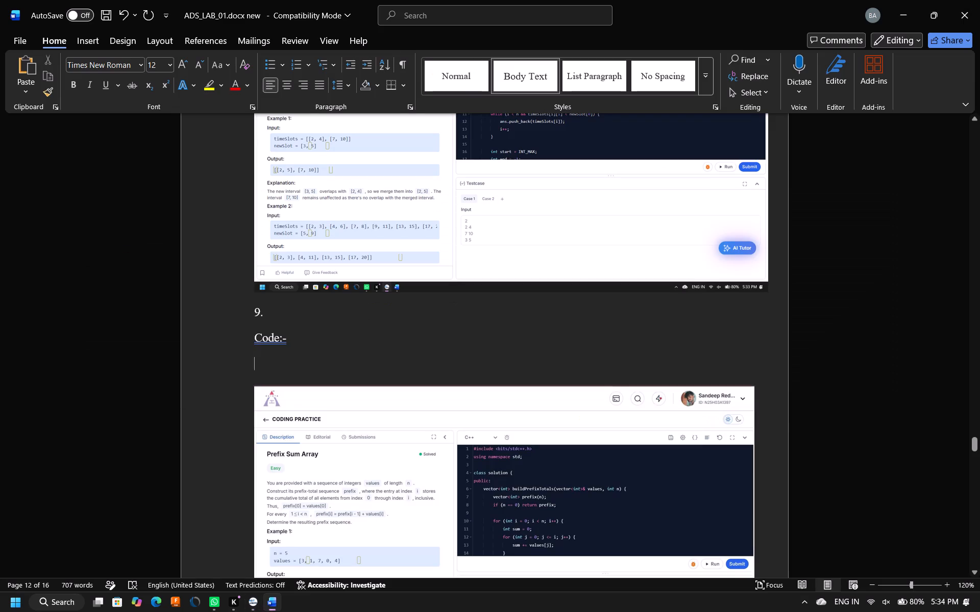
pyautogui.press('Tab')
pyautogui.hotkey('alt', 'Tab')
pyautogui.click(292, 170)
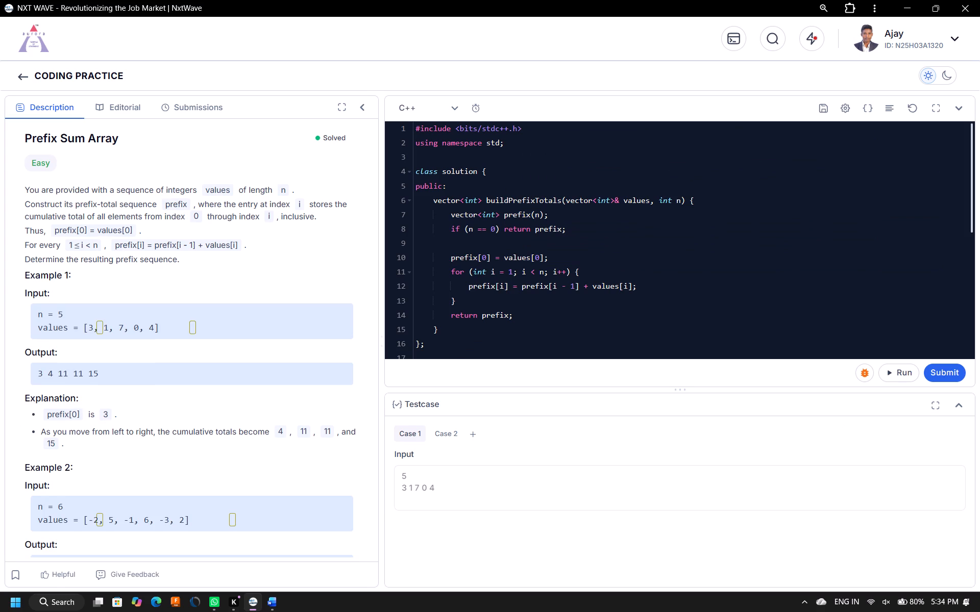
# Copy the Prefix Sum Array solution code, without the commented-out main block, and paste it under item 9's "Code:-" heading in Word.
pyautogui.moveTo(414, 129); pyautogui.dragTo(438, 188)
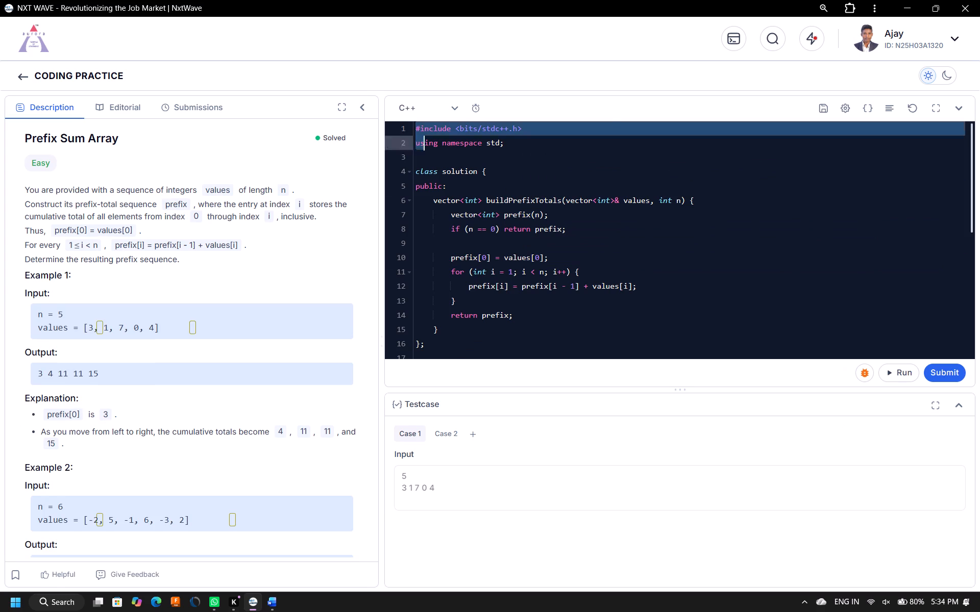
pyautogui.moveTo(438, 188); pyautogui.dragTo(500, 374)
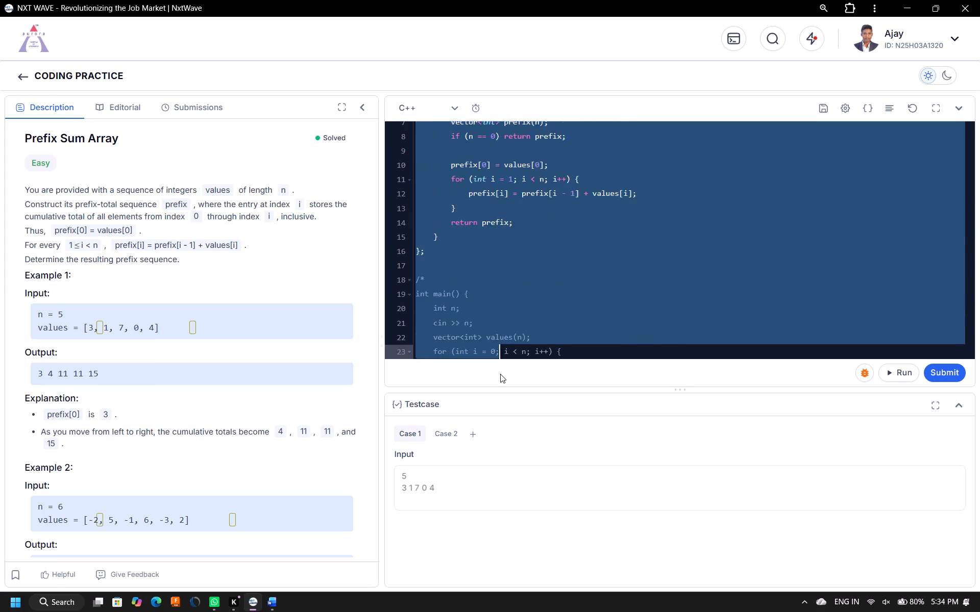
pyautogui.moveTo(500, 374); pyautogui.dragTo(486, 125)
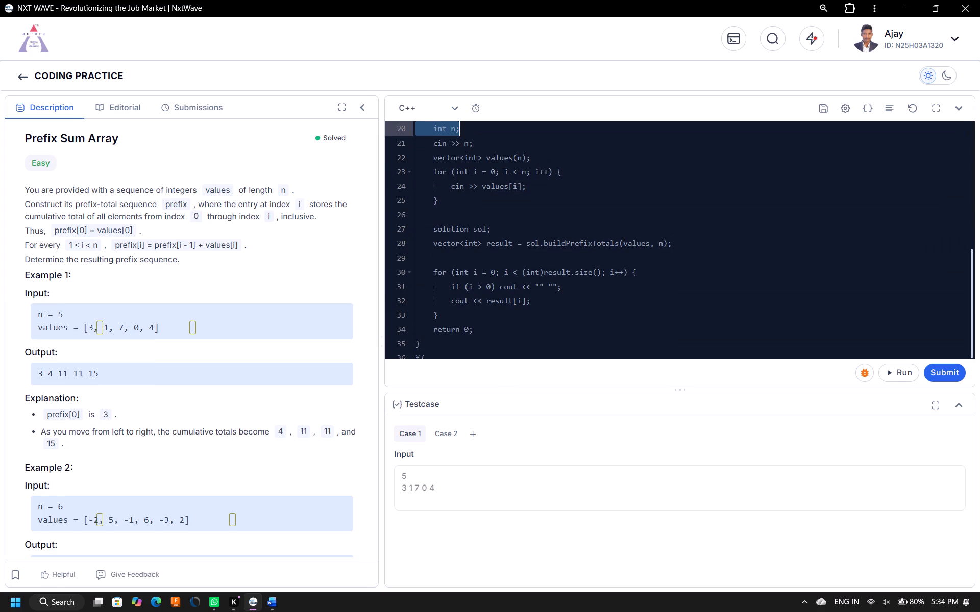
pyautogui.moveTo(486, 125); pyautogui.dragTo(492, 271)
pyautogui.hotkey('ctrl', 'c')
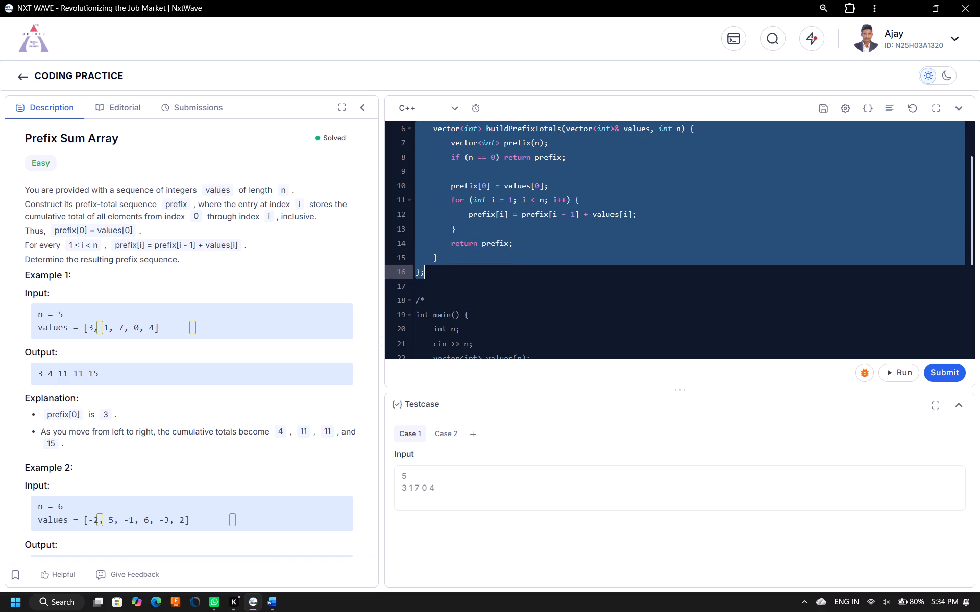
pyautogui.hotkey('ctrl', 'c')
pyautogui.hotkey('alt', 'Tab')
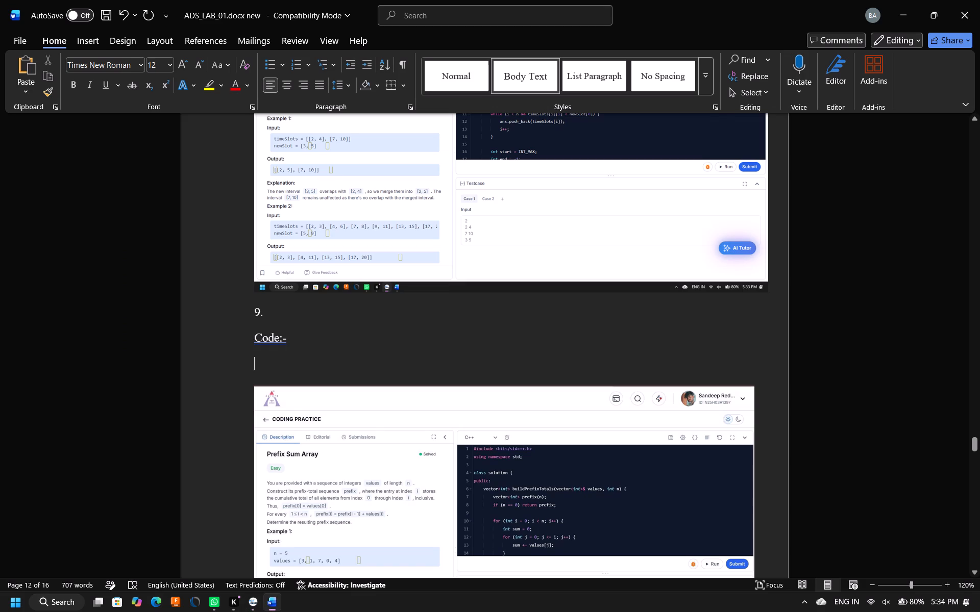
pyautogui.hotkey('ctrl', 'v')
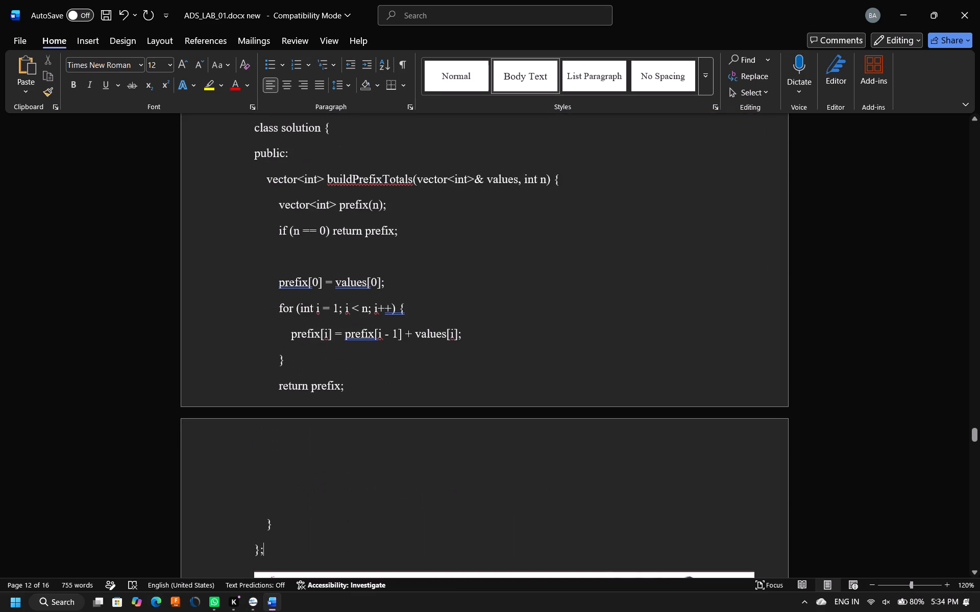
pyautogui.scroll(3, 492, 271)
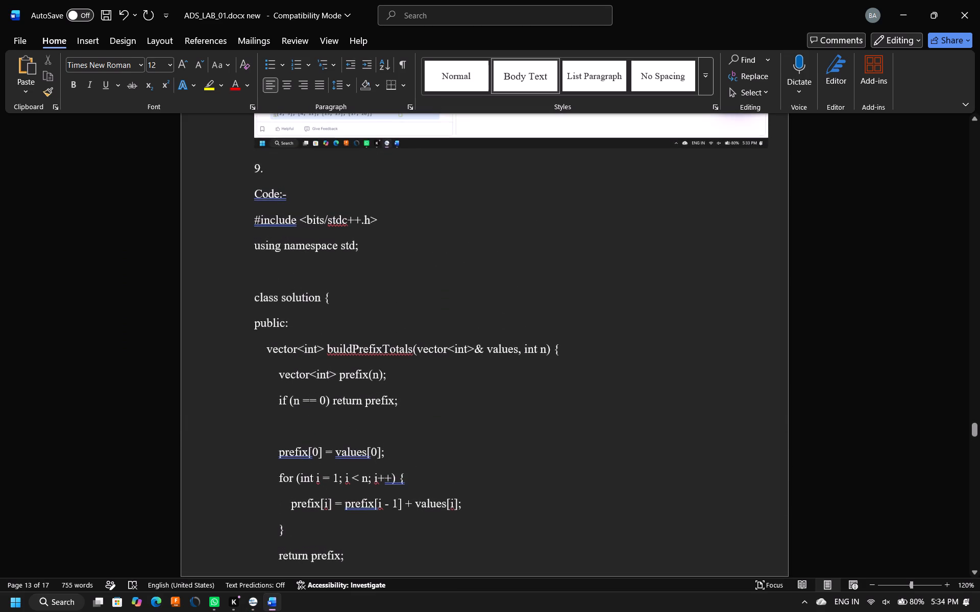
pyautogui.scroll(-3, 492, 271)
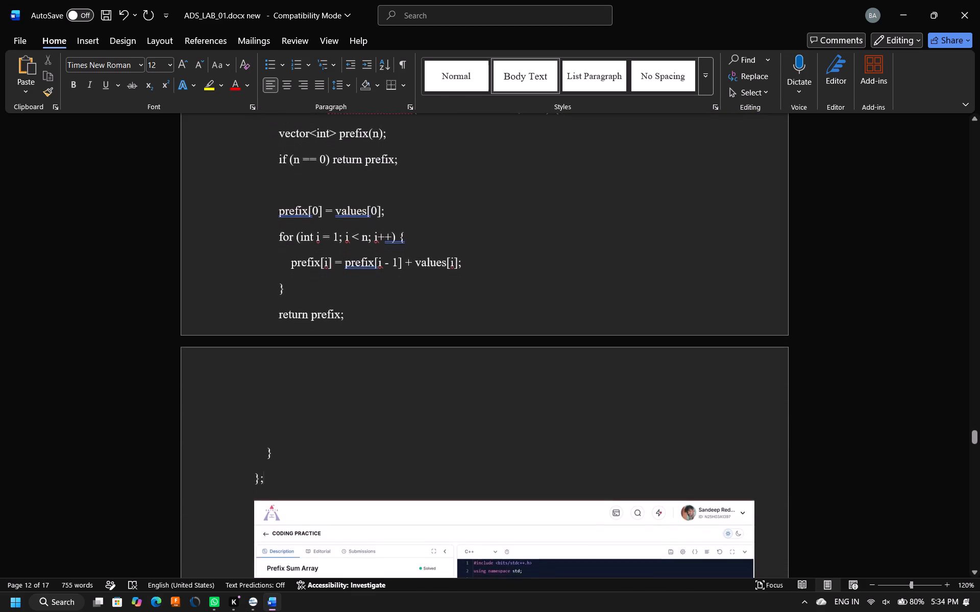
pyautogui.scroll(-3, 492, 271)
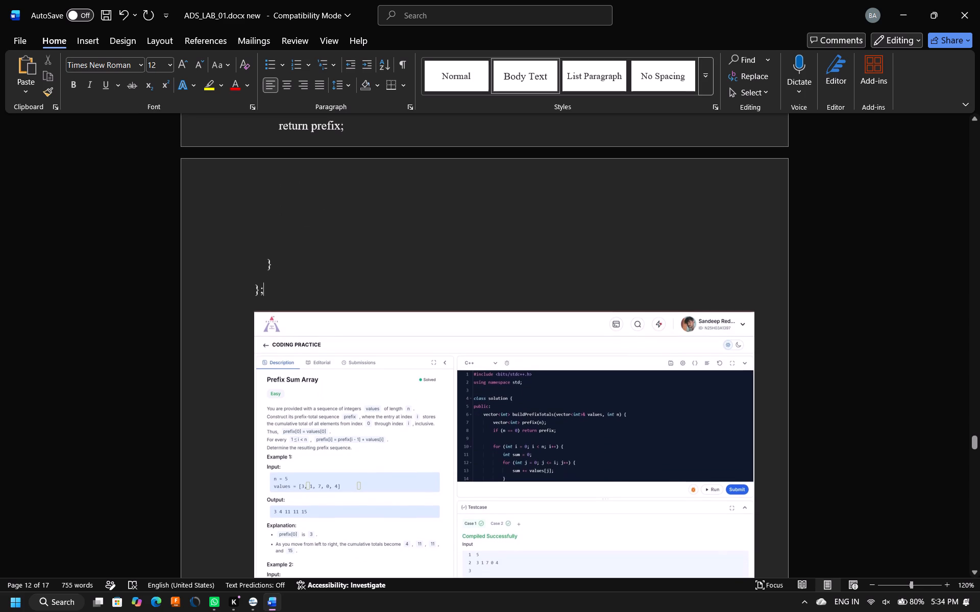
# In NxtWave's code editor, delete the commented-out main block and the empty line after the Prefix Sum Array solution class.
pyautogui.hotkey('alt', 'Tab')
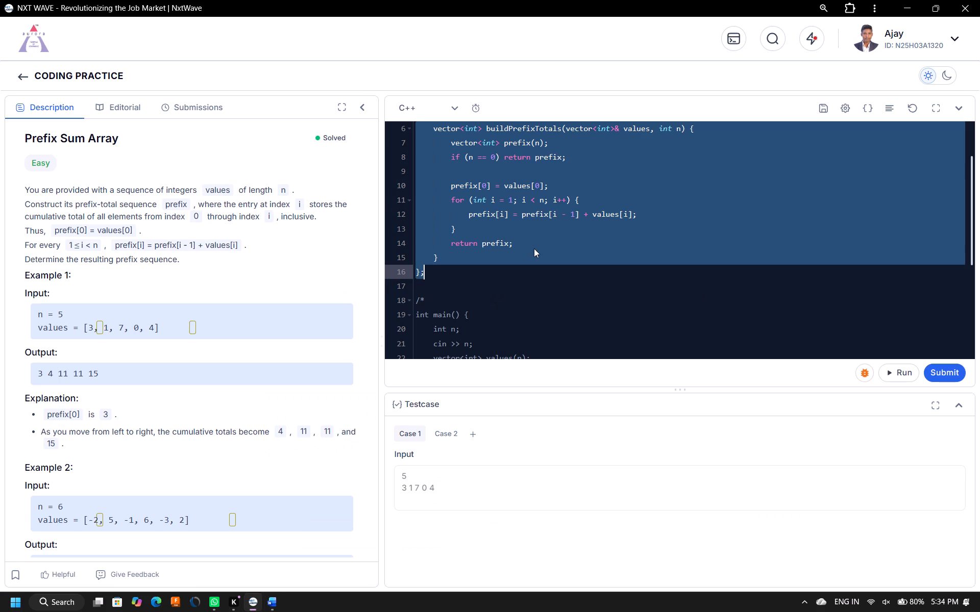
pyautogui.moveTo(414, 292); pyautogui.dragTo(462, 426)
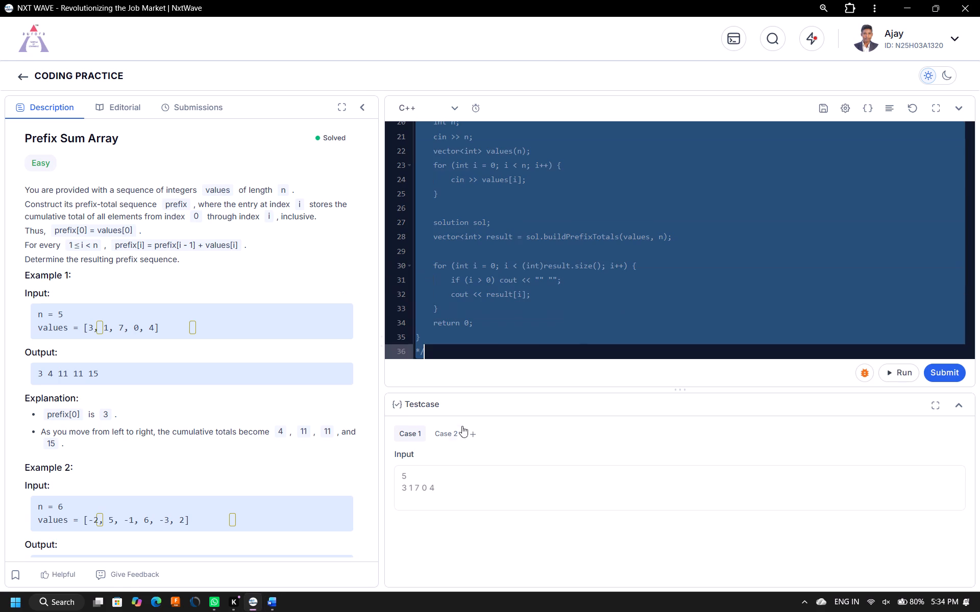
pyautogui.moveTo(462, 426); pyautogui.dragTo(463, 430)
pyautogui.press('BackSpace')
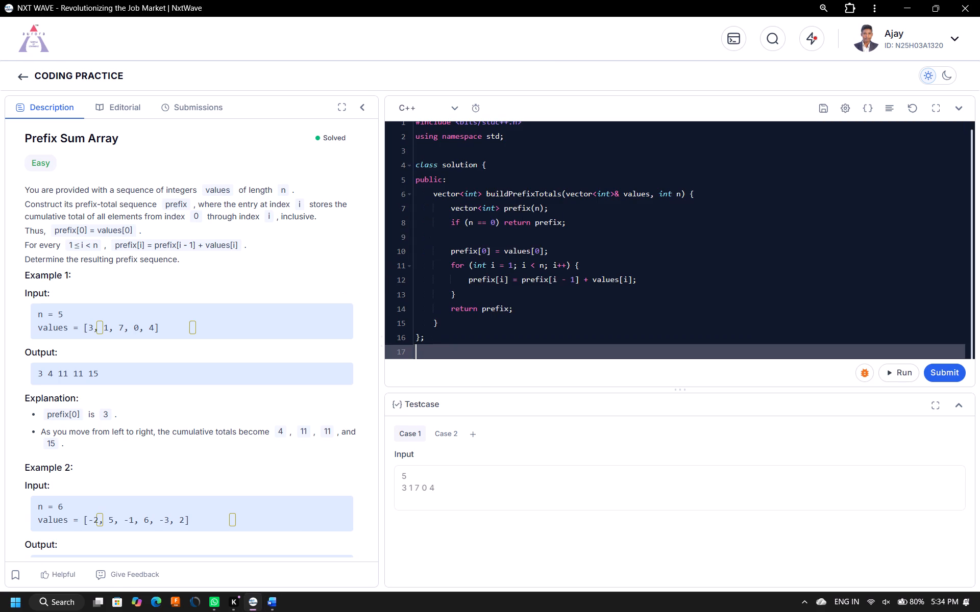
pyautogui.press('BackSpace')
# Take a full-screen screenshot of the Prefix Sum Array problem with the code shown from its first line.
pyautogui.scroll(5, 483, 285)
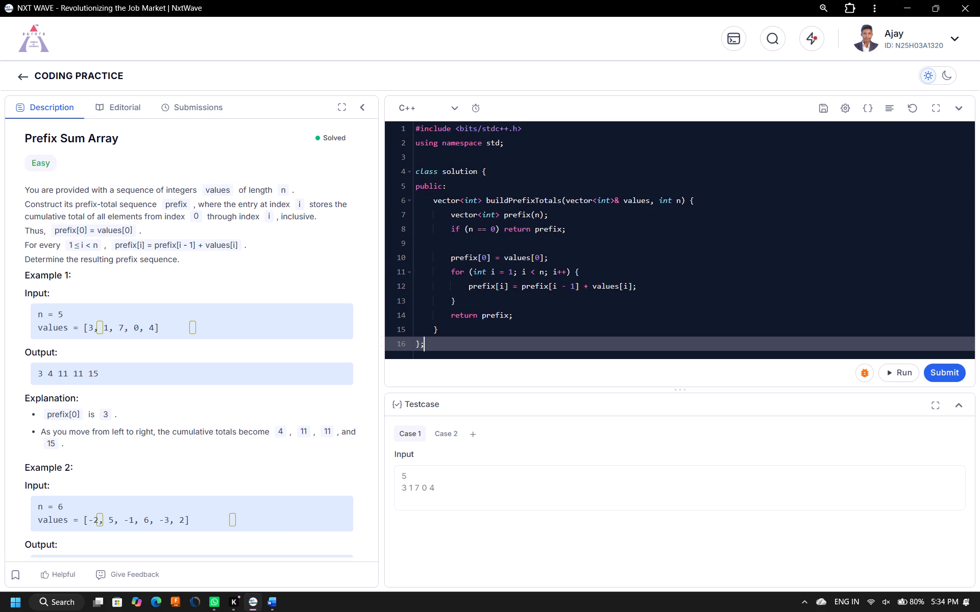
pyautogui.scroll(8, 538, 161)
pyautogui.press('shift+super+s')
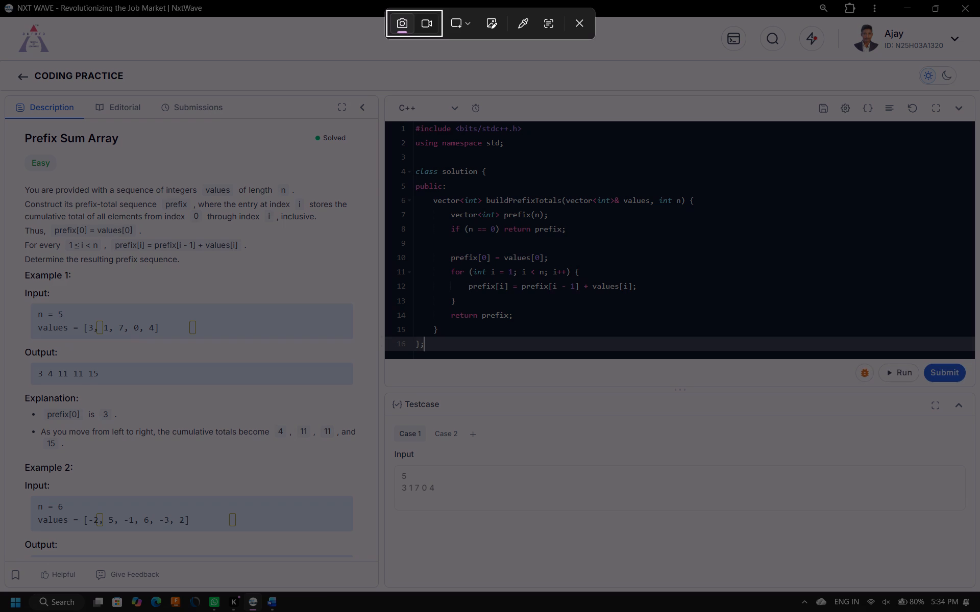
pyautogui.click(470, 21)
pyautogui.click(480, 66)
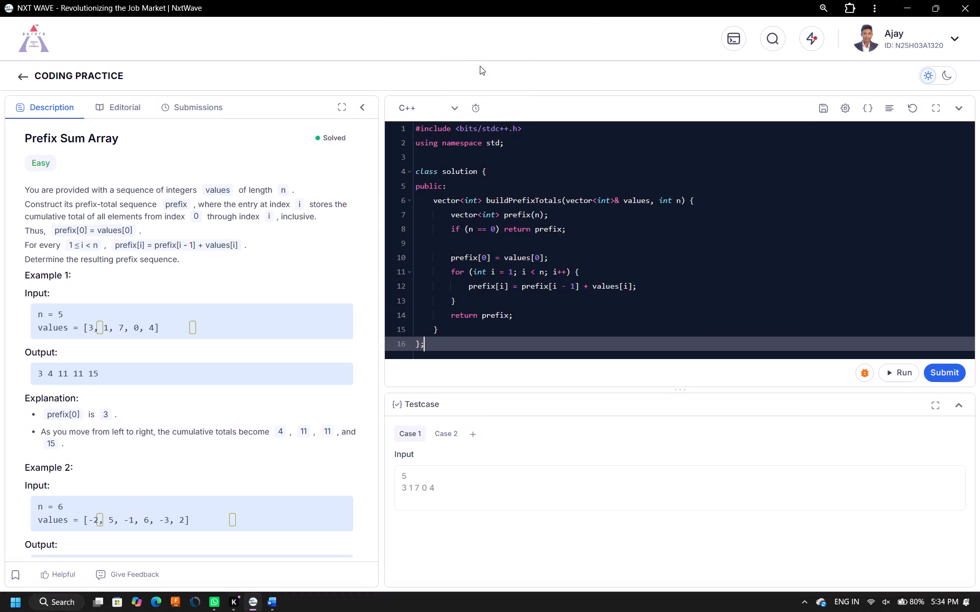
pyautogui.hotkey('ctrl', 'c')
pyautogui.hotkey('ctrl', 'c')
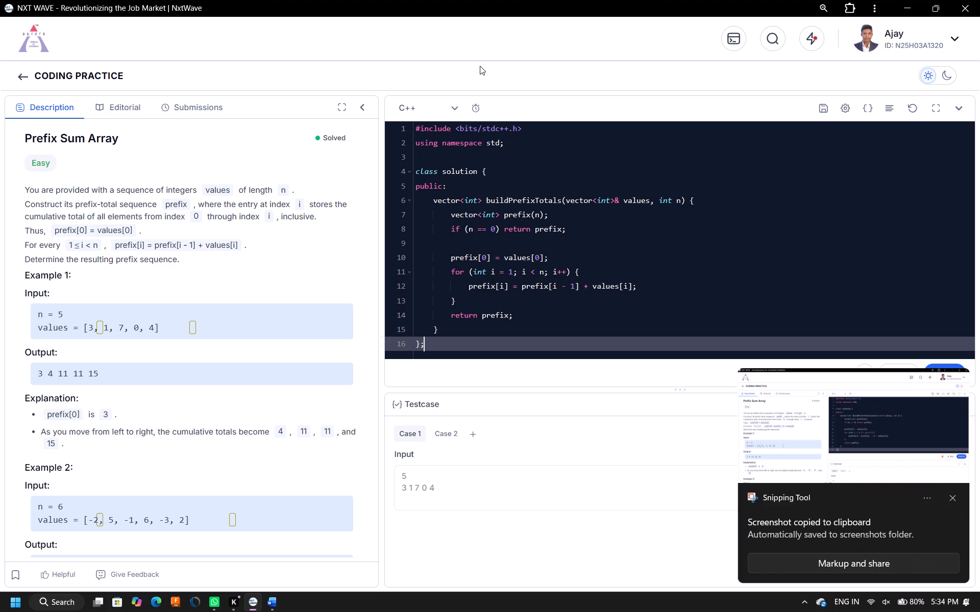
pyautogui.hotkey('ctrl', 'c')
# Replace the old Prefix Sum Array picture below item 9's code in Word with the new screenshot.
pyautogui.hotkey('alt', 'Tab')
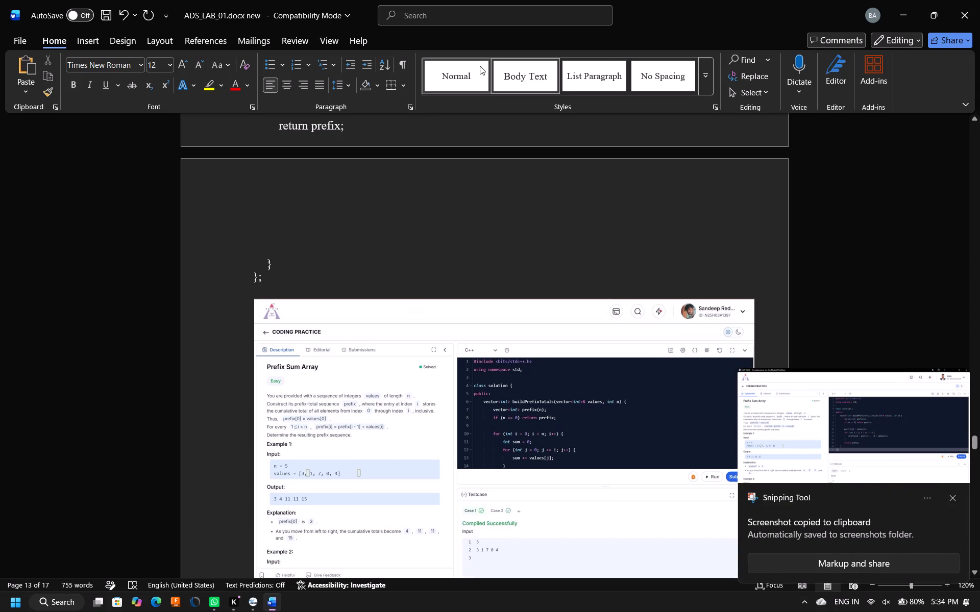
pyautogui.click(438, 339)
pyautogui.press('BackSpace')
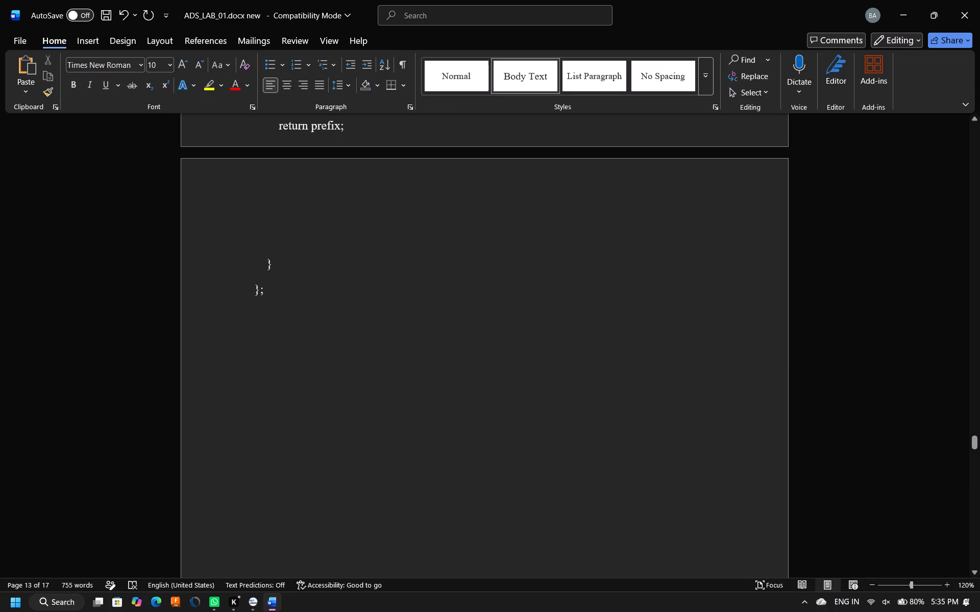
pyautogui.hotkey('ctrl', 'v')
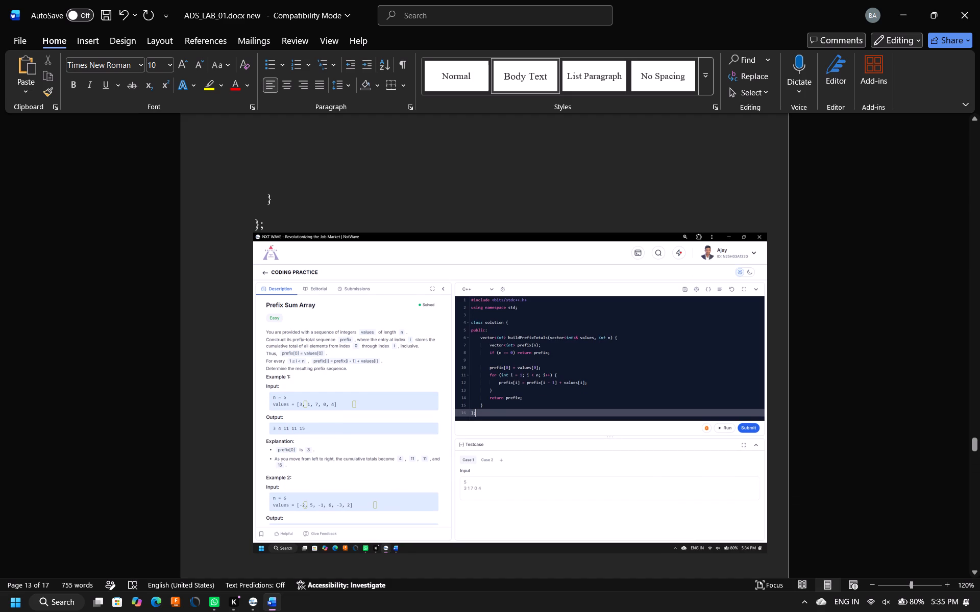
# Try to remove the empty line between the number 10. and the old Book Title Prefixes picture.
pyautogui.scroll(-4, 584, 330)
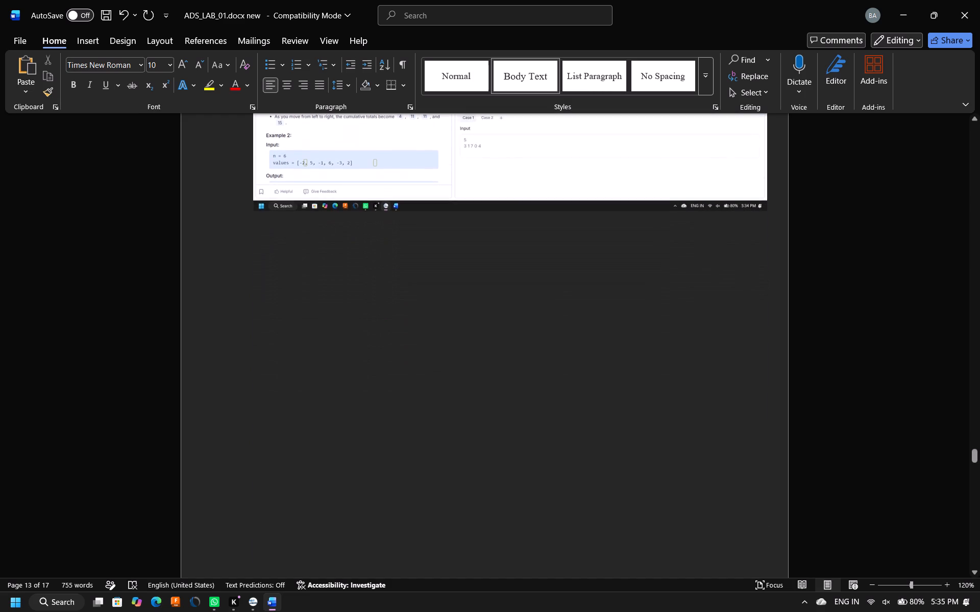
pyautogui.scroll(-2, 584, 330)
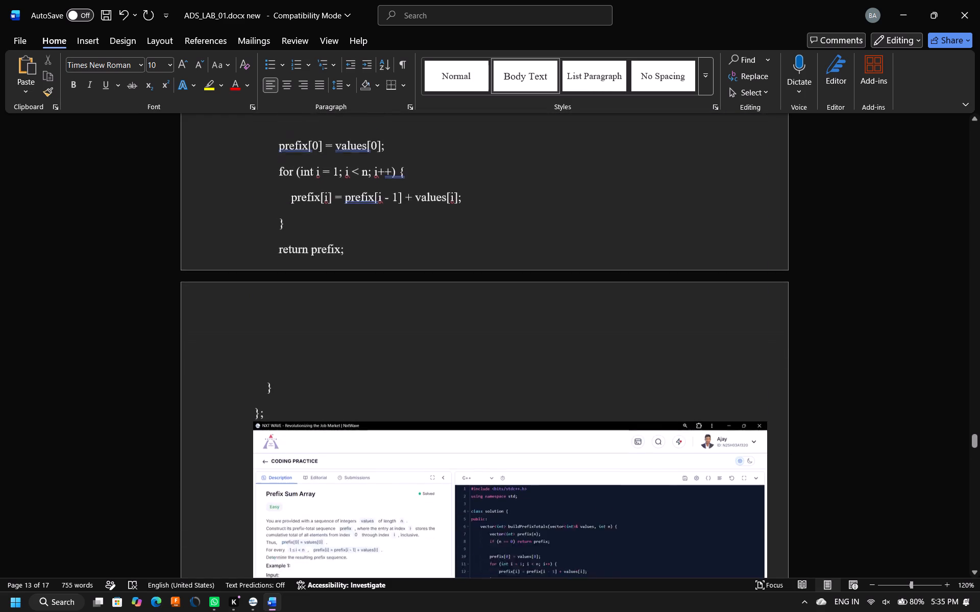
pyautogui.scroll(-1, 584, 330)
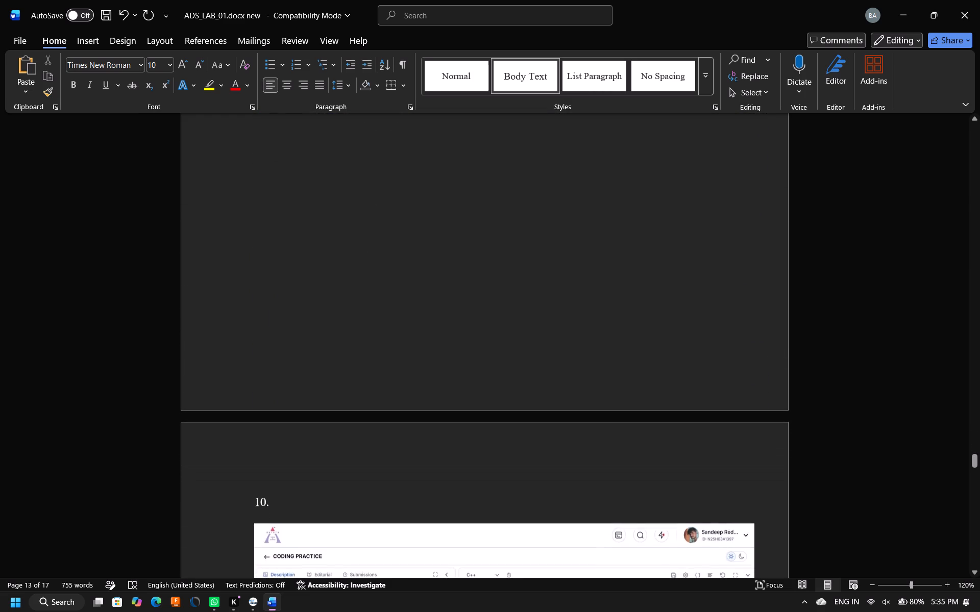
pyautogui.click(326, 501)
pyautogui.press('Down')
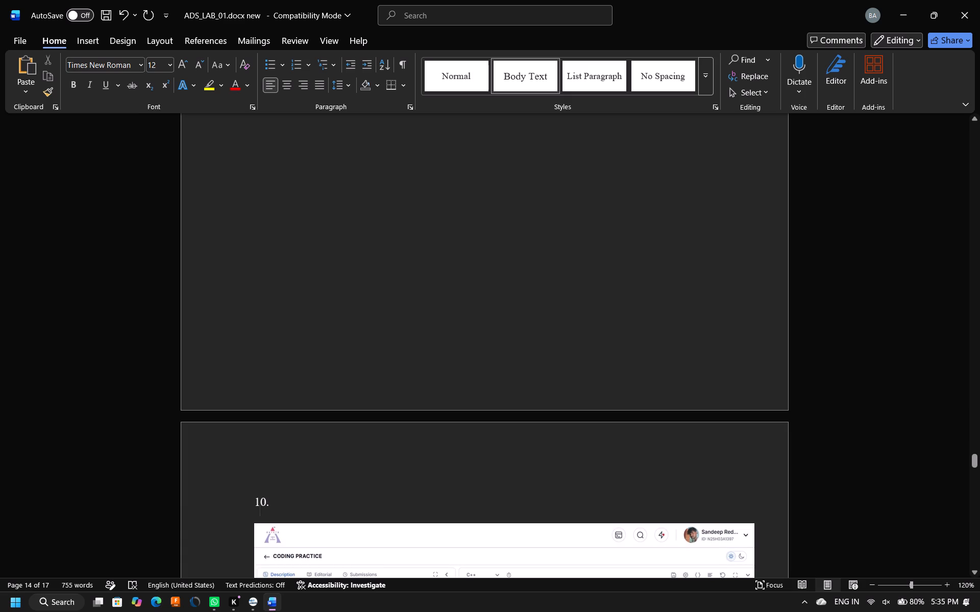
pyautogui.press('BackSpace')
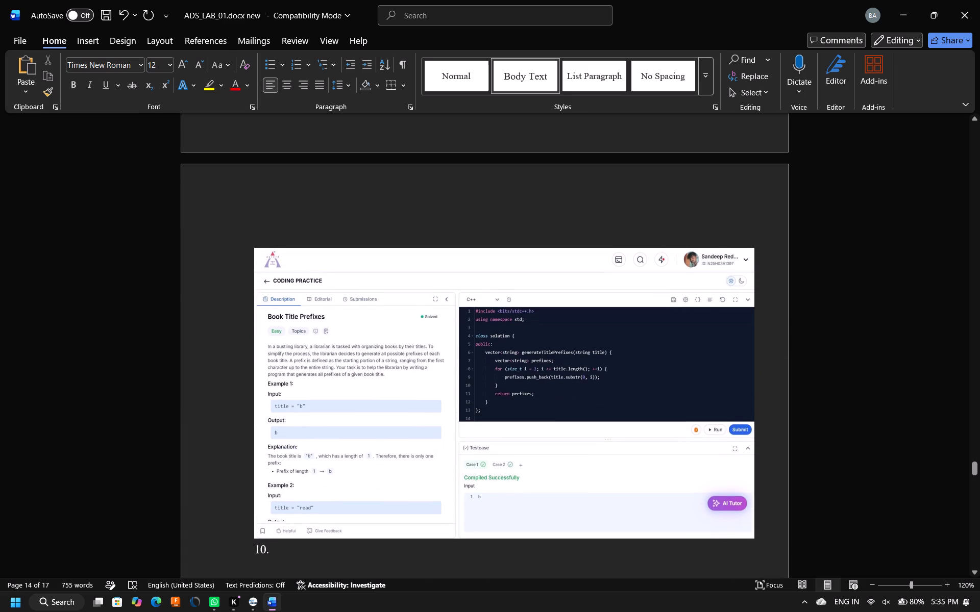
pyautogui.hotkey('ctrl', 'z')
# Delete the number 10. and its line above the old Book Title Prefixes picture.
pyautogui.scroll(1, 326, 501)
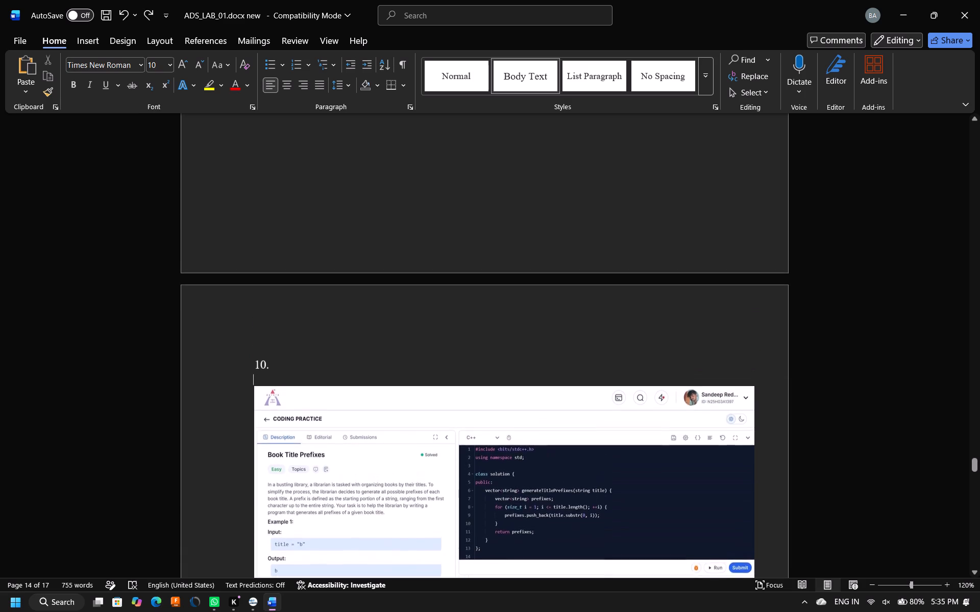
pyautogui.scroll(2, 326, 501)
pyautogui.scroll(-1, 283, 543)
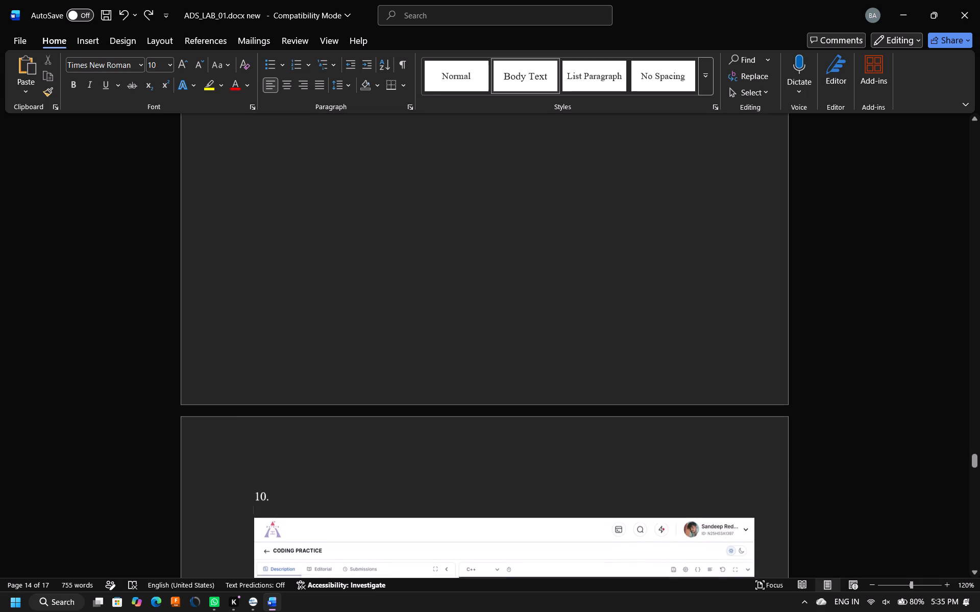
pyautogui.click(281, 373)
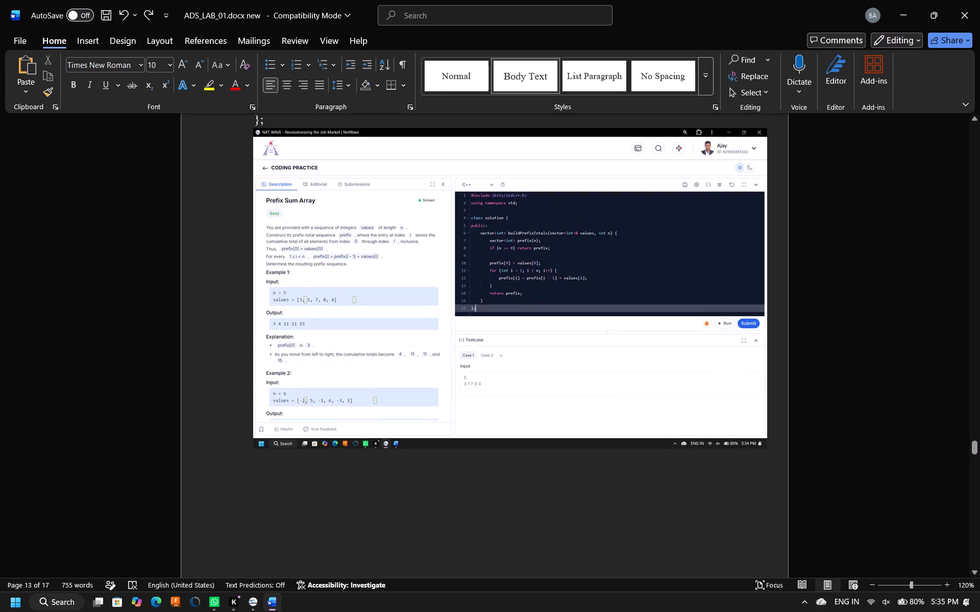
pyautogui.press('Right')
pyautogui.press('Down')
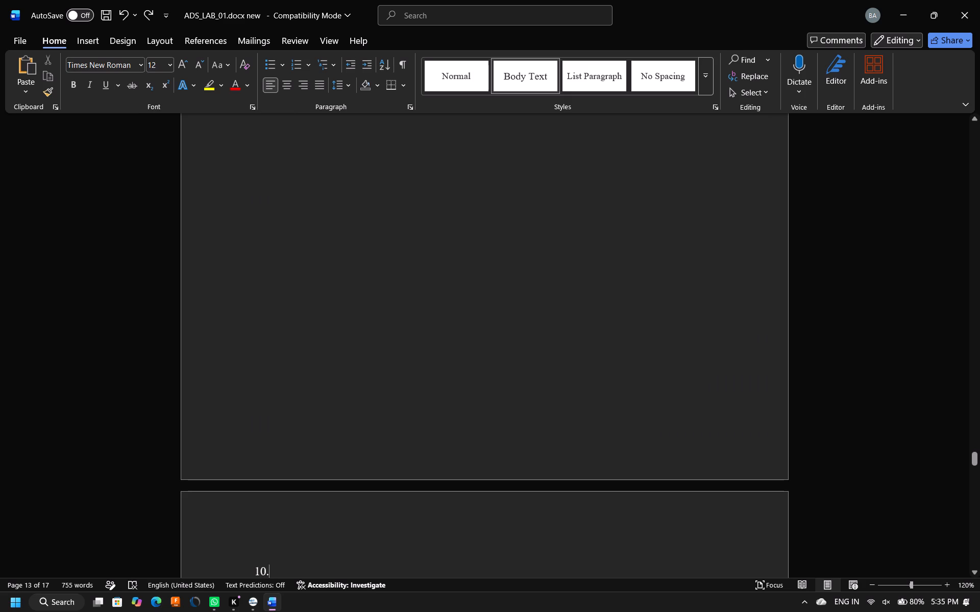
pyautogui.press('BackSpace')
pyautogui.press('BackSpace')
pyautogui.press('BackSpace')
pyautogui.press('BackSpace')
pyautogui.press('BackSpace')
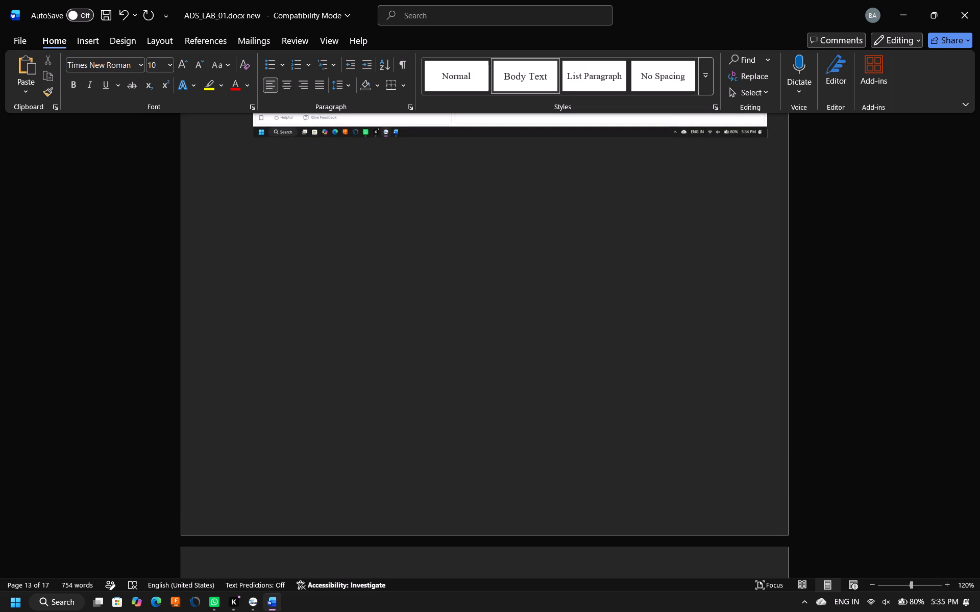
# Enter the item number "10." below the Prefix Sum Array screenshot, leaving blank space between them.
pyautogui.press('Return')
pyautogui.press('Return')
pyautogui.press('Return')
pyautogui.write('10')
pyautogui.press('.')
# Add a "Code:-" heading below the number 10. and start a new line under it.
pyautogui.scroll(6, 720, 286)
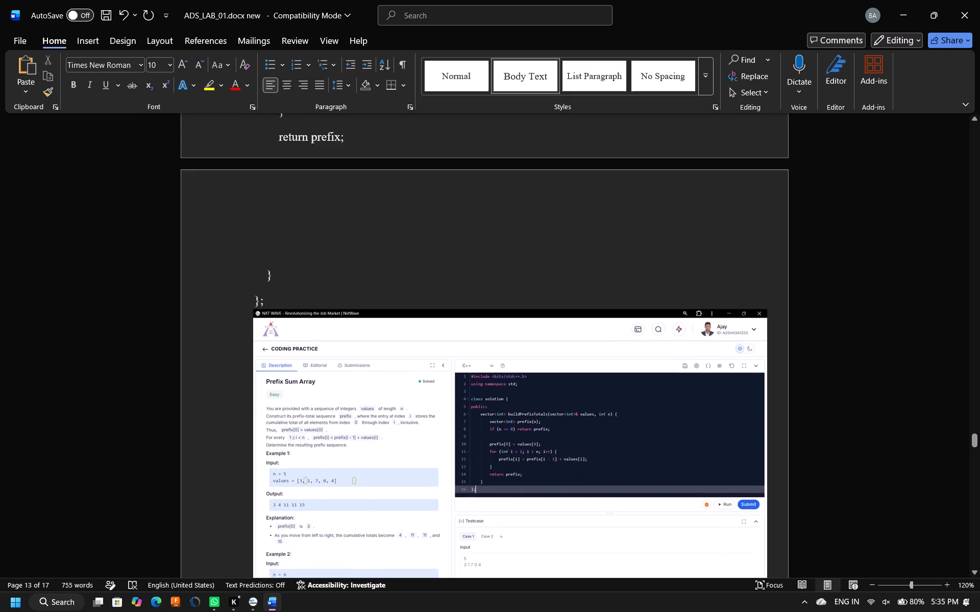
pyautogui.scroll(2, 720, 286)
pyautogui.hscroll(2, 720, 286)
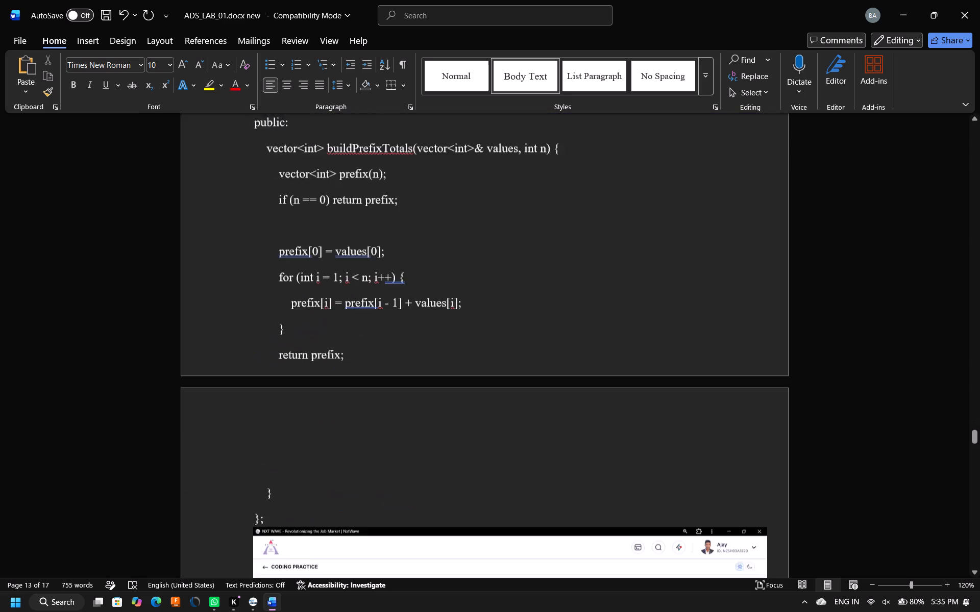
pyautogui.hscroll(1, 720, 286)
pyautogui.scroll(-1, 720, 286)
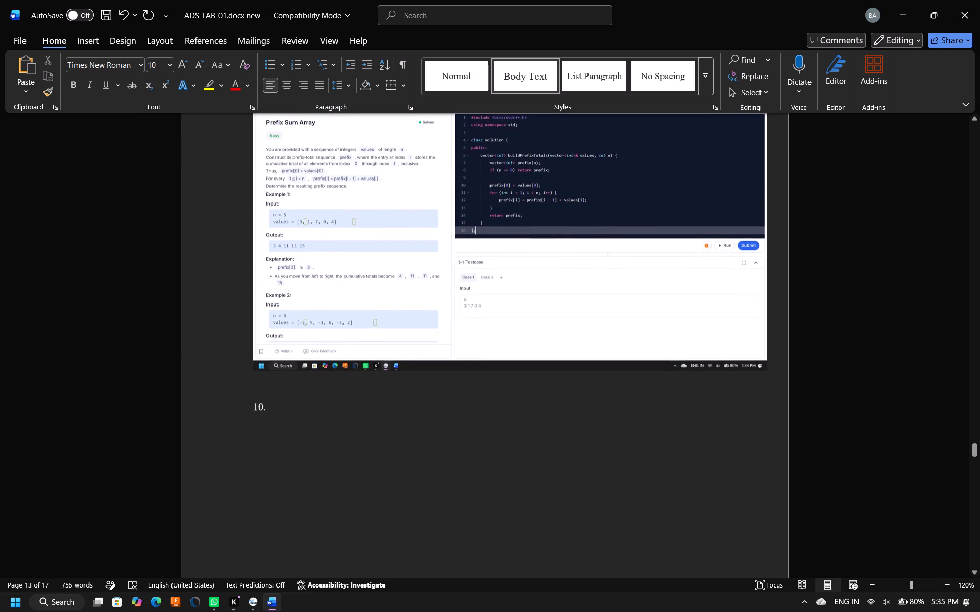
pyautogui.press('Return')
pyautogui.press('Return')
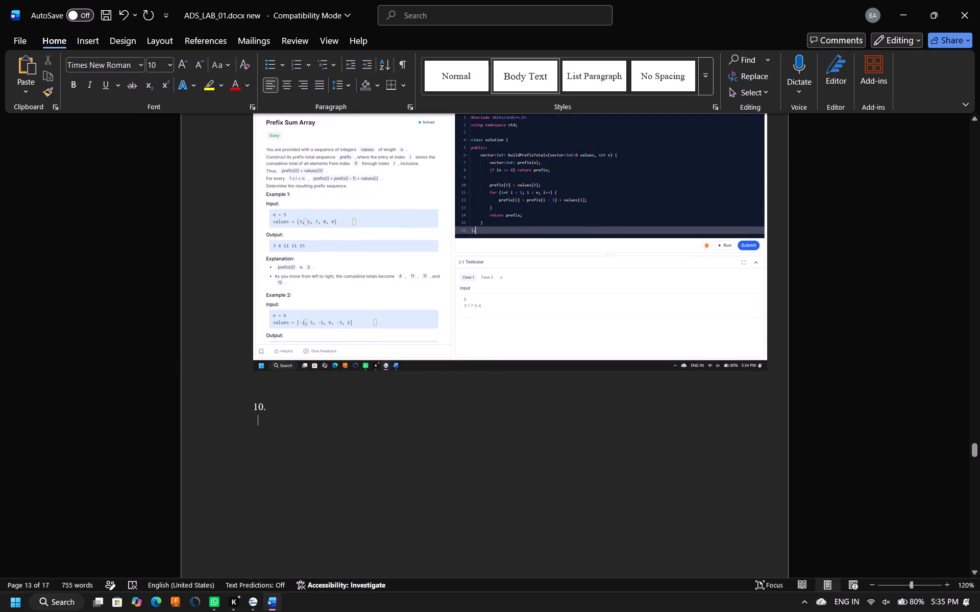
pyautogui.write('CO')
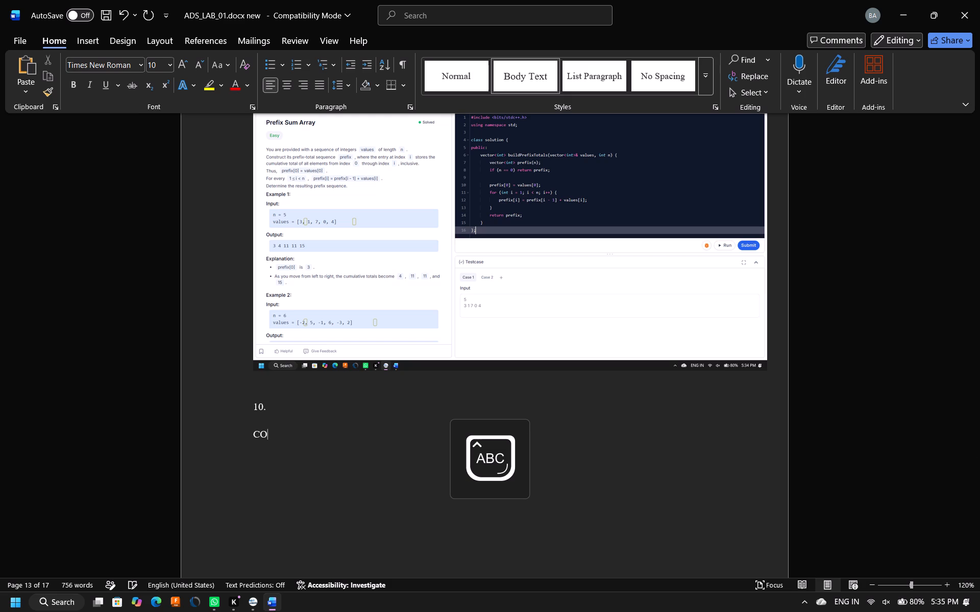
pyautogui.press('BackSpace')
pyautogui.write('ode')
pyautogui.write(':-')
pyautogui.press('Return')
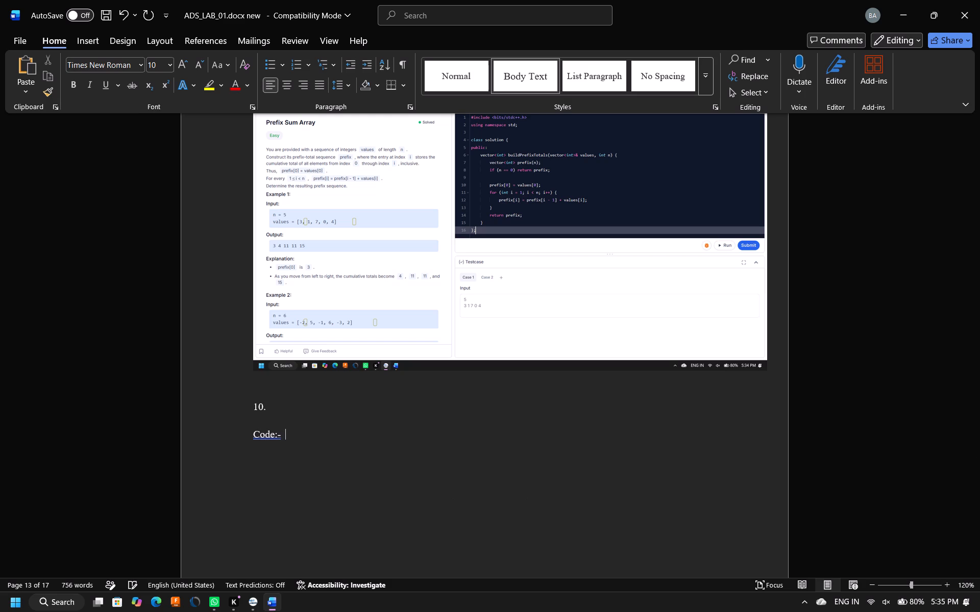
pyautogui.press('Return')
# Switch to NxtWave and open the Book Title Prefixes problem from the Coding Practice question list.
pyautogui.scroll(-5, 676, 392)
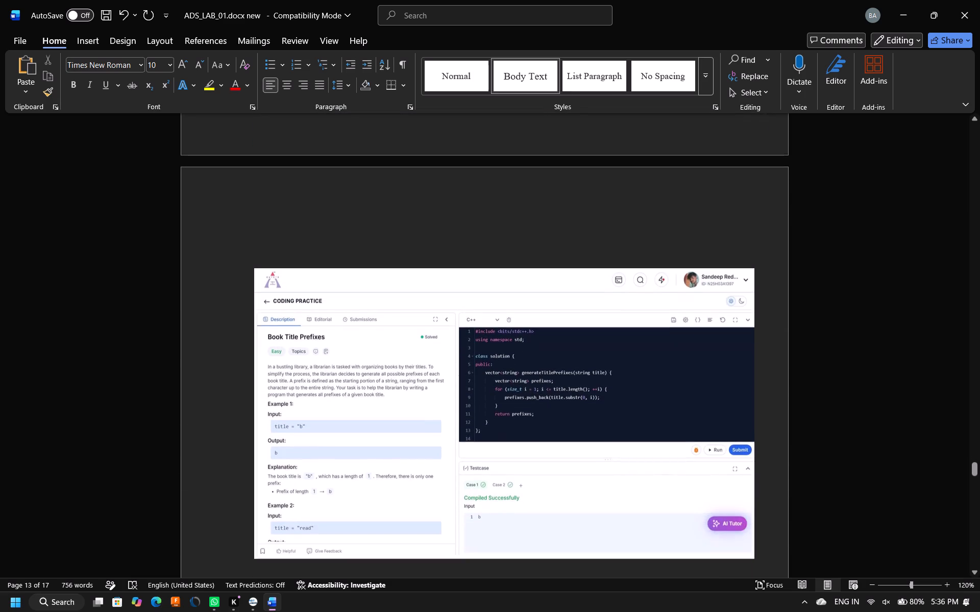
pyautogui.scroll(-1, 676, 392)
pyautogui.scroll(1, 676, 392)
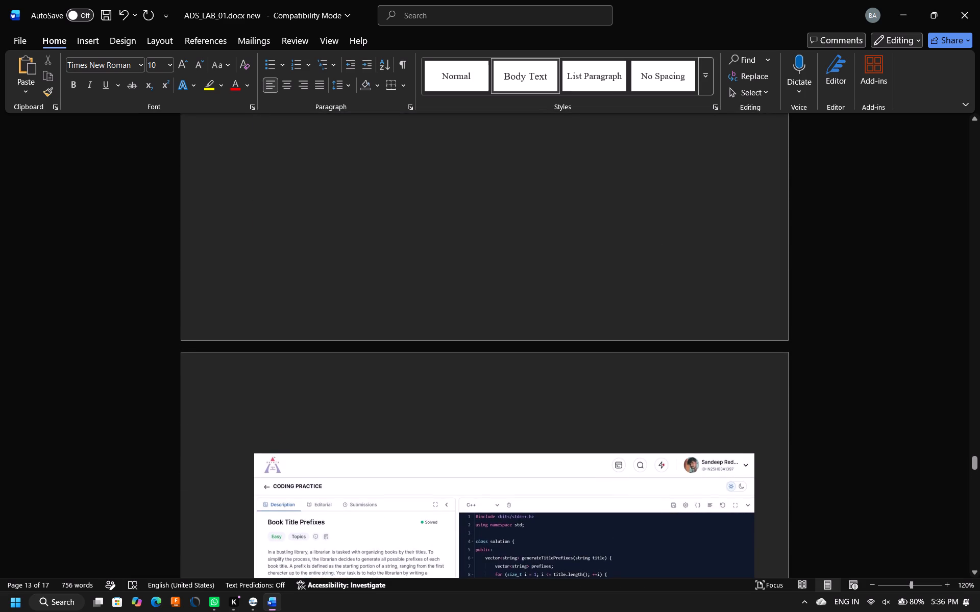
pyautogui.scroll(1, 676, 392)
pyautogui.hotkey('alt', 'Tab')
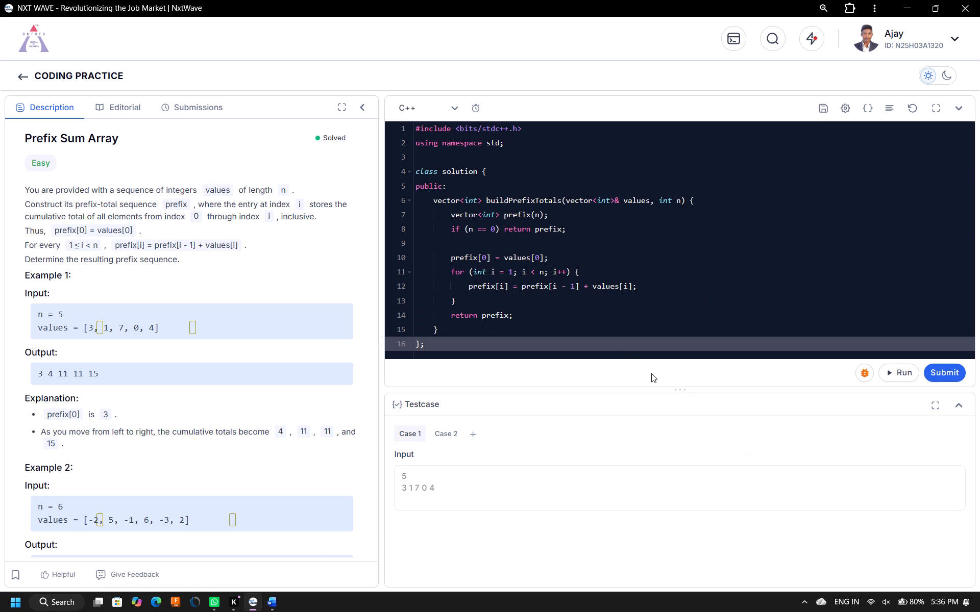
pyautogui.click(20, 75)
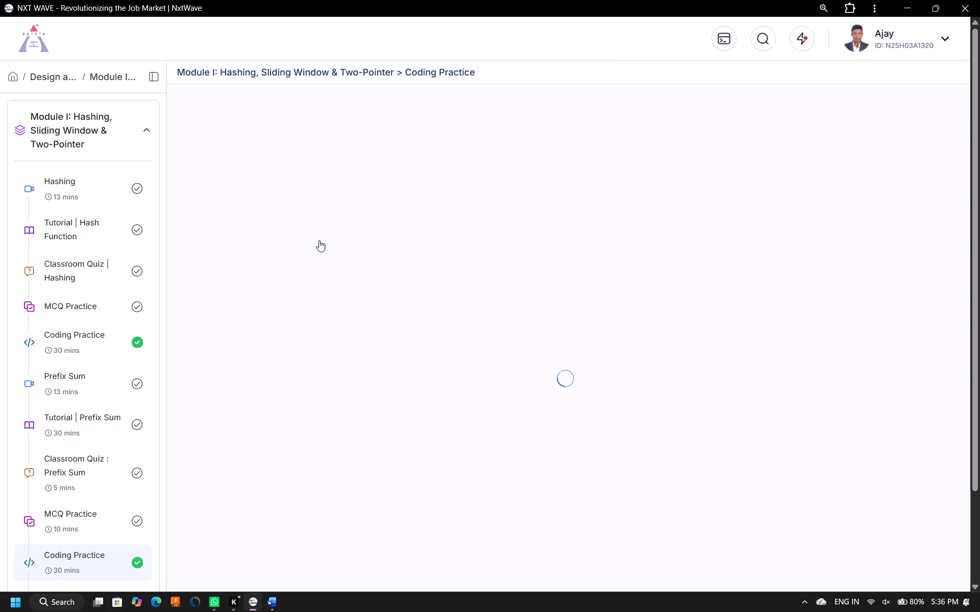
pyautogui.hotkey('alt', 'Tab')
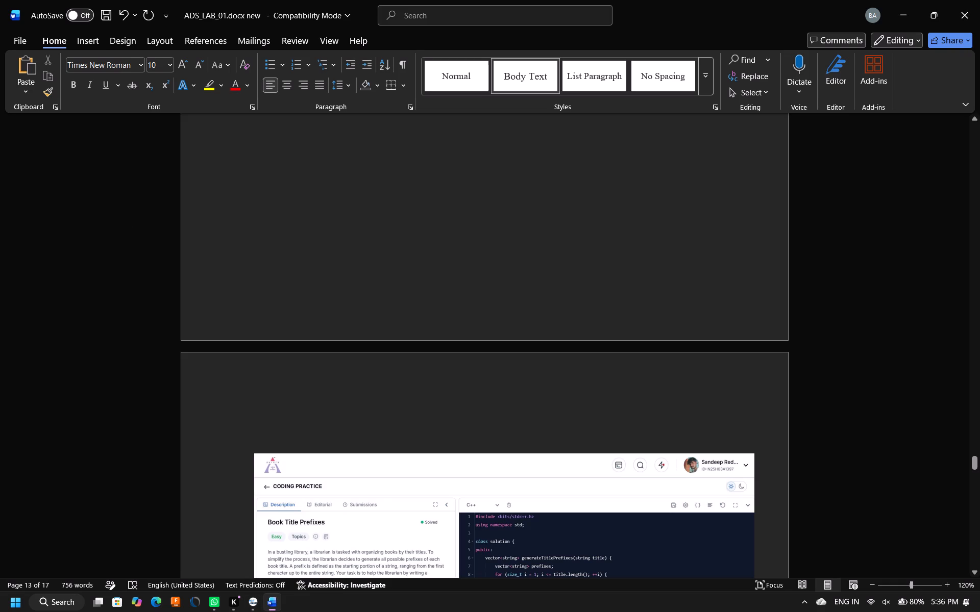
pyautogui.hotkey('alt', 'Tab')
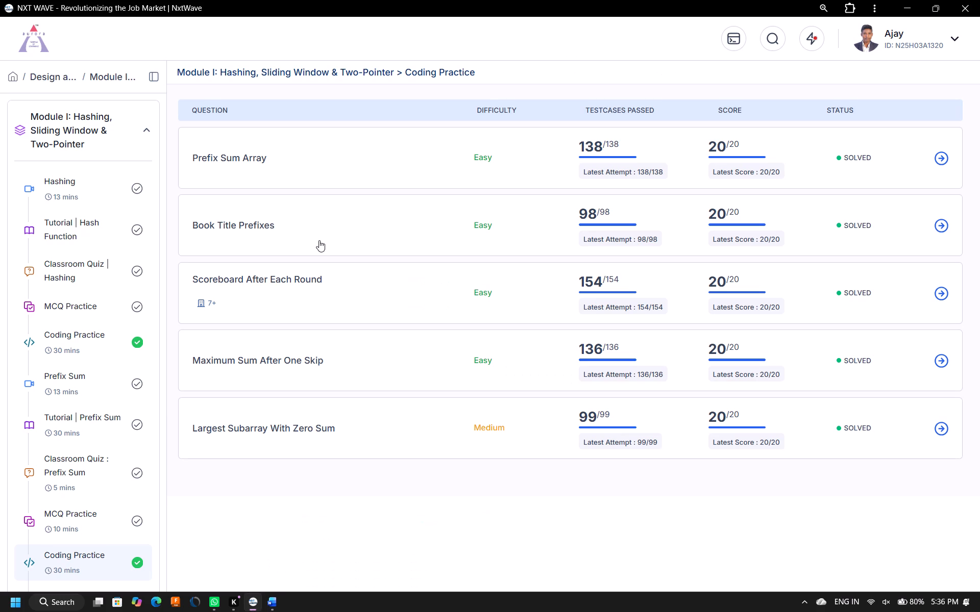
pyautogui.click(292, 227)
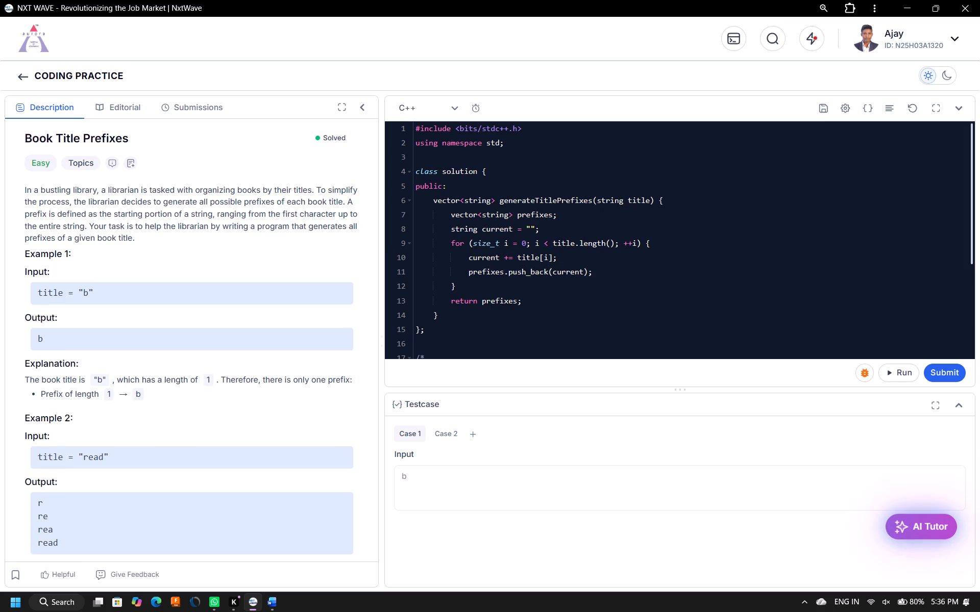
# Copy the C++ solution class of Book Title Prefixes and paste it below the "Code:-" heading of item 10 in Word.
pyautogui.moveTo(440, 345); pyautogui.dragTo(418, 115)
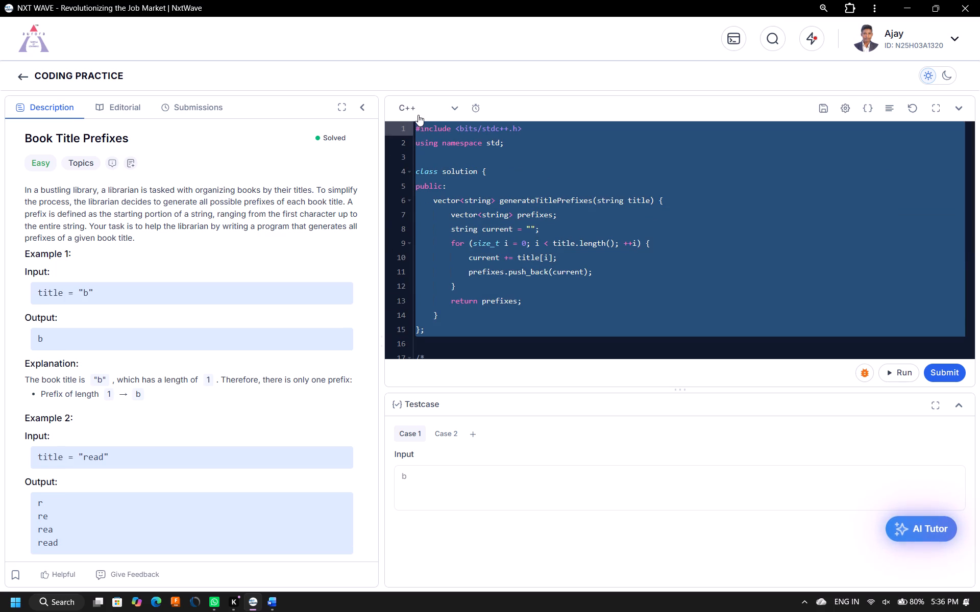
pyautogui.hotkey('ctrl', 'c')
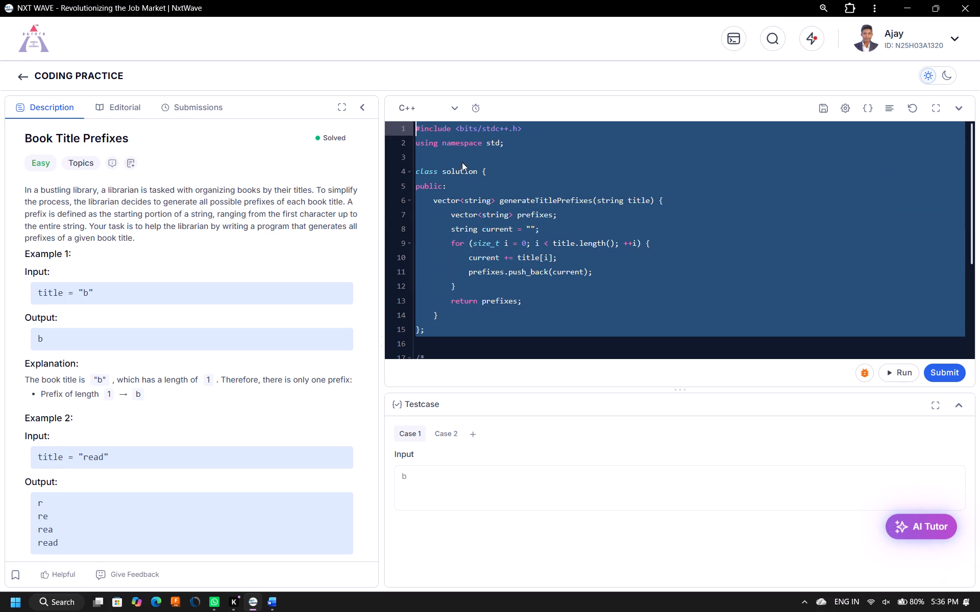
pyautogui.scroll(3, 469, 168)
pyautogui.hotkey('alt', 'Tab')
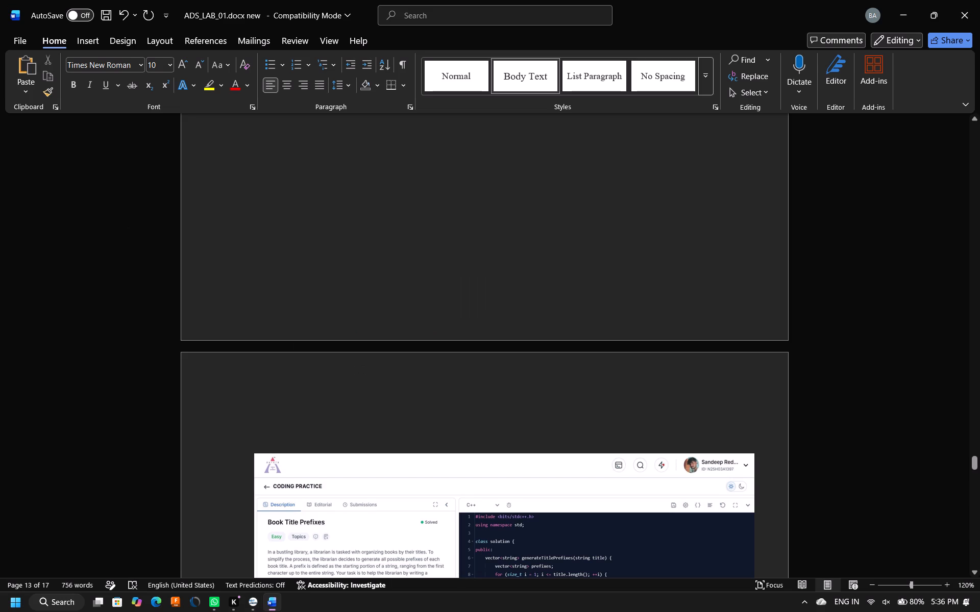
pyautogui.scroll(2, 374, 165)
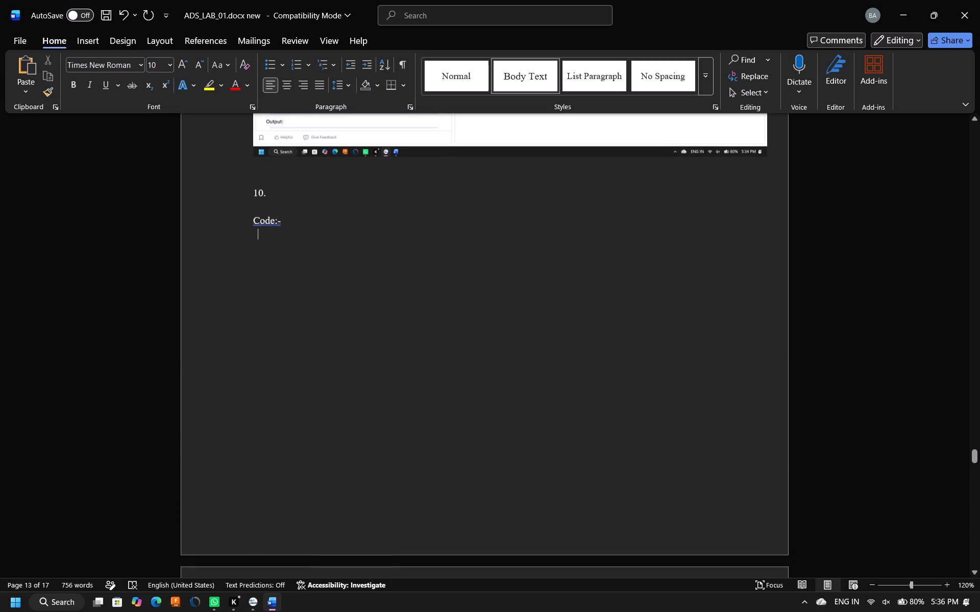
pyautogui.press('Return')
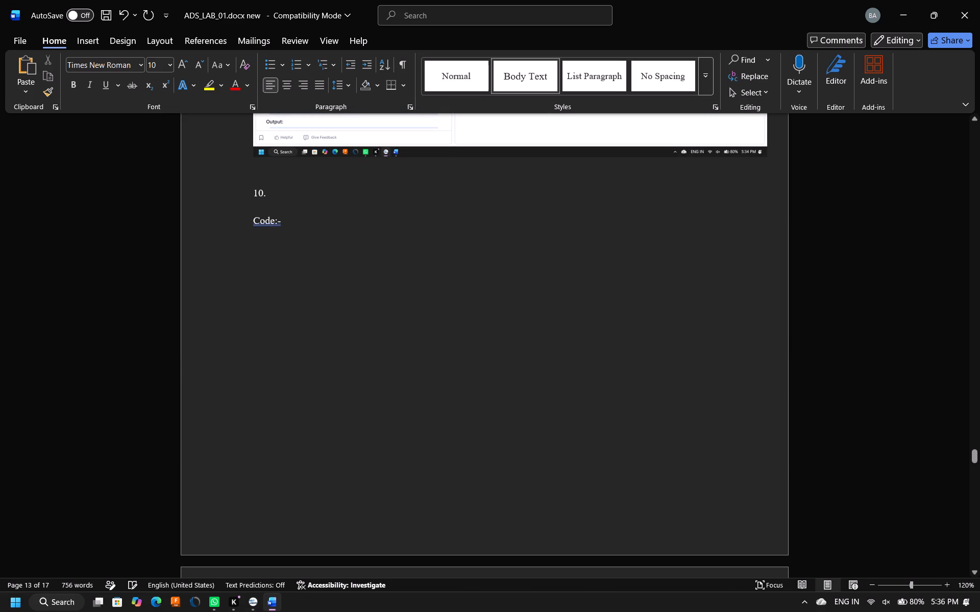
pyautogui.hotkey('ctrl', 'v')
pyautogui.scroll(-1, 335, 409)
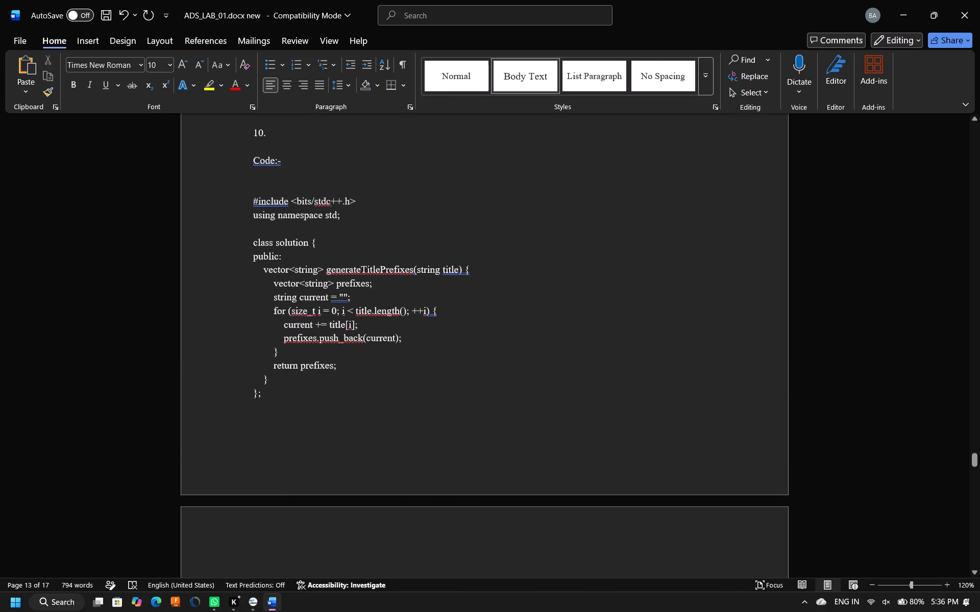
pyautogui.scroll(-1, 335, 409)
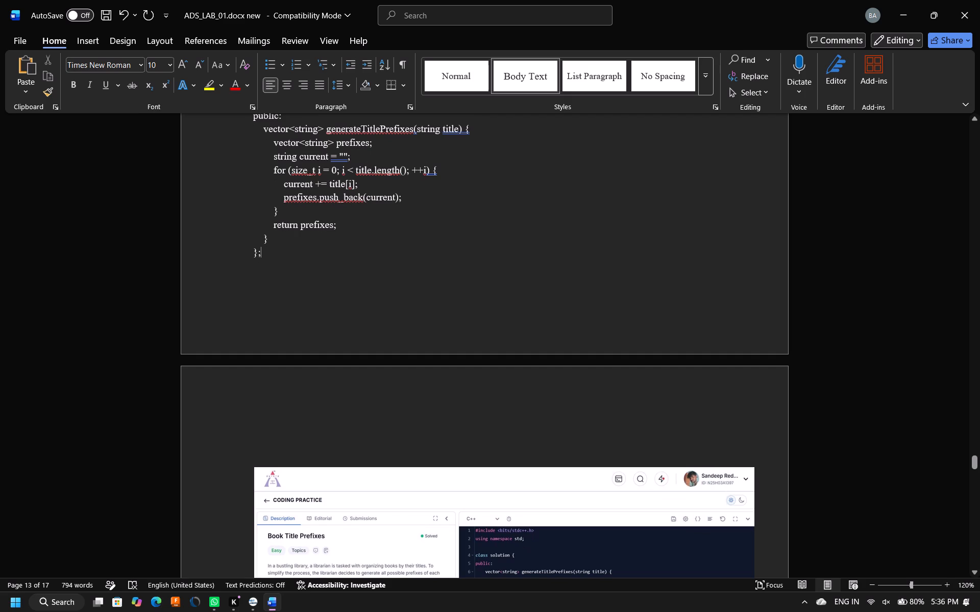
# In NxtWave, delete the commented-out block and the blank line below the Book Title Prefixes solution class.
pyautogui.hotkey('alt', 'Tab')
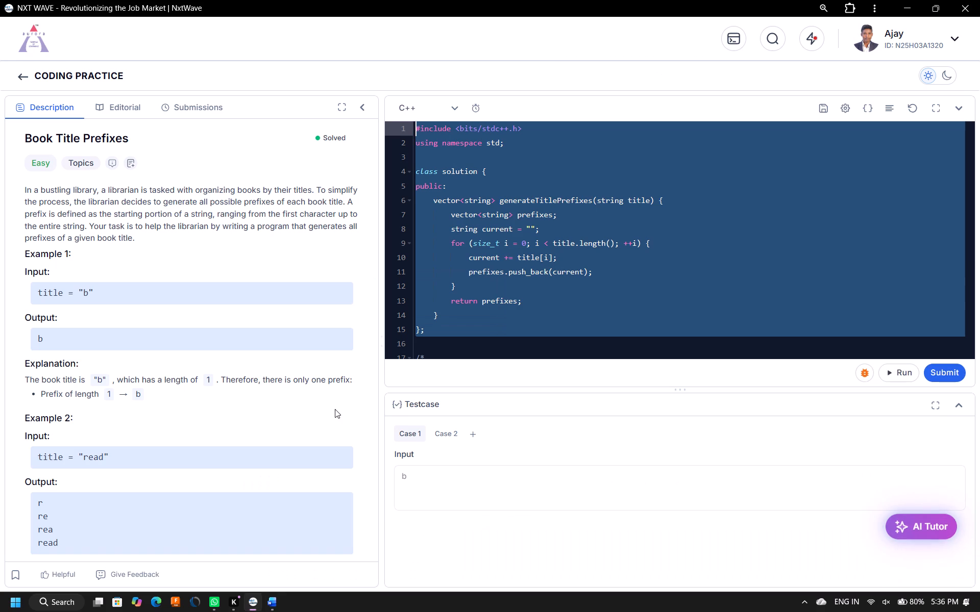
pyautogui.click(459, 352)
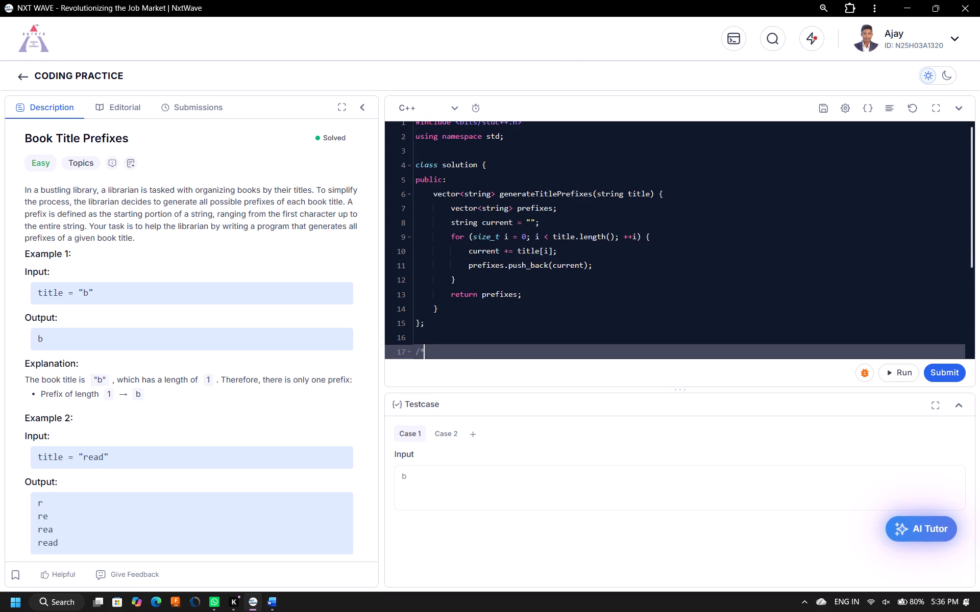
pyautogui.moveTo(423, 334); pyautogui.dragTo(491, 484)
pyautogui.press('BackSpace')
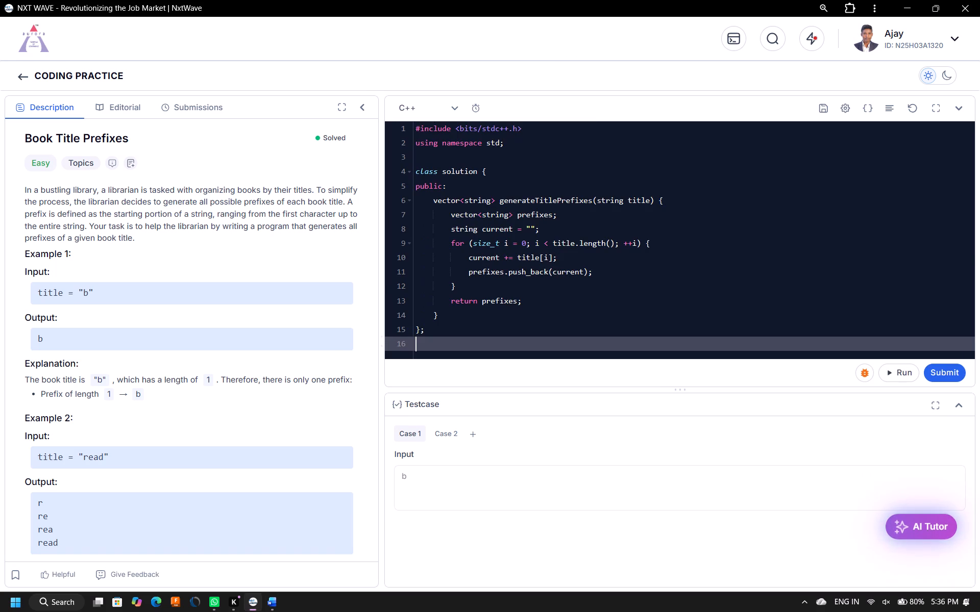
pyautogui.scroll(13, 480, 330)
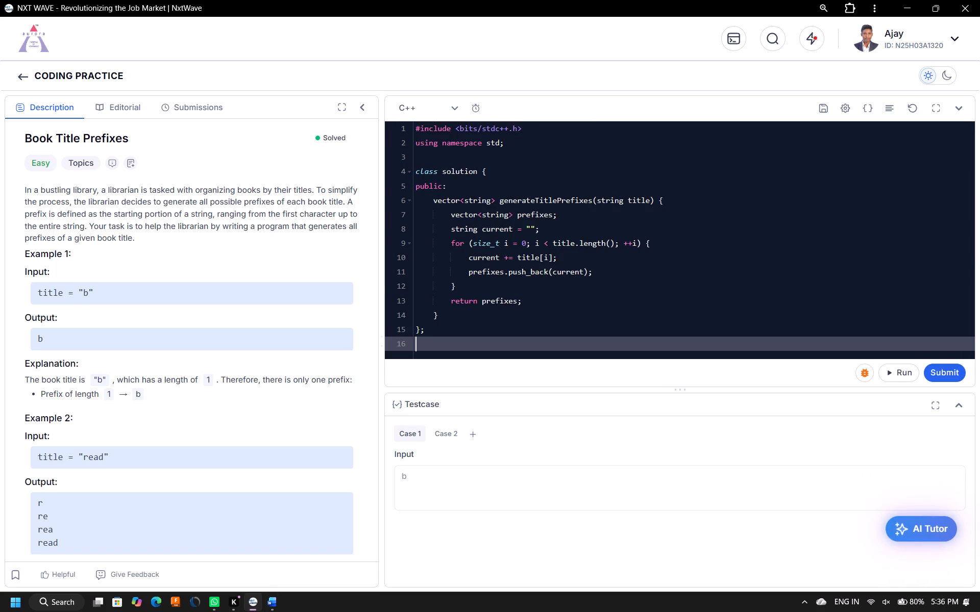
pyautogui.press('BackSpace')
pyautogui.scroll(6, 480, 330)
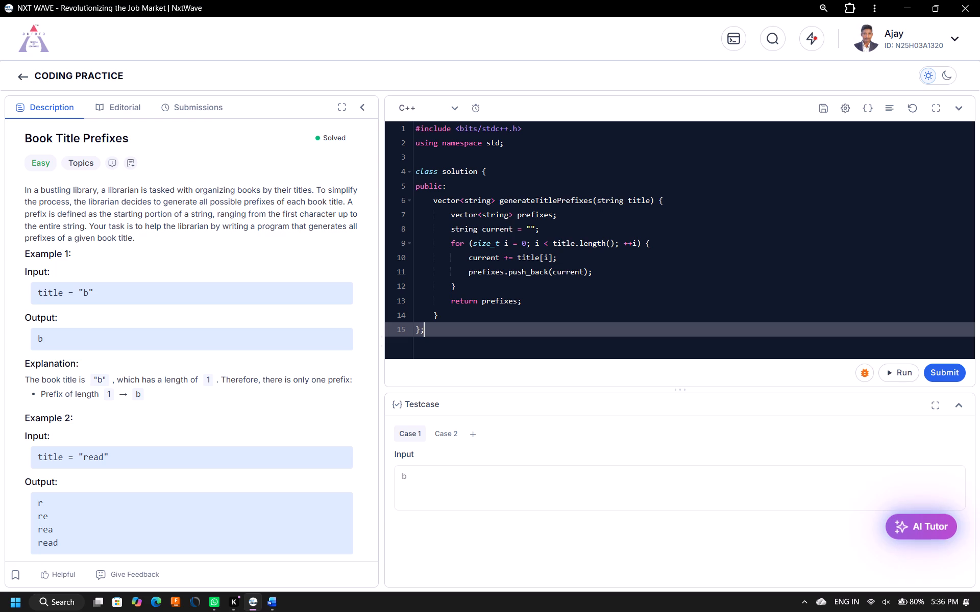
# Capture a full-screen screenshot of the Book Title Prefixes problem with its solution code.
pyautogui.press('shift+super+s')
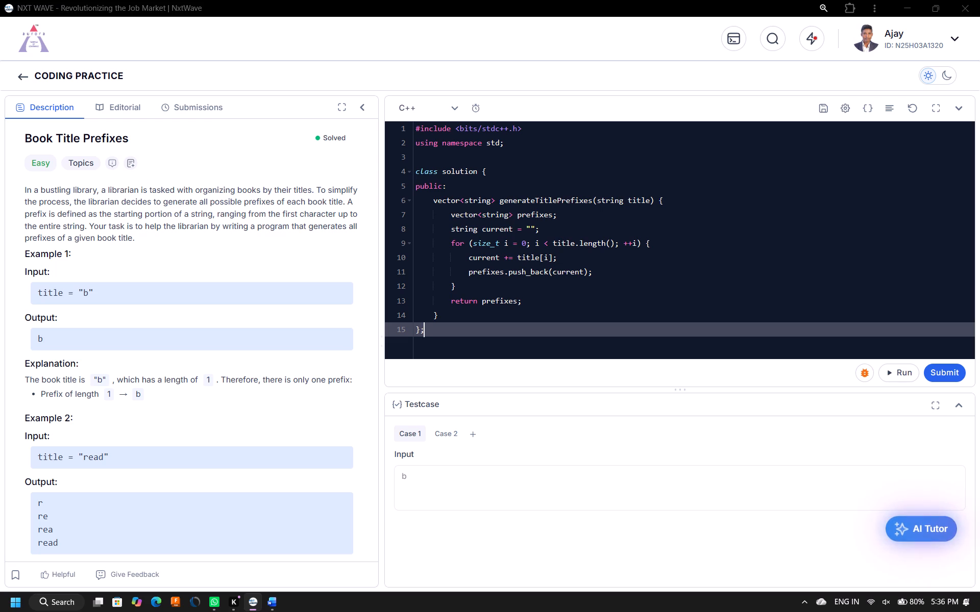
pyautogui.click(462, 19)
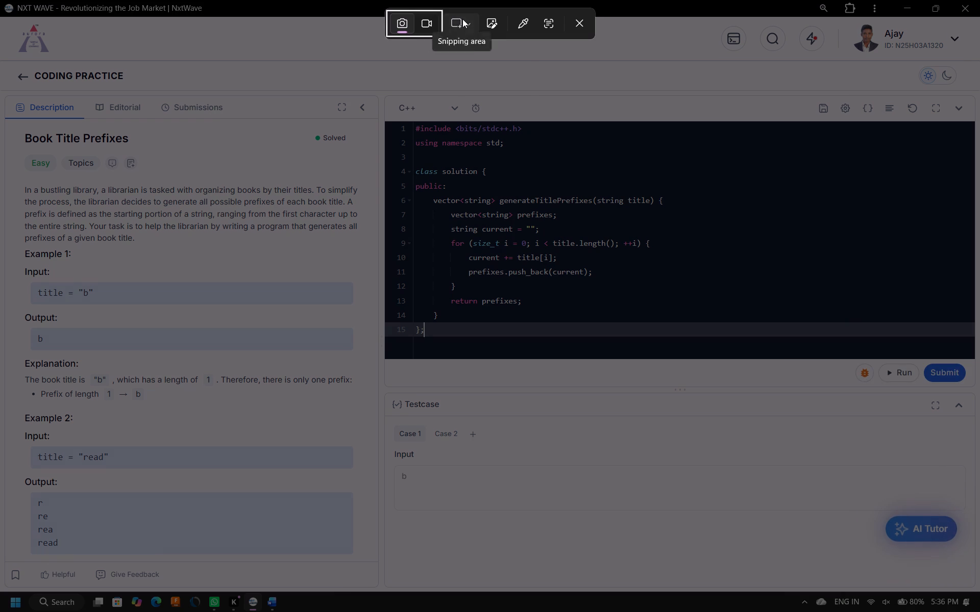
pyautogui.click(467, 72)
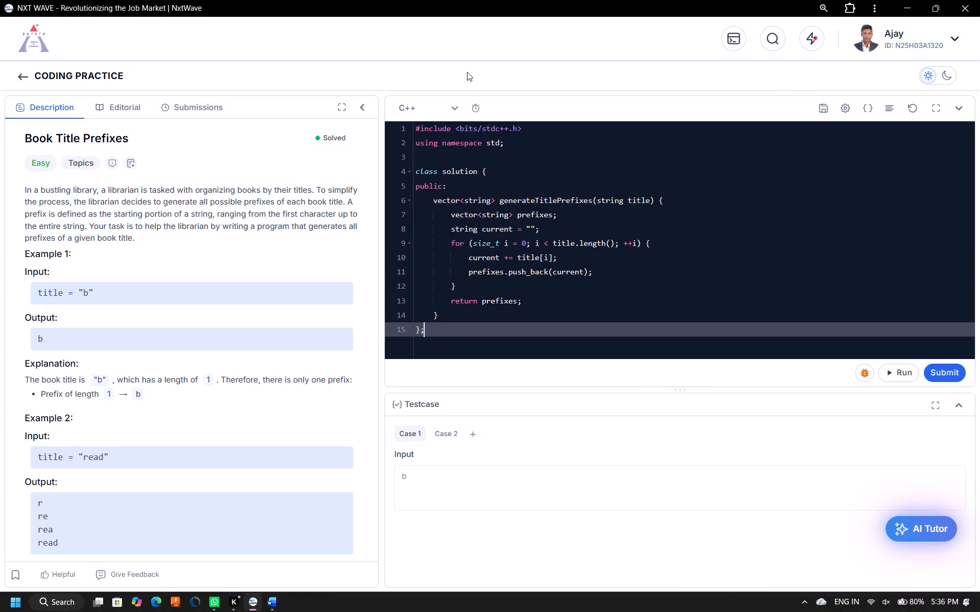
pyautogui.hotkey('ctrl', 'c')
pyautogui.hotkey('ctrl', 'c')
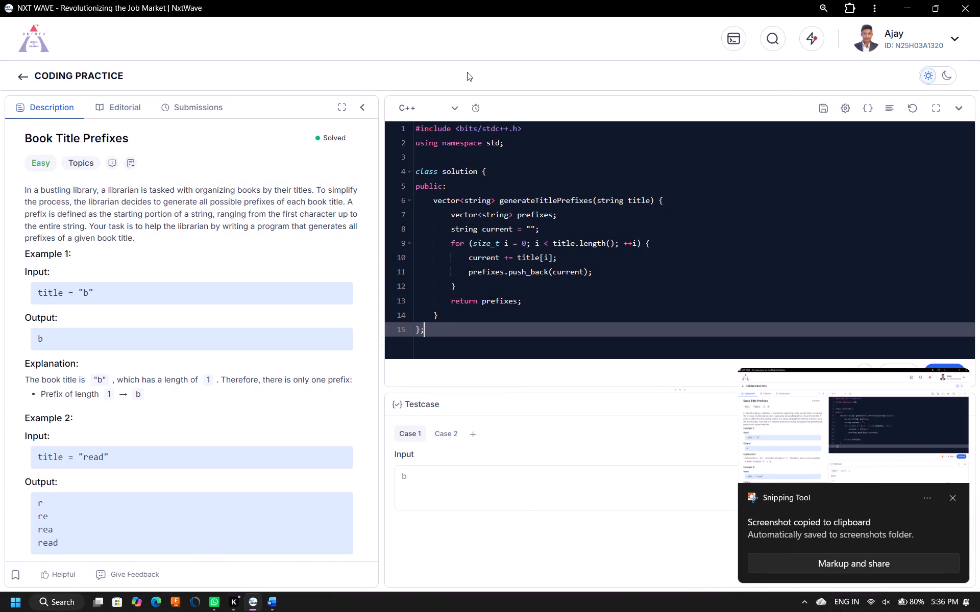
# In Word, replace the old Book Title Prefixes picture below the item 10 code with the new screenshot.
pyautogui.hotkey('alt', 'Tab')
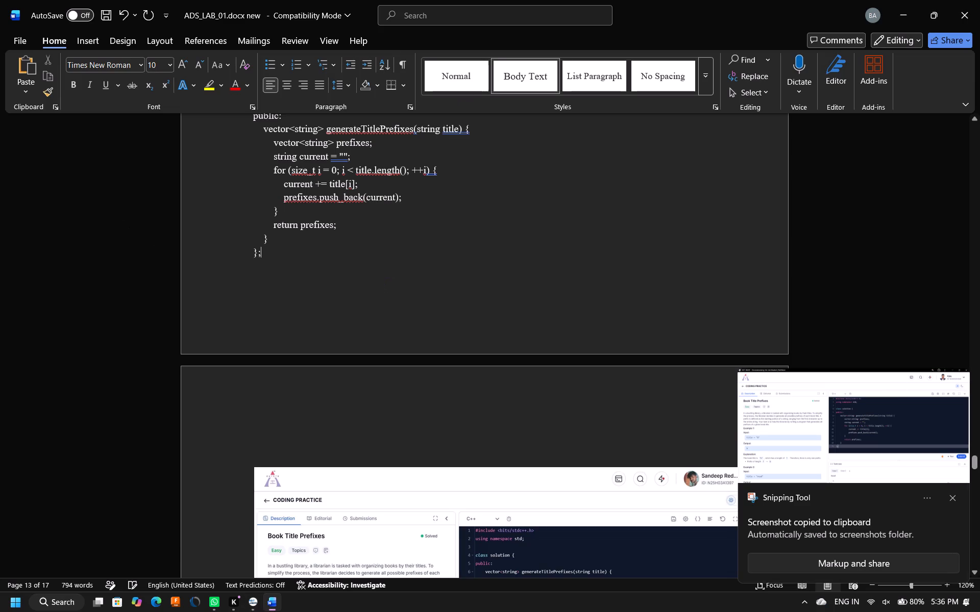
pyautogui.click(436, 478)
pyautogui.press('BackSpace')
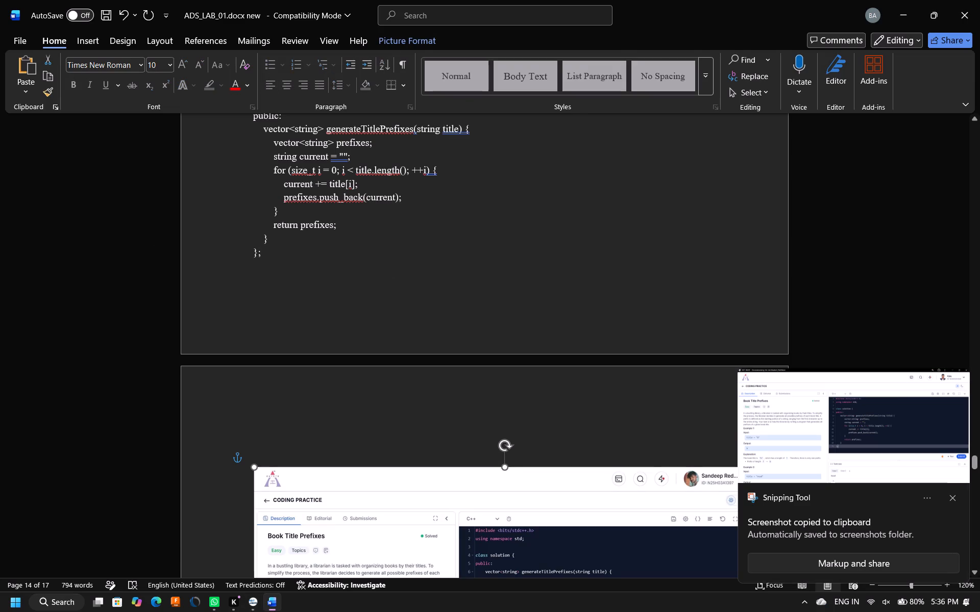
pyautogui.hotkey('ctrl', 'v')
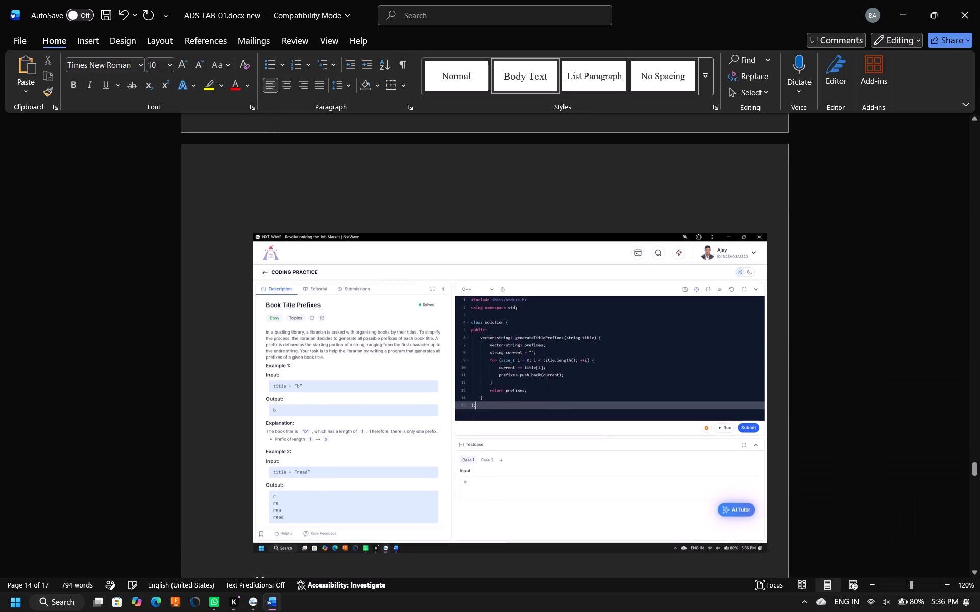
# Add a "Code:-" heading below the number 11. and start a new line under it.
pyautogui.scroll(-3, 459, 477)
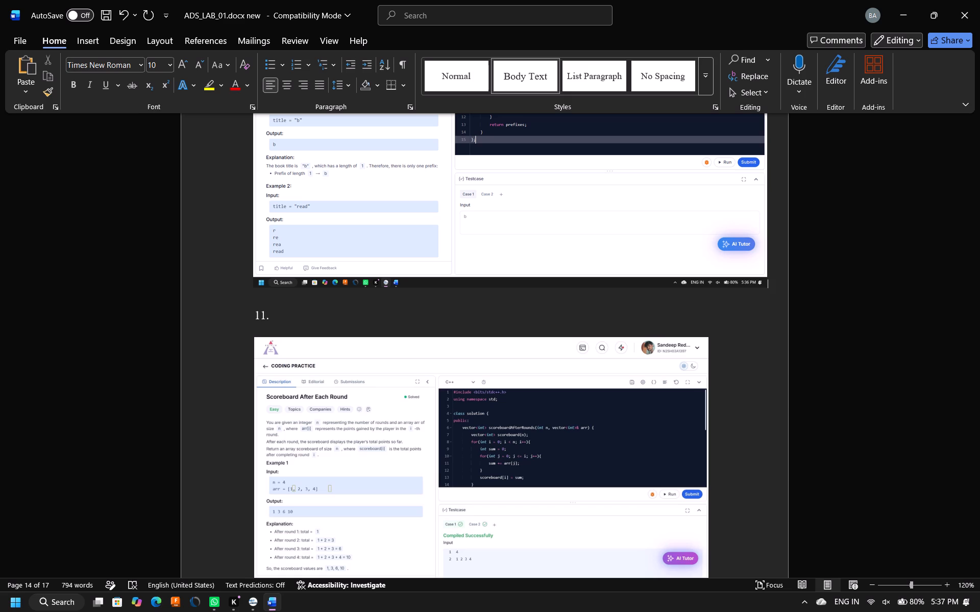
pyautogui.click(285, 323)
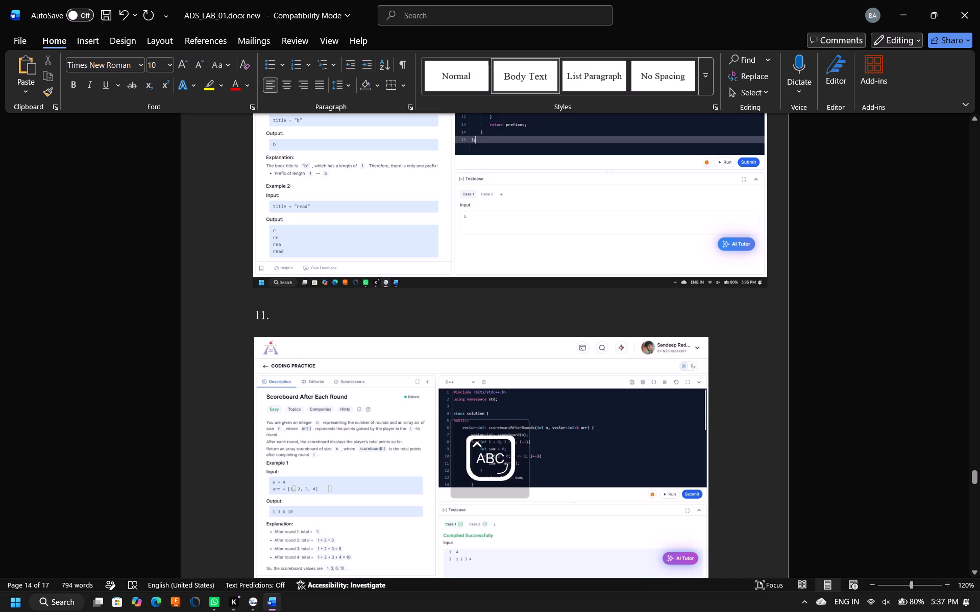
pyautogui.press('c')
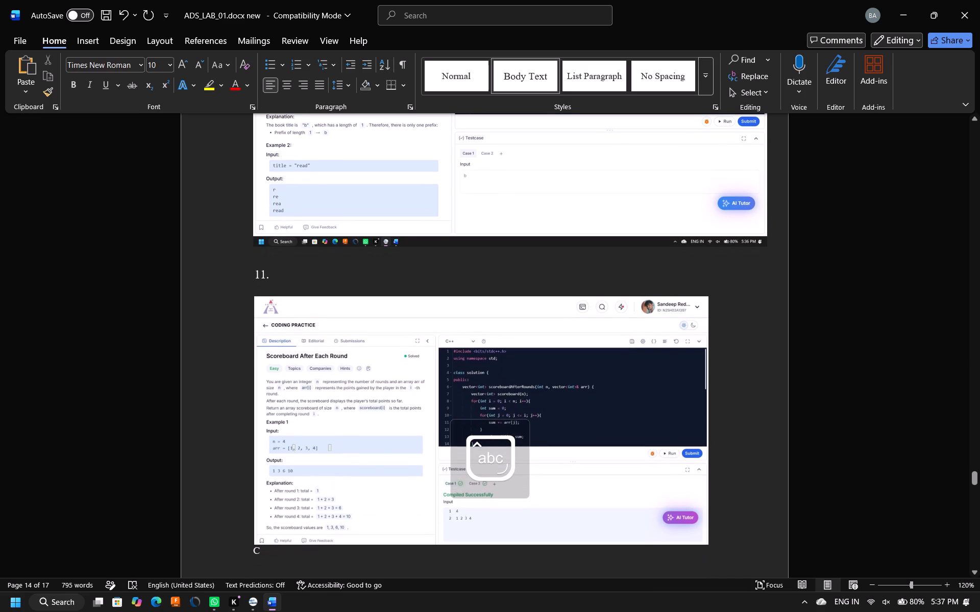
pyautogui.press('BackSpace')
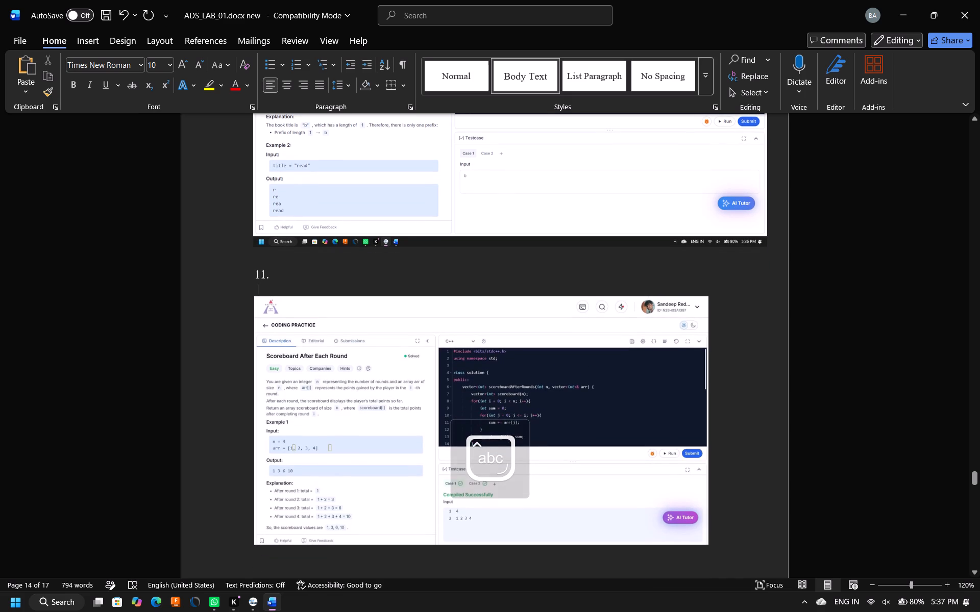
pyautogui.click(282, 274)
pyautogui.press('Return')
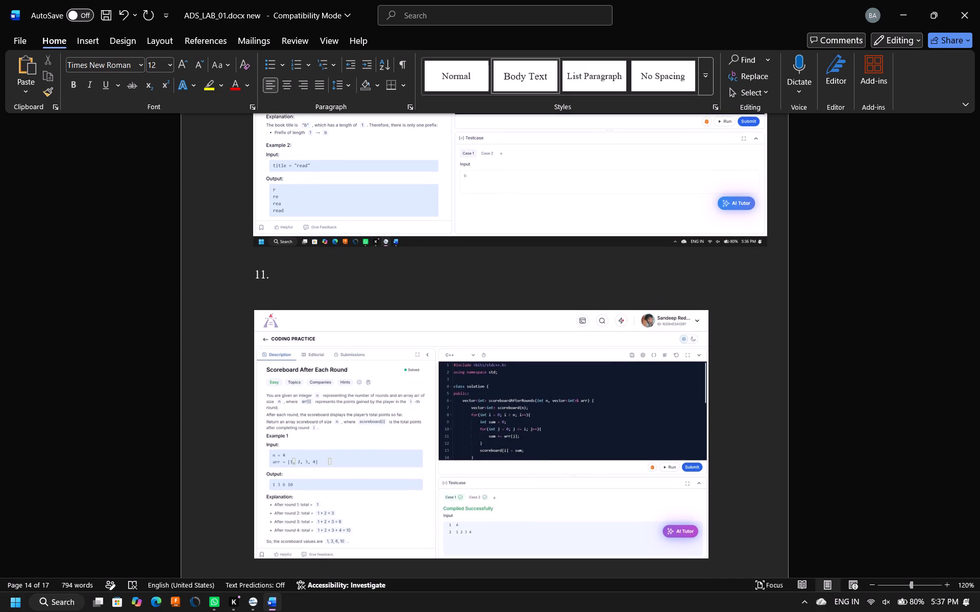
pyautogui.press('c')
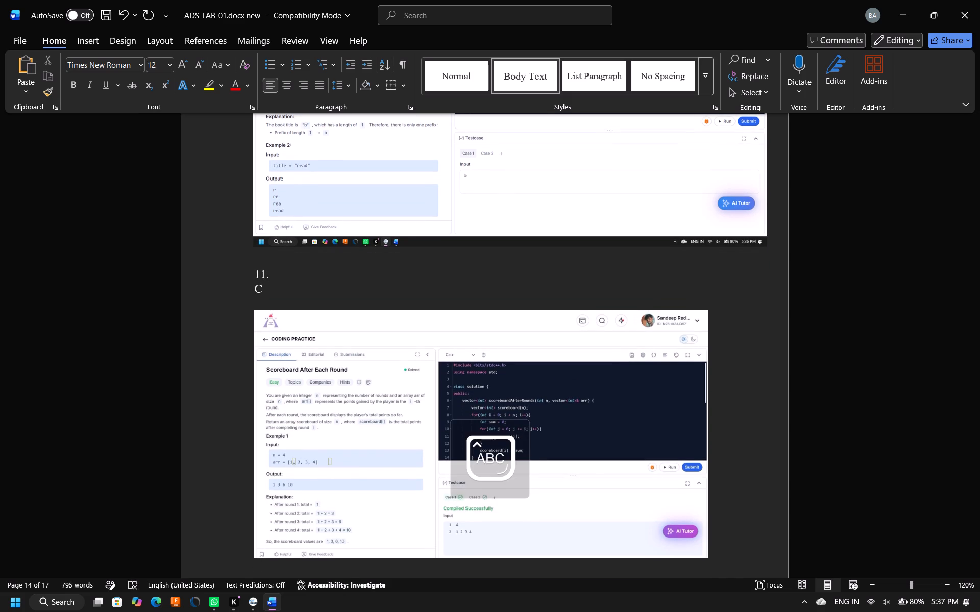
pyautogui.press('o')
pyautogui.press('BackSpace')
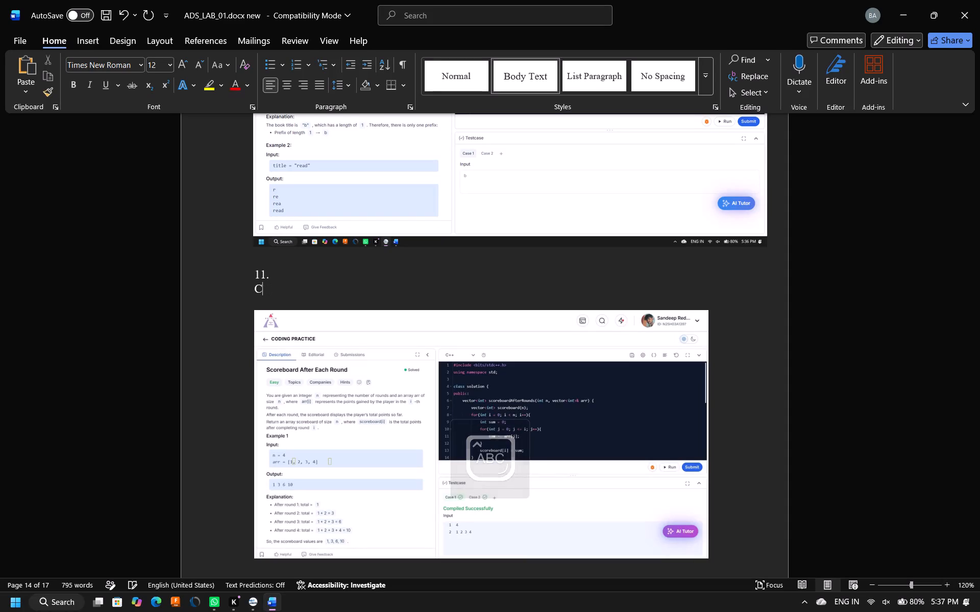
pyautogui.press('o')
pyautogui.write('de')
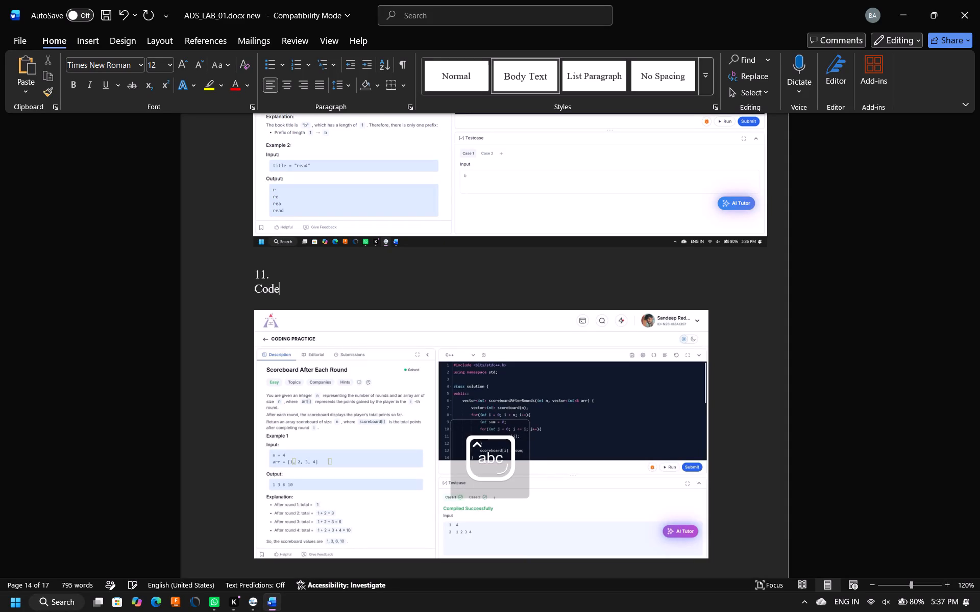
pyautogui.hotkey('shift', ':')
pyautogui.press('-')
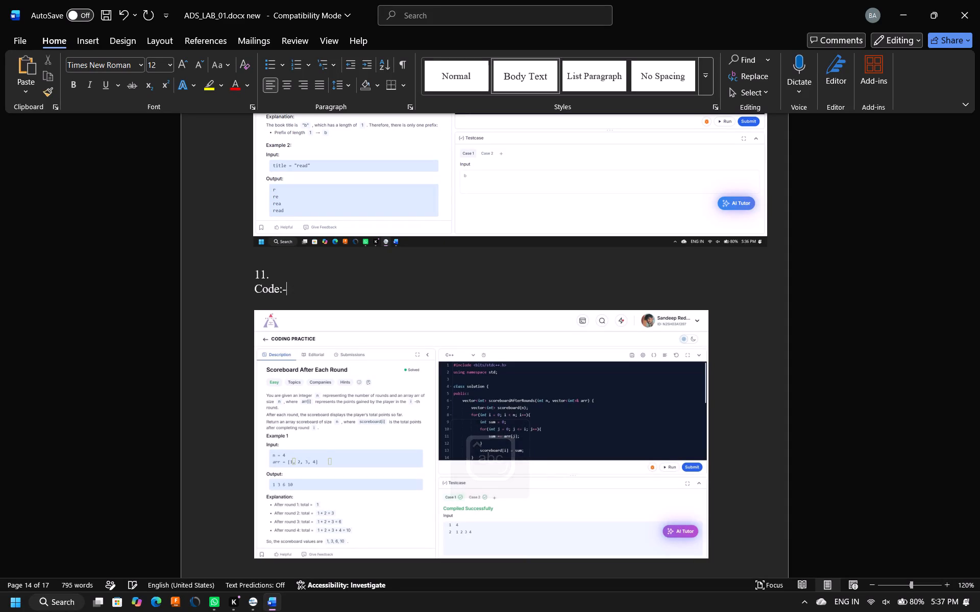
pyautogui.press('Return')
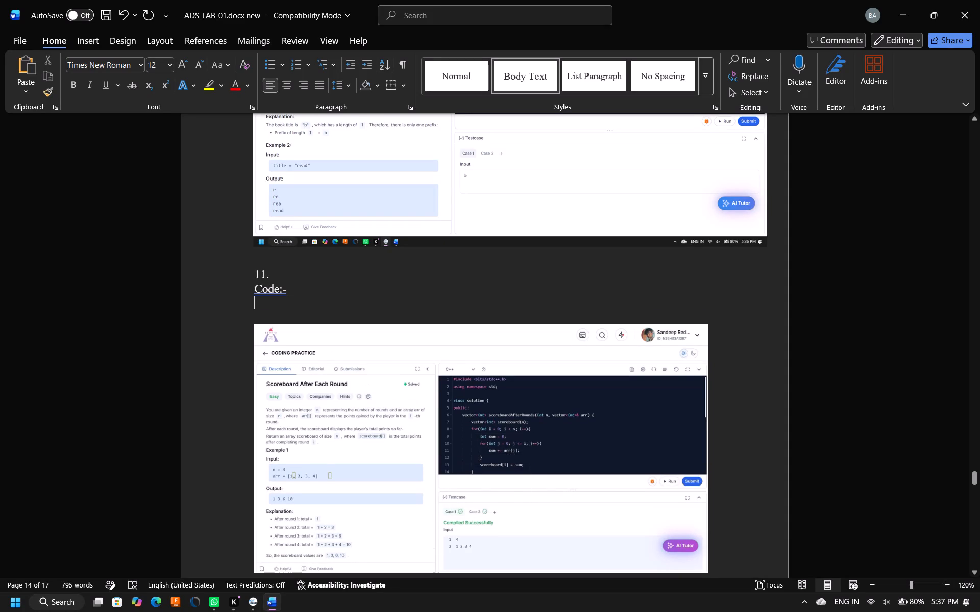
# Switch to NxtWave and open the Scoreboard After Each Round problem from the Coding Practice question list.
pyautogui.hotkey('alt', 'Tab')
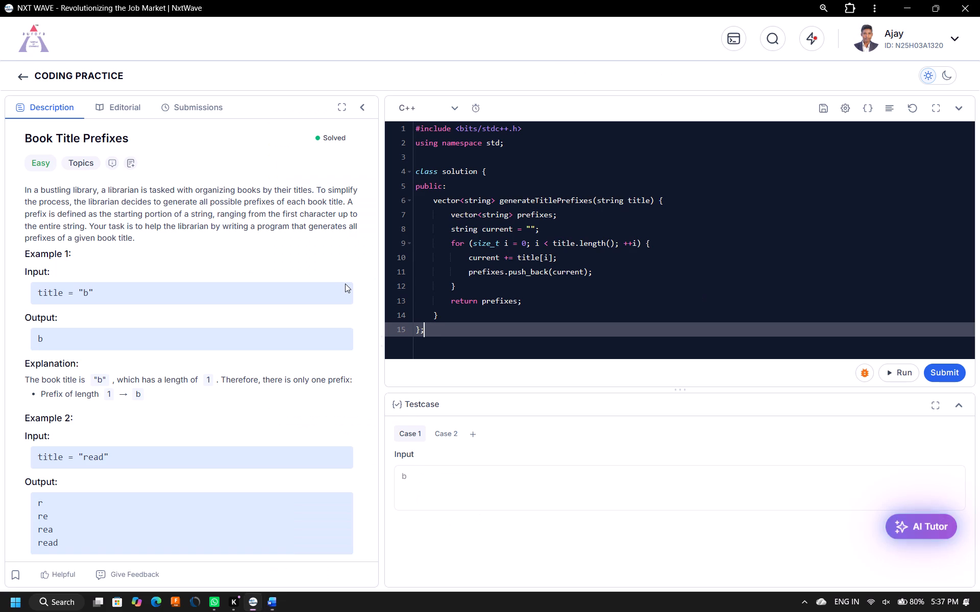
pyautogui.click(24, 75)
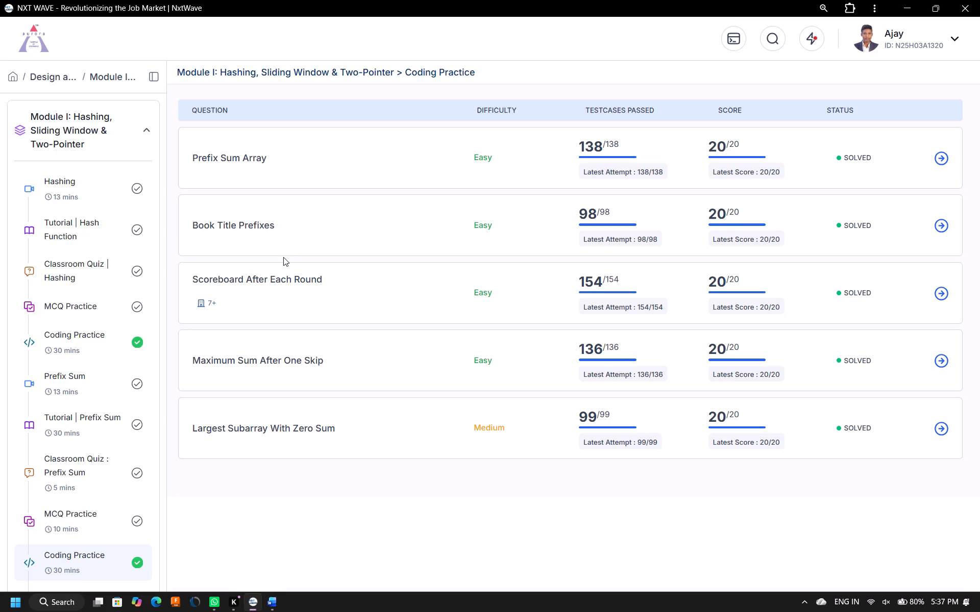
pyautogui.hotkey('alt', 'Tab')
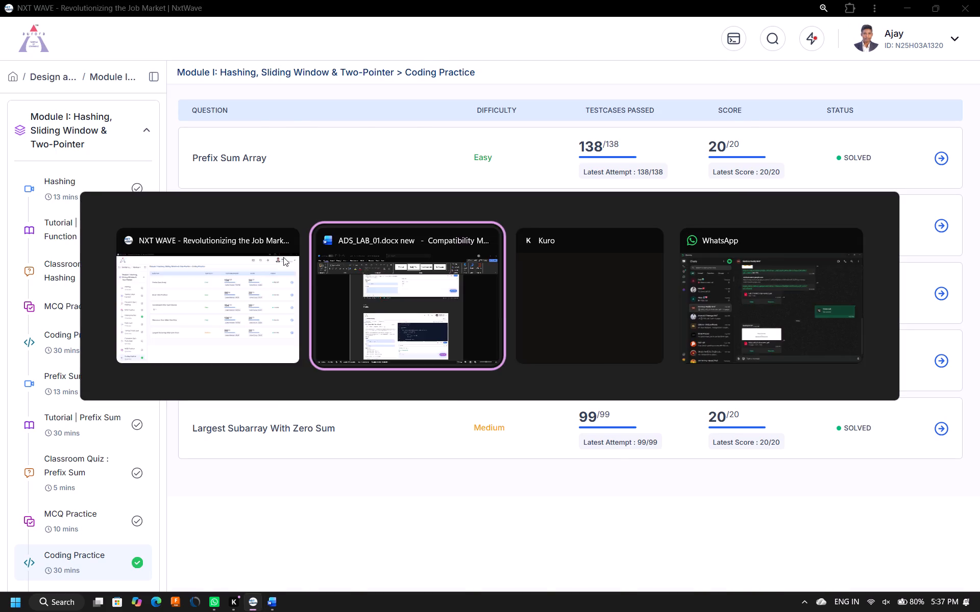
pyautogui.hotkey('alt', 'Tab')
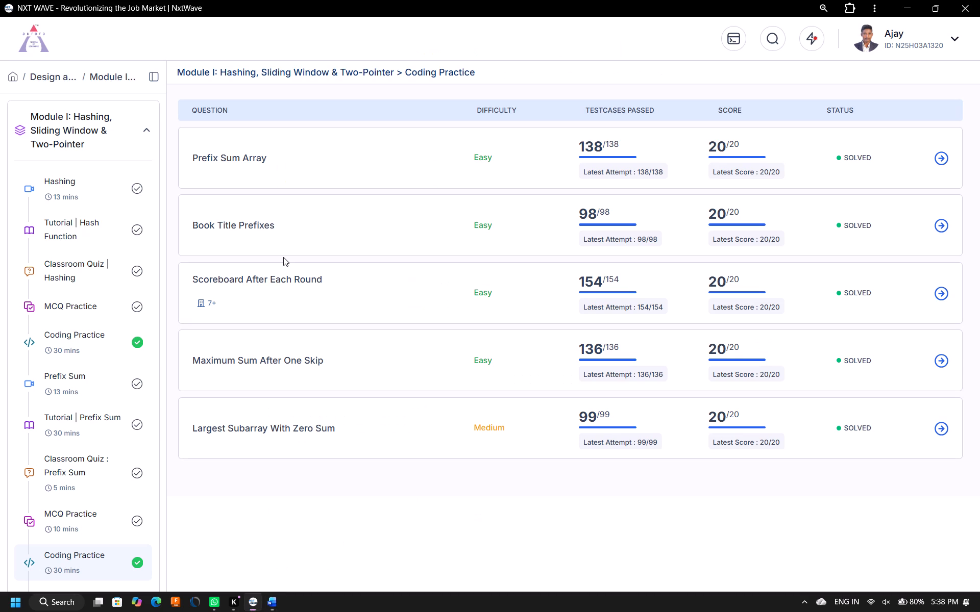
pyautogui.click(341, 288)
pyautogui.hotkey('alt', 'Tab')
pyautogui.hotkey('alt', 'Tab')
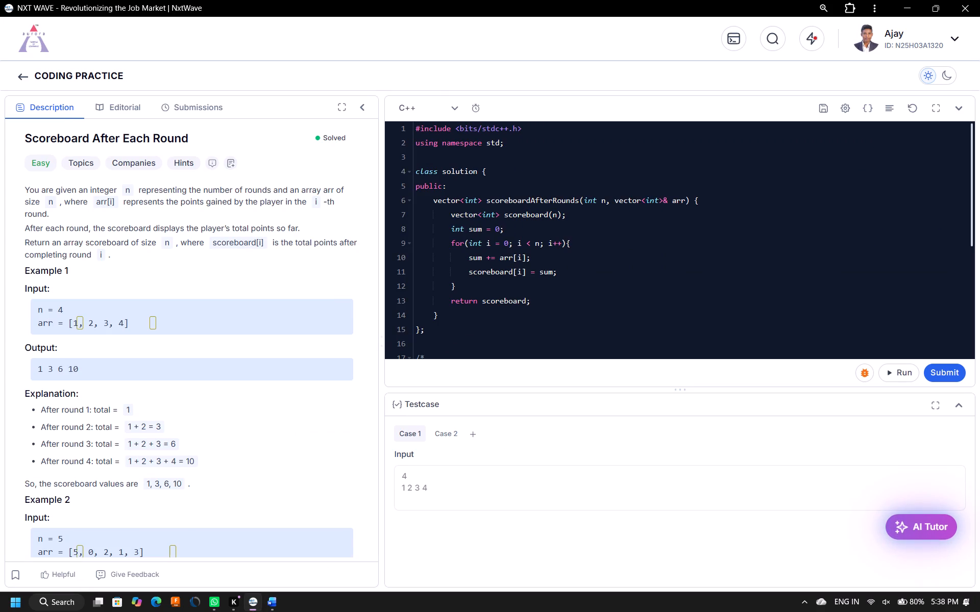
# Delete the commented-out main function below the Scoreboard After Each Round solution class.
pyautogui.moveTo(418, 344); pyautogui.dragTo(459, 420)
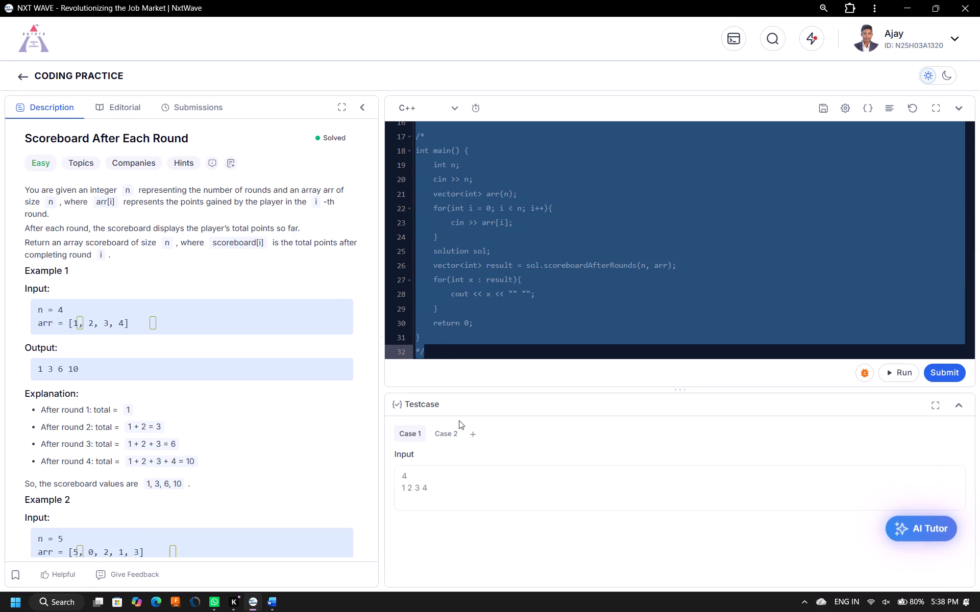
pyautogui.press('BackSpace')
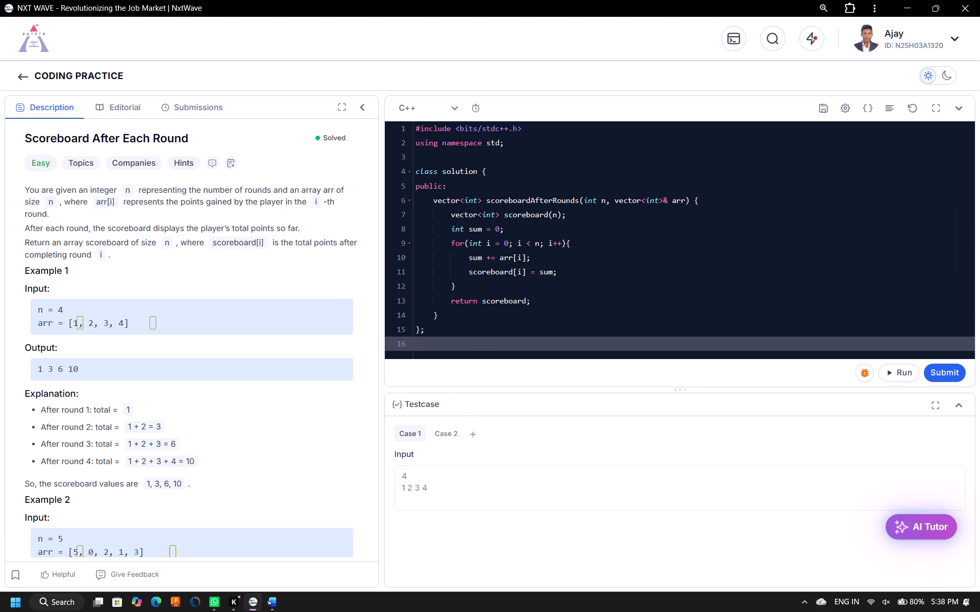
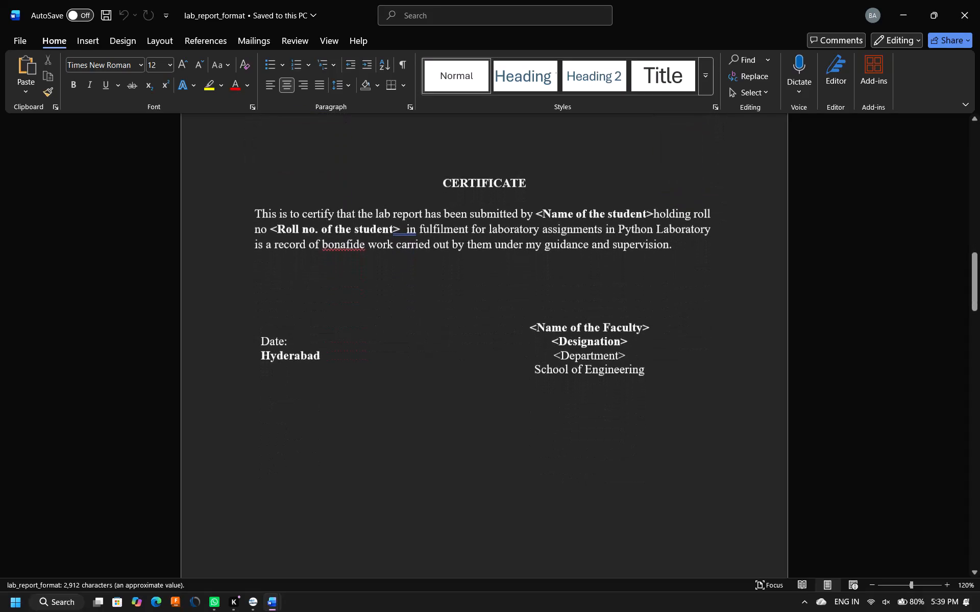
# Review the lab_report_format document from the certificate page through the sample code and output layout to the end of the numbered Python questions.
pyautogui.scroll(-1, 444, 342)
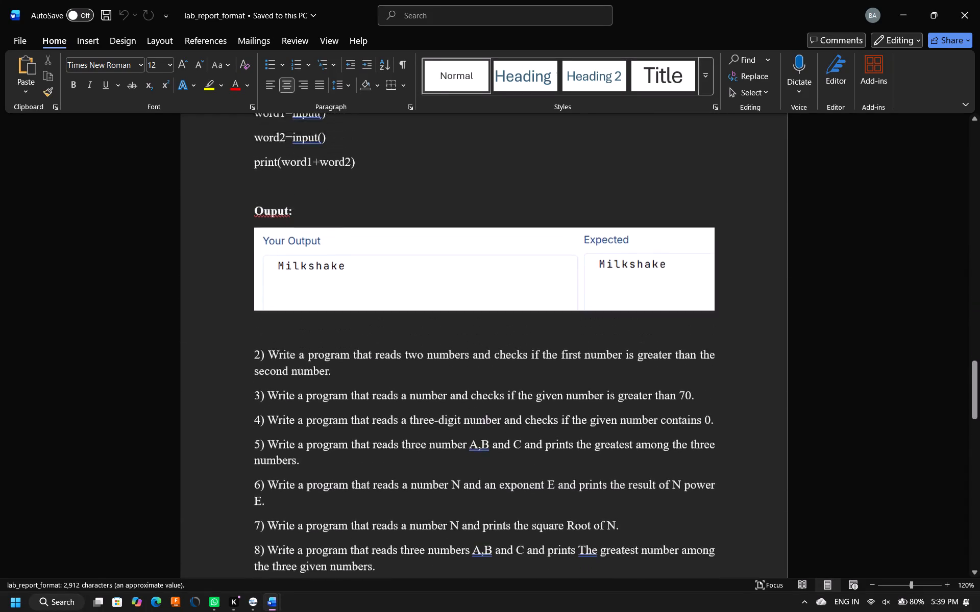
pyautogui.scroll(-2, 444, 342)
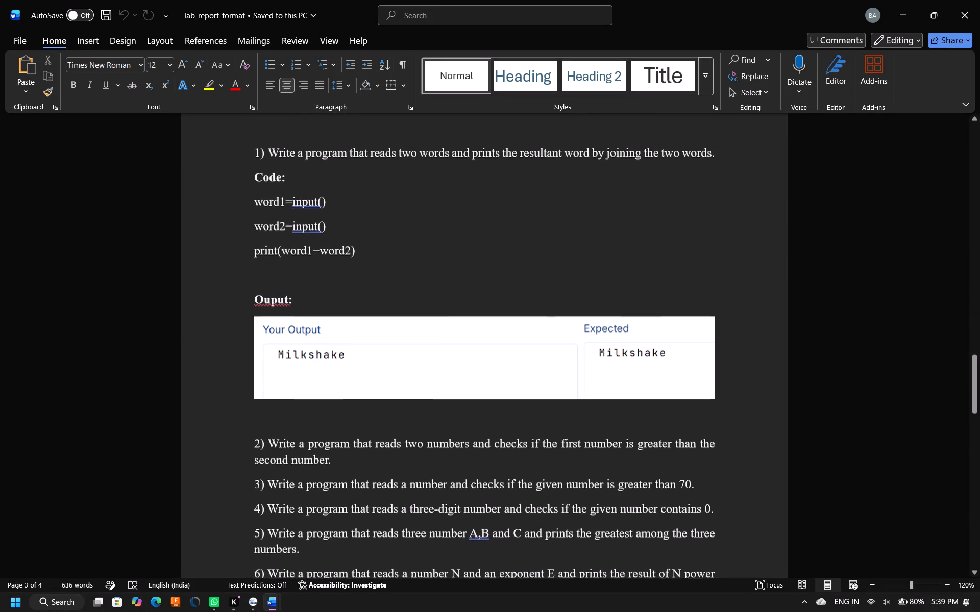
pyautogui.scroll(-1, 444, 342)
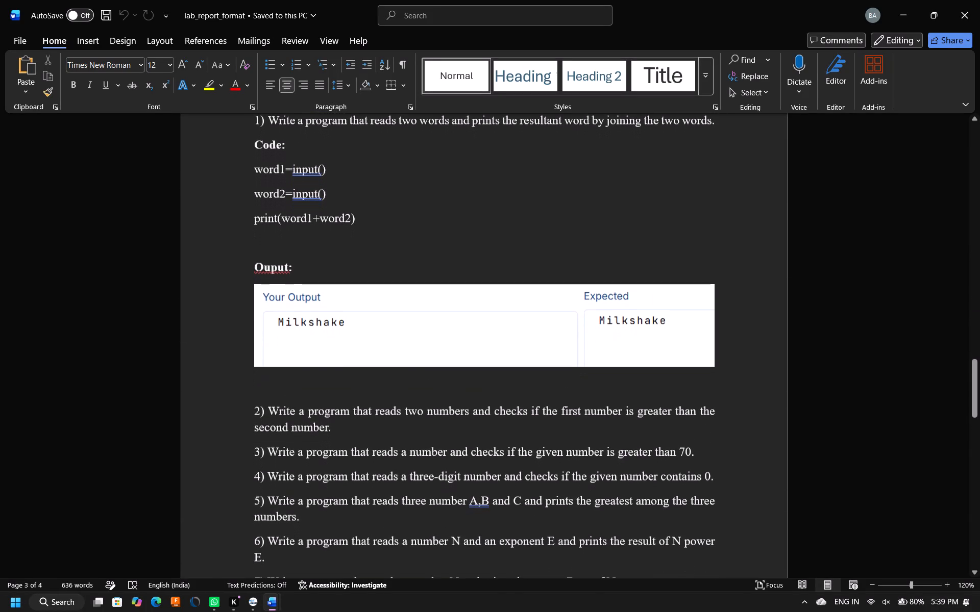
pyautogui.scroll(-1, 444, 342)
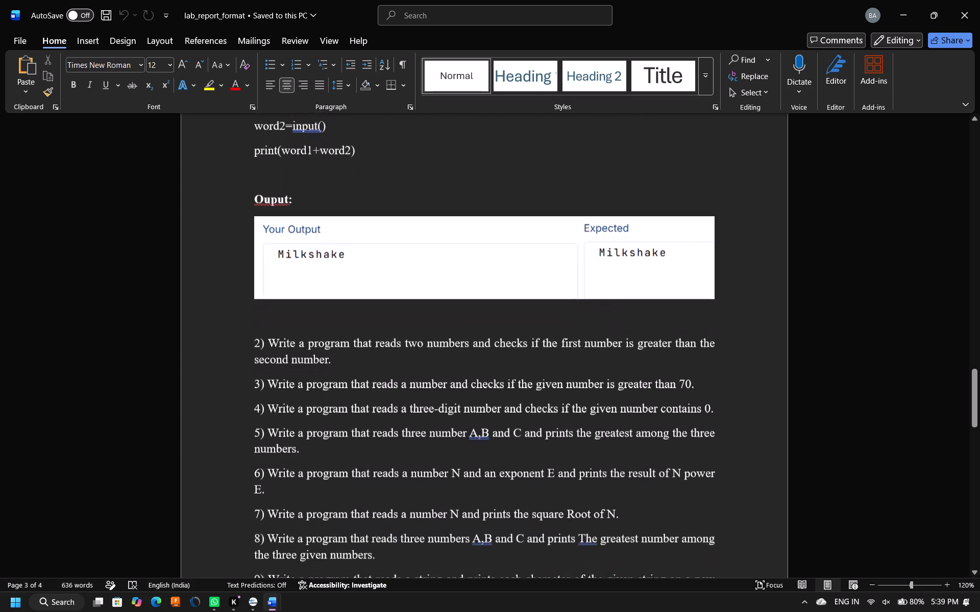
pyautogui.scroll(-1, 444, 342)
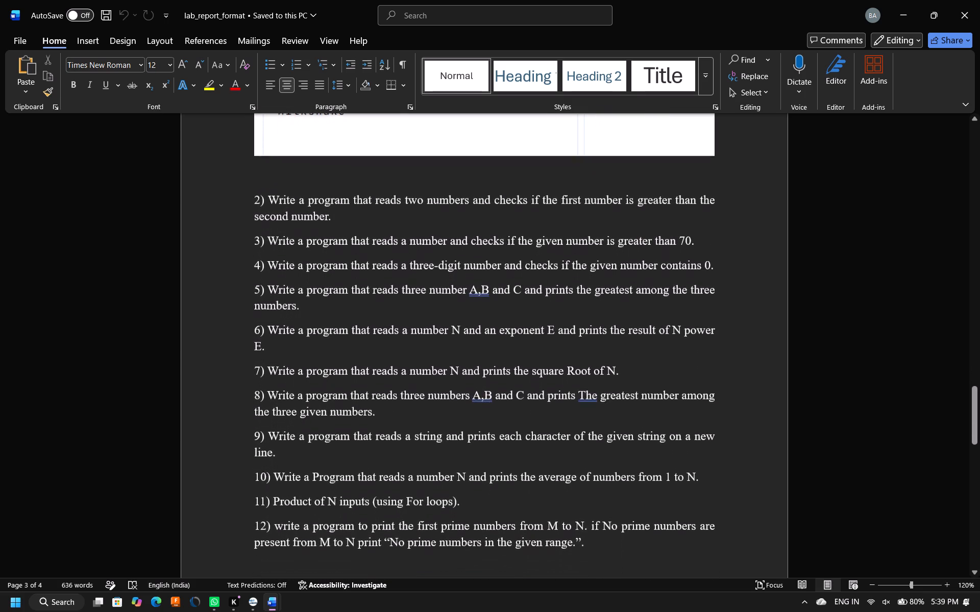
pyautogui.scroll(-4, 444, 342)
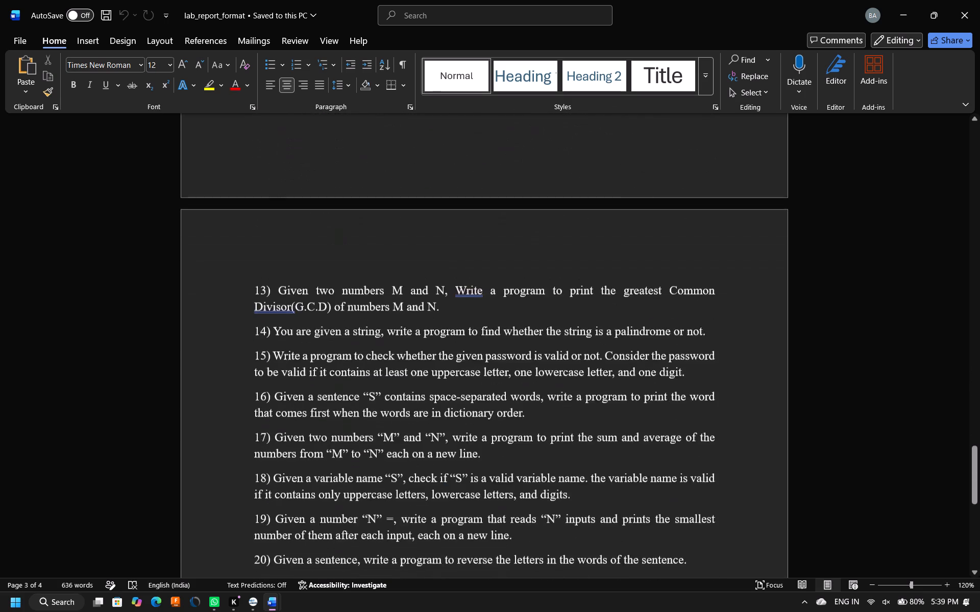
pyautogui.scroll(-2, 444, 342)
pyautogui.scroll(2, 444, 342)
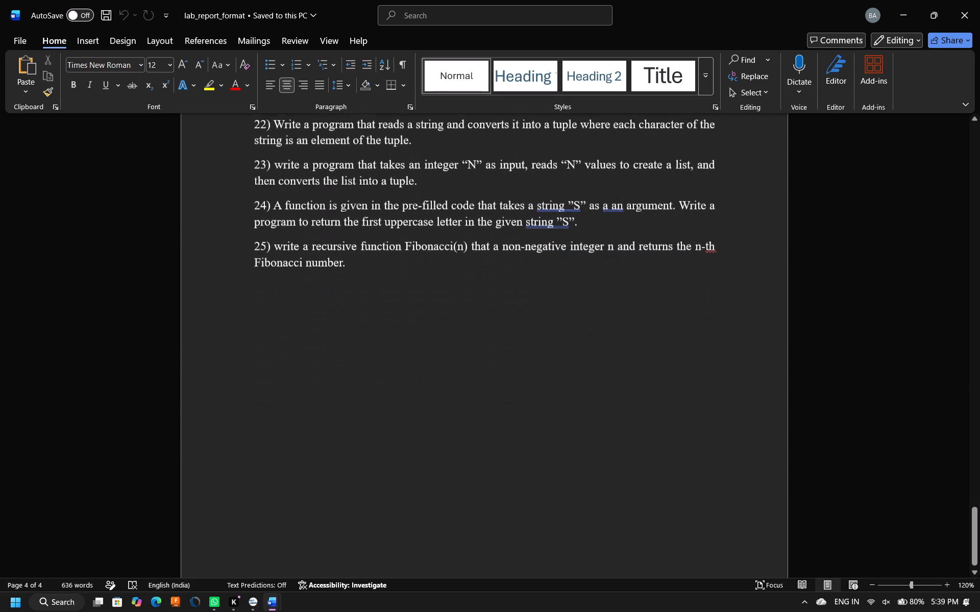
# Review the lab_report_format document again, covering the sample code and output layout, the numbered Python questions and the title page.
pyautogui.scroll(2, 444, 342)
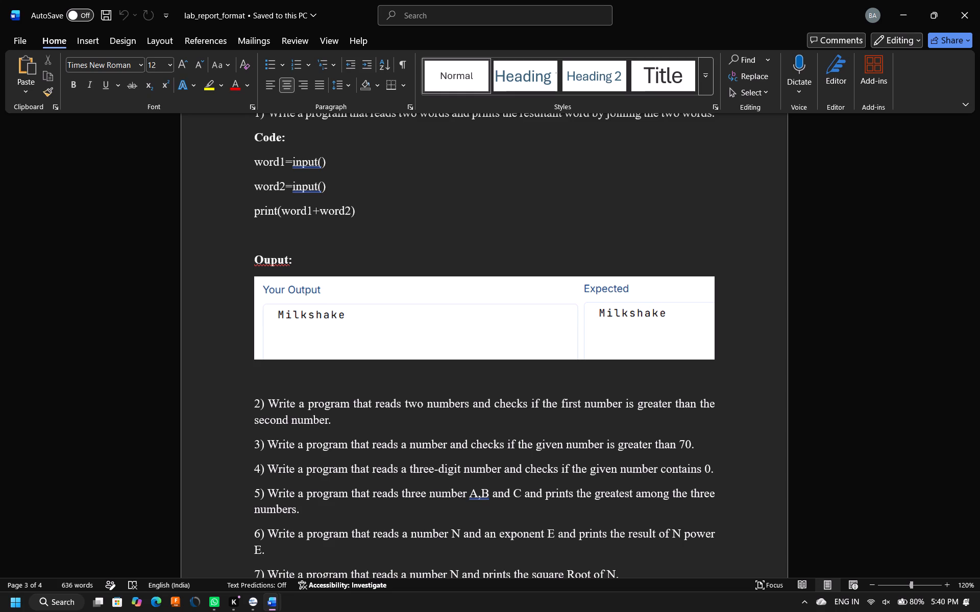
pyautogui.scroll(-1, 444, 342)
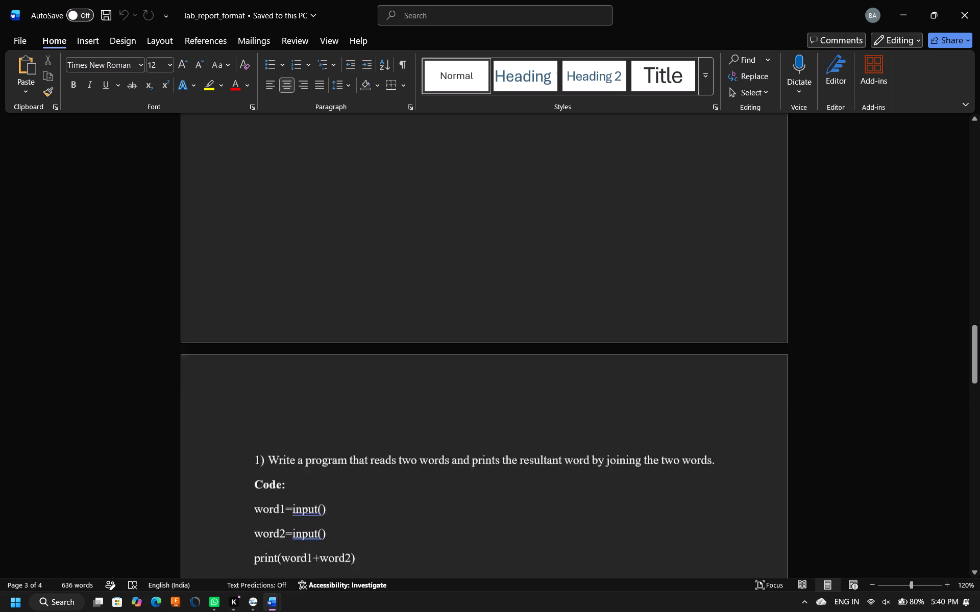
pyautogui.scroll(-2, 444, 342)
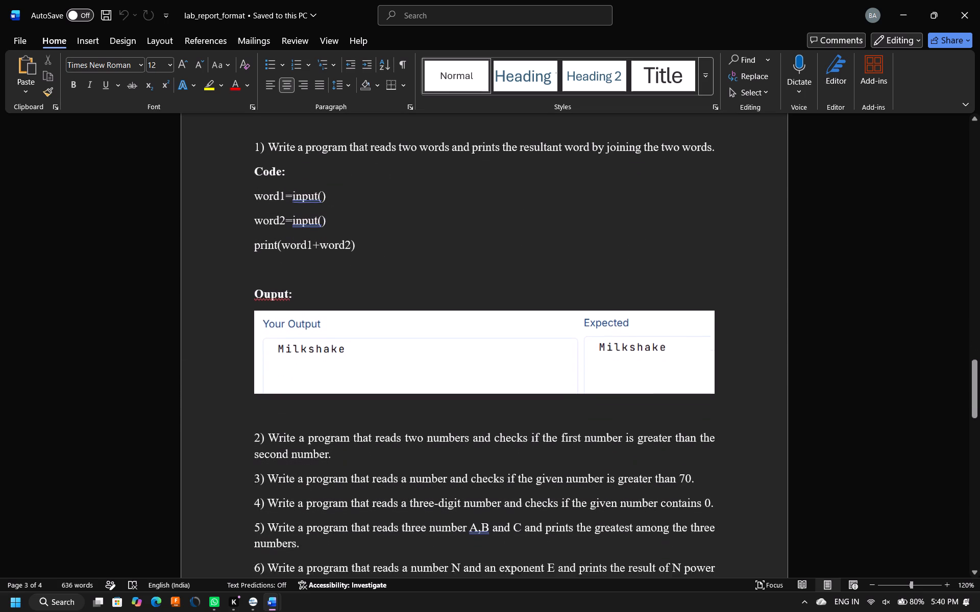
pyautogui.scroll(-8, 444, 342)
pyautogui.scroll(1, 444, 342)
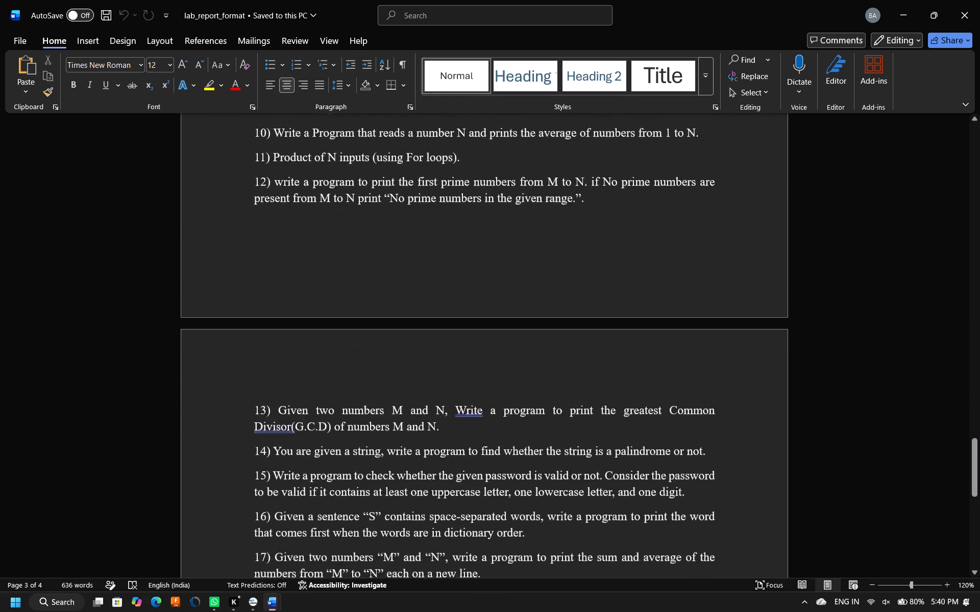
pyautogui.scroll(1, 444, 342)
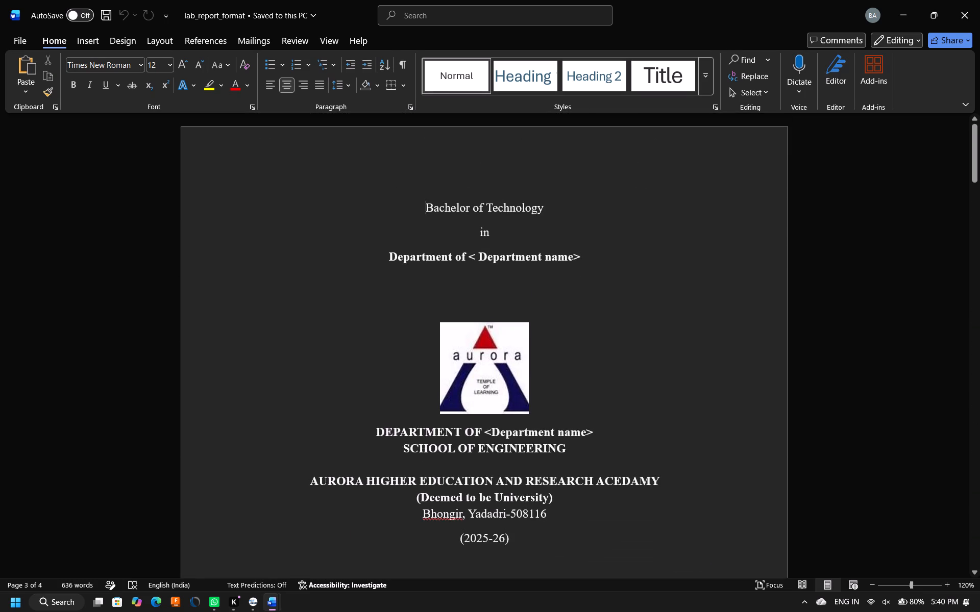
pyautogui.scroll(9, 444, 342)
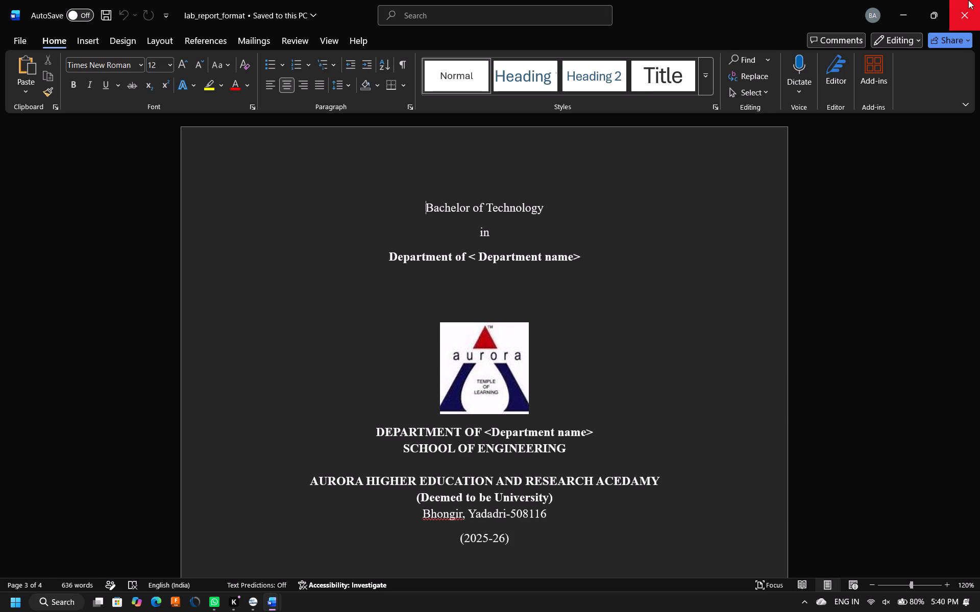
# Close the lab_report_format document and return to the ADS_LAB_01 document.
pyautogui.click(968, 0)
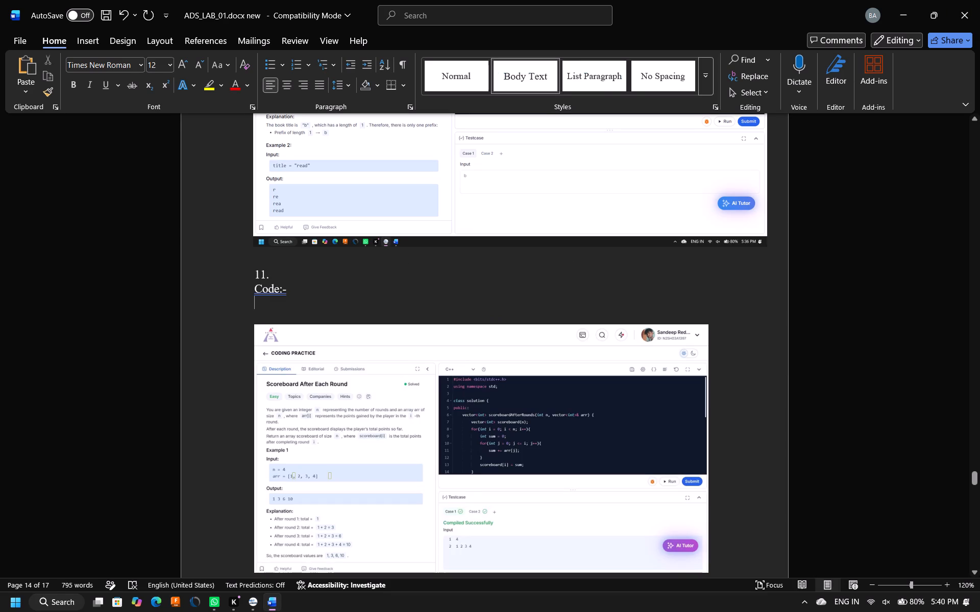
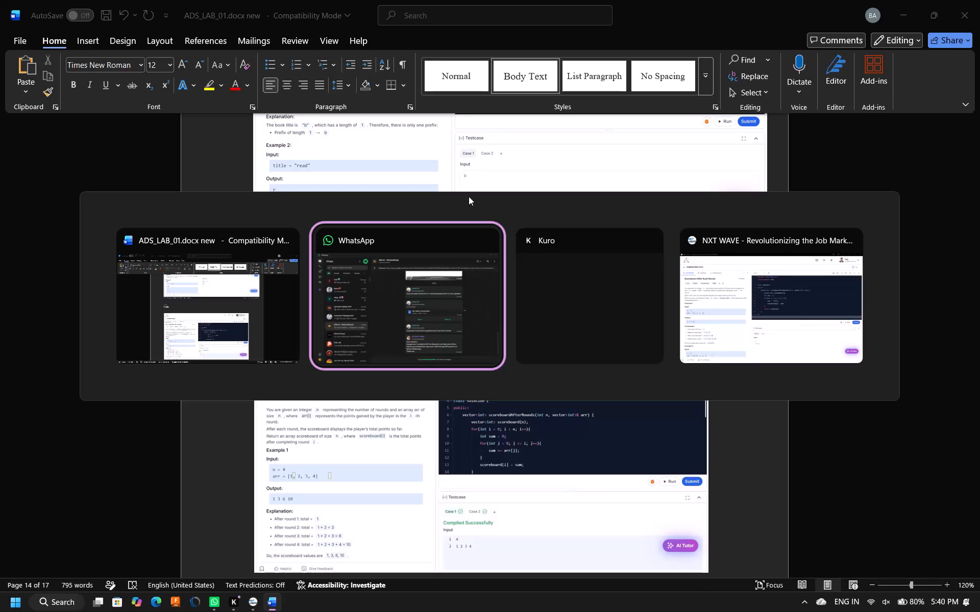
# Switch to NxtWave, copy the entire Scoreboard After Each Round C++ solution, and return to the ADS_LAB_01 Word document.
pyautogui.hotkey('alt', 'Tab')
pyautogui.hotkey('alt', 'Tab')
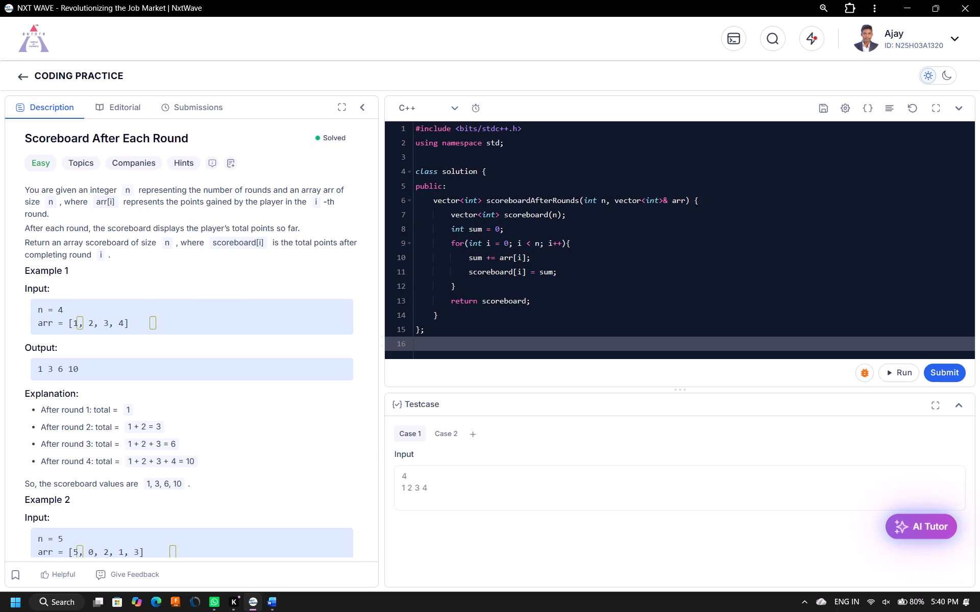
pyautogui.click(413, 124)
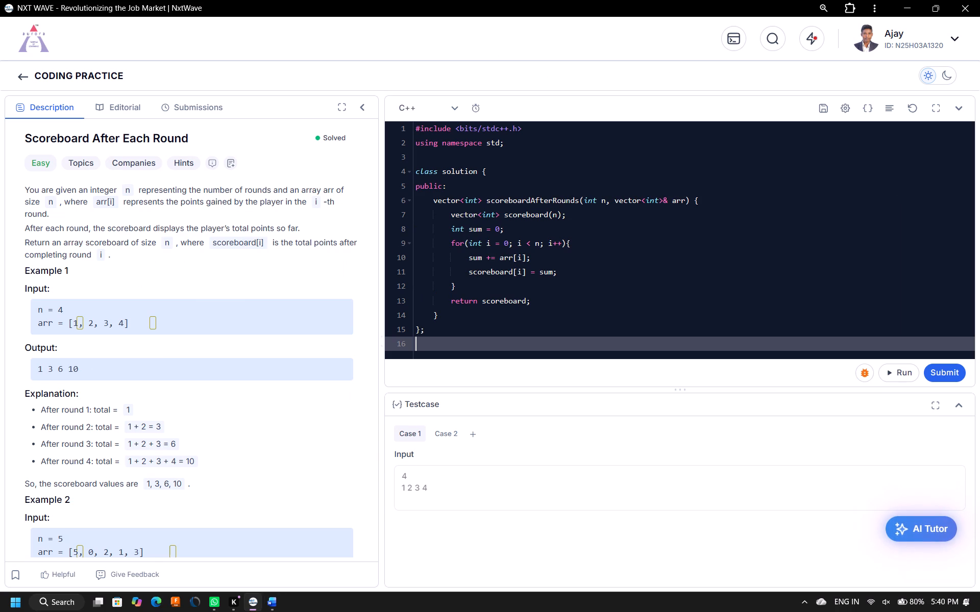
pyautogui.moveTo(415, 127); pyautogui.dragTo(487, 391)
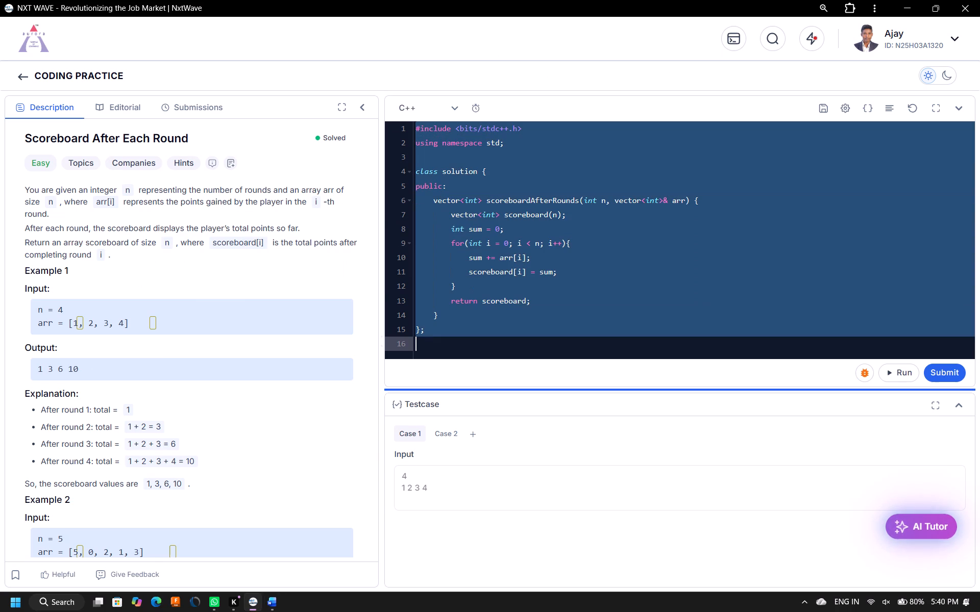
pyautogui.moveTo(487, 391); pyautogui.dragTo(487, 390)
pyautogui.hotkey('ctrl', 'x')
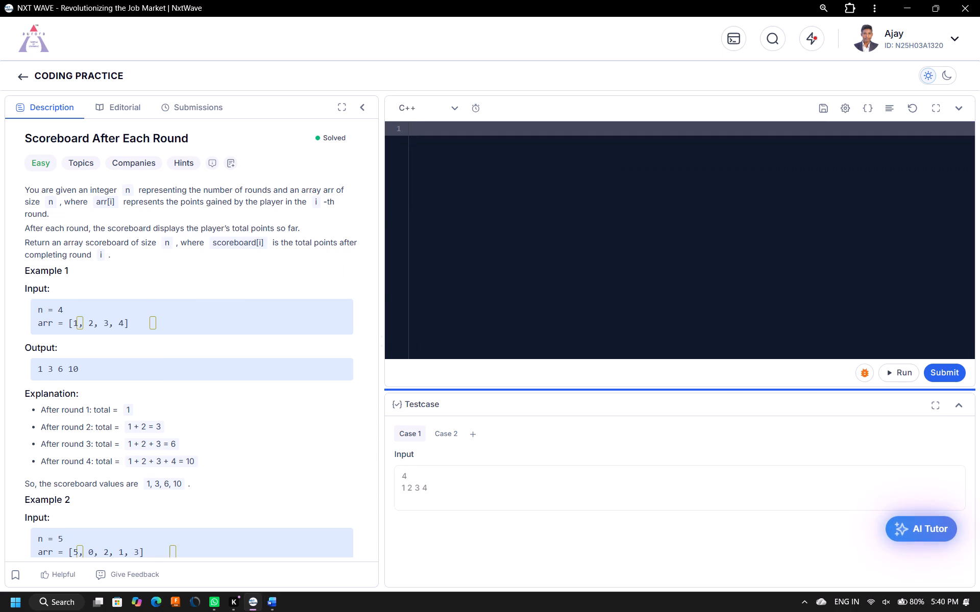
pyautogui.hotkey('ctrl', 'z')
pyautogui.hotkey('ctrl', 'c')
pyautogui.hotkey('ctrl', 'c')
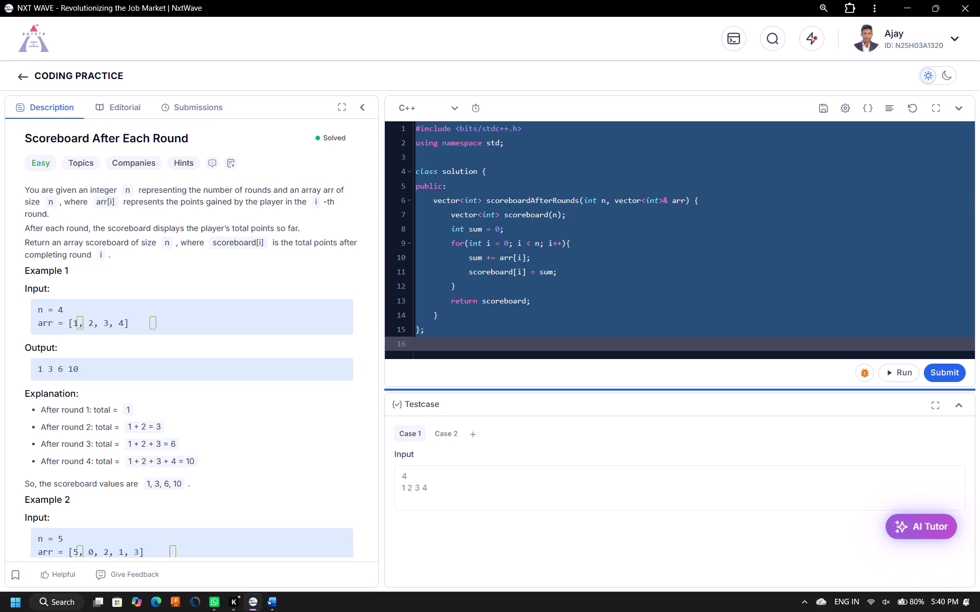
pyautogui.hotkey('alt', 'Tab')
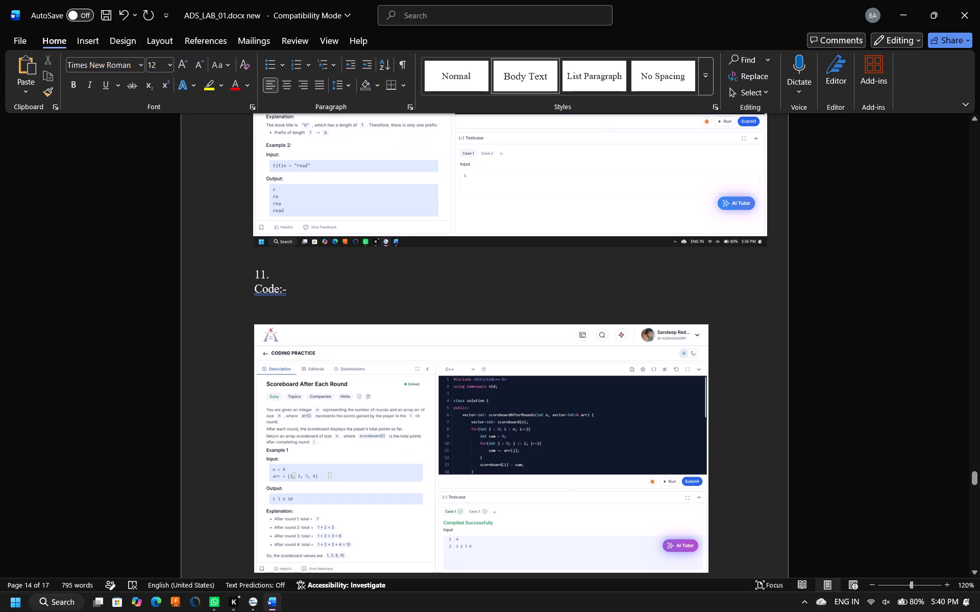
# Paste the copied scoreboardAfterRounds C++ solution under question 11's "Code:-" heading, leaving a blank line between the heading and the code.
pyautogui.hotkey('ctrl', 'v')
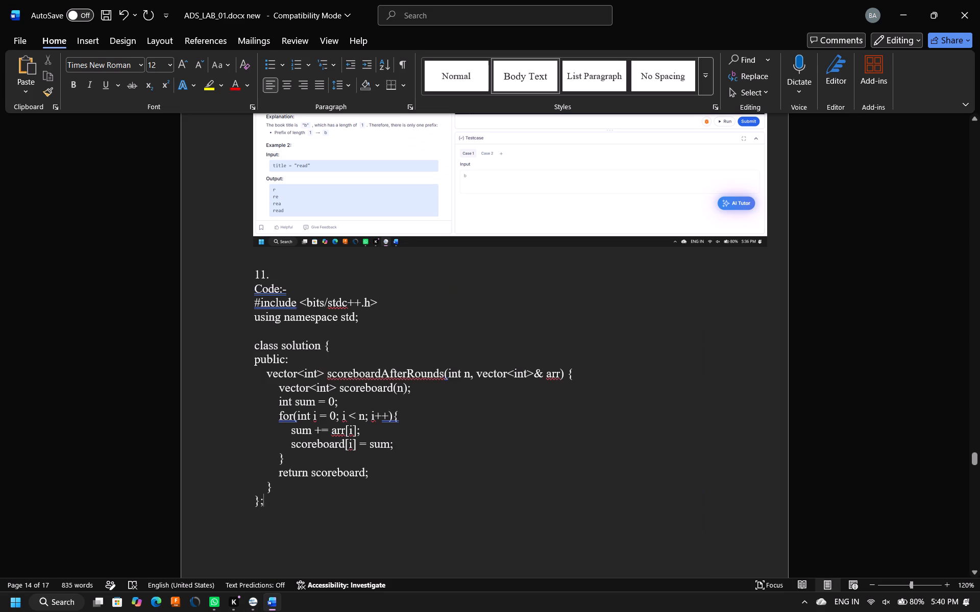
pyautogui.click(303, 293)
pyautogui.press('Return')
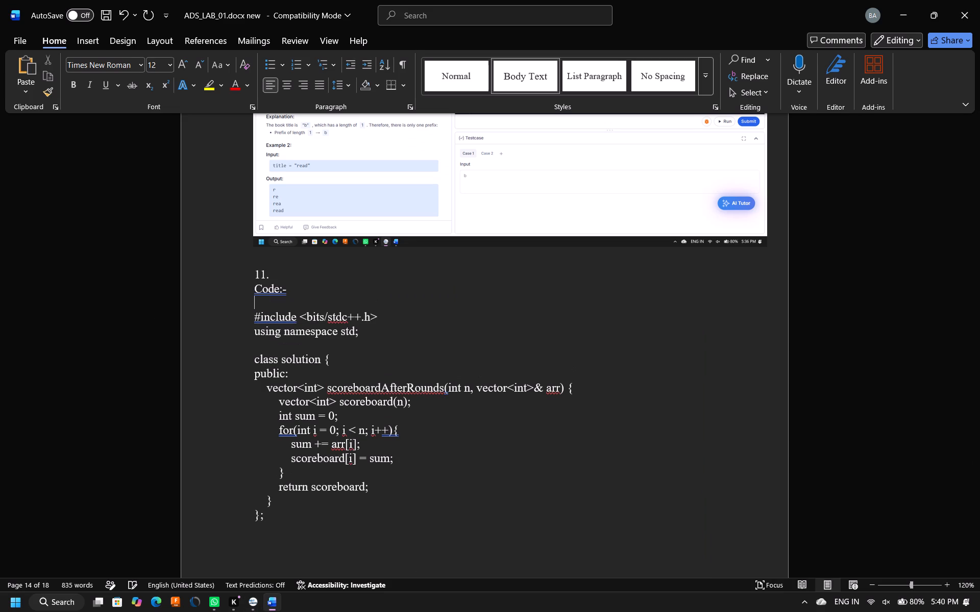
# Switch to the coding practice page in Chrome and capture a full-screen screenshot of the Scoreboard After Each Round problem with its solution.
pyautogui.scroll(-1, 357, 349)
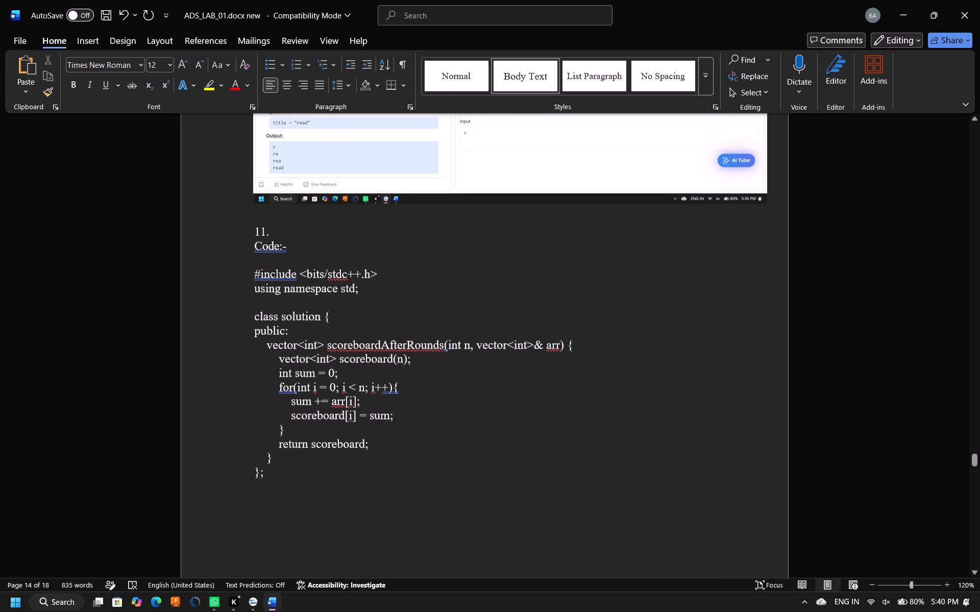
pyautogui.scroll(-2, 357, 349)
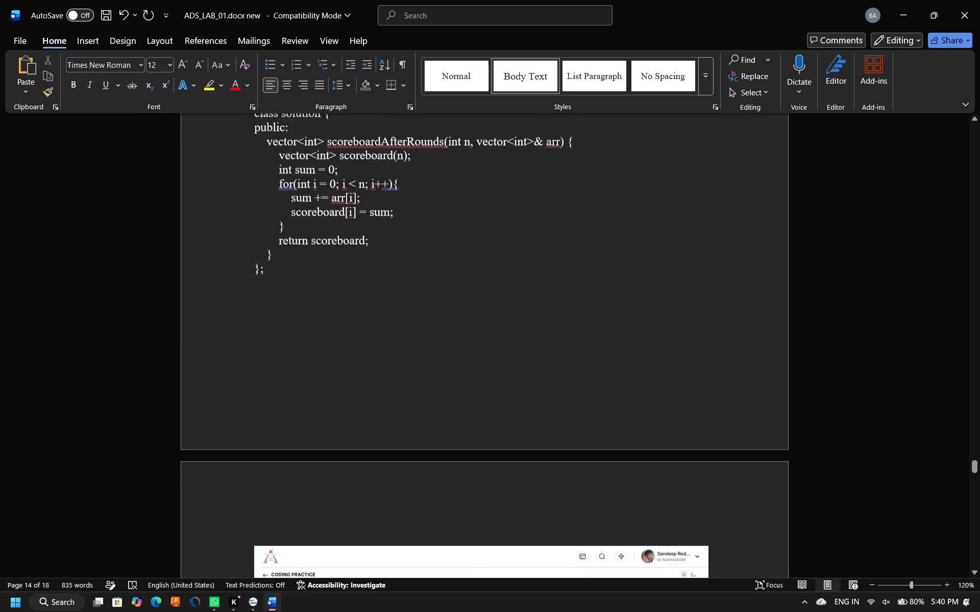
pyautogui.scroll(-3, 357, 349)
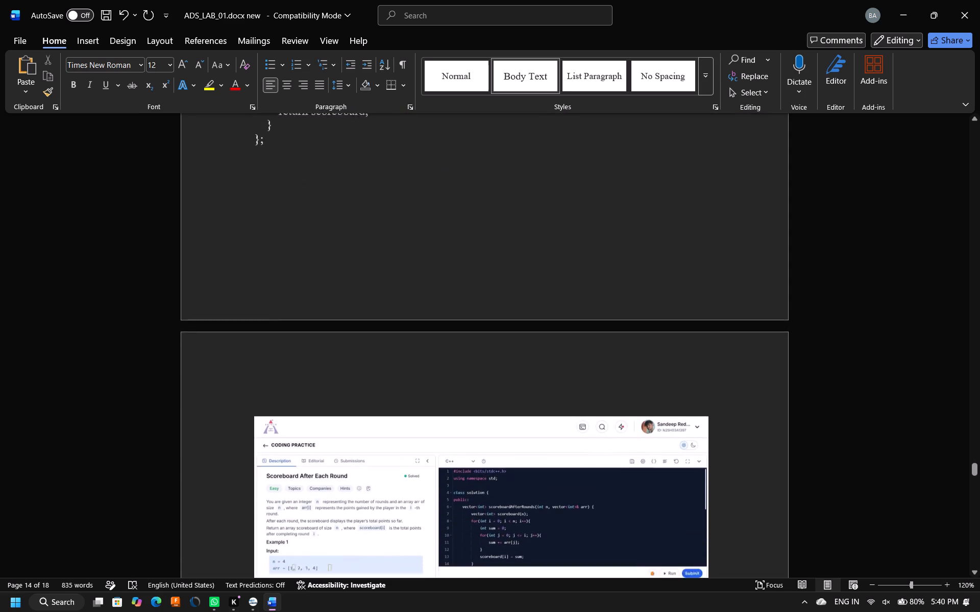
pyautogui.scroll(-1, 357, 349)
pyautogui.hotkey('alt', 'Tab')
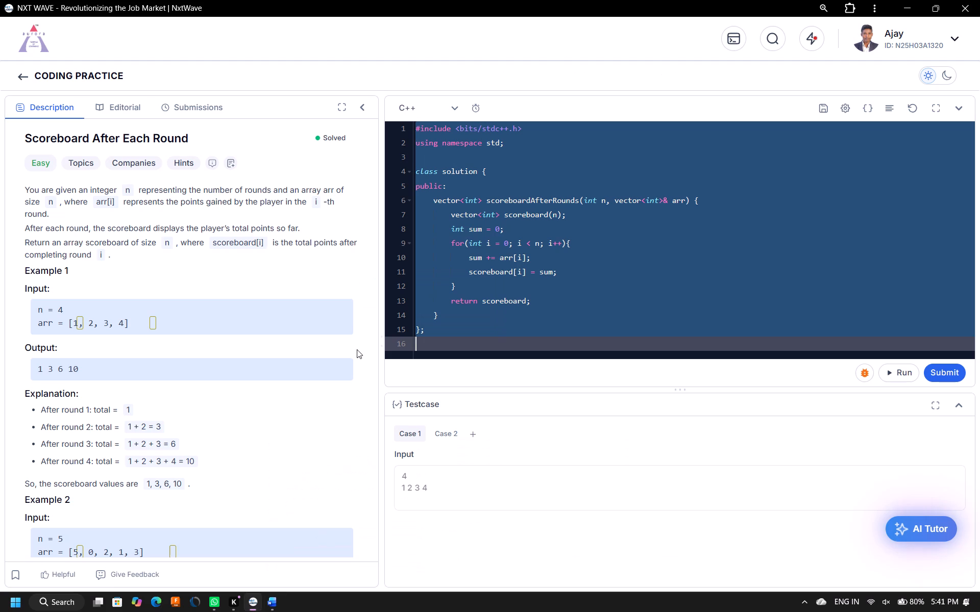
pyautogui.click(535, 286)
pyautogui.scroll(3, 535, 286)
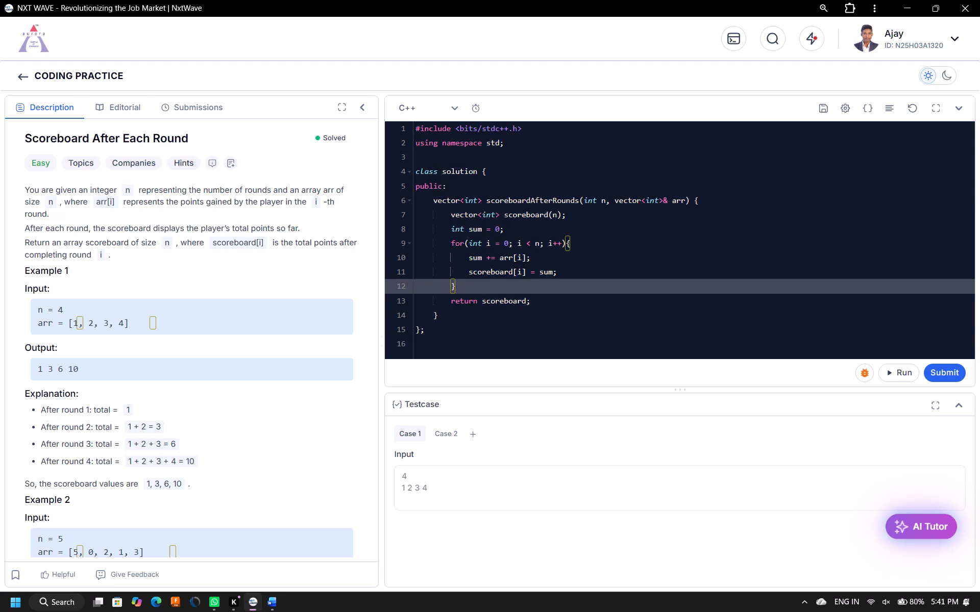
pyautogui.scroll(3, 535, 286)
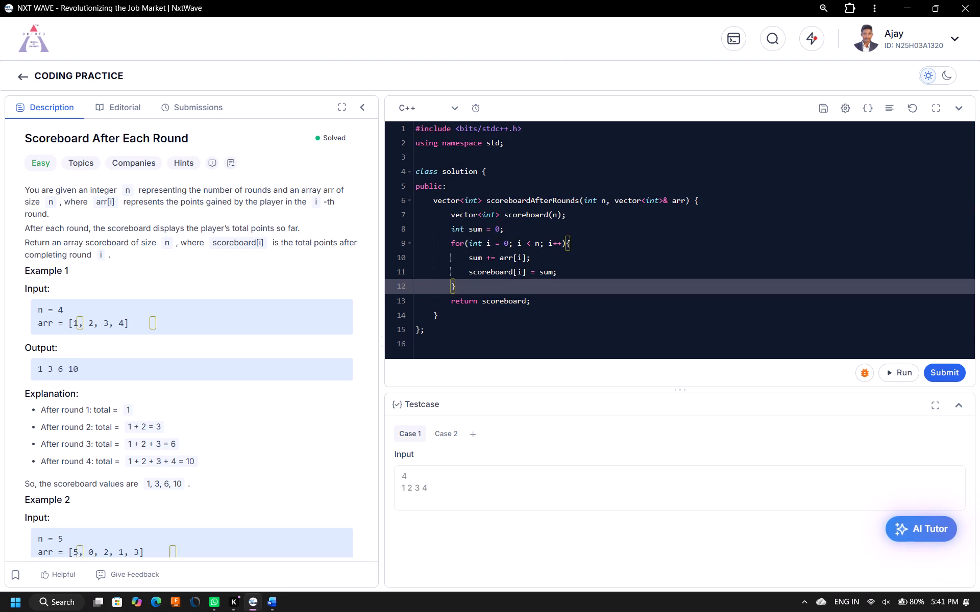
pyautogui.click(508, 327)
pyautogui.press('shift+super+s')
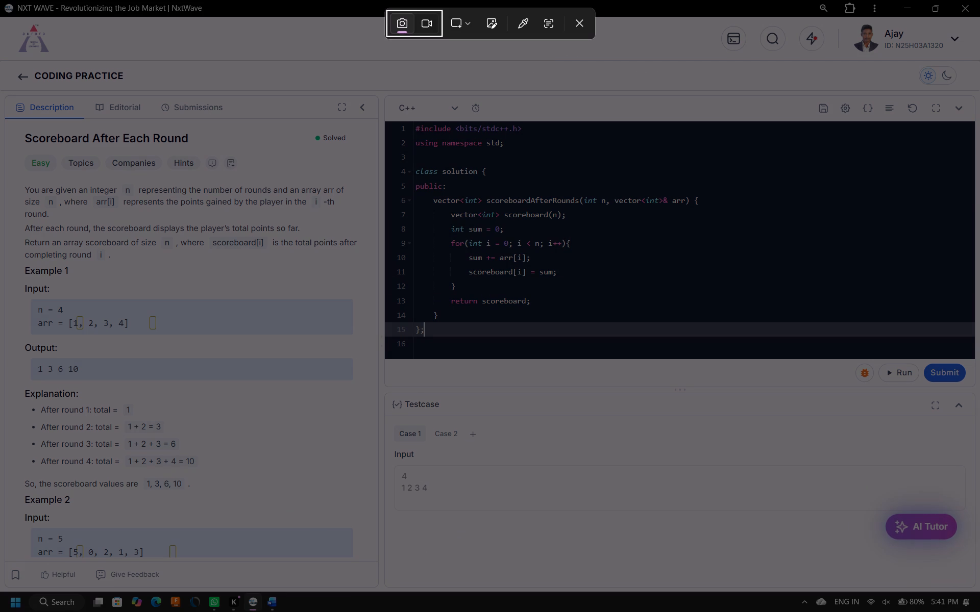
pyautogui.click(465, 28)
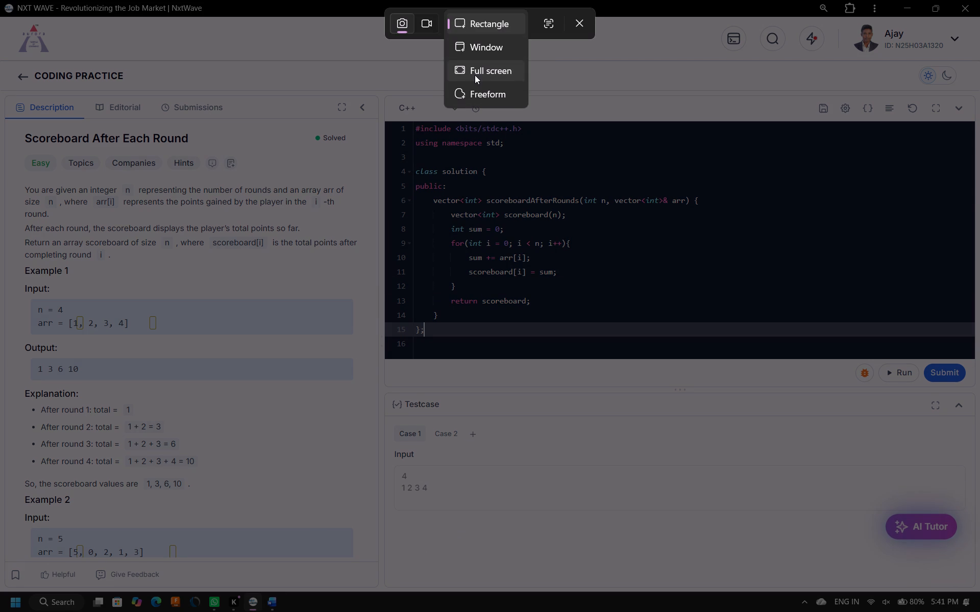
pyautogui.click(476, 74)
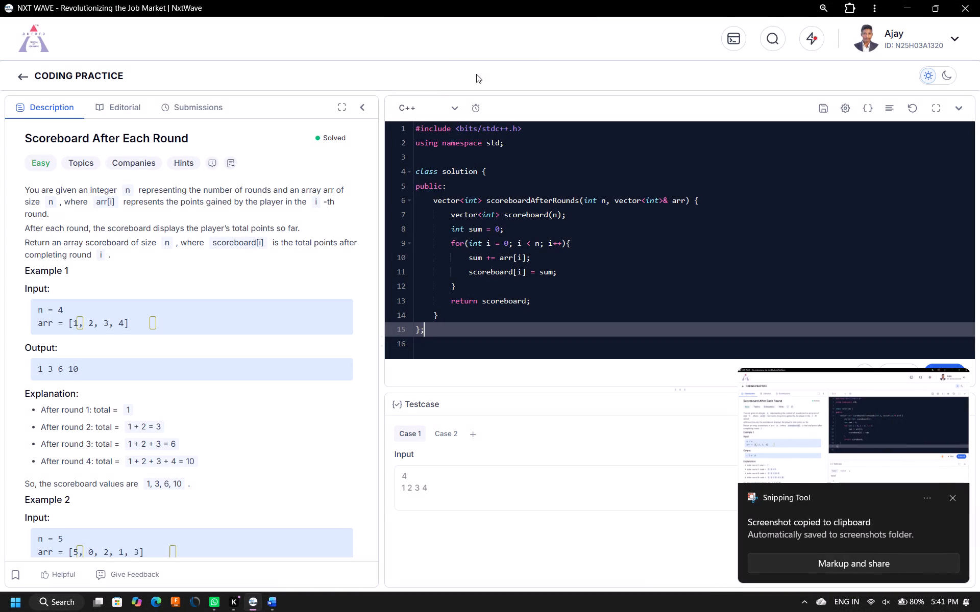
pyautogui.hotkey('ctrl', 'c')
pyautogui.hotkey('ctrl', 'c')
pyautogui.hotkey('ctrl', 'c')
pyautogui.hotkey('ctrl', 'c')
# Back in the ADS_LAB_01 Word document, replace question 11's old Scoreboard After Each Round screenshot with the newly captured one.
pyautogui.hotkey('alt', 'Tab')
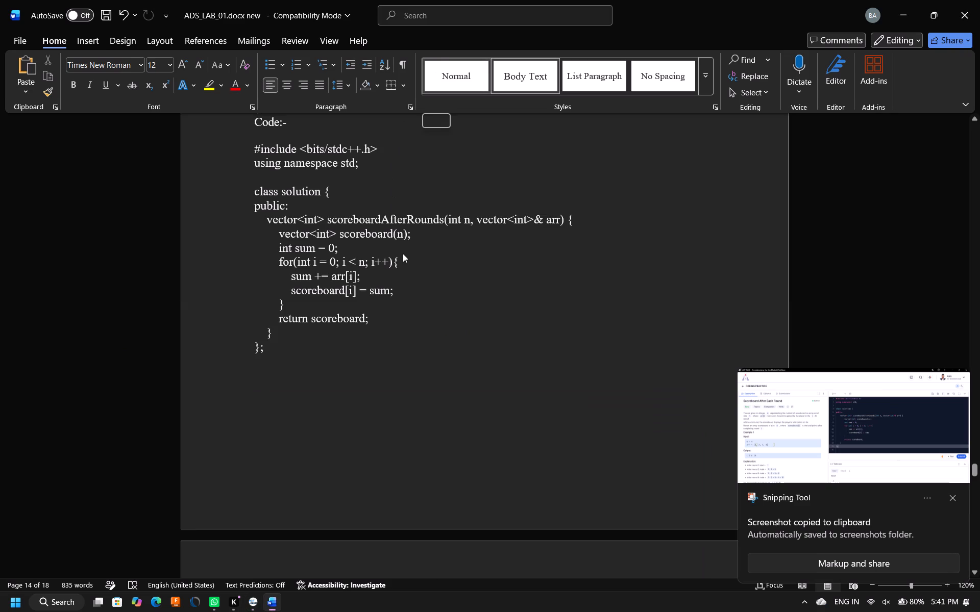
pyautogui.scroll(-3, 403, 253)
pyautogui.scroll(1, 403, 253)
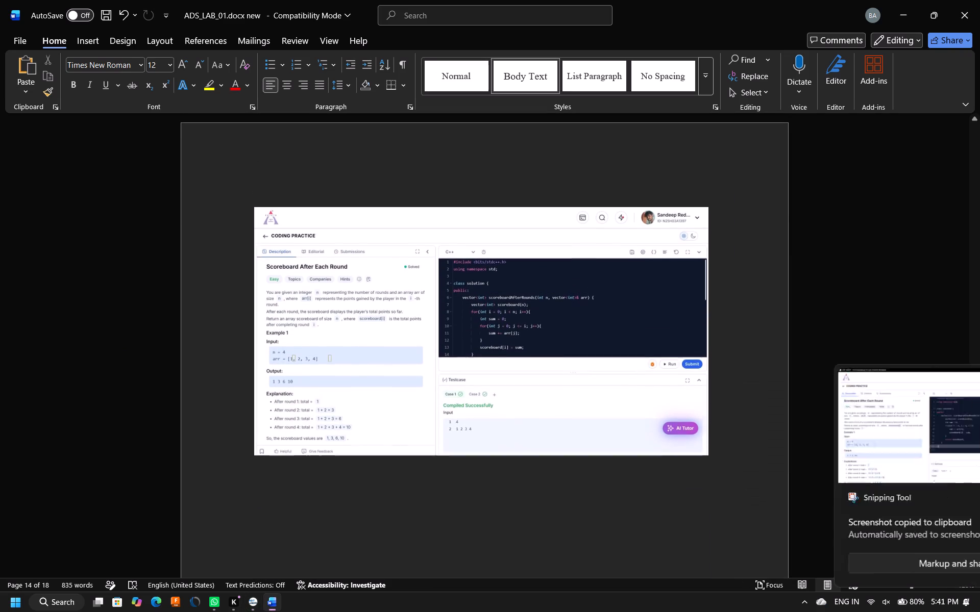
pyautogui.scroll(1, 403, 253)
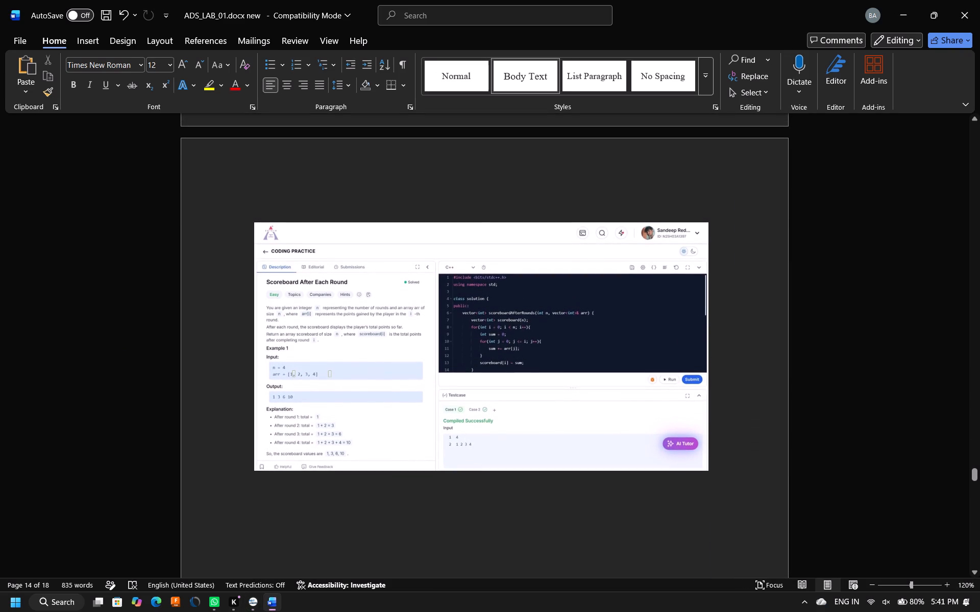
pyautogui.click(403, 253)
pyautogui.press('BackSpace')
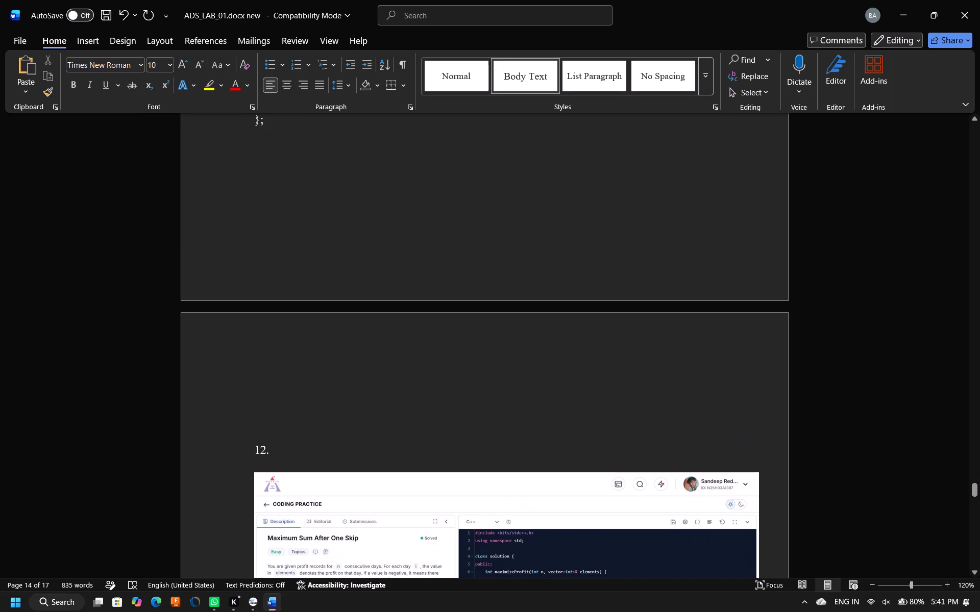
pyautogui.hotkey('ctrl', 'v')
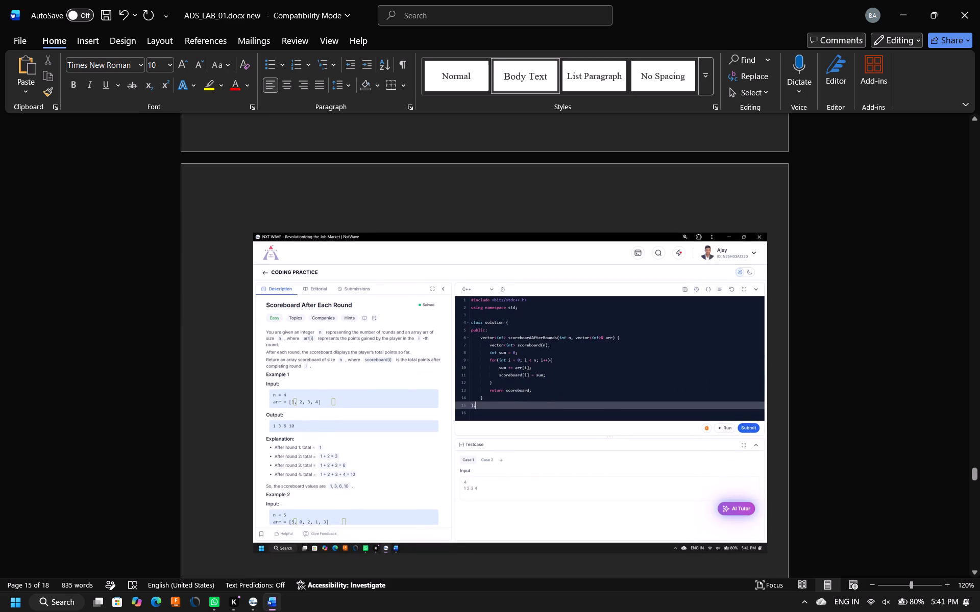
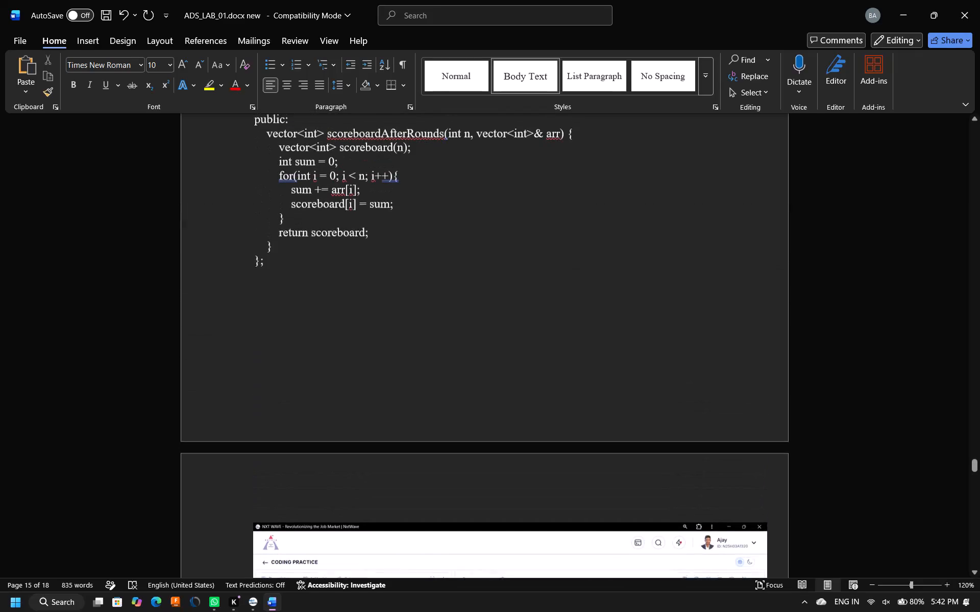
# Delete the "12." label and the blank lines above the old Maximum Sum After One Skip screenshot.
pyautogui.scroll(-1, 403, 253)
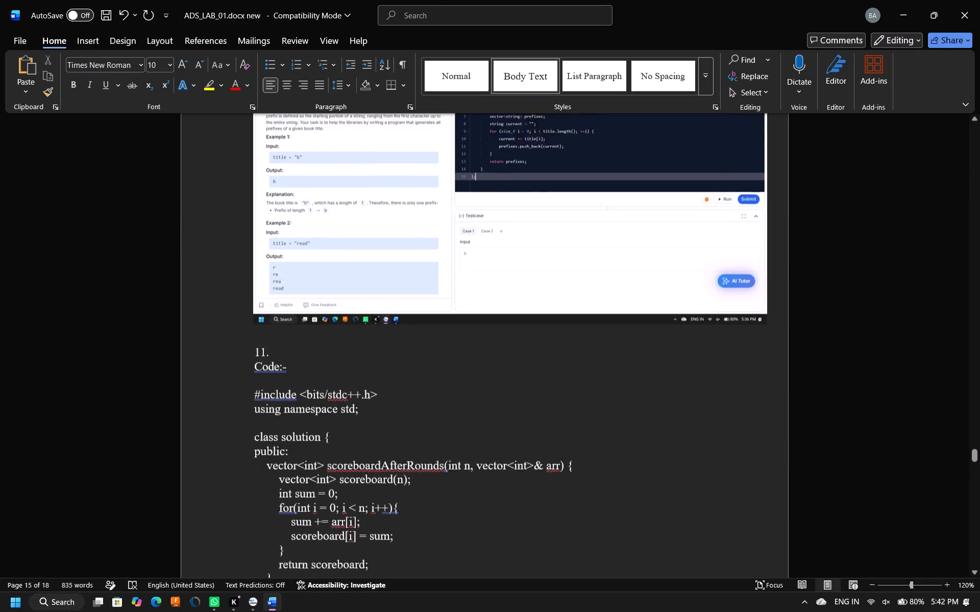
pyautogui.scroll(-1, 403, 253)
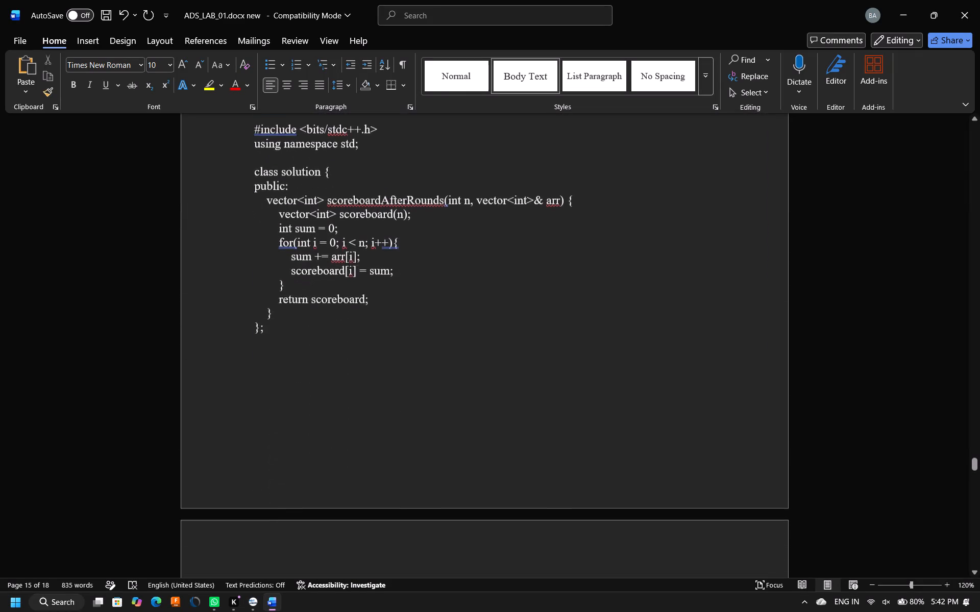
pyautogui.scroll(-2, 403, 253)
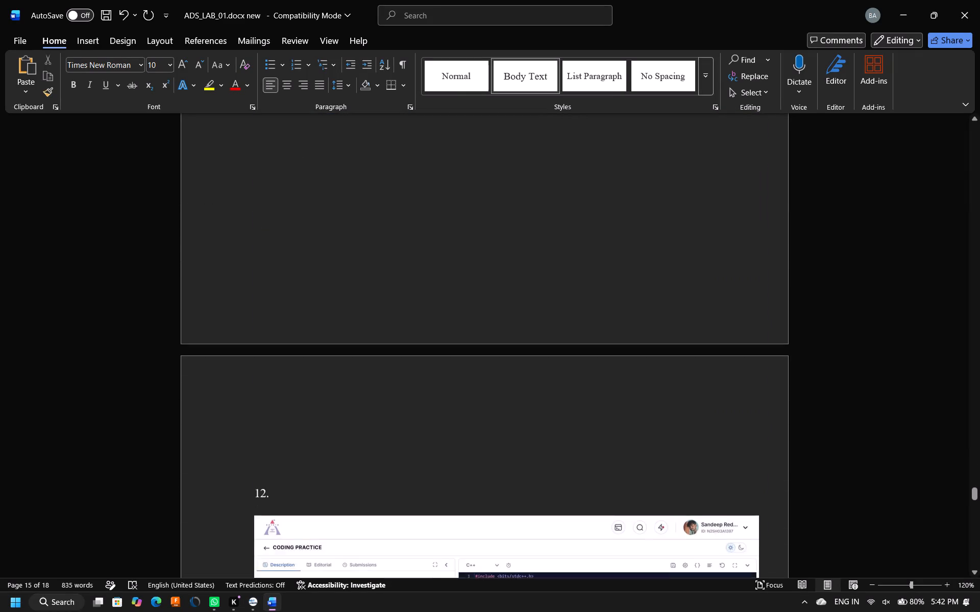
pyautogui.scroll(-1, 403, 253)
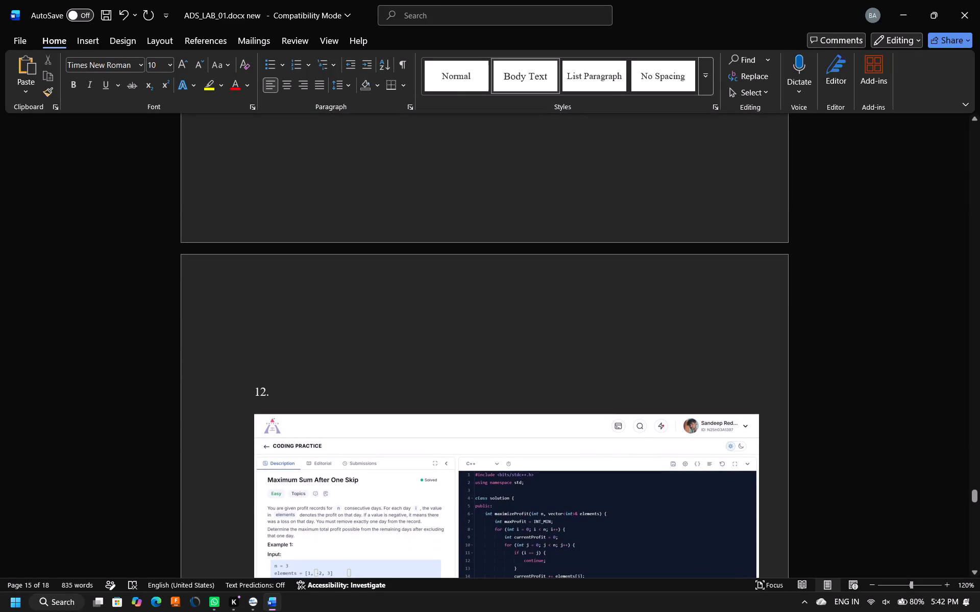
pyautogui.scroll(-1, 403, 253)
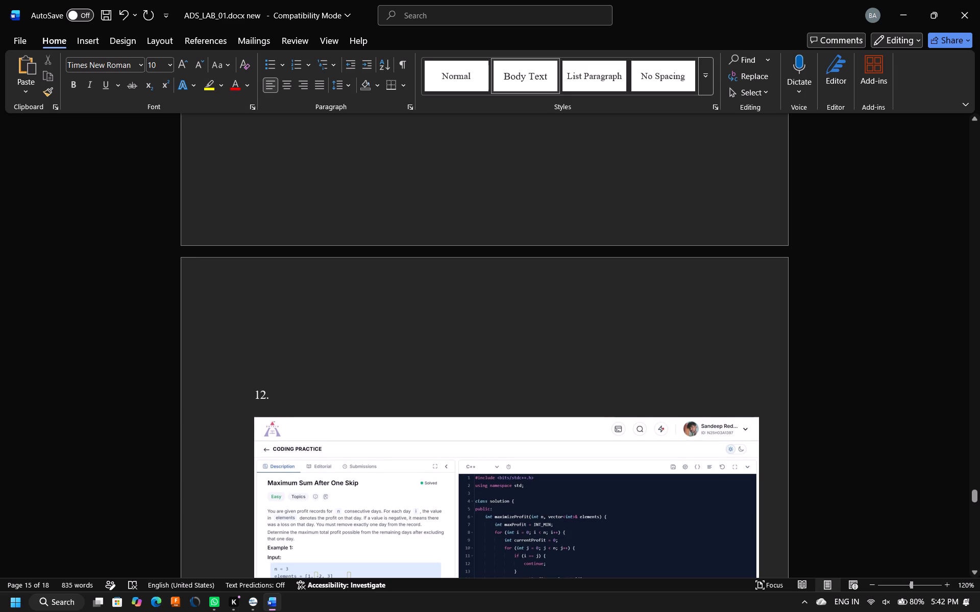
pyautogui.scroll(-1, 403, 253)
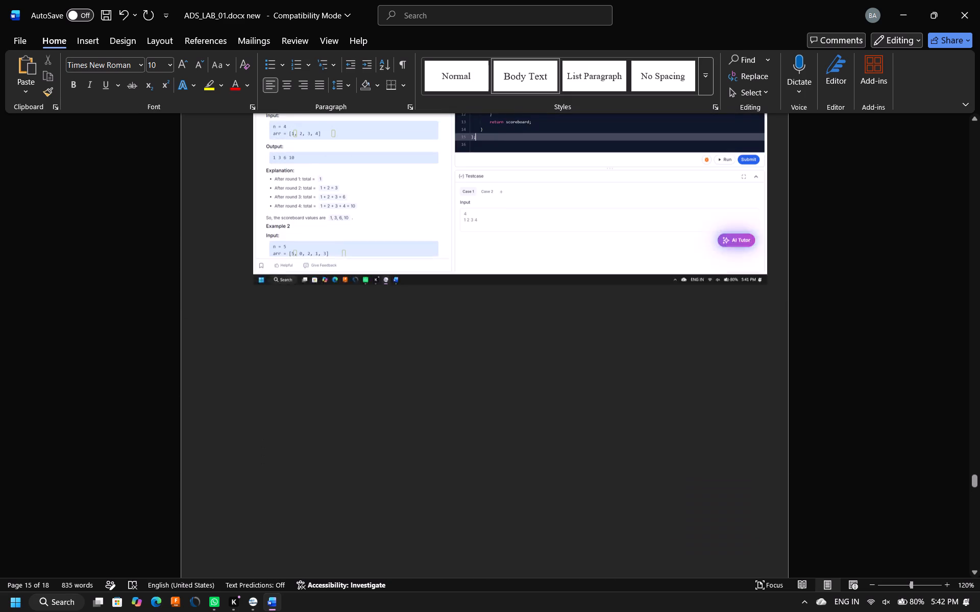
pyautogui.scroll(-1, 403, 253)
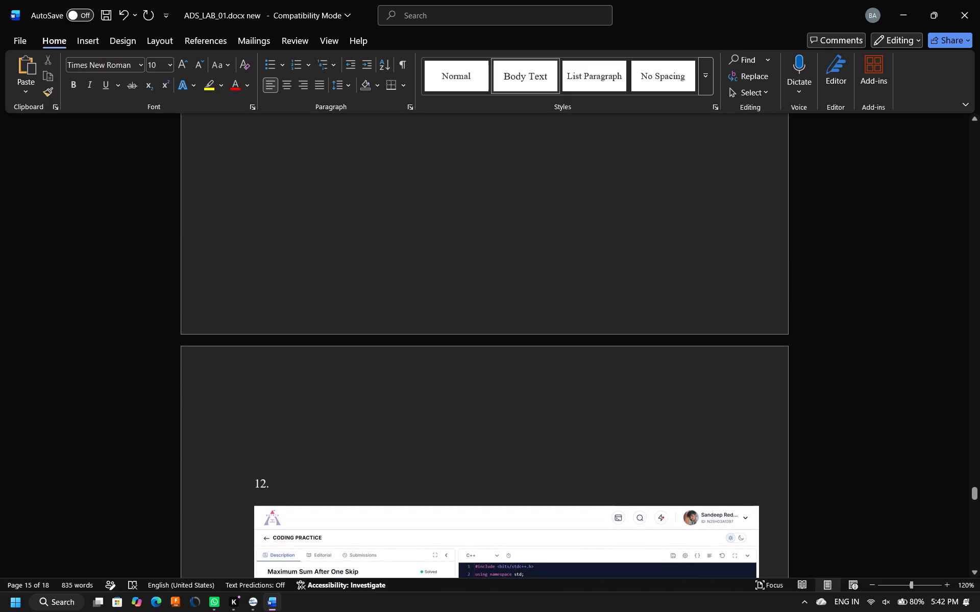
pyautogui.click(301, 472)
pyautogui.press('BackSpace')
pyautogui.press('BackSpace')
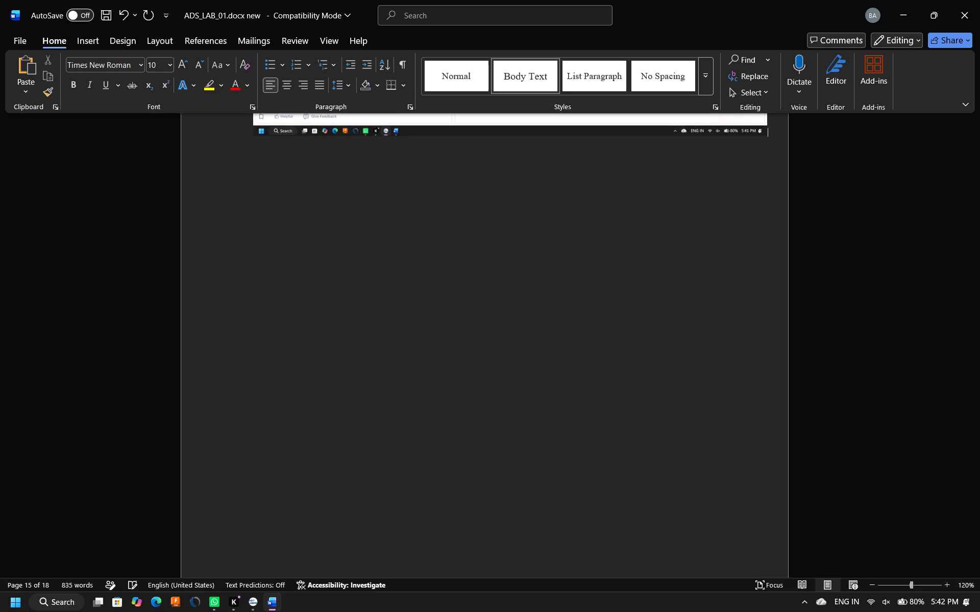
pyautogui.press('Return')
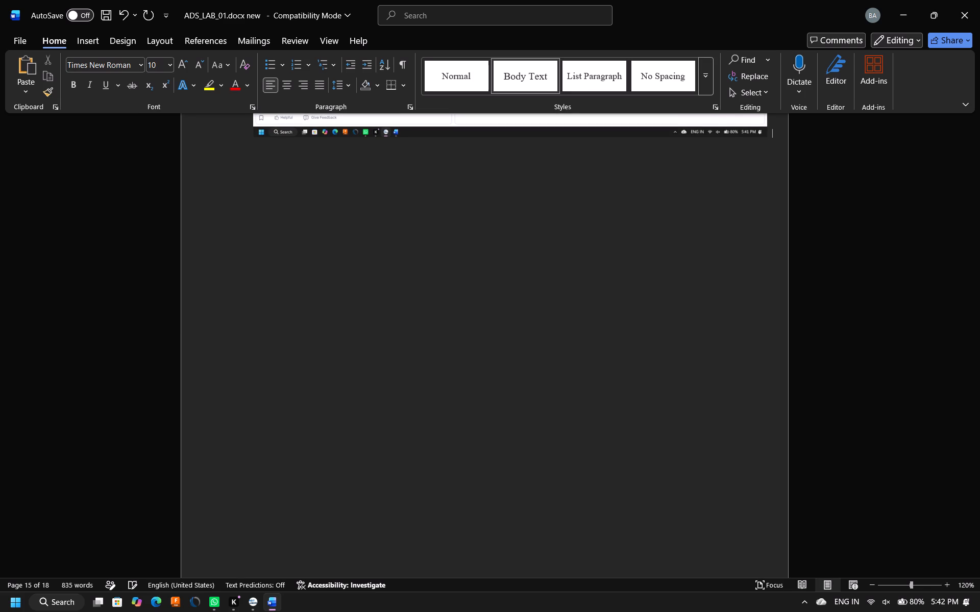
pyautogui.press('Return')
pyautogui.scroll(-2, 301, 472)
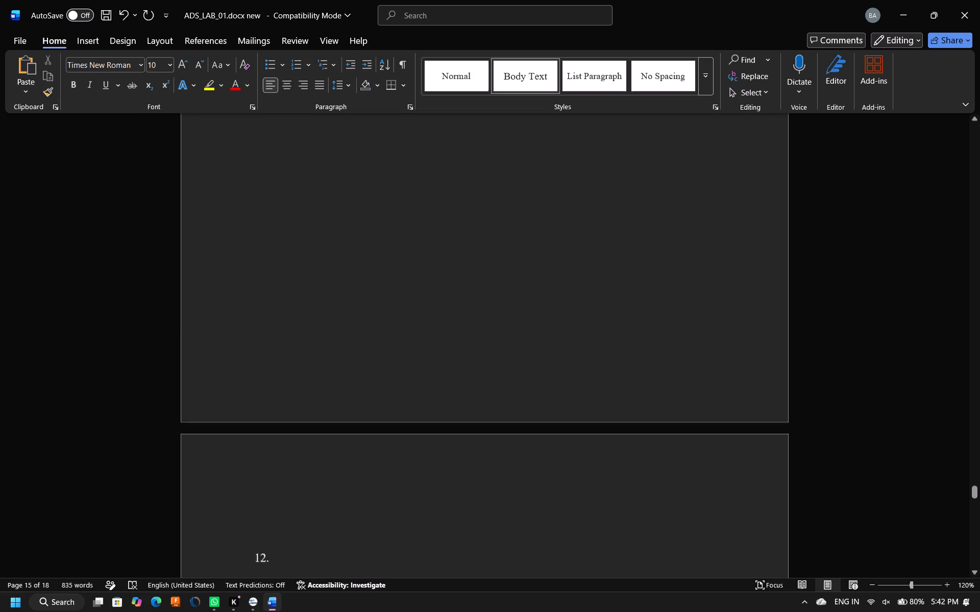
pyautogui.scroll(-2, 301, 472)
pyautogui.click(276, 397)
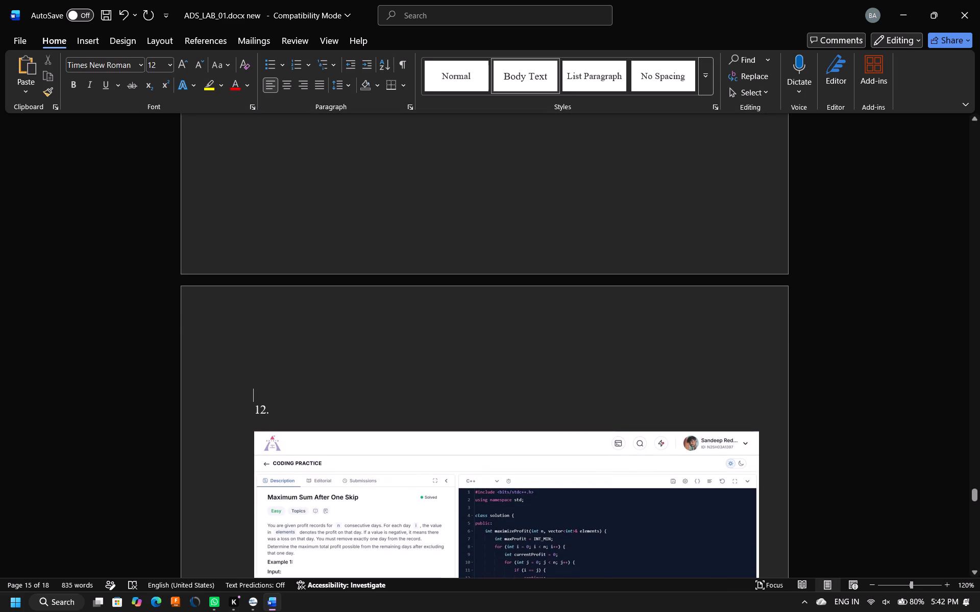
pyautogui.click(276, 411)
pyautogui.press('BackSpace')
pyautogui.press('BackSpace')
pyautogui.press('BackSpace')
pyautogui.press('BackSpace')
pyautogui.press('BackSpace')
pyautogui.press('BackSpace')
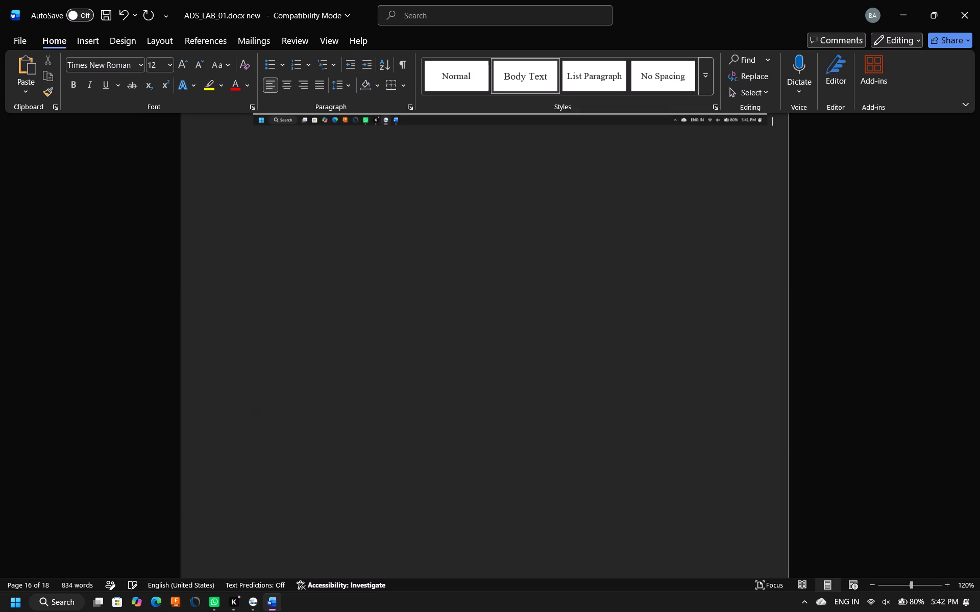
# Below the new Scoreboard After Each Round screenshot, add the question number "12" and a "Code:-" heading, with a blank line between them.
pyautogui.click(281, 160)
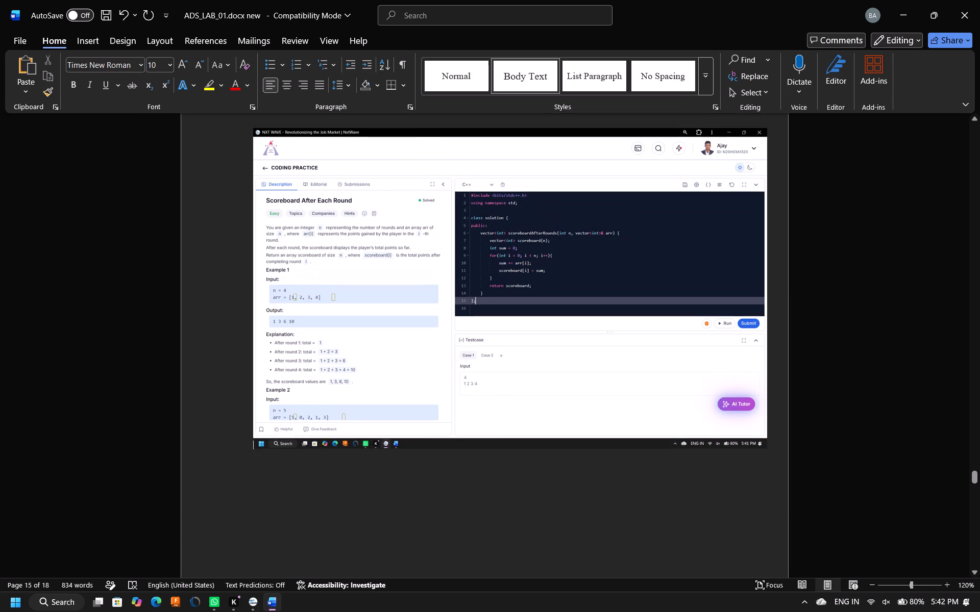
pyautogui.click(789, 443)
pyautogui.press('Return')
pyautogui.press('Return')
pyautogui.write('12')
pyautogui.press('space')
pyautogui.press('Return')
pyautogui.press('Return')
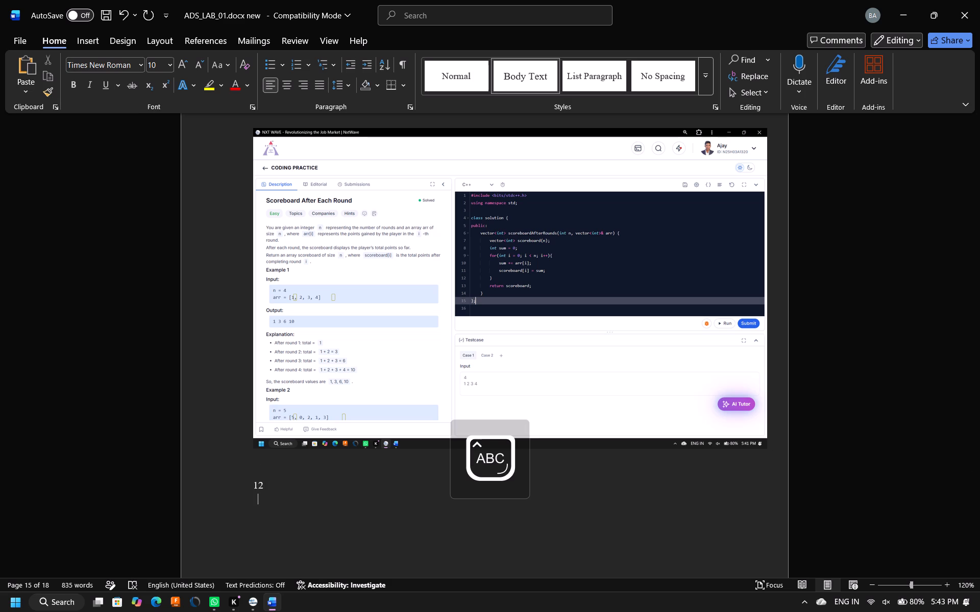
pyautogui.press('c')
pyautogui.write('ode')
pyautogui.write(':-')
# Examine the old screenshot that follows question 12's heading to identify which coding problem it covers.
pyautogui.scroll(-1, 420, 484)
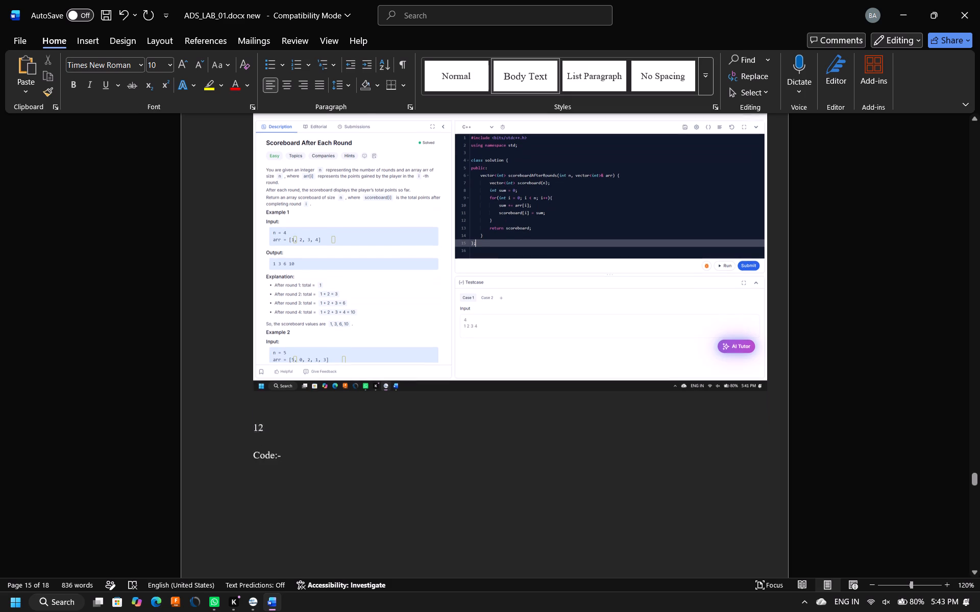
pyautogui.scroll(-5, 420, 484)
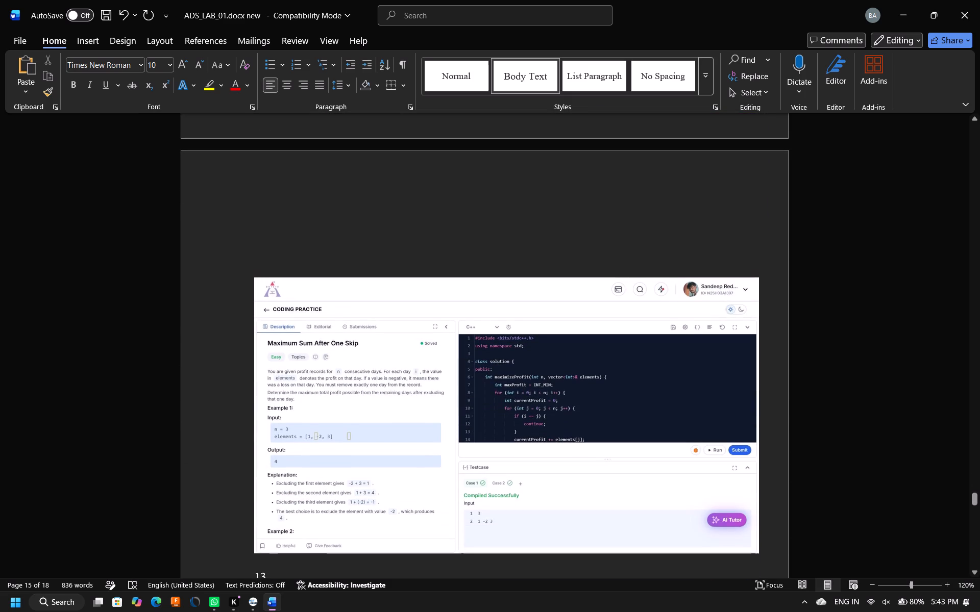
pyautogui.scroll(-2, 420, 484)
pyautogui.scroll(1, 420, 484)
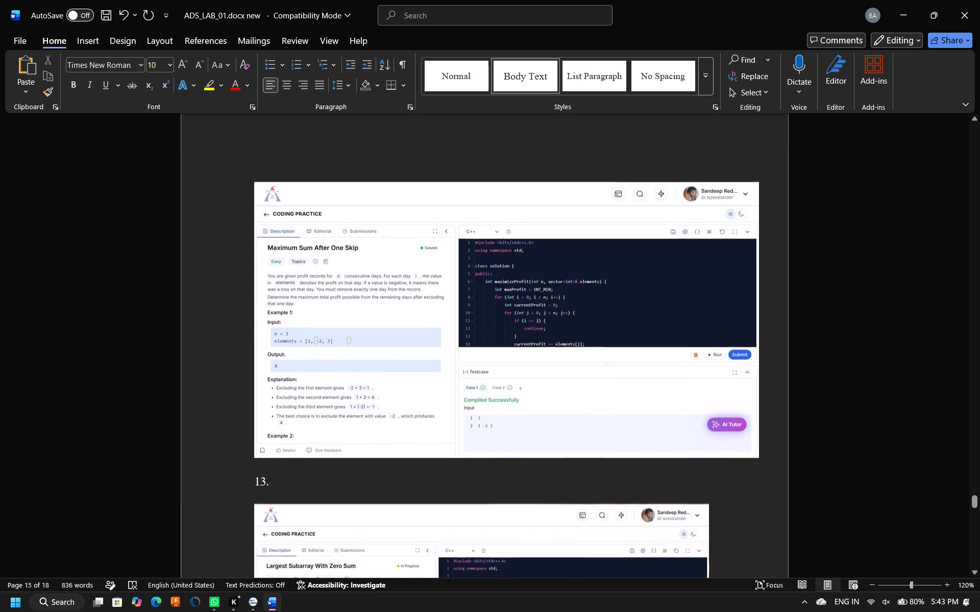
pyautogui.scroll(3, 420, 484)
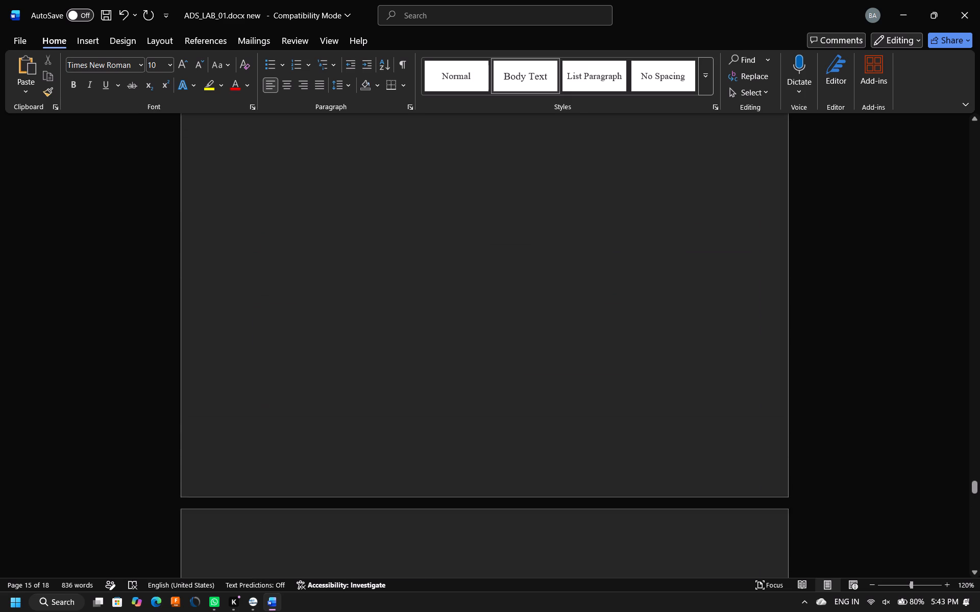
pyautogui.scroll(1, 420, 484)
pyautogui.hscroll(3, 420, 484)
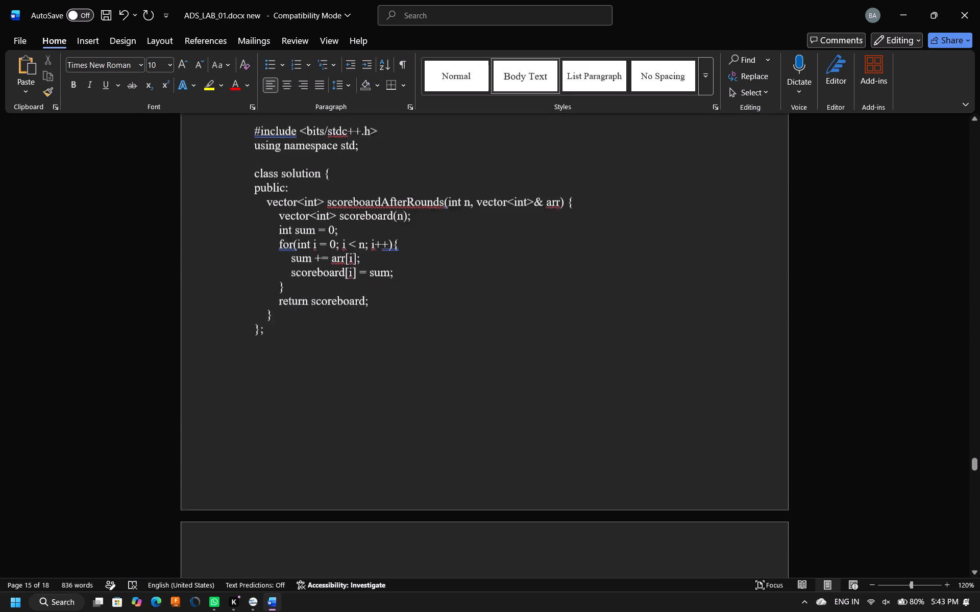
pyautogui.hscroll(1, 420, 484)
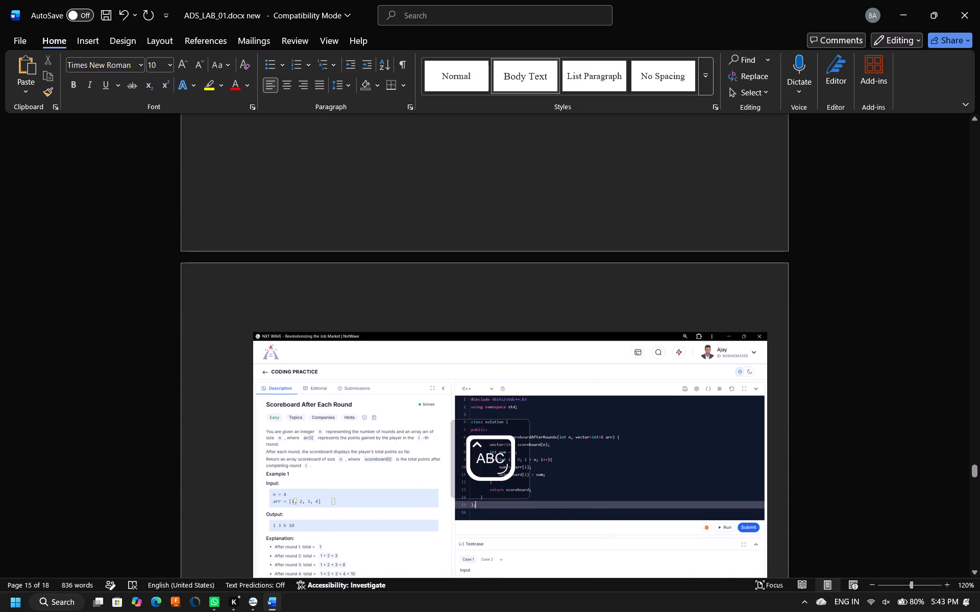
pyautogui.hotkey('alt', 'Tab')
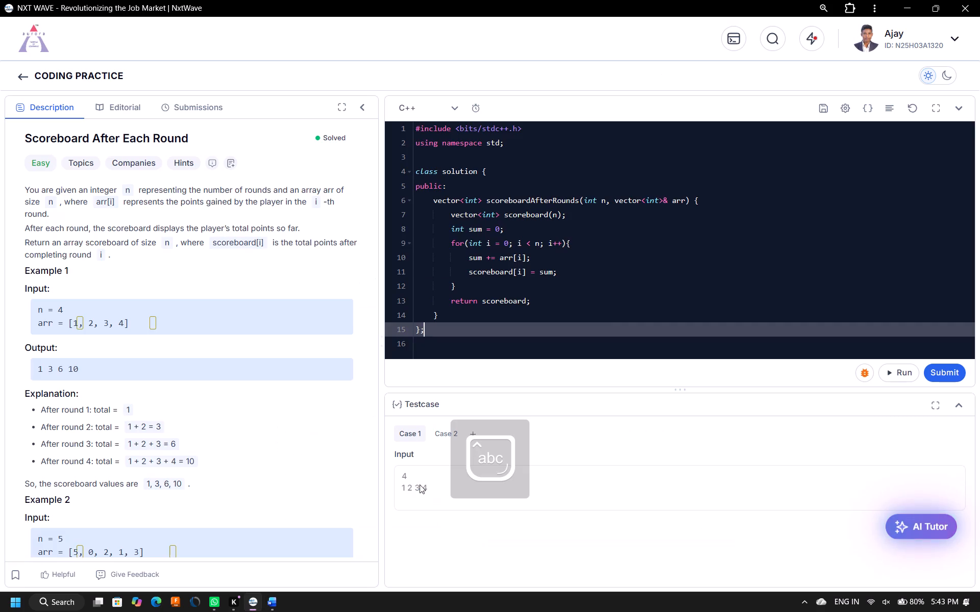
pyautogui.hotkey('alt', 'Tab')
pyautogui.scroll(-2, 420, 484)
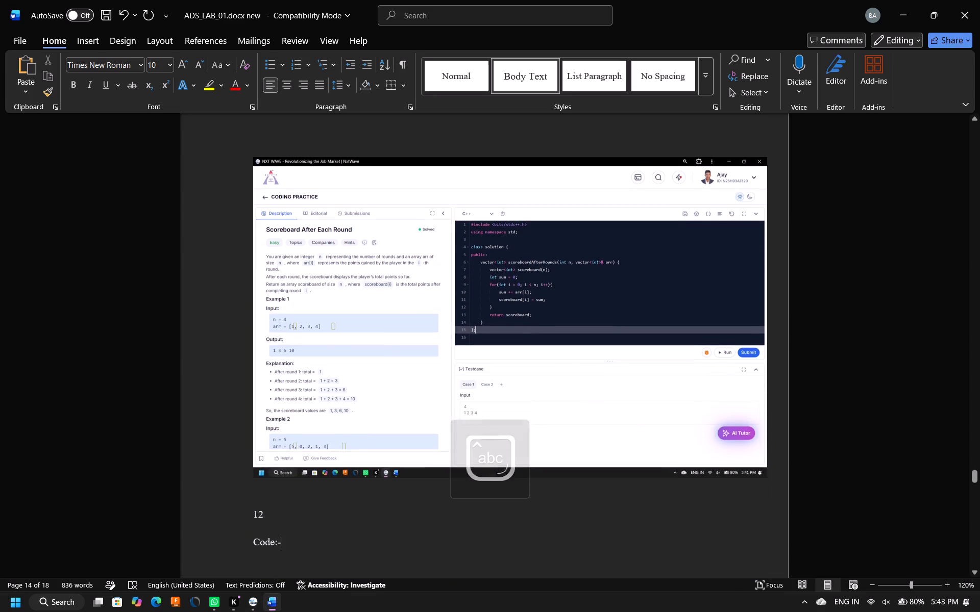
pyautogui.scroll(-1, 420, 484)
pyautogui.hotkey('alt', 'Tab')
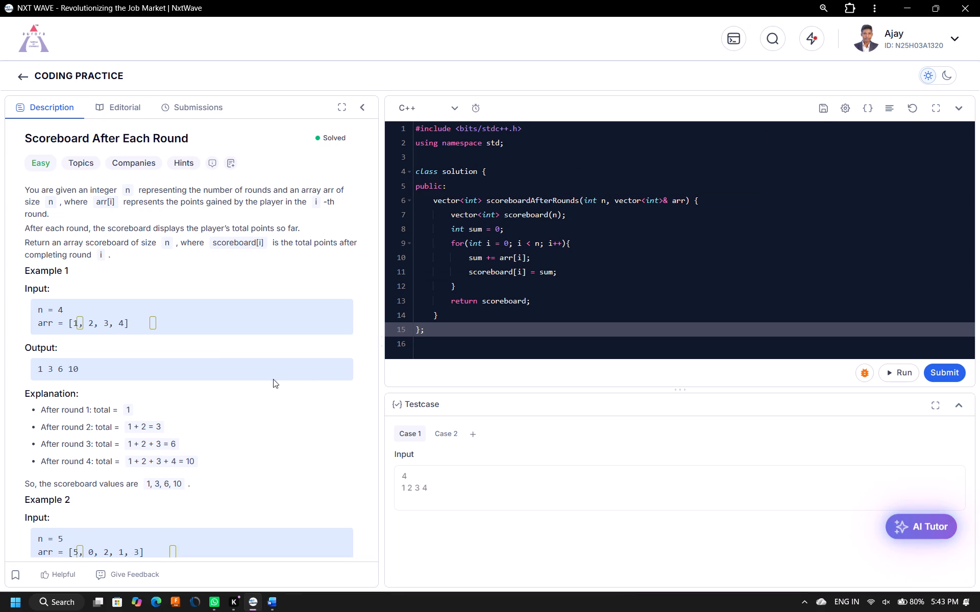
pyautogui.hotkey('alt', 'Tab')
pyautogui.scroll(-3, 306, 379)
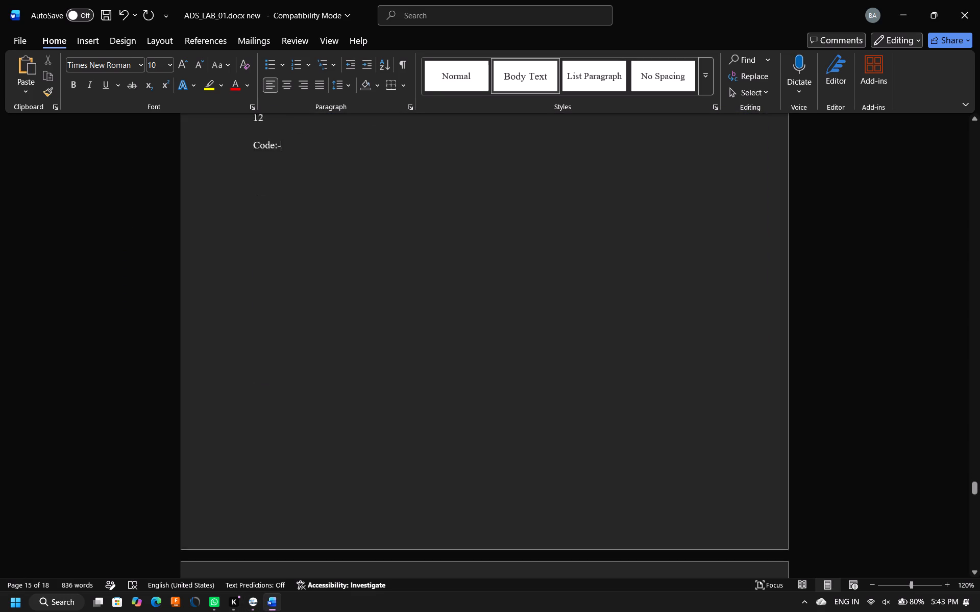
pyautogui.scroll(-1, 306, 379)
# In Chrome, return to the Coding Practice problem list and open the Maximum Sum After One Skip problem.
pyautogui.hotkey('alt', 'Tab')
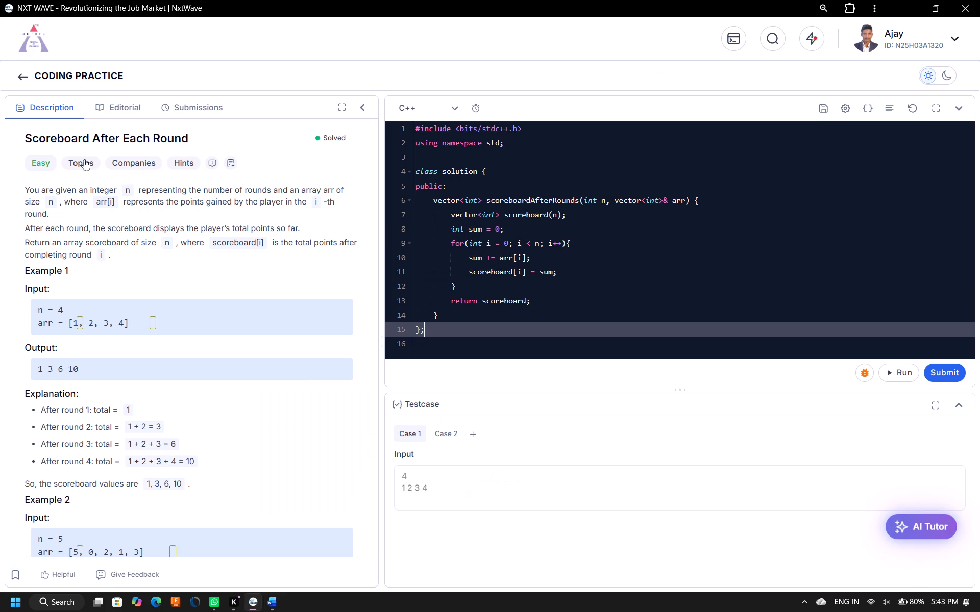
pyautogui.click(21, 77)
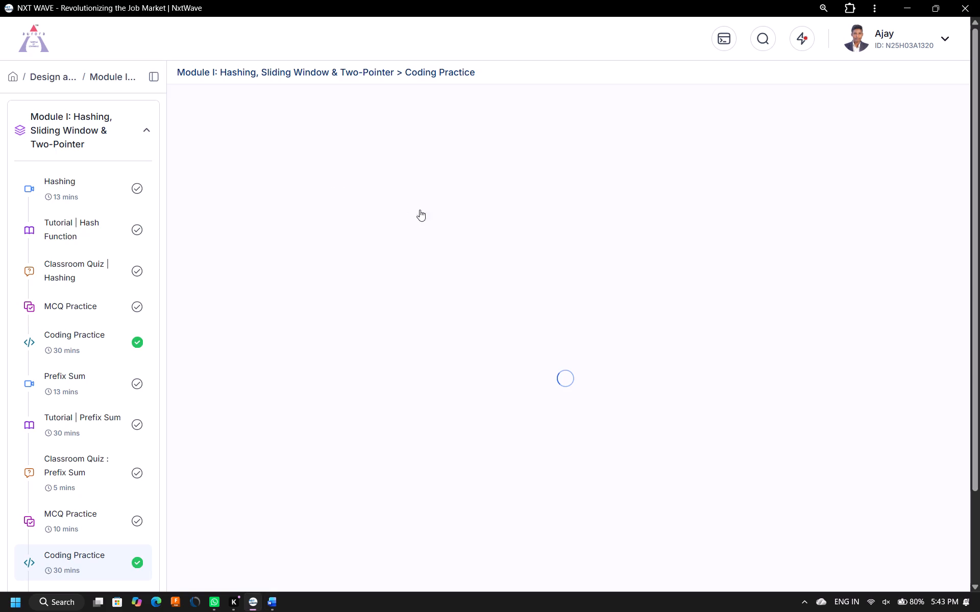
pyautogui.hotkey('alt', 'Tab')
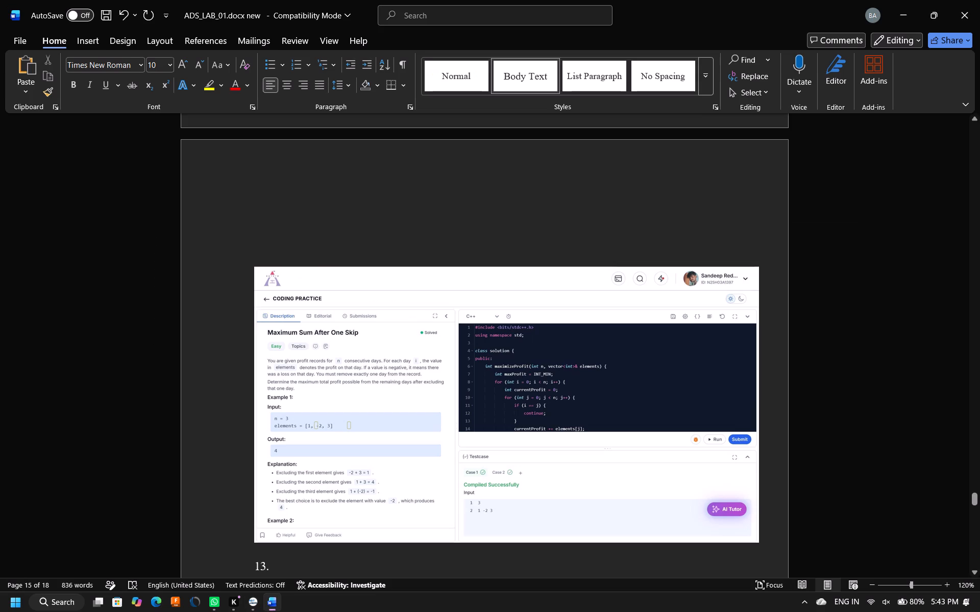
pyautogui.hotkey('alt', 'Tab')
pyautogui.click(447, 368)
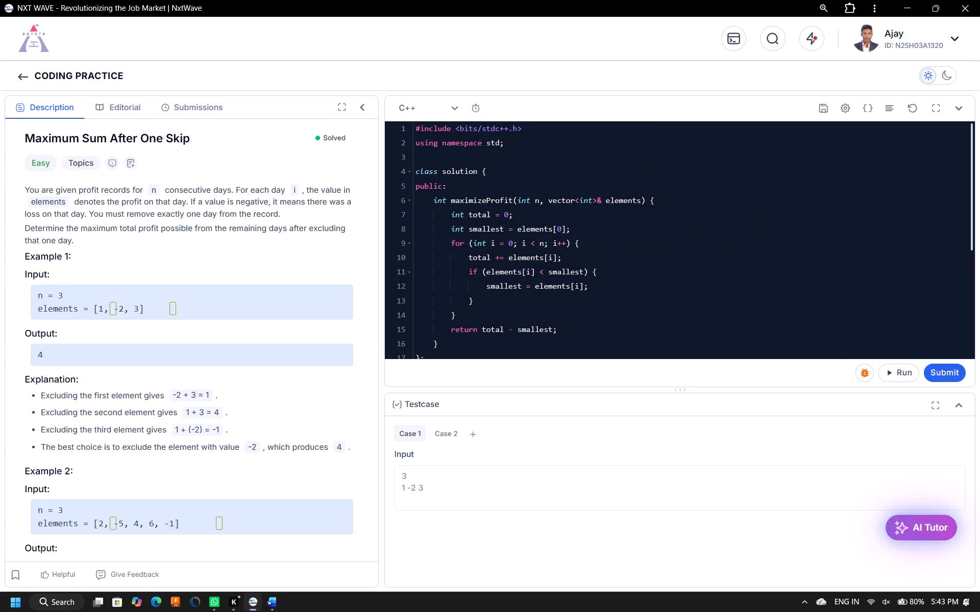
# Copy the maximizeProfit C++ solution from the include line through the end of the class, leaving out the commented main function, and switch to Word.
pyautogui.moveTo(416, 127); pyautogui.dragTo(519, 346)
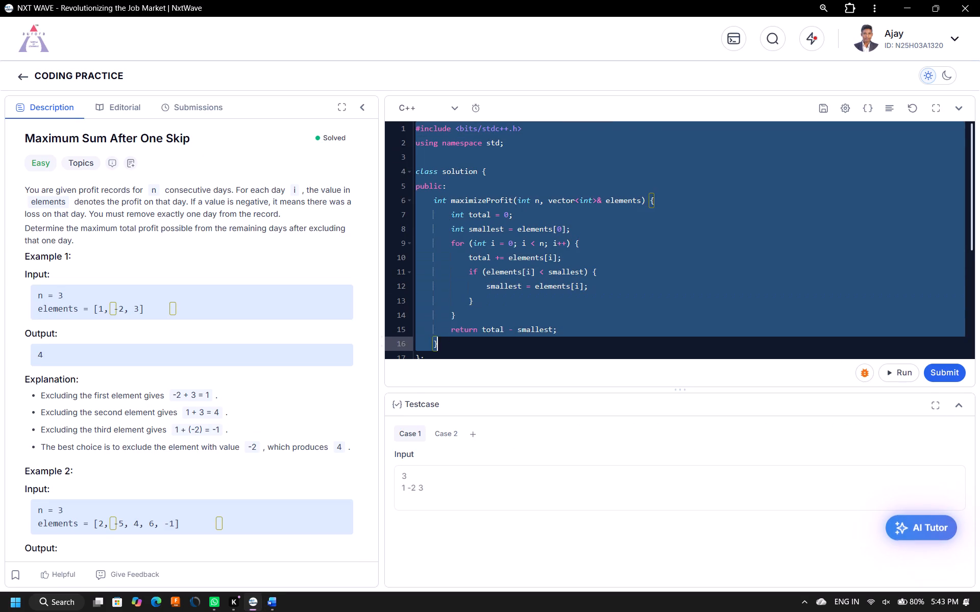
pyautogui.moveTo(519, 346); pyautogui.dragTo(490, 166)
pyautogui.hotkey('ctrl', 'c')
pyautogui.hotkey('ctrl', 'c')
pyautogui.hotkey('alt', 'Tab')
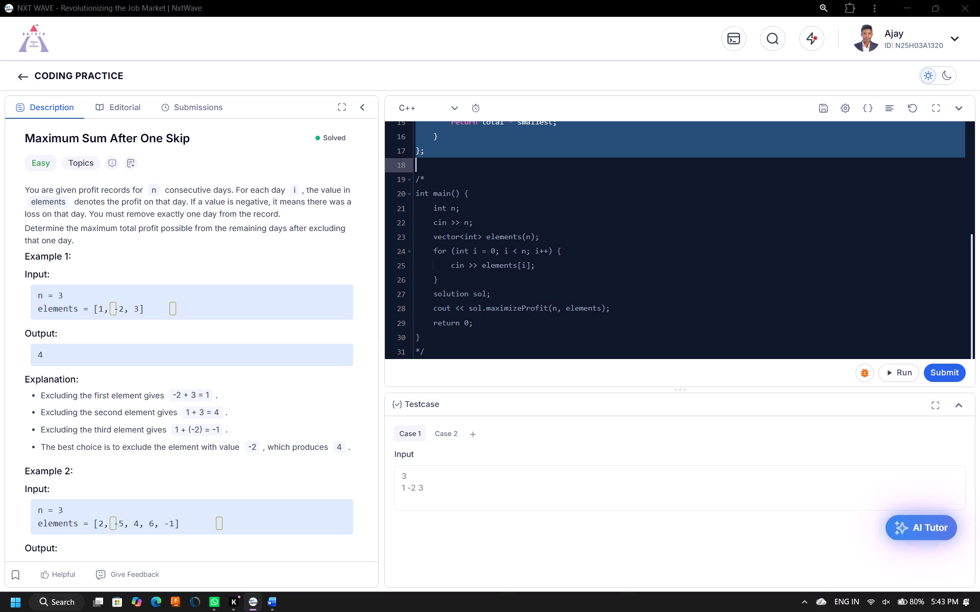
# Paste the copied maximizeProfit solution below question 12's "Code:-" heading, leaving two blank lines between them.
pyautogui.scroll(5, 423, 209)
pyautogui.press('Return')
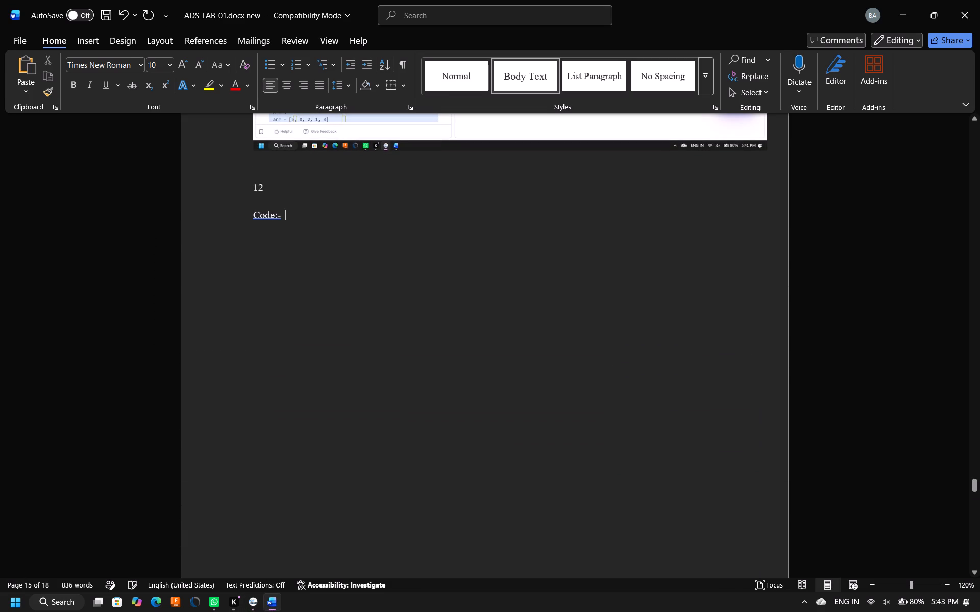
pyautogui.press('Return')
pyautogui.press('Return')
pyautogui.hotkey('ctrl', 'v')
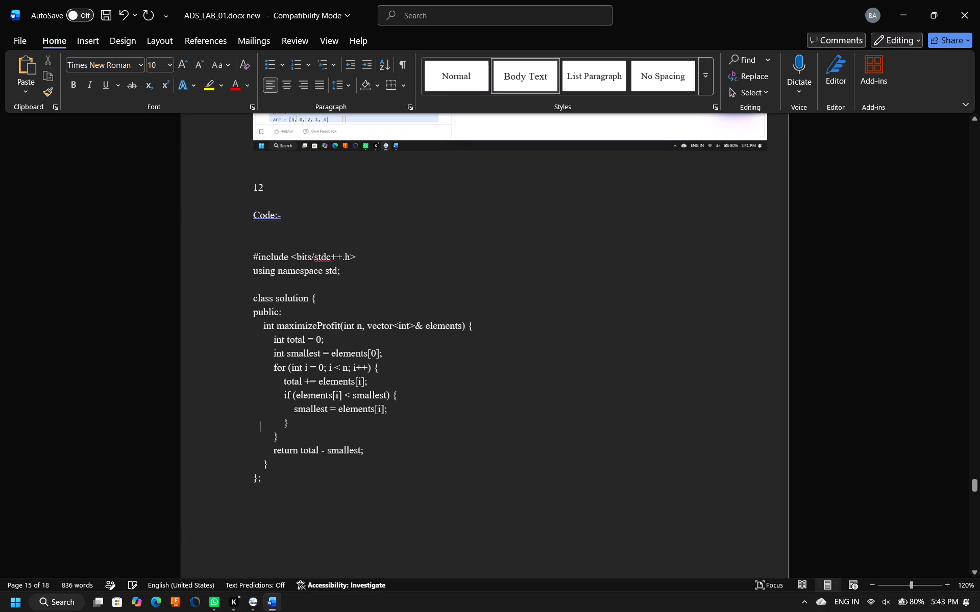
# Remove the blank line between "12" and "Code:-", and add ":-" after the question number.
pyautogui.click(270, 201)
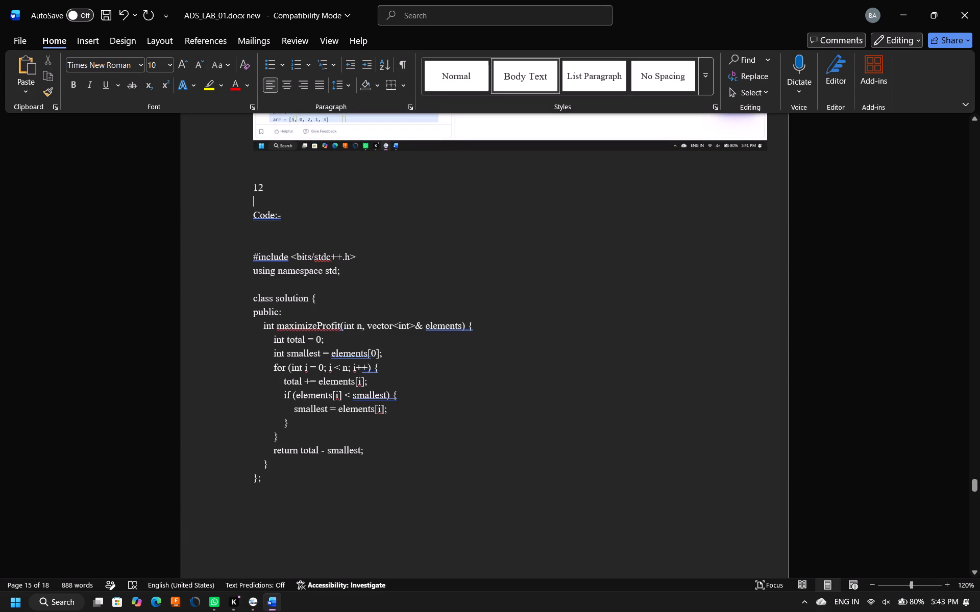
pyautogui.press('BackSpace')
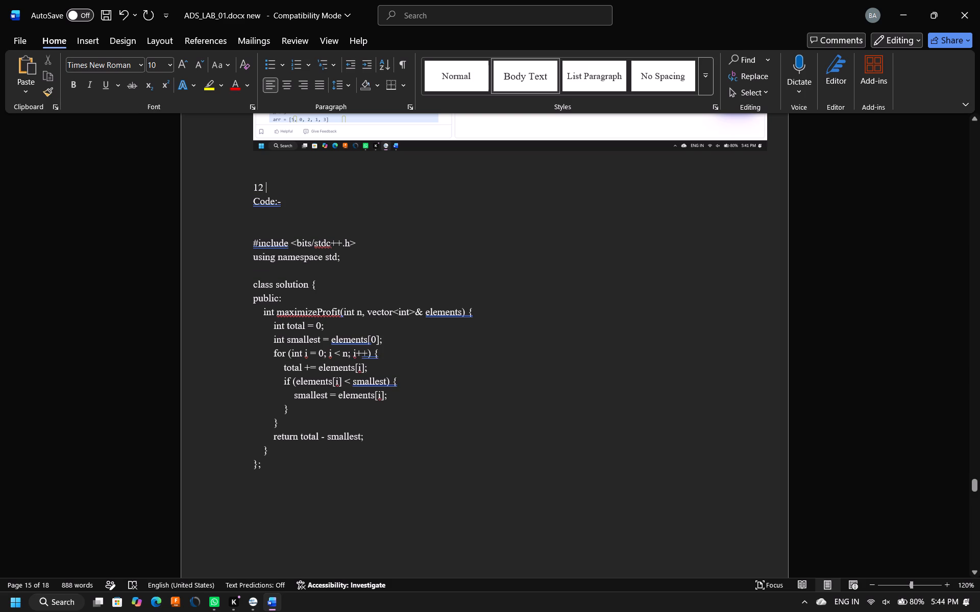
pyautogui.write(':-')
pyautogui.click(332, 470)
# Switch to Chrome and delete the commented-out main function below the class in the Maximum Sum After One Skip solution.
pyautogui.scroll(-3, 332, 470)
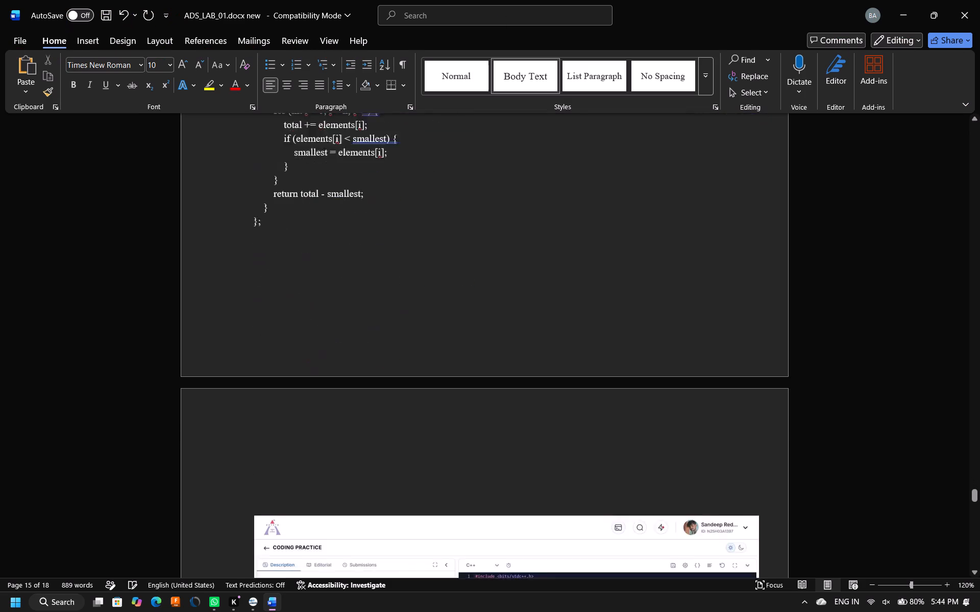
pyautogui.scroll(-1, 332, 470)
pyautogui.hotkey('alt', 'Tab')
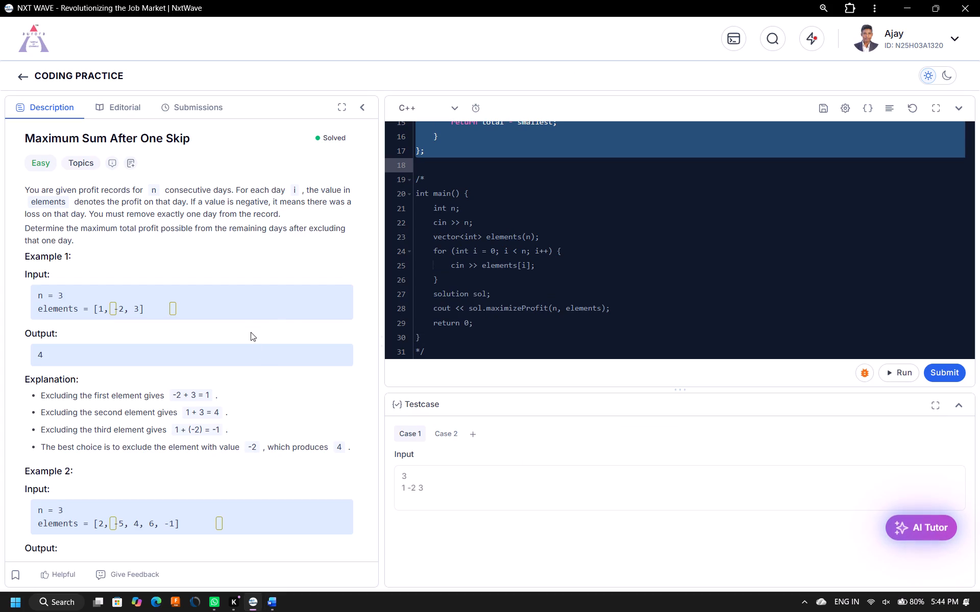
pyautogui.click(419, 166)
pyautogui.moveTo(419, 166); pyautogui.dragTo(535, 378)
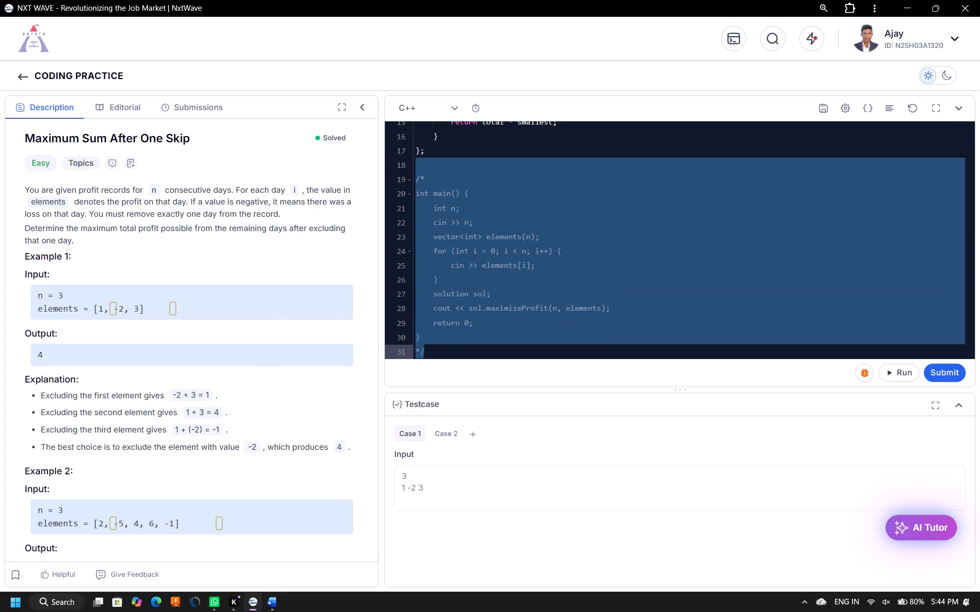
pyautogui.press('BackSpace')
pyautogui.press('BackSpace')
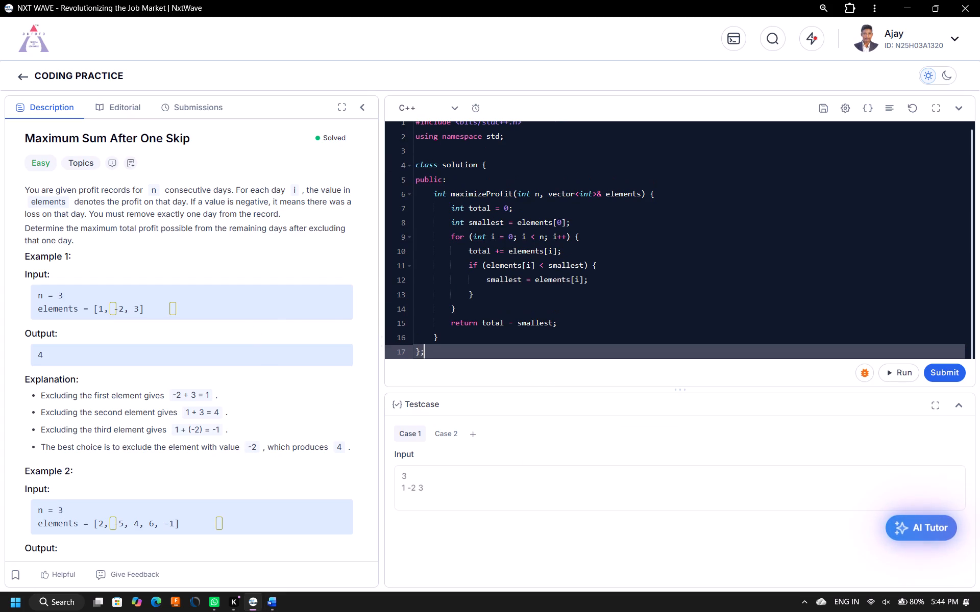
pyautogui.scroll(6, 524, 274)
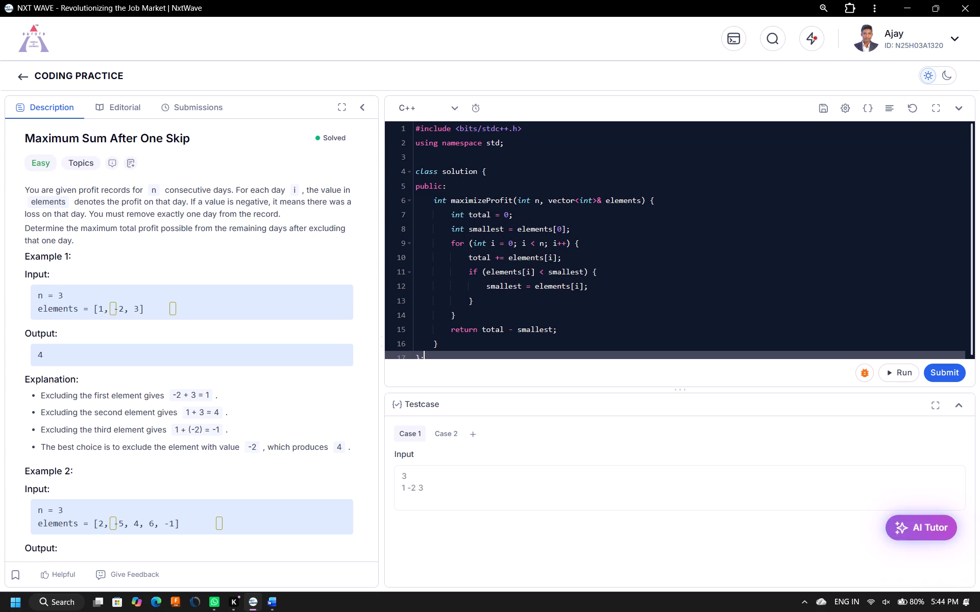
# Capture a full-screen screenshot of the Maximum Sum After One Skip problem with its whole solution in view.
pyautogui.press('shift+super+s')
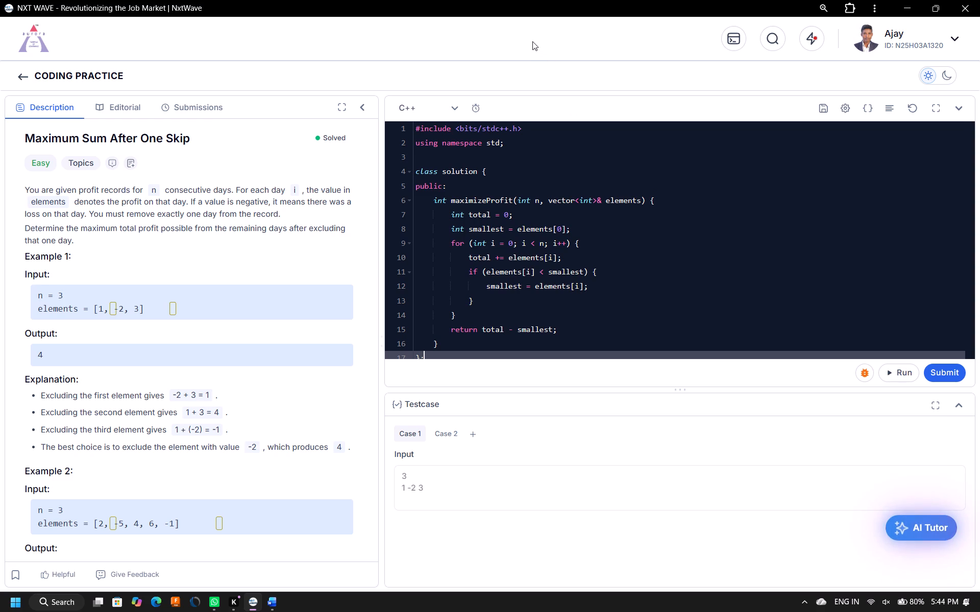
pyautogui.click(473, 21)
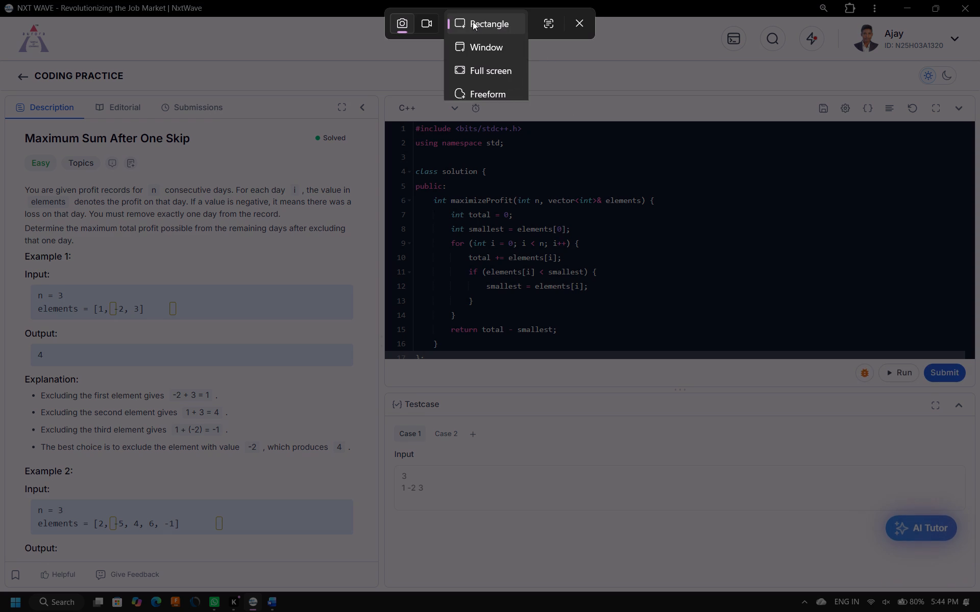
pyautogui.click(486, 80)
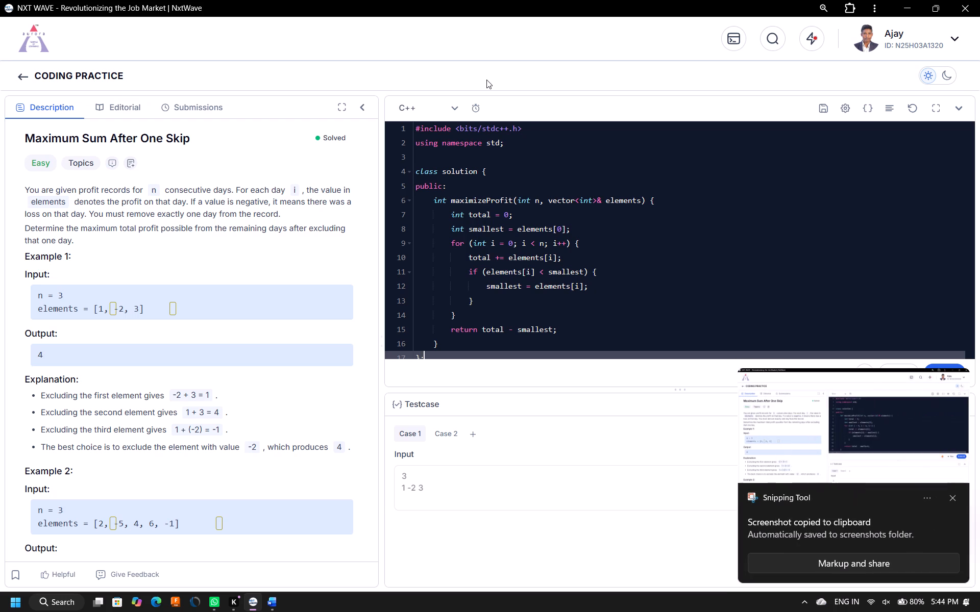
pyautogui.hotkey('ctrl', 'c')
pyautogui.hotkey('ctrl', 'c')
pyautogui.hotkey('ctrl', 'c')
# Switch to Word and delete the old Maximum Sum After One Skip screenshot above question 13.
pyautogui.hotkey('alt', 'Tab')
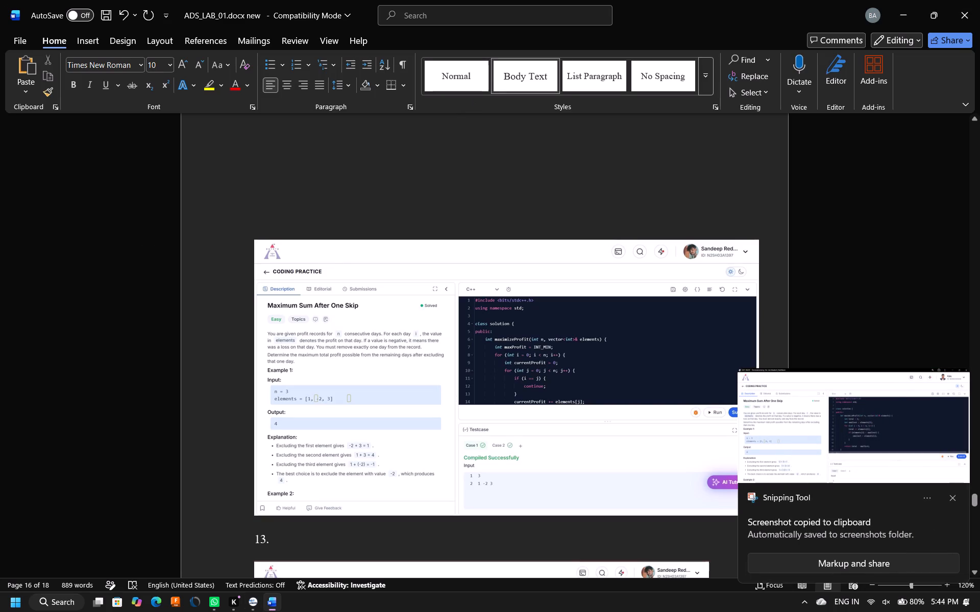
pyautogui.click(416, 280)
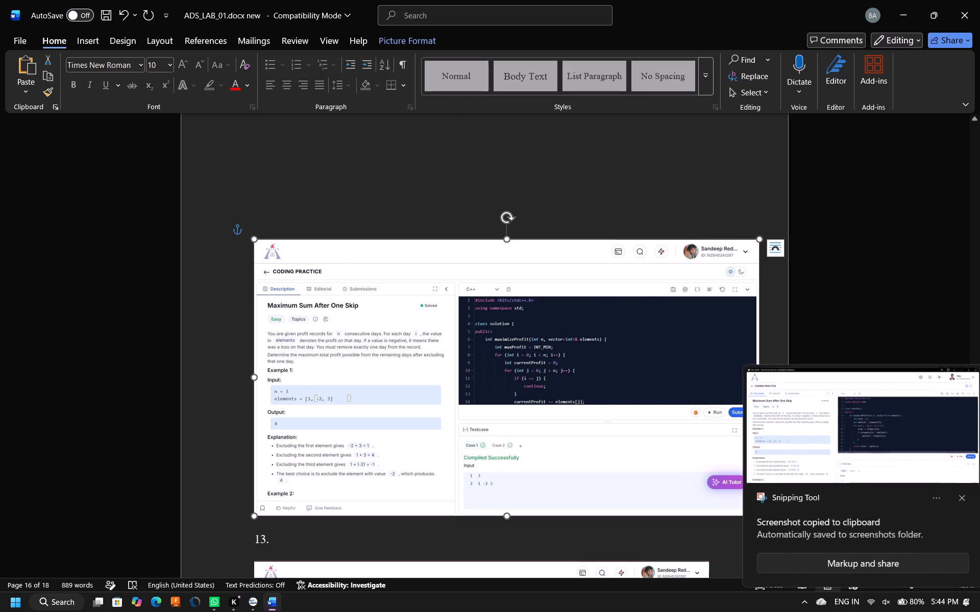
pyautogui.press('BackSpace')
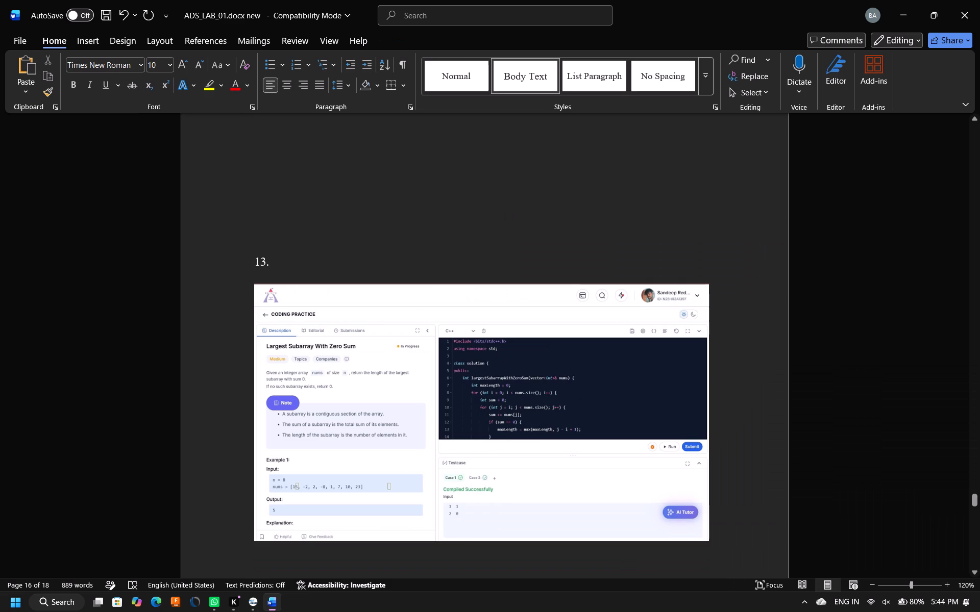
pyautogui.press('BackSpace')
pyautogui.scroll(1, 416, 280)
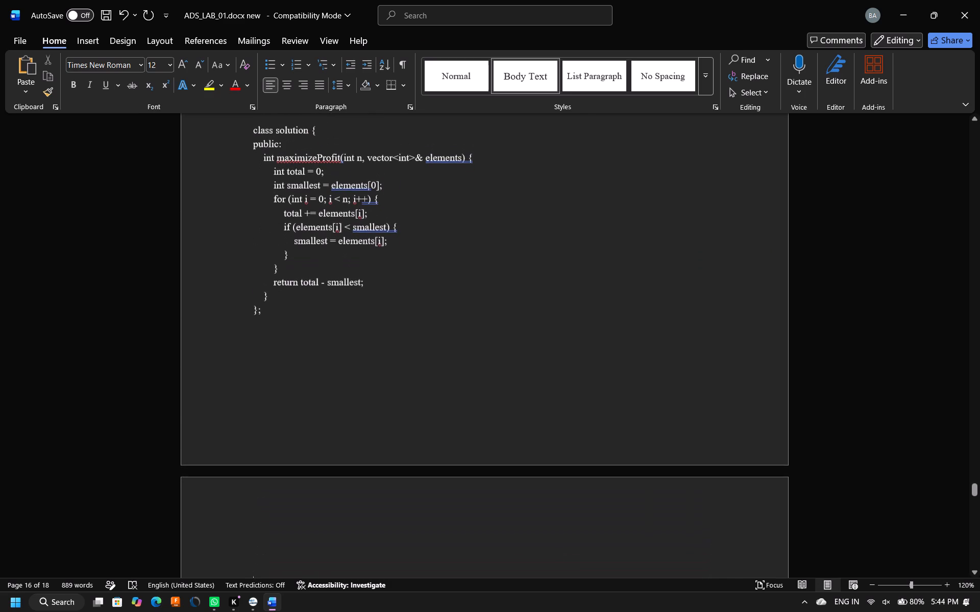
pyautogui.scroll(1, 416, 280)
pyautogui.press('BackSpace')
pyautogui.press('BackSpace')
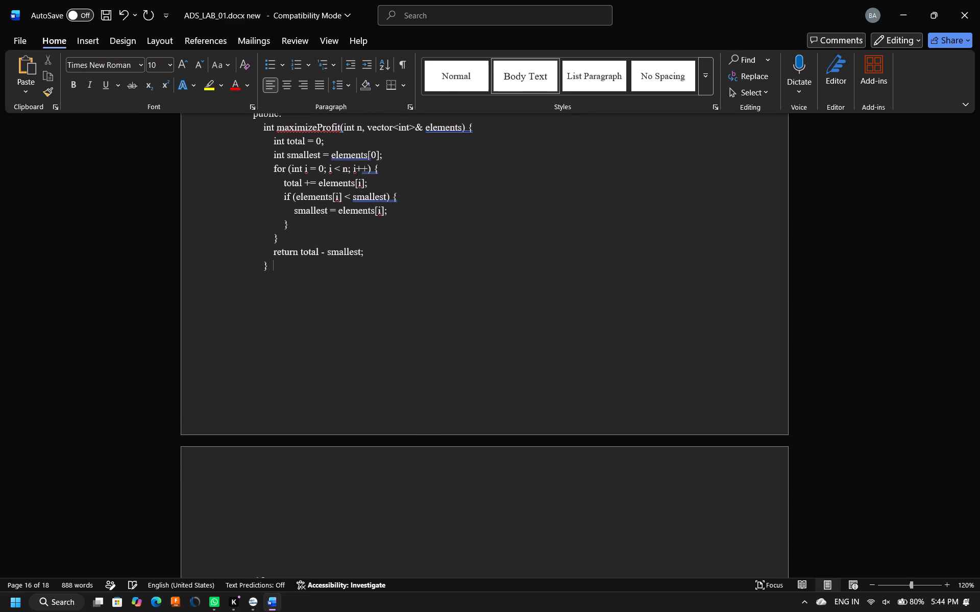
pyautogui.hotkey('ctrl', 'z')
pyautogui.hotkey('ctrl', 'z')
# Paste the new Maximum Sum After One Skip capture above the question 13 heading.
pyautogui.hotkey('ctrl', 'v')
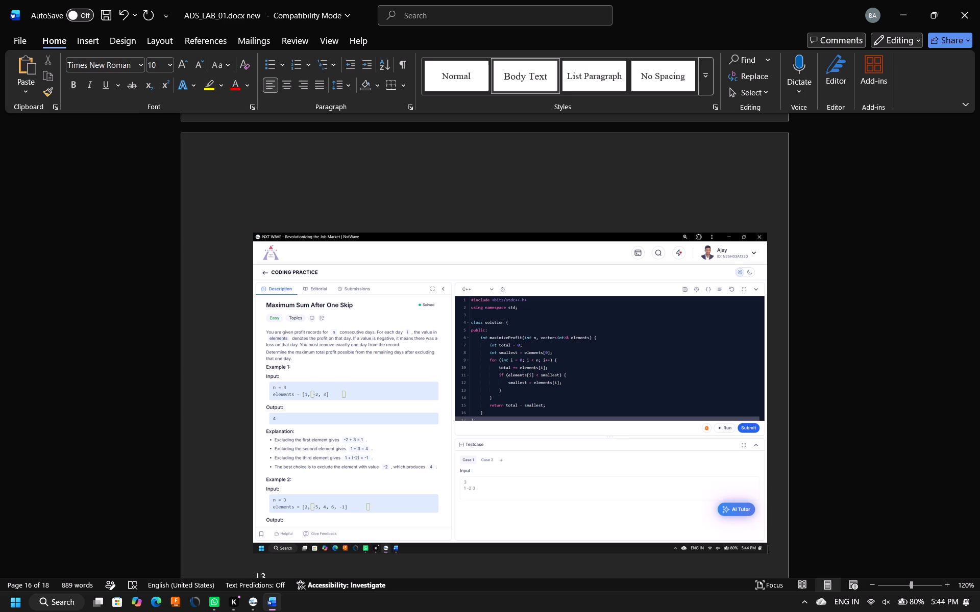
# Add a "Code:-" heading directly below "13.", followed by an empty line above the old screenshot.
pyautogui.scroll(-3, 570, 375)
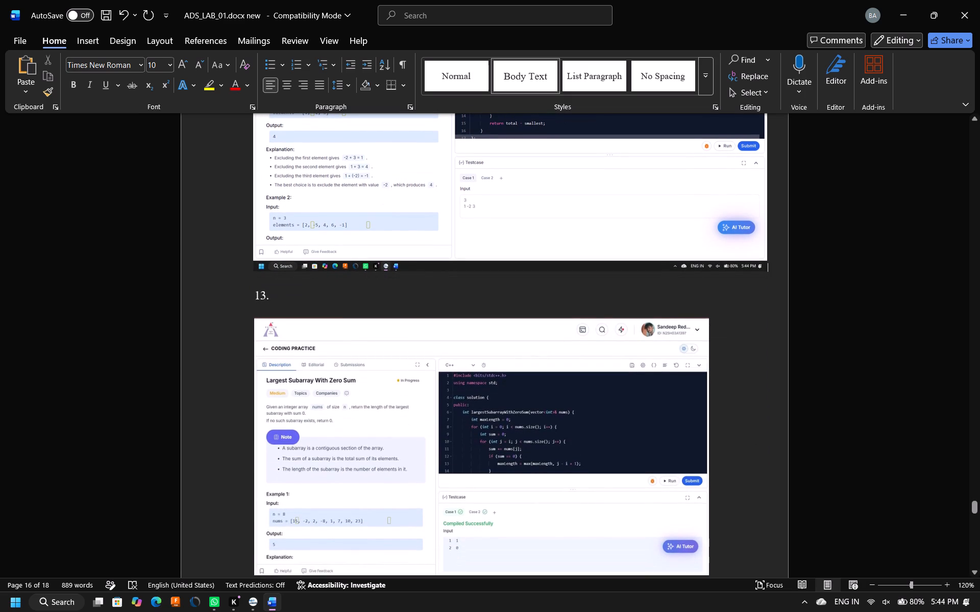
pyautogui.click(294, 291)
pyautogui.press('Return')
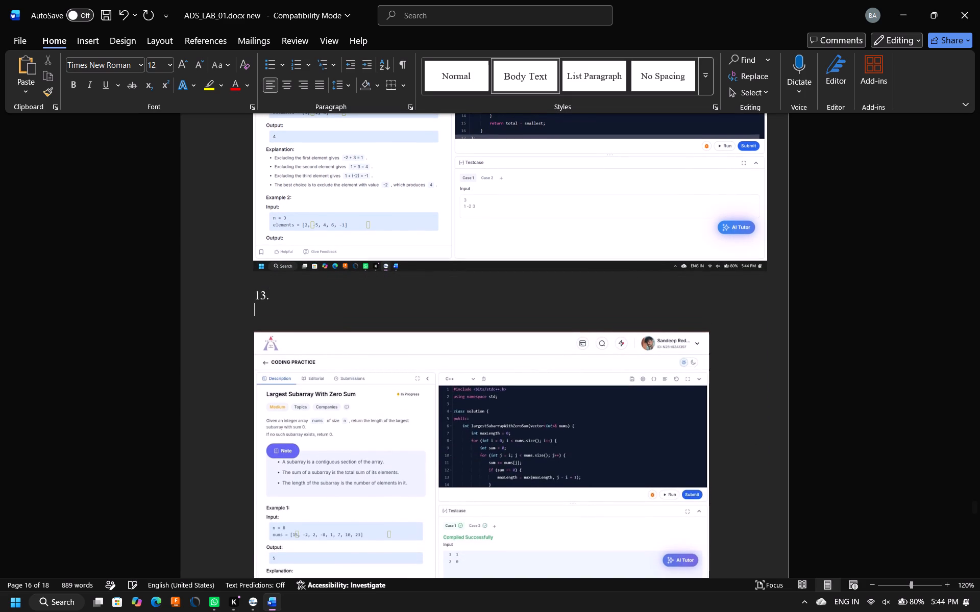
pyautogui.press('c')
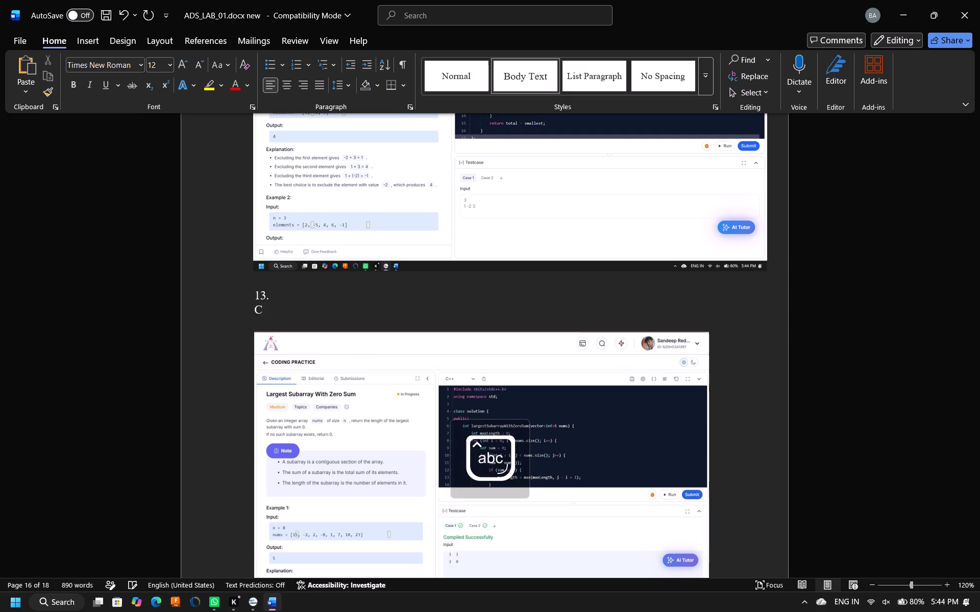
pyautogui.write('ode')
pyautogui.write(':-')
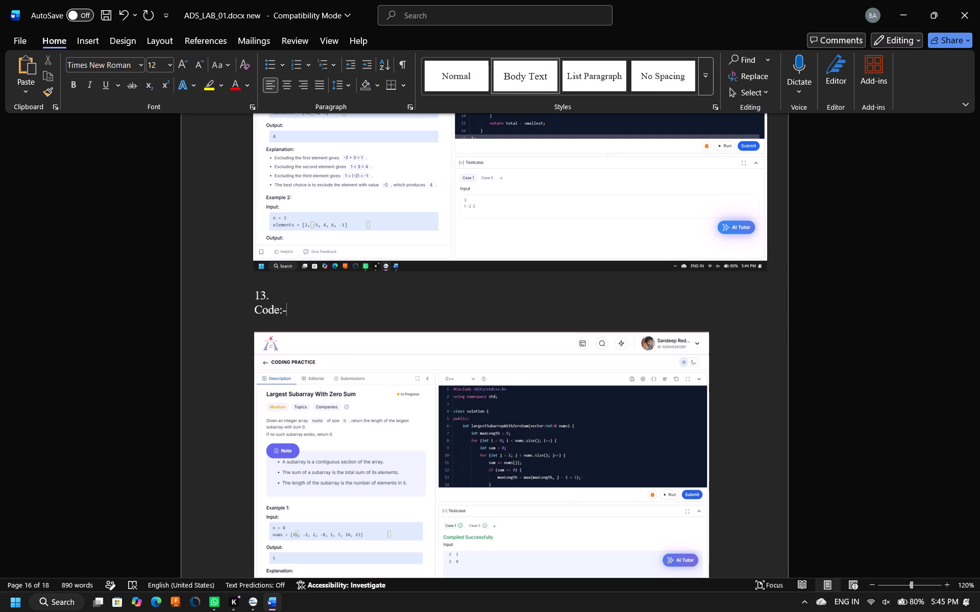
pyautogui.press('Return')
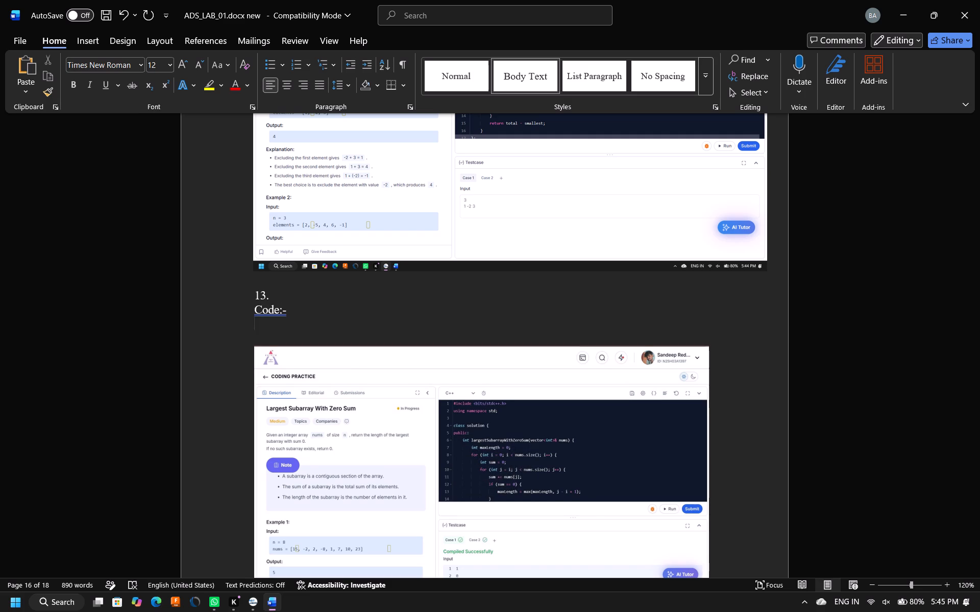
# In Chrome, return to the Coding Practice problem list and open the Largest Subarray With Zero Sum problem.
pyautogui.hotkey('alt', 'Tab')
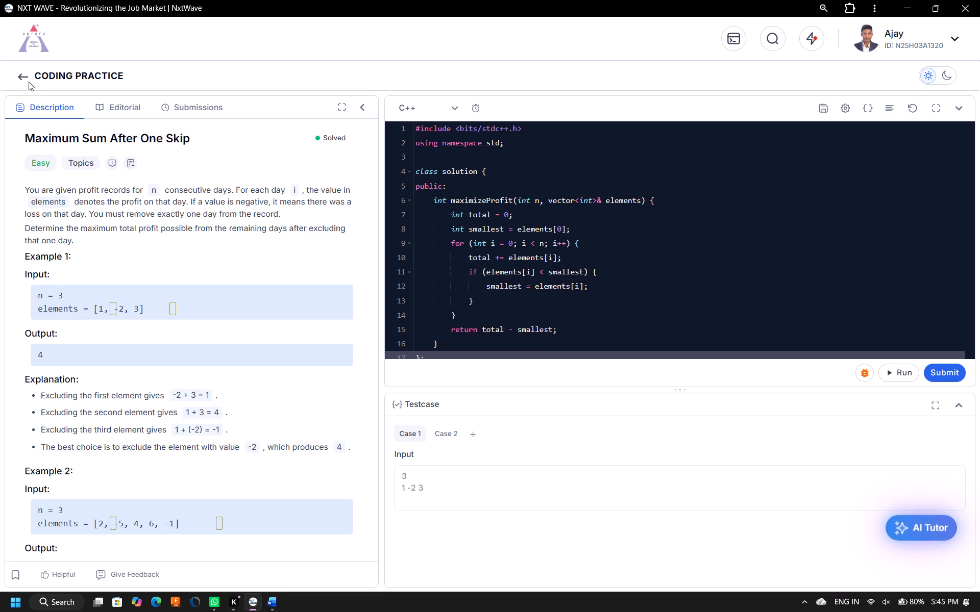
pyautogui.click(26, 74)
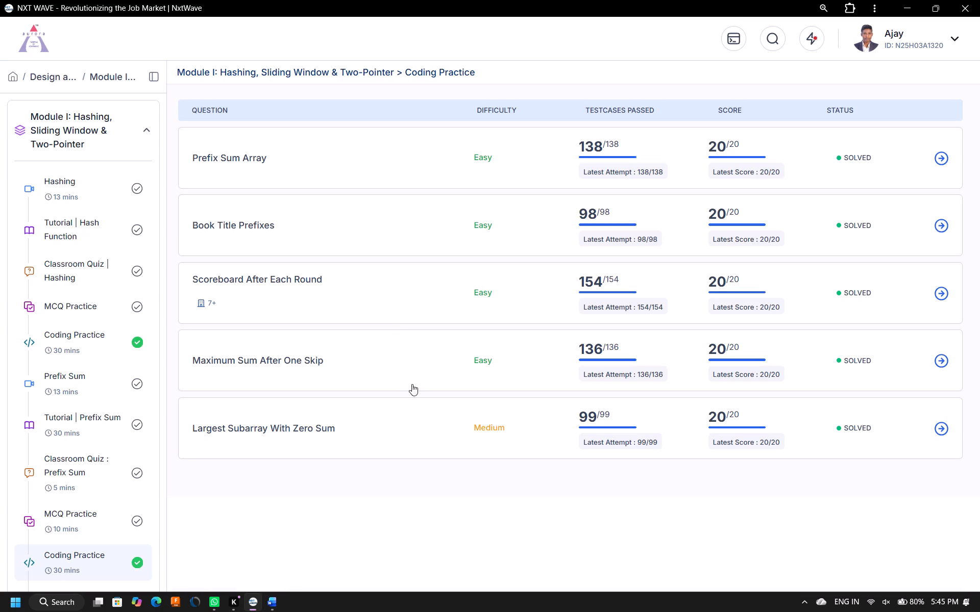
pyautogui.hotkey('alt', 'Tab')
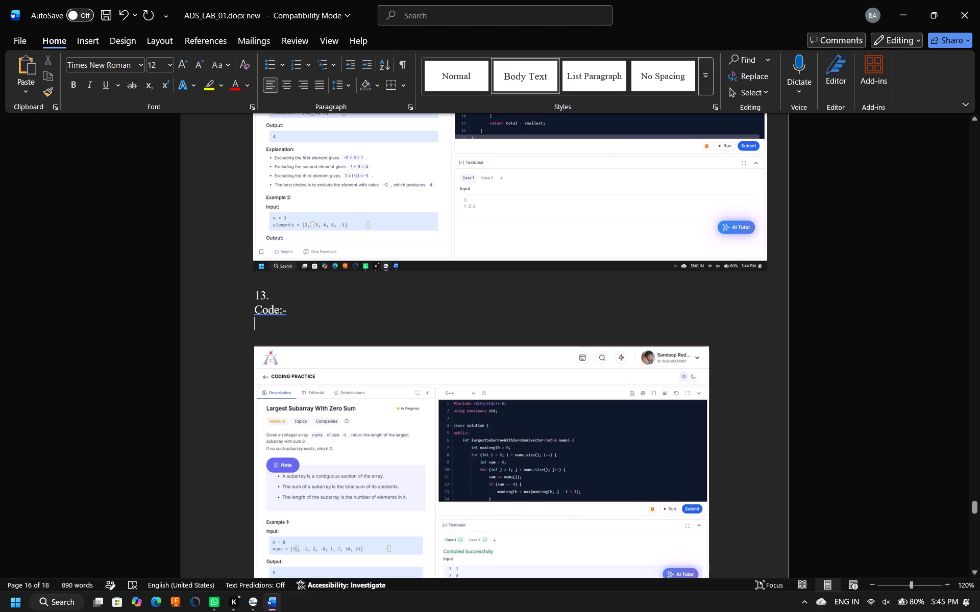
pyautogui.hotkey('alt', 'Tab')
pyautogui.click(409, 432)
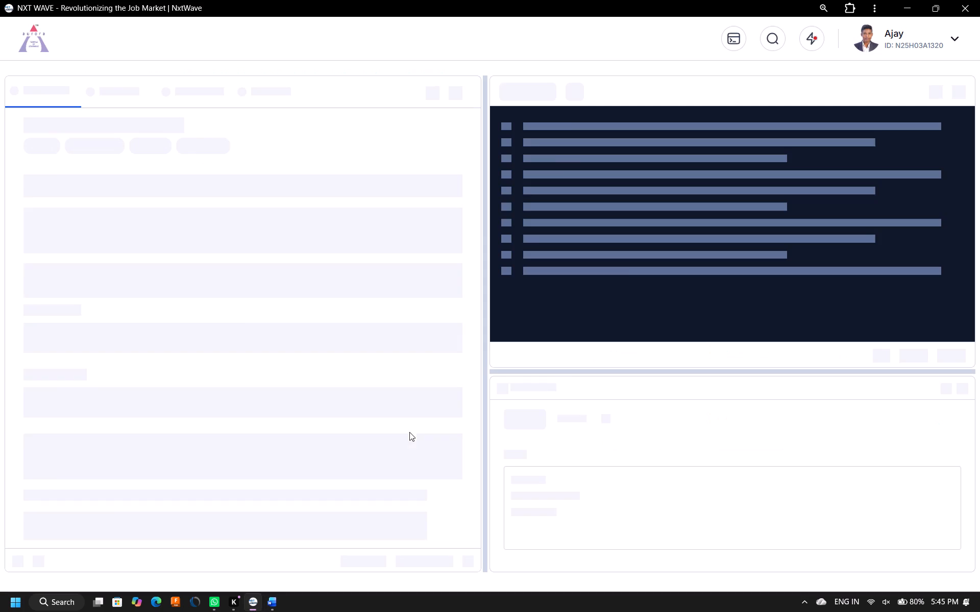
# Delete the commented-out main function below the class in the Largest Subarray With Zero Sum solution.
pyautogui.scroll(-1, 554, 282)
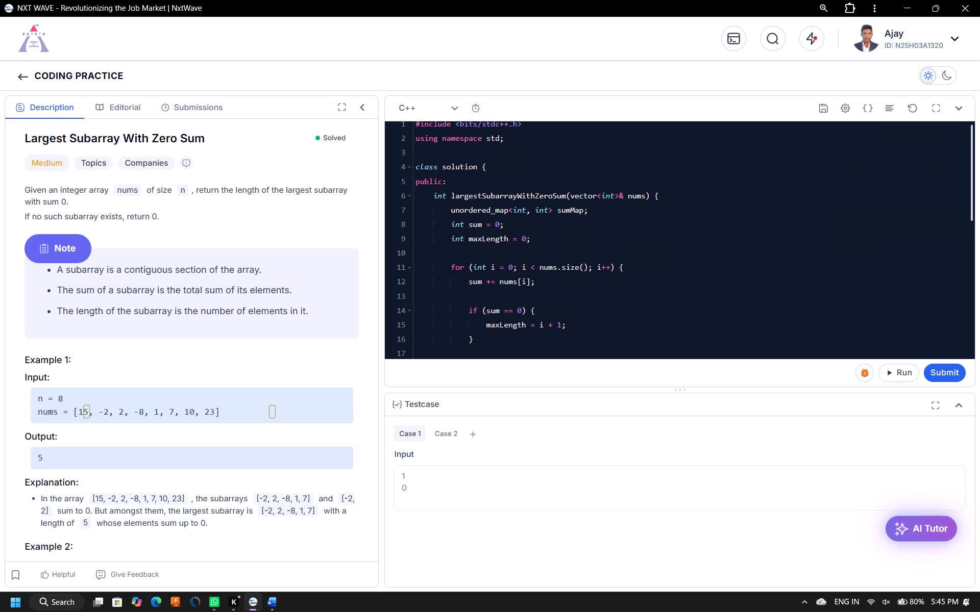
pyautogui.scroll(-4, 554, 282)
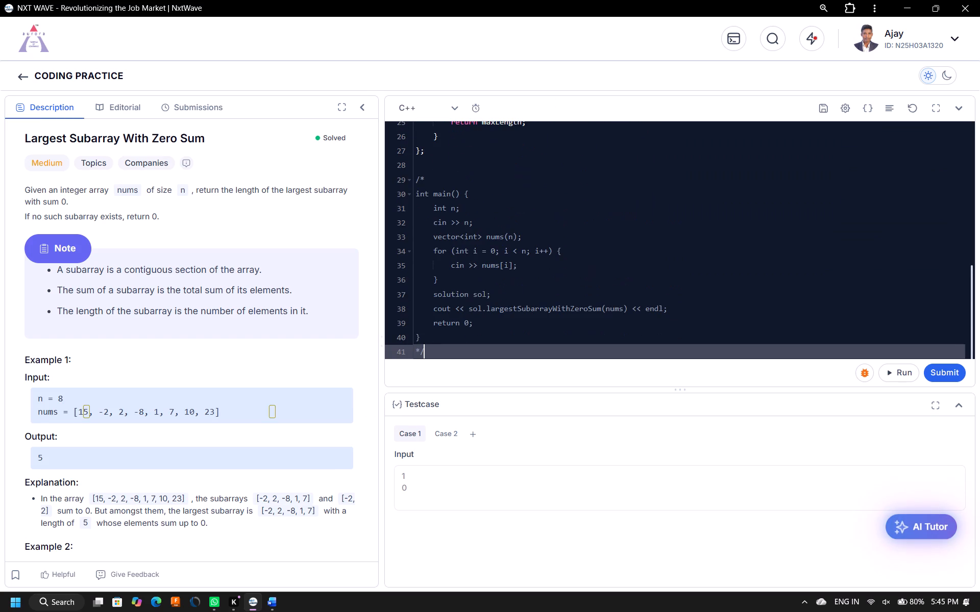
pyautogui.moveTo(418, 163); pyautogui.dragTo(518, 409)
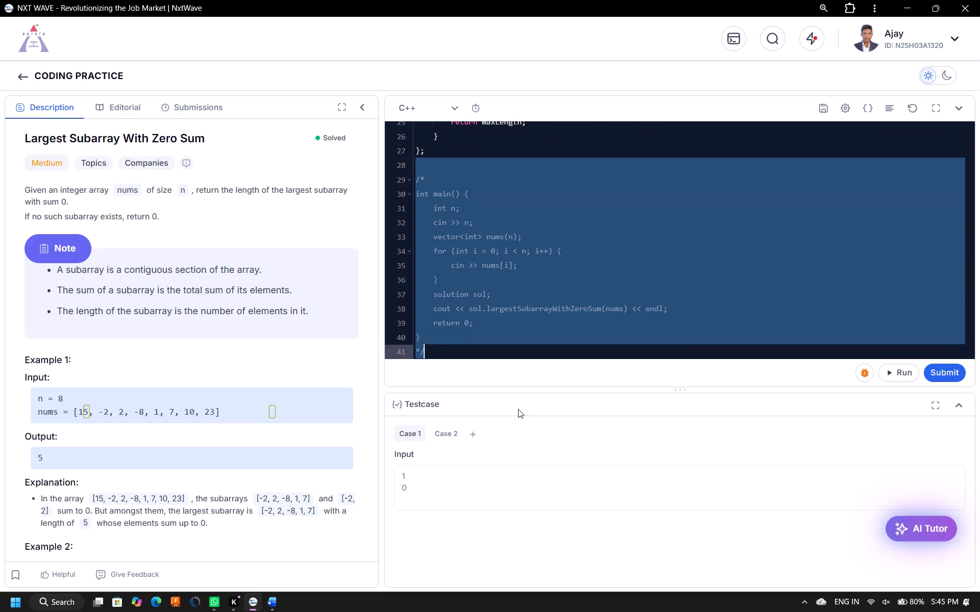
pyautogui.press('BackSpace')
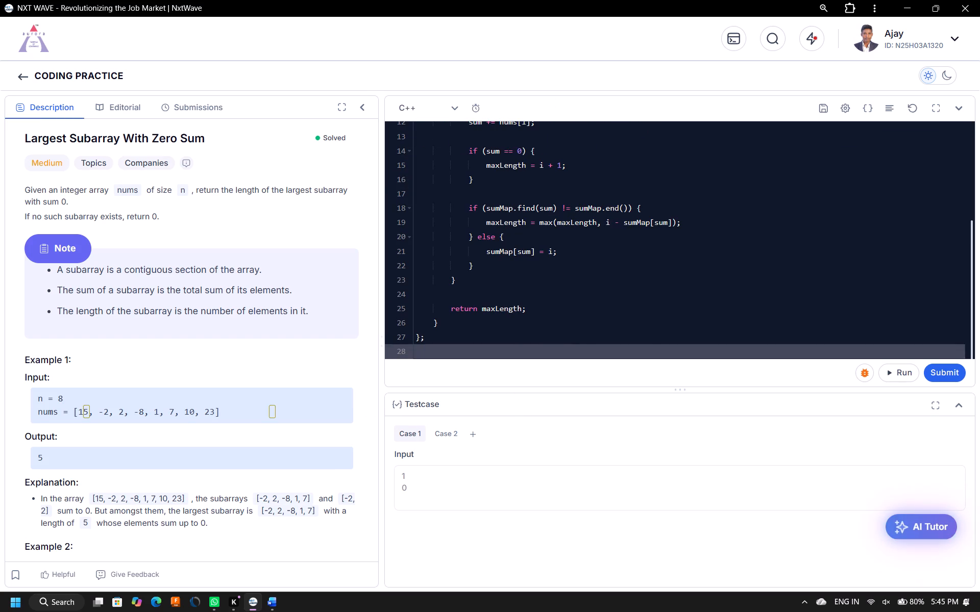
# Copy the entire remaining solution code and paste it in Word below question 13's "Code:-" heading.
pyautogui.scroll(7, 499, 279)
pyautogui.moveTo(415, 130); pyautogui.dragTo(442, 251)
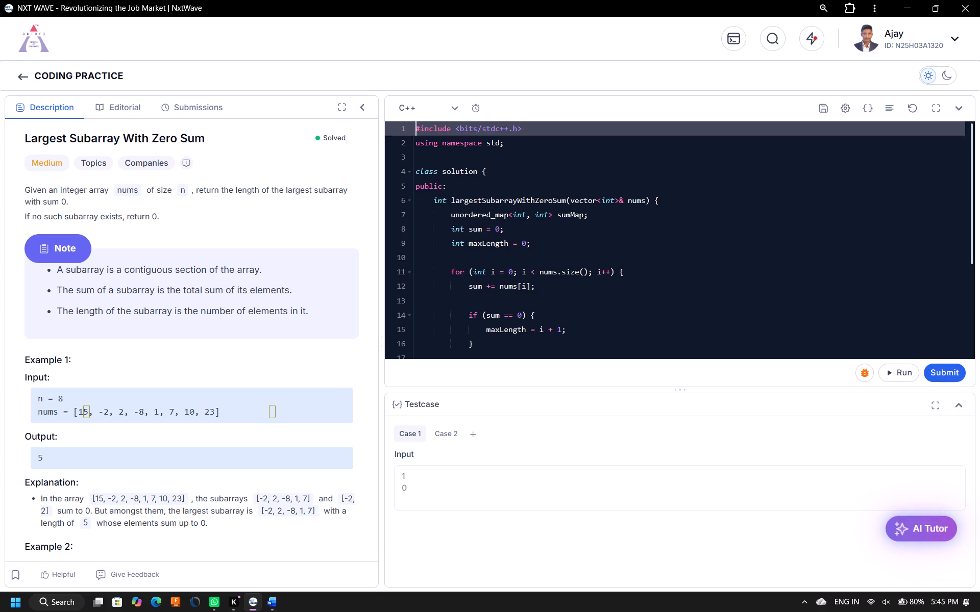
pyautogui.moveTo(442, 251); pyautogui.dragTo(514, 476)
pyautogui.hotkey('ctrl', 'c')
pyautogui.hotkey('ctrl', 'c')
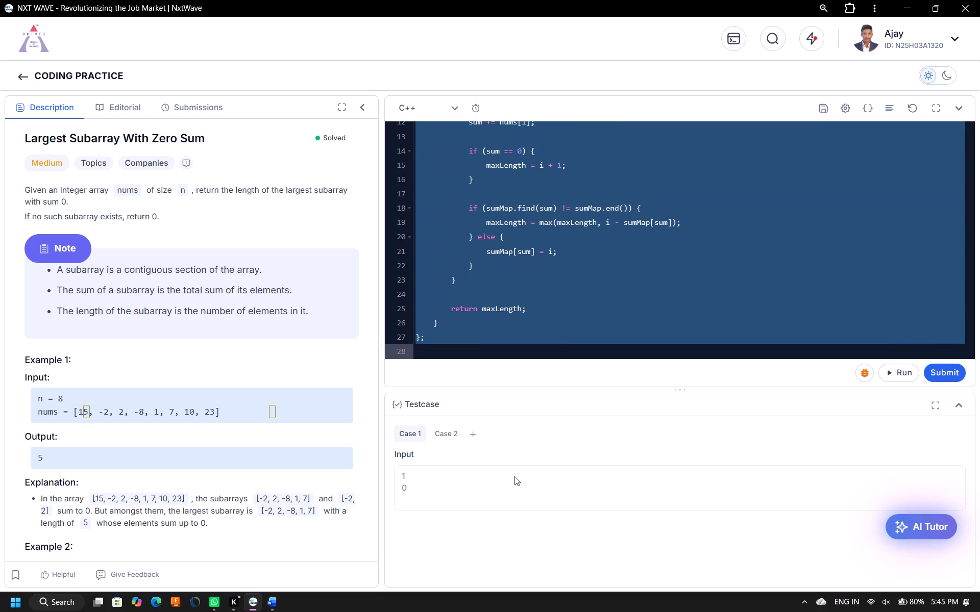
pyautogui.hotkey('alt', 'Tab')
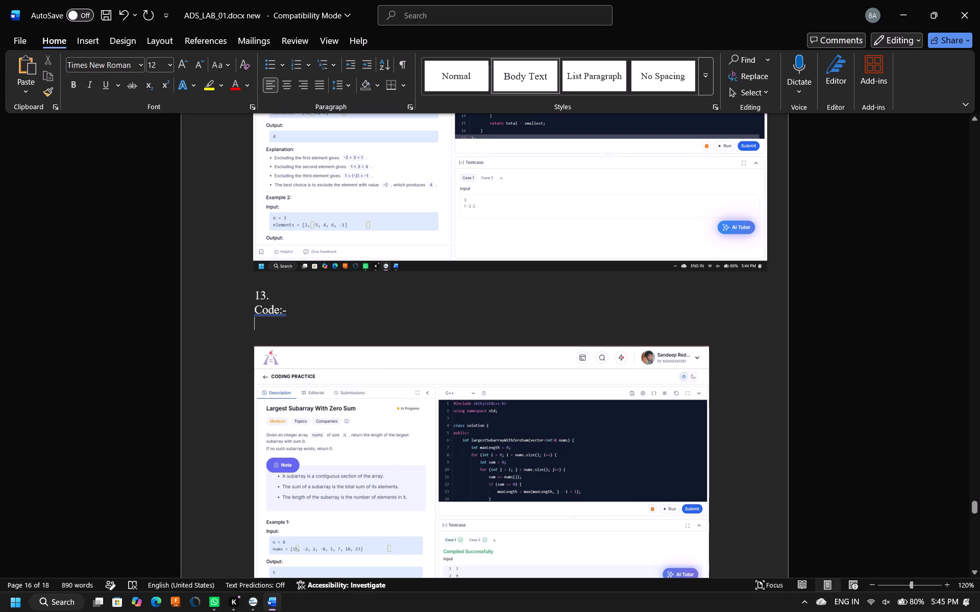
pyautogui.hotkey('ctrl', 'v')
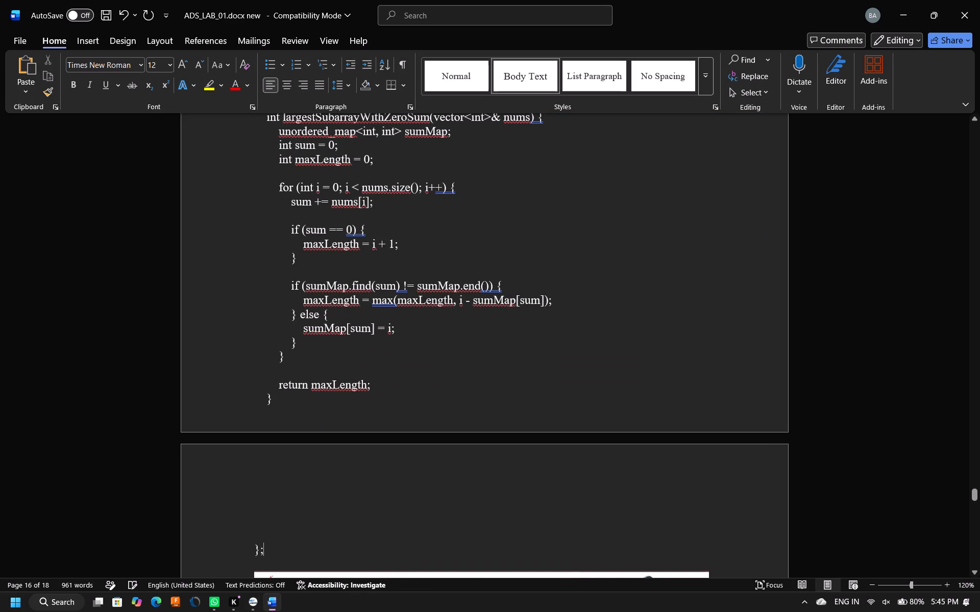
pyautogui.scroll(-1, 400, 451)
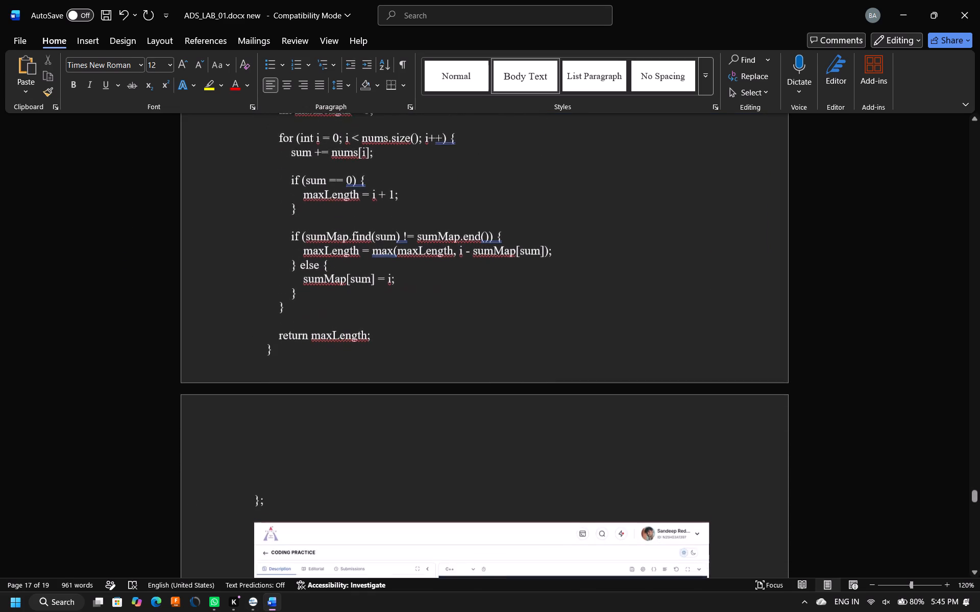
pyautogui.scroll(-2, 400, 451)
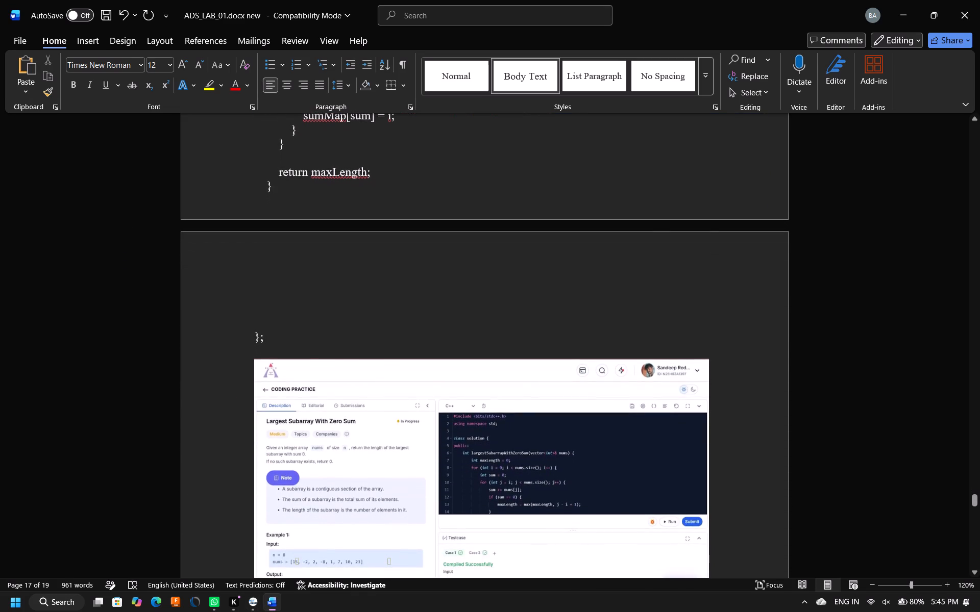
# In Chrome, capture a full-screen screenshot of the Largest Subarray With Zero Sum problem with the solution code shown from its first line.
pyautogui.hotkey('alt', 'Tab')
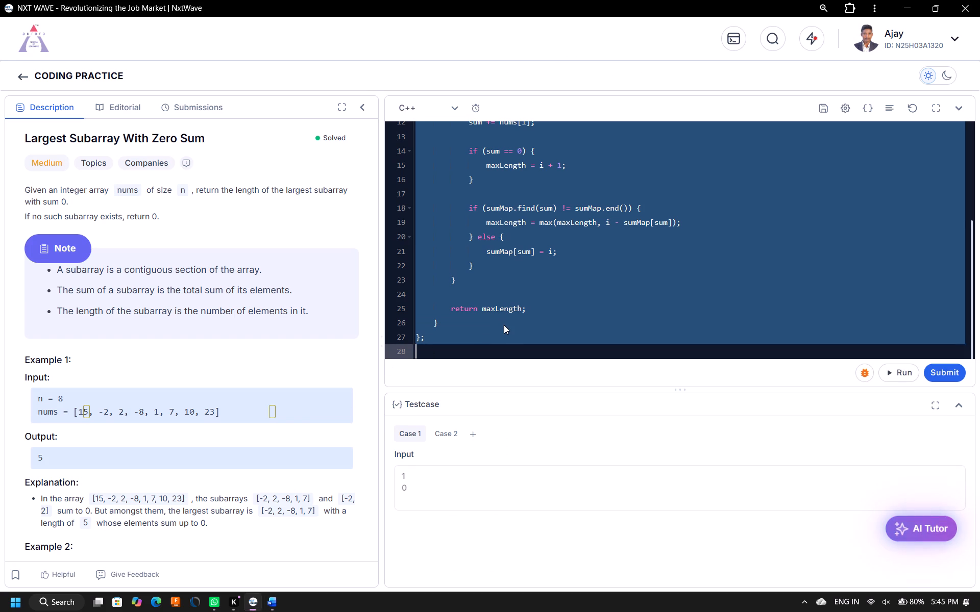
pyautogui.click(504, 325)
pyautogui.scroll(9, 504, 325)
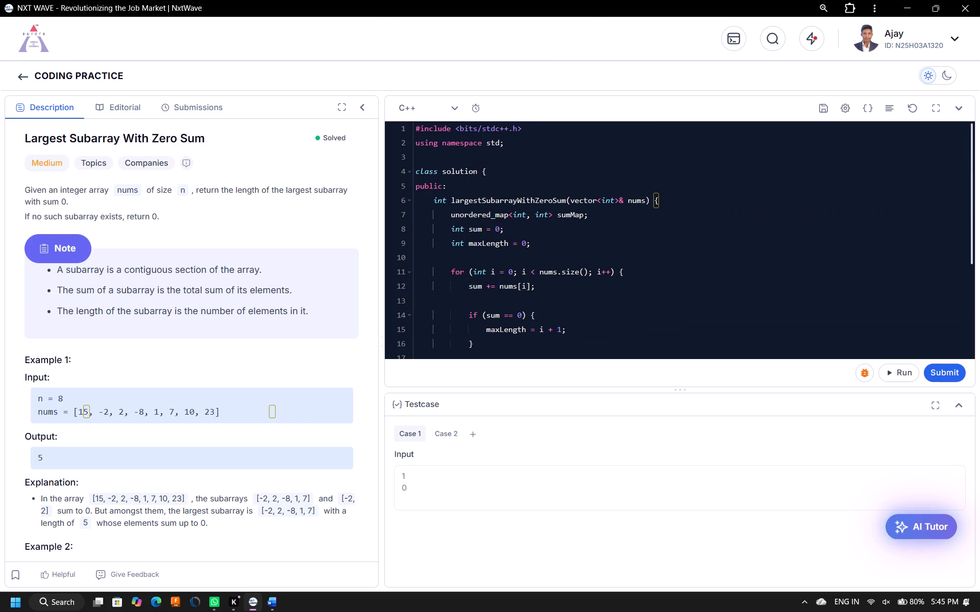
pyautogui.press('shift+super+s')
pyautogui.click(467, 28)
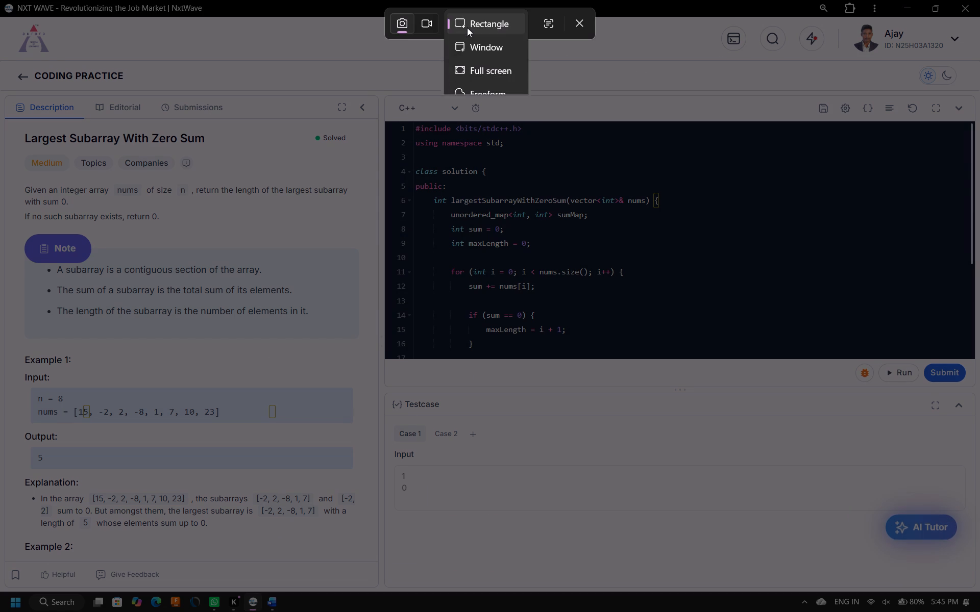
pyautogui.click(486, 74)
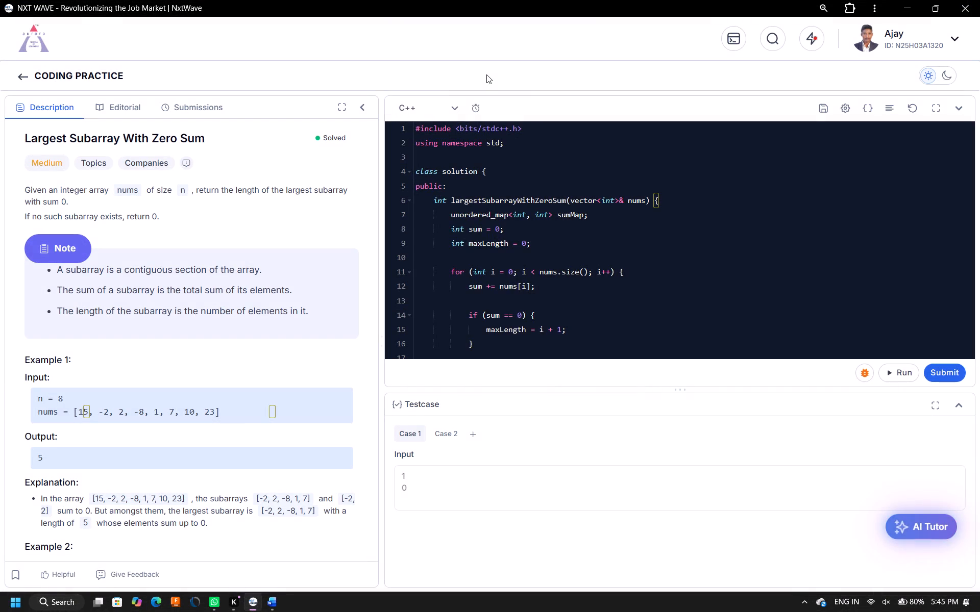
pyautogui.hotkey('ctrl', 'c')
pyautogui.hotkey('ctrl', 'c')
pyautogui.hotkey('ctrl', 'c')
pyautogui.hotkey('ctrl', 'c')
pyautogui.press('space')
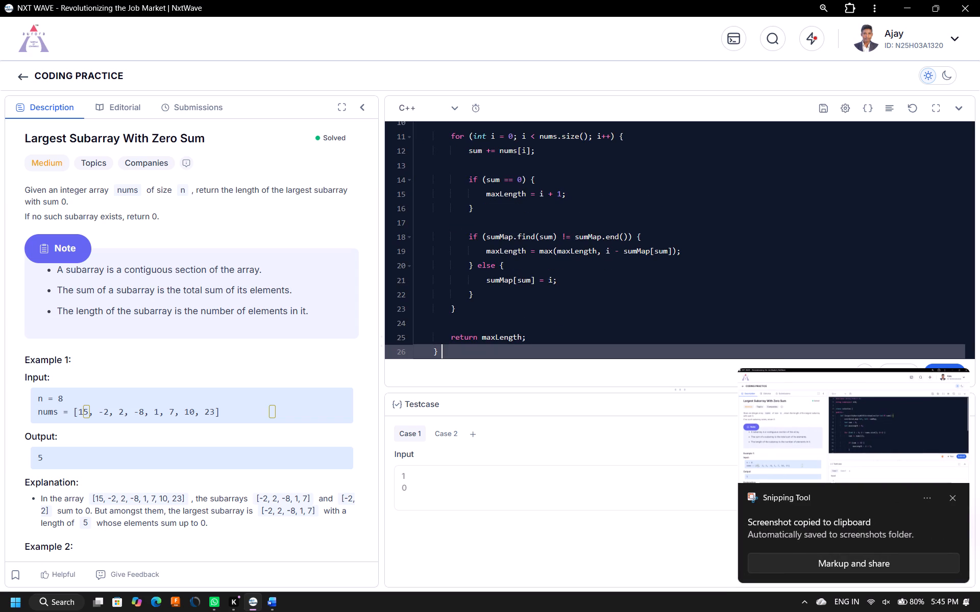
# Switch to Word and paste the new Largest Subarray With Zero Sum capture at question 13's old screenshot.
pyautogui.hotkey('alt', 'Tab')
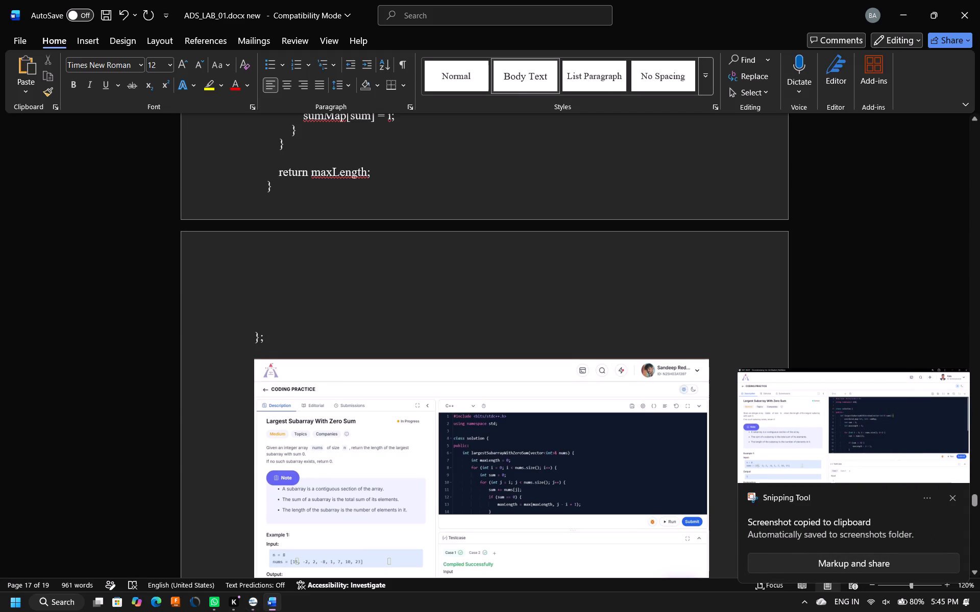
pyautogui.click(441, 423)
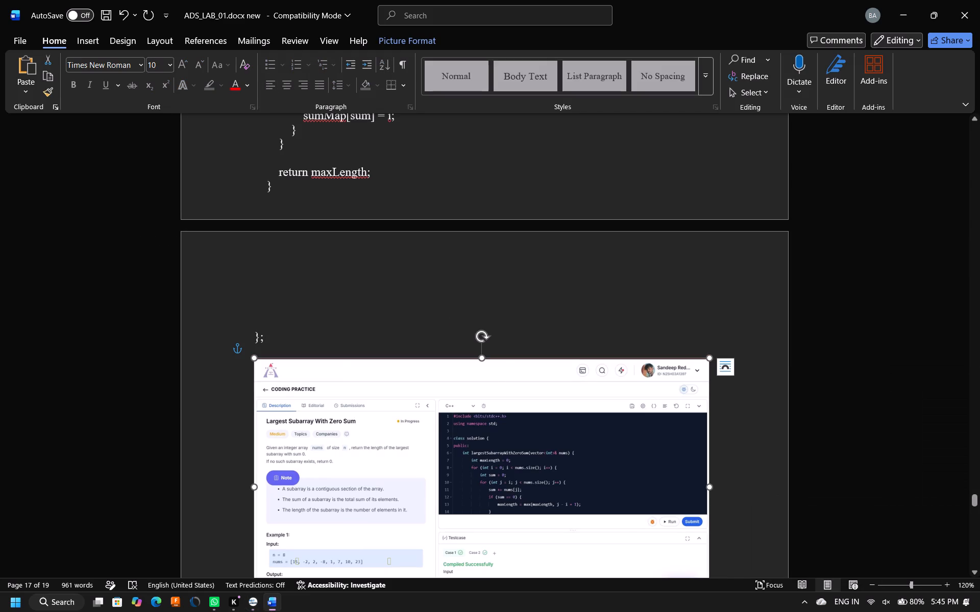
pyautogui.hotkey('ctrl', 'v')
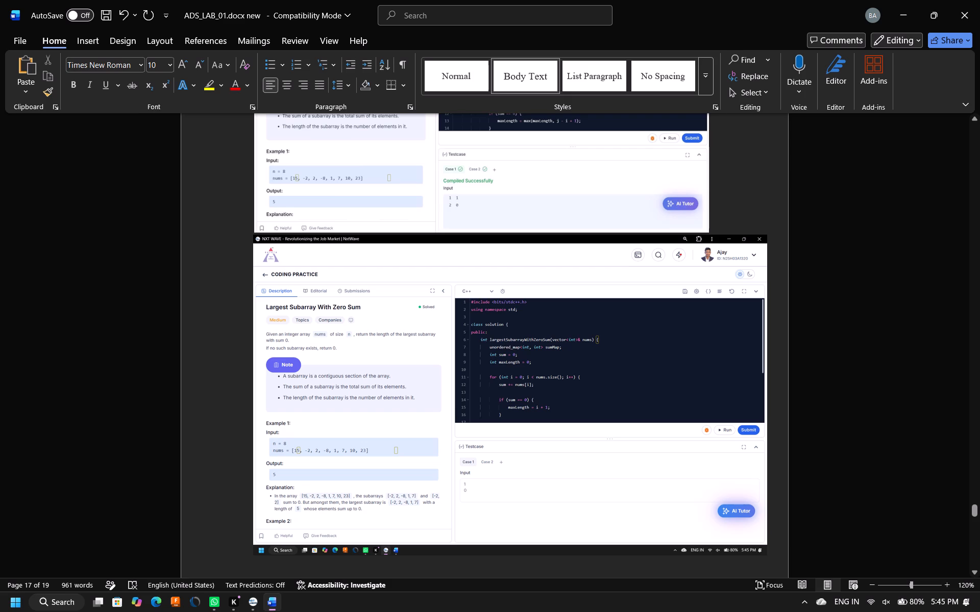
# Delete the old Largest Subarray With Zero Sum screenshot between question 13's code and the new capture.
pyautogui.scroll(3, 441, 423)
pyautogui.scroll(-1, 441, 423)
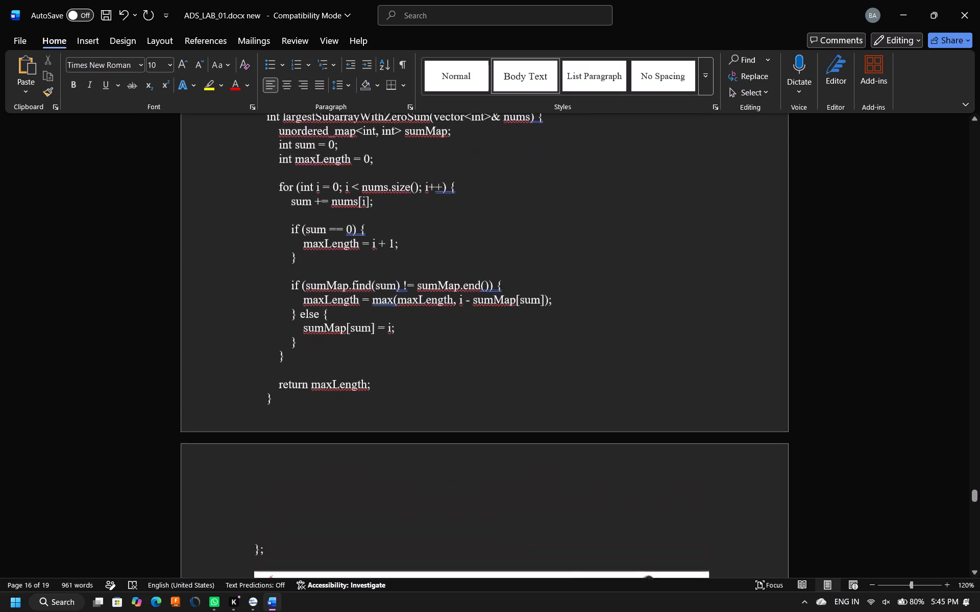
pyautogui.scroll(-1, 441, 423)
pyautogui.click(441, 423)
pyautogui.press('BackSpace')
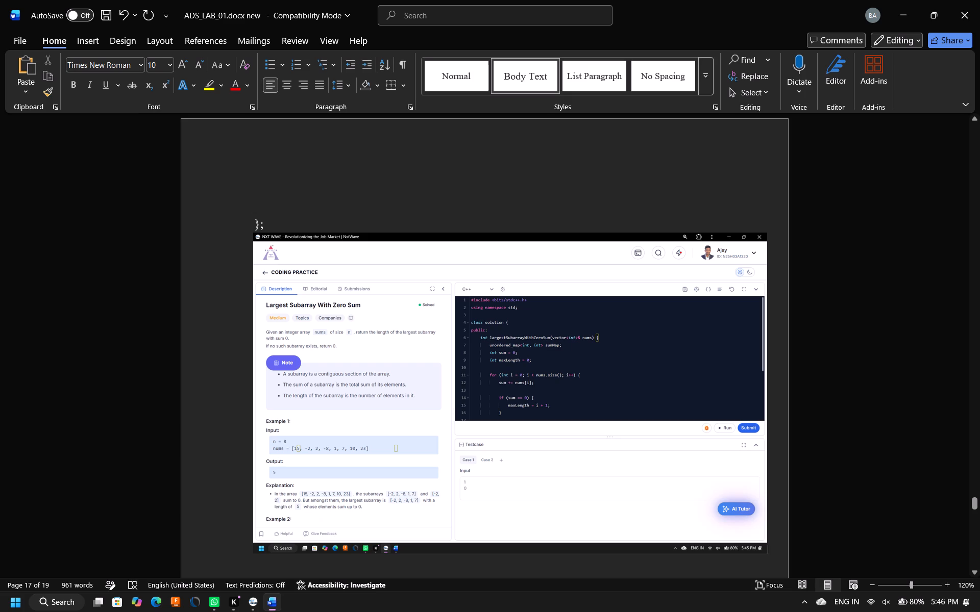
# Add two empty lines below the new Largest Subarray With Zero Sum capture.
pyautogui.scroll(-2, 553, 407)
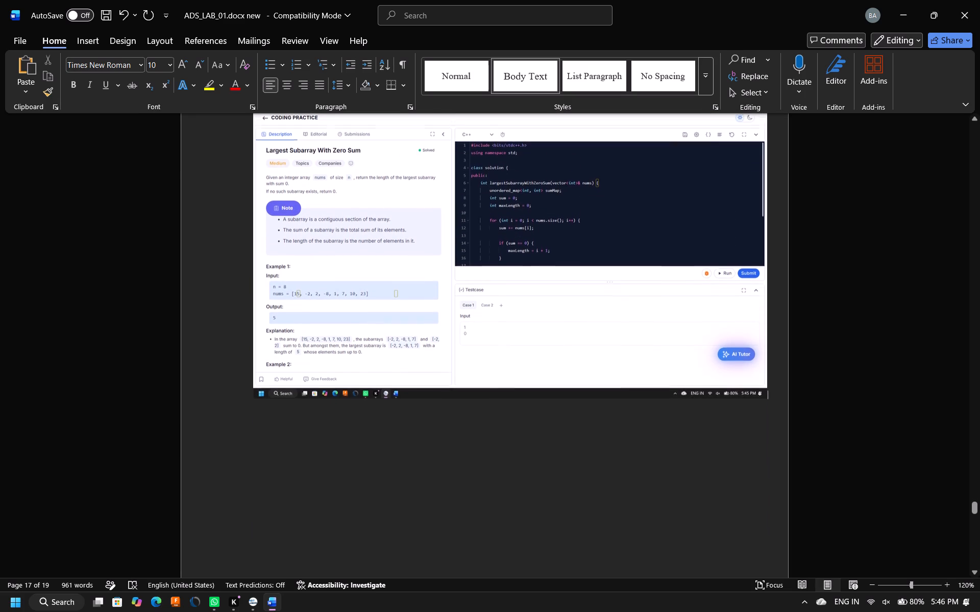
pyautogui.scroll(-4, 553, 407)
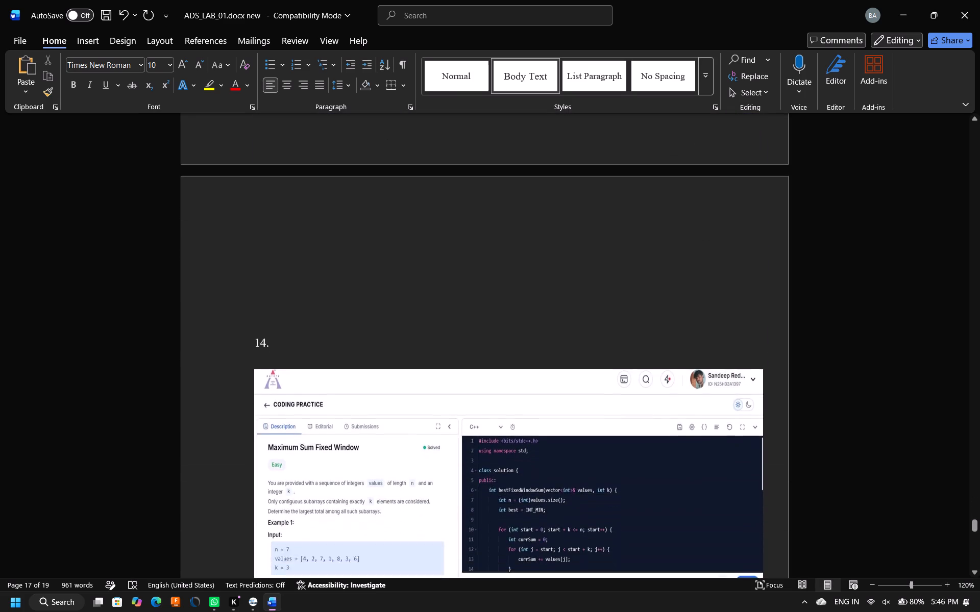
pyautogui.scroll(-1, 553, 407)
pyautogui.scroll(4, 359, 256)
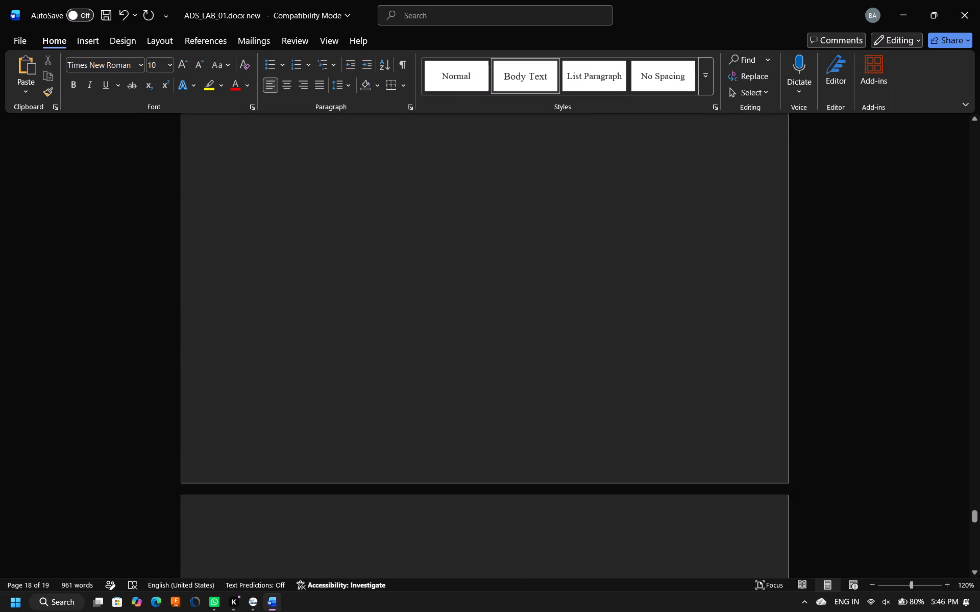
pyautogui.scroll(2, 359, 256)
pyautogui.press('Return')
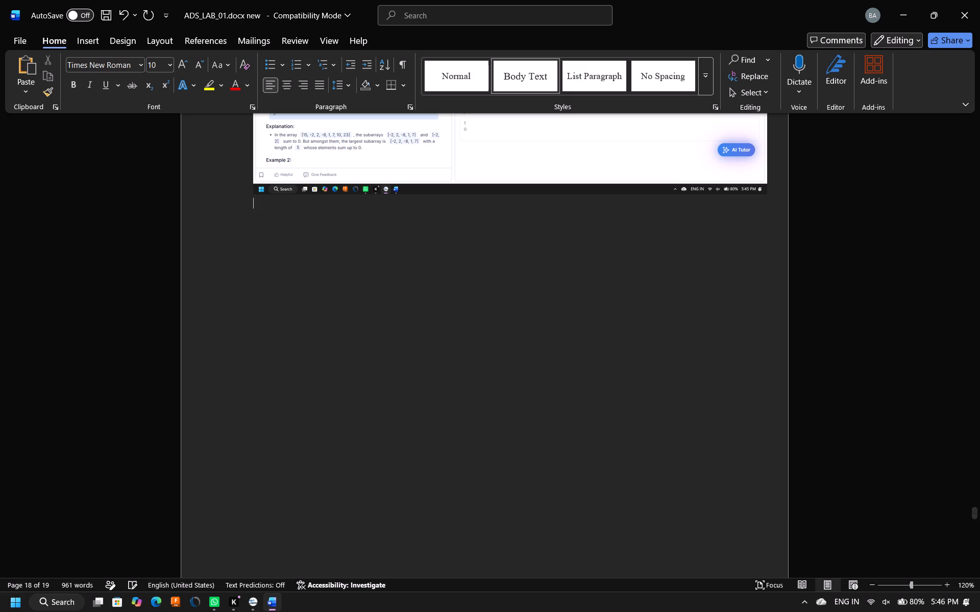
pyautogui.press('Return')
# Delete the surplus empty lines above the question 14 heading.
pyautogui.scroll(-6, 514, 283)
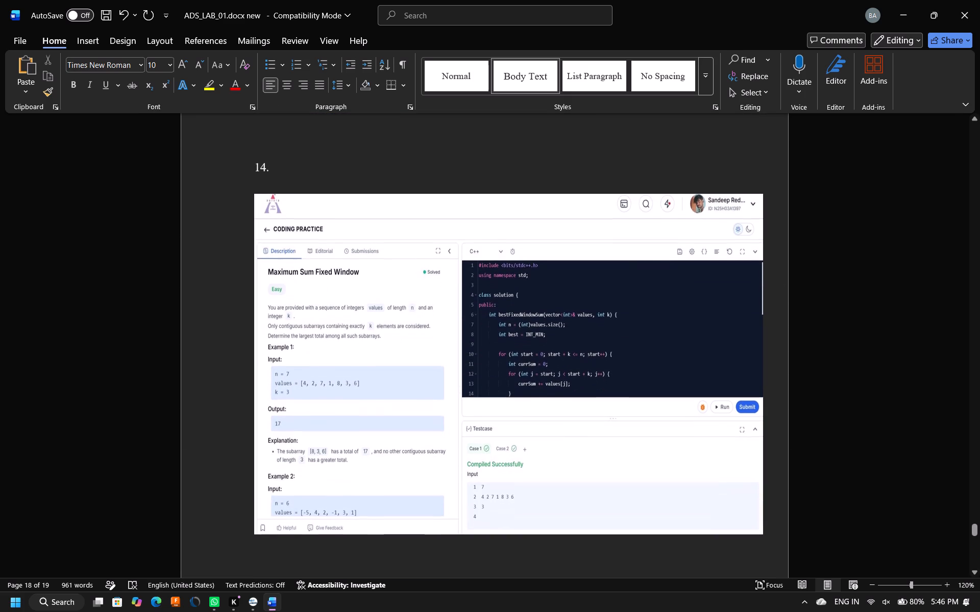
pyautogui.click(320, 165)
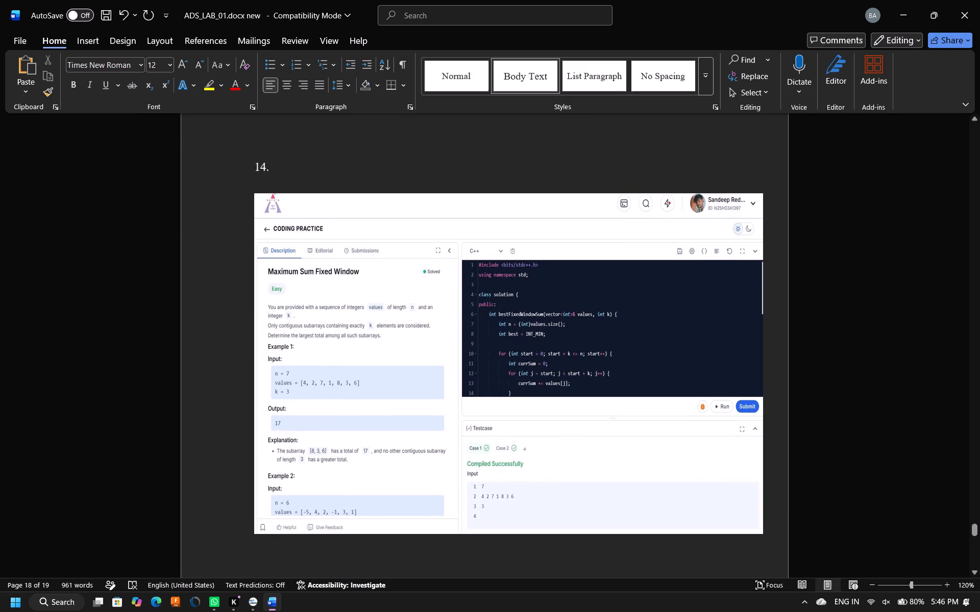
pyautogui.press('Up')
pyautogui.press('BackSpace')
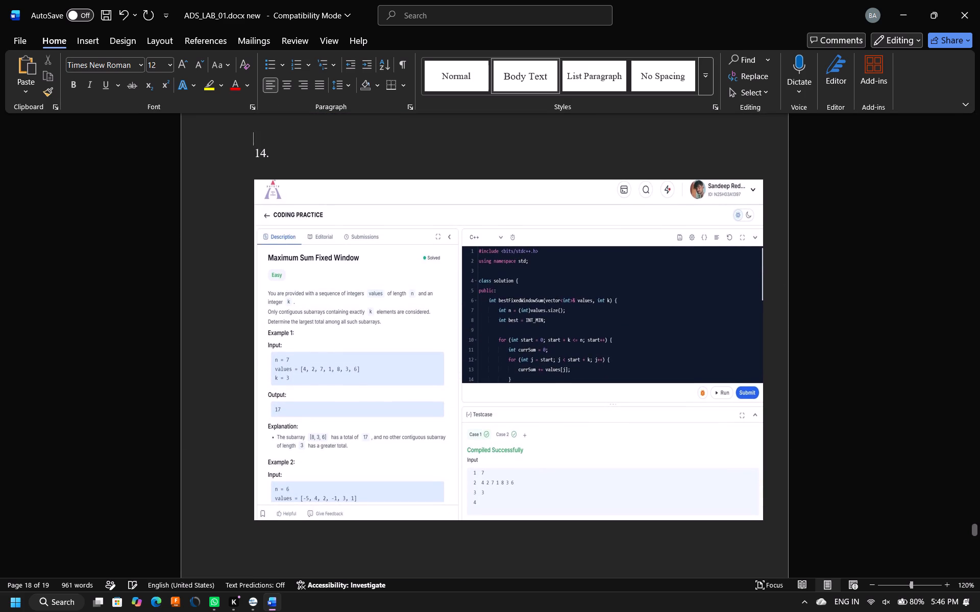
pyautogui.press('BackSpace')
pyautogui.scroll(3, 320, 165)
pyautogui.press('BackSpace')
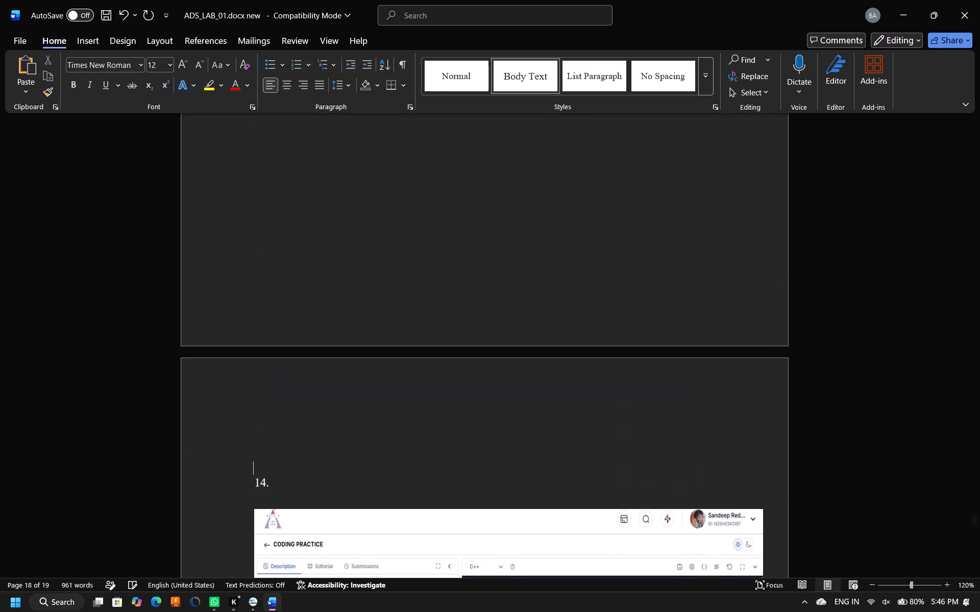
pyautogui.press('BackSpace')
# Remove the remaining empty line directly below question 13's new capture and insert two fresh line breaks there.
pyautogui.scroll(1, 320, 165)
pyautogui.scroll(-1, 320, 165)
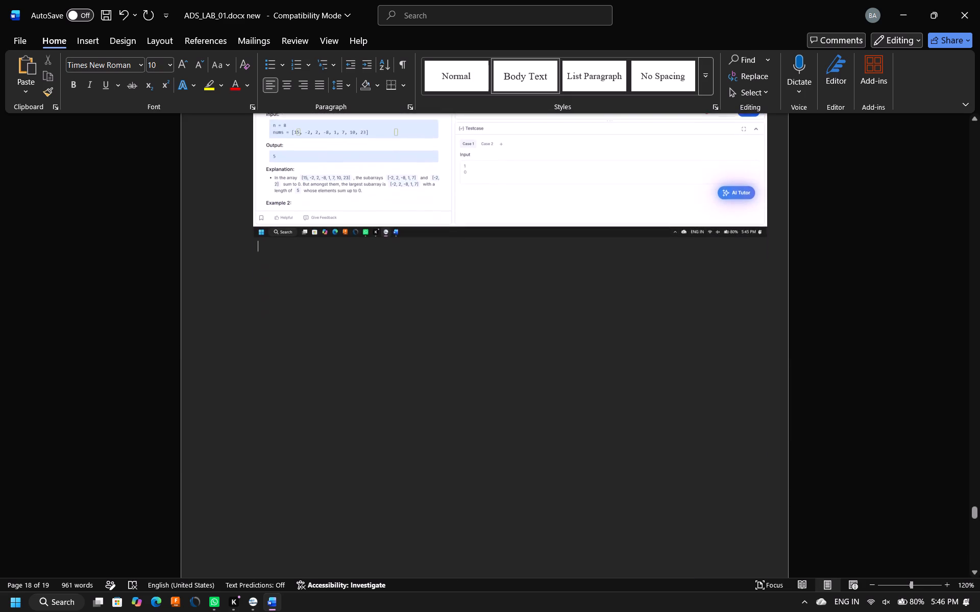
pyautogui.scroll(-2, 320, 165)
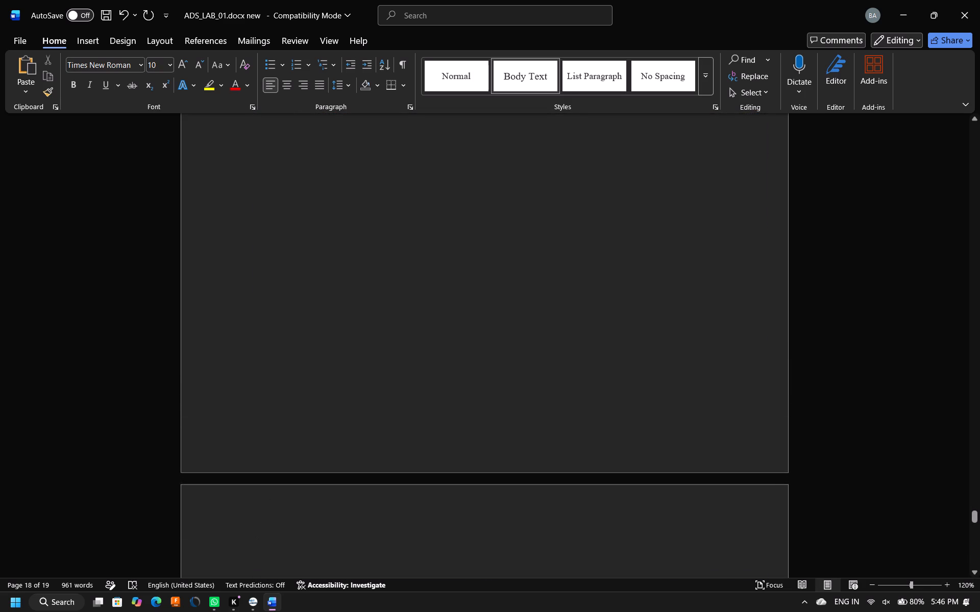
pyautogui.scroll(1, 320, 165)
pyautogui.press('BackSpace')
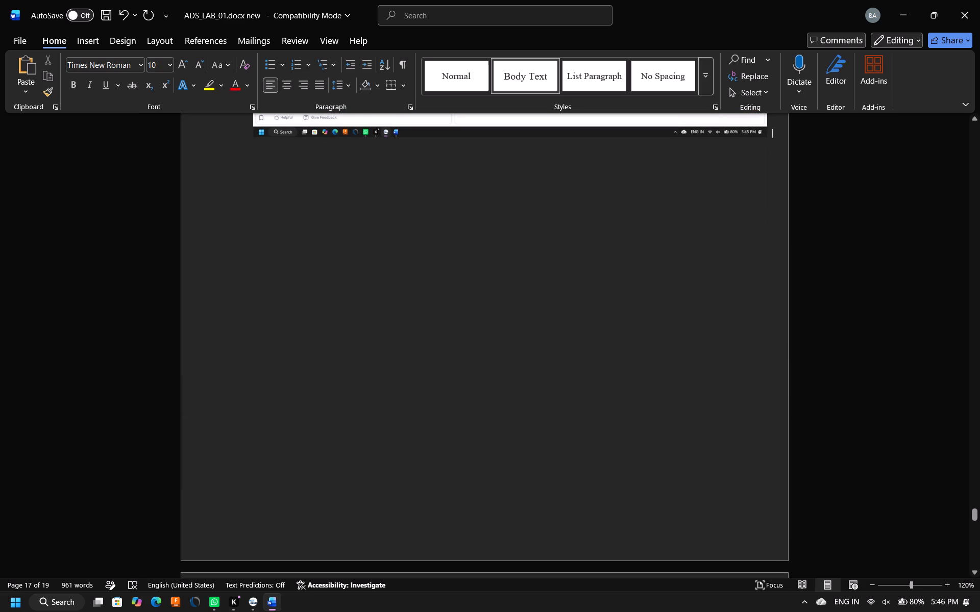
pyautogui.press('Return')
pyautogui.press('Return')
pyautogui.scroll(-2, 320, 165)
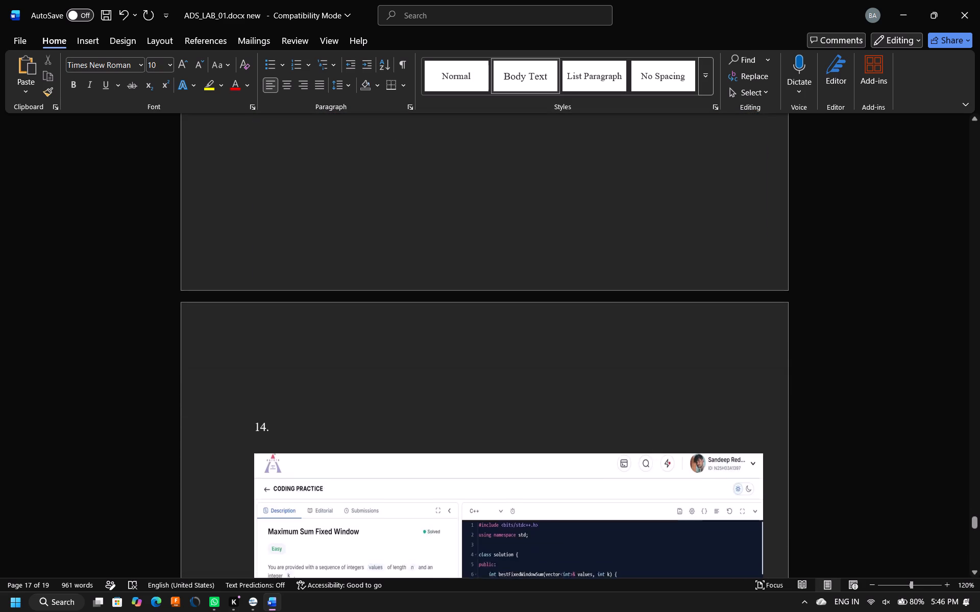
pyautogui.scroll(-1, 320, 165)
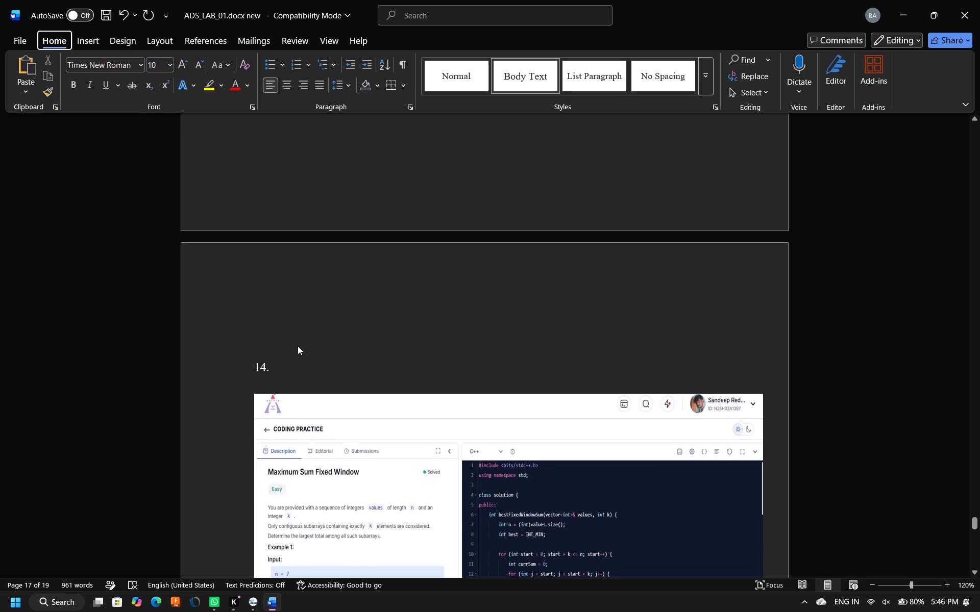
# Switch to Chrome and return from the Largest Subarray With Zero Sum problem to the Coding Practice problem list.
pyautogui.hotkey('alt', 'Tab')
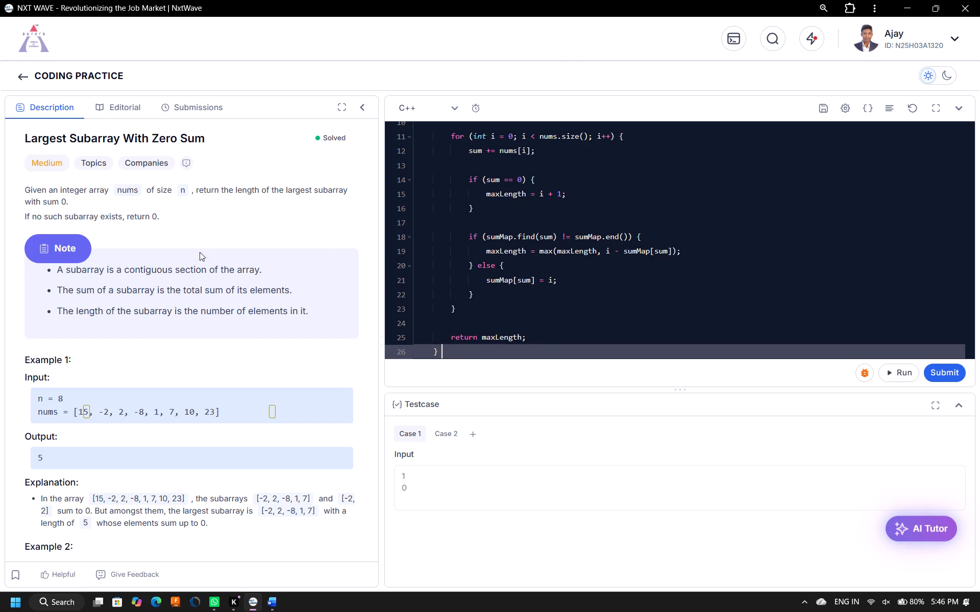
pyautogui.click(21, 83)
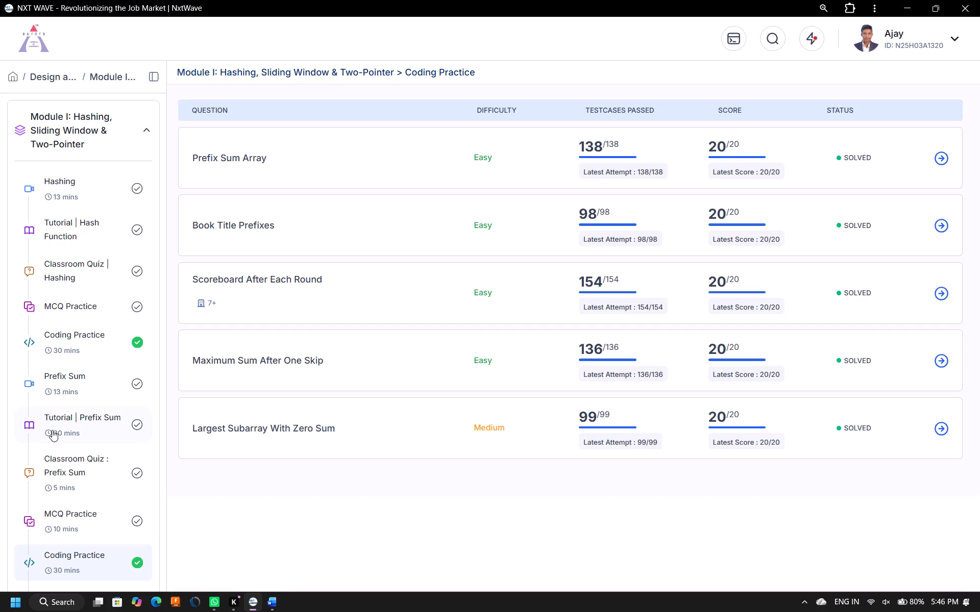
# Open the Maximum Sum Fixed Window problem from the Coding Practice set that follows the Sliding Window & Two Pointers lessons.
pyautogui.scroll(-5, 52, 430)
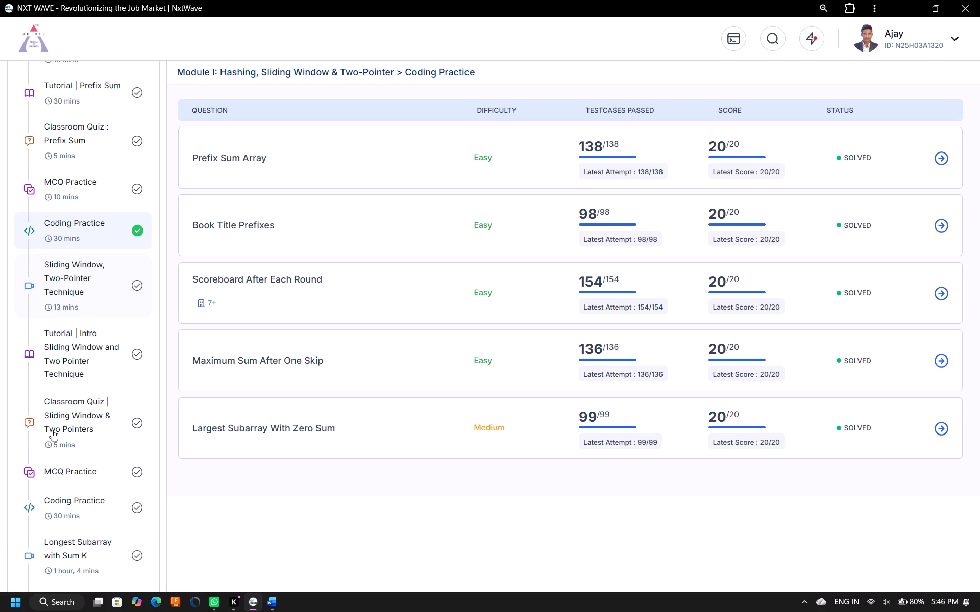
pyautogui.scroll(-1, 52, 430)
pyautogui.click(83, 515)
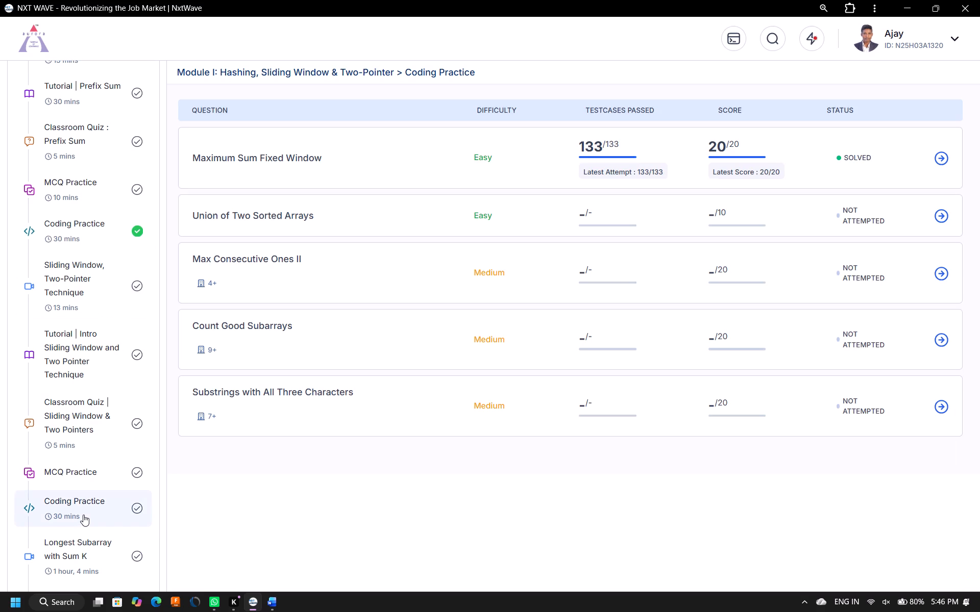
pyautogui.hotkey('alt', 'Tab')
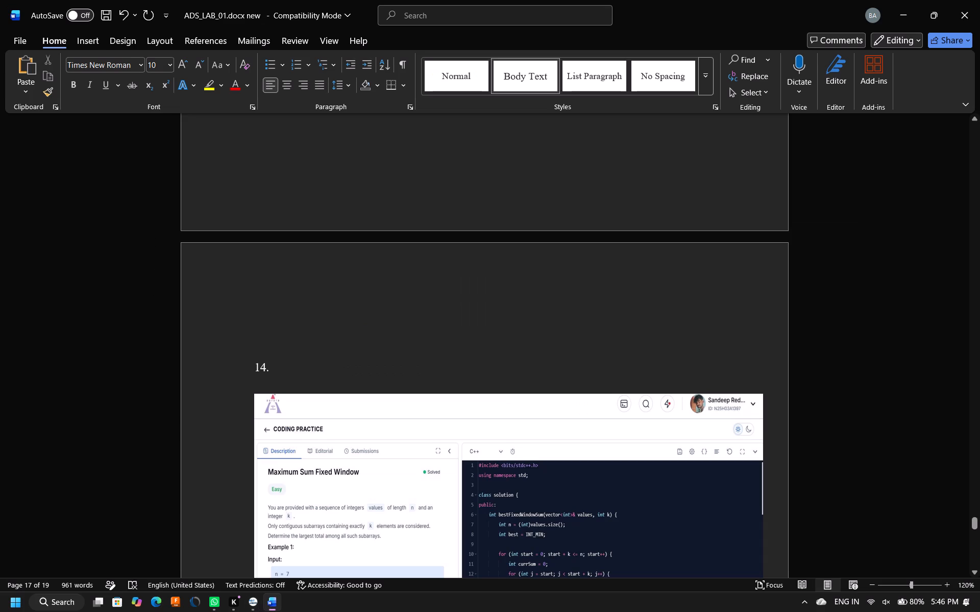
pyautogui.hotkey('alt', 'Tab')
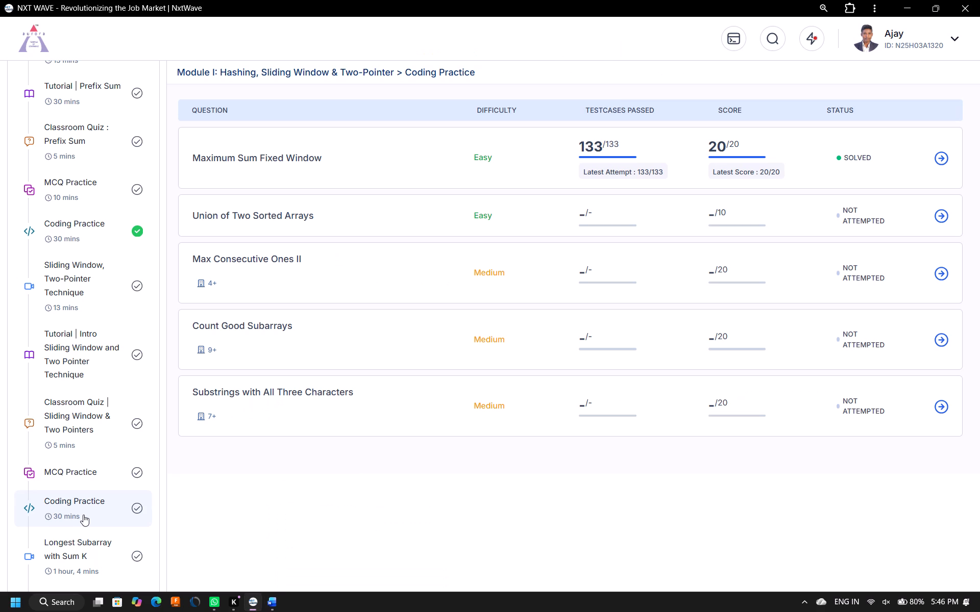
pyautogui.click(442, 162)
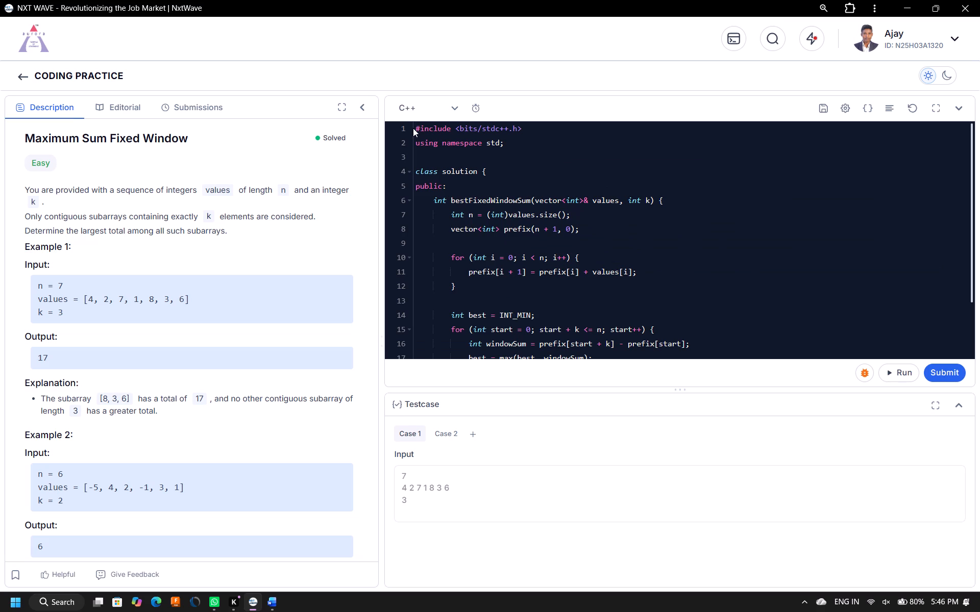
# Copy the entire C++ solution code of the Maximum Sum Fixed Window problem.
pyautogui.moveTo(417, 126); pyautogui.dragTo(537, 374)
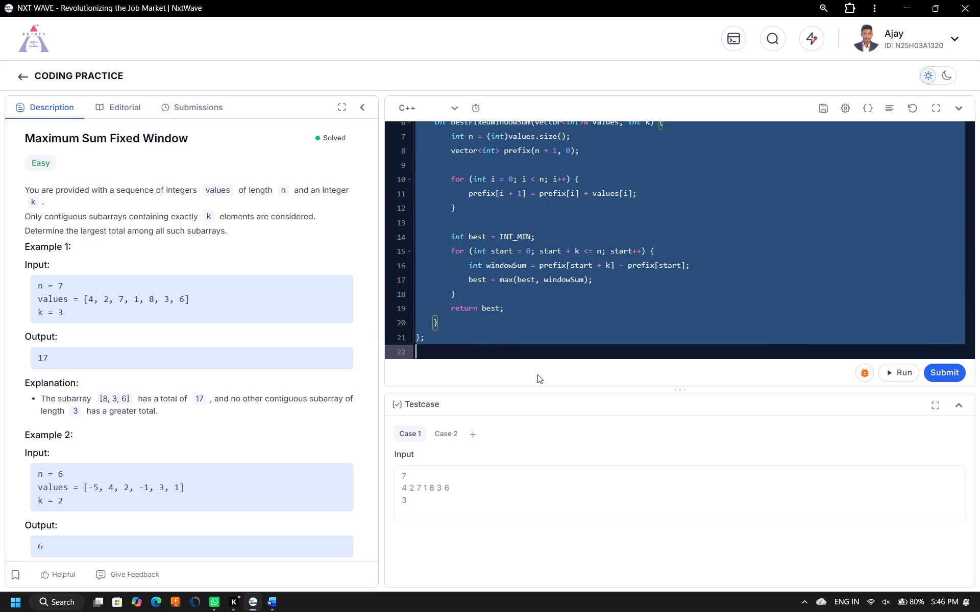
pyautogui.moveTo(537, 374); pyautogui.dragTo(537, 375)
pyautogui.hotkey('ctrl', 'c')
pyautogui.hotkey('ctrl', 'c')
# Switch to Word and delete the old '14.' heading along with the empty lines above it.
pyautogui.hotkey('alt', 'Tab')
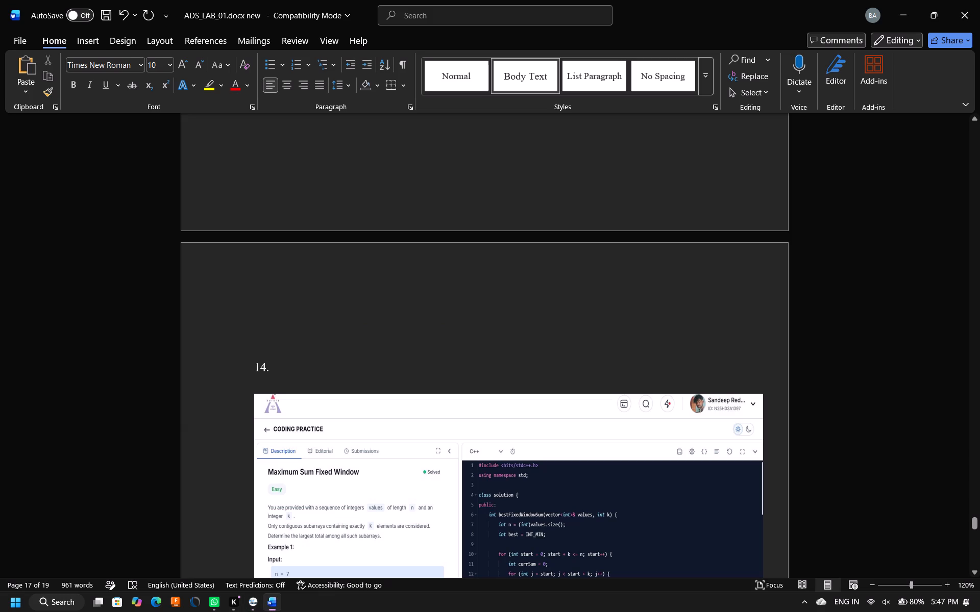
pyautogui.scroll(-1, 363, 416)
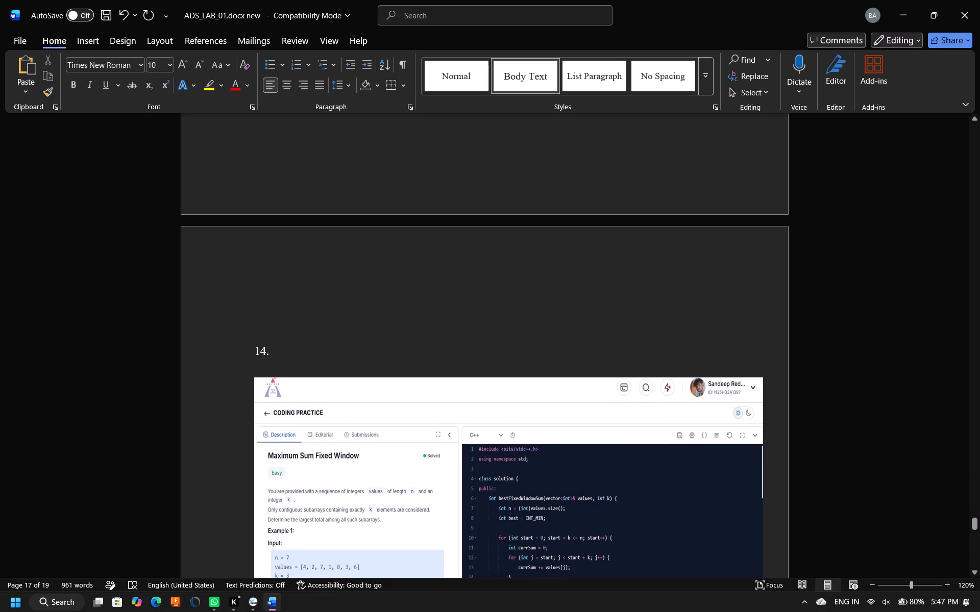
pyautogui.click(311, 359)
pyautogui.press('BackSpace')
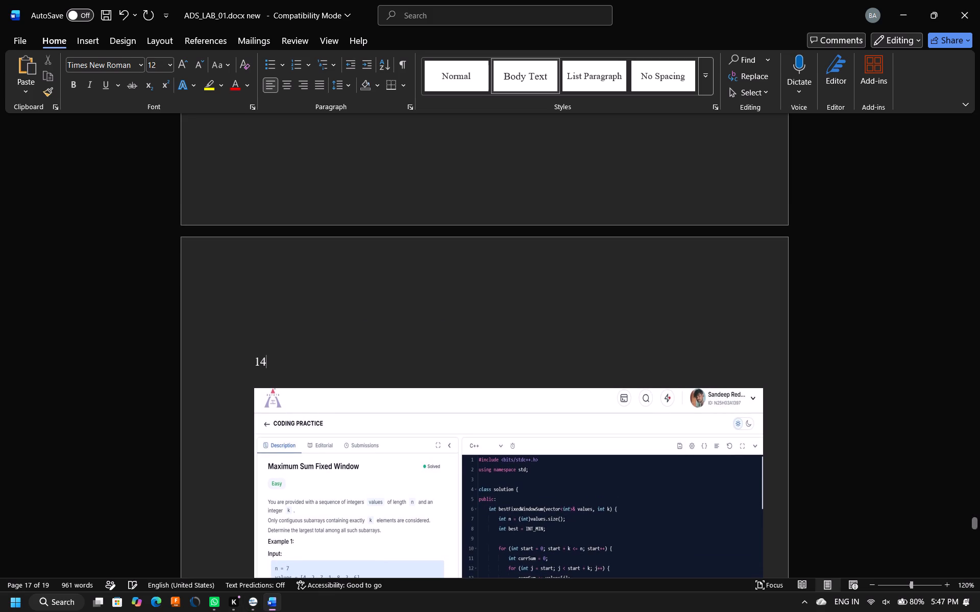
pyautogui.press('BackSpace')
pyautogui.press('BackSpace')
pyautogui.press('BackSpace')
pyautogui.press('BackSpace')
pyautogui.press('BackSpace')
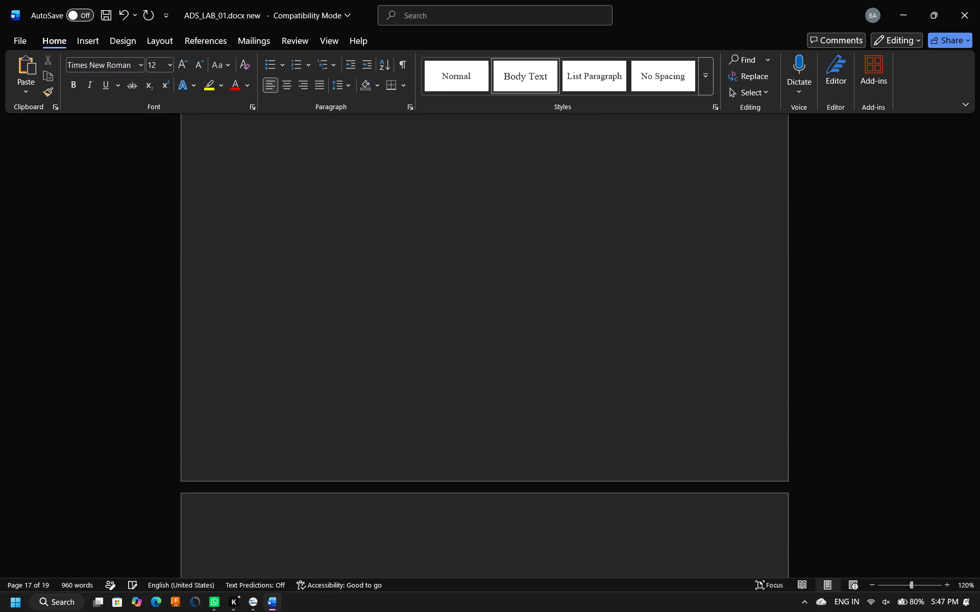
# Add the heading '14:-' below the Largest Subarray With Zero Sum capture, followed by line breaks.
pyautogui.scroll(1, 311, 359)
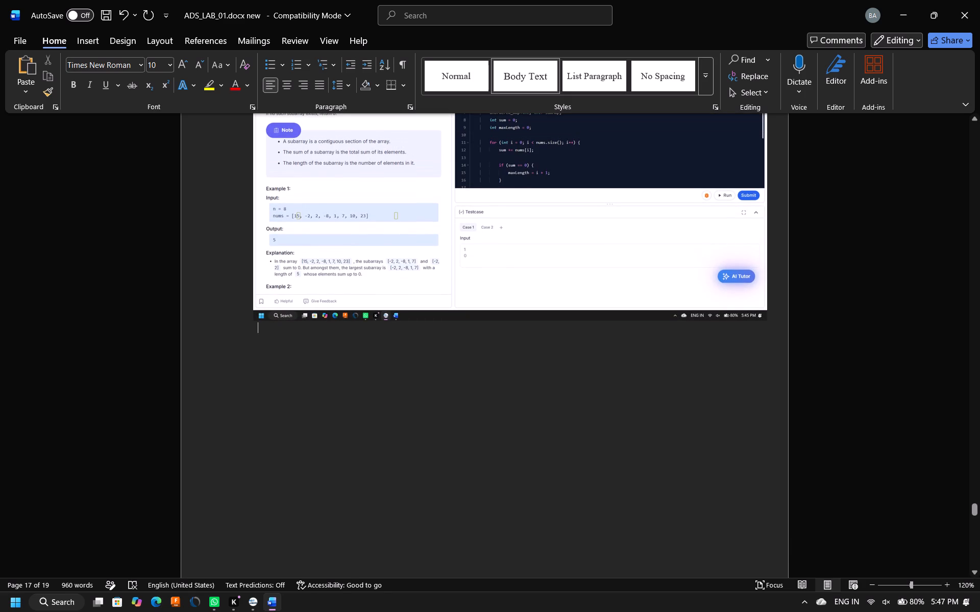
pyautogui.press('Return')
pyautogui.write('14')
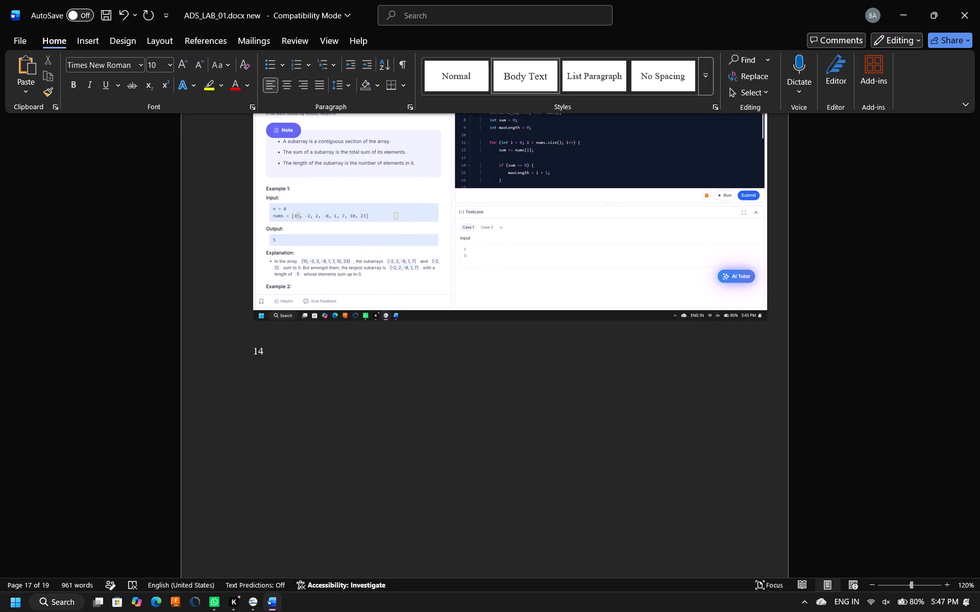
pyautogui.write(':-')
pyautogui.press('Return')
pyautogui.press('Return')
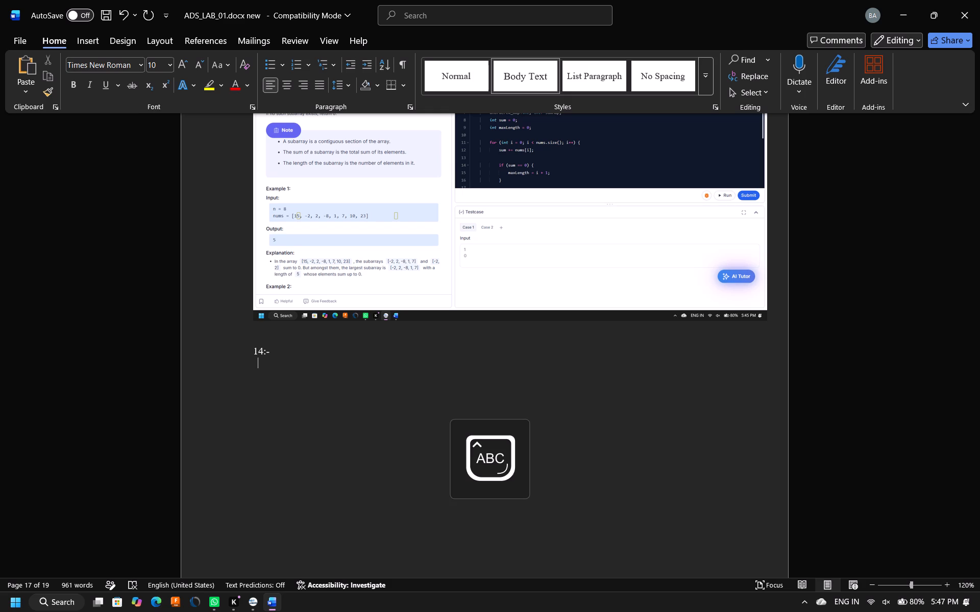
# Add the label 'Code:-' under the 14:- heading and paste the copied Maximum Sum Fixed Window solution below it.
pyautogui.press('o')
pyautogui.press('BackSpace')
pyautogui.press('c')
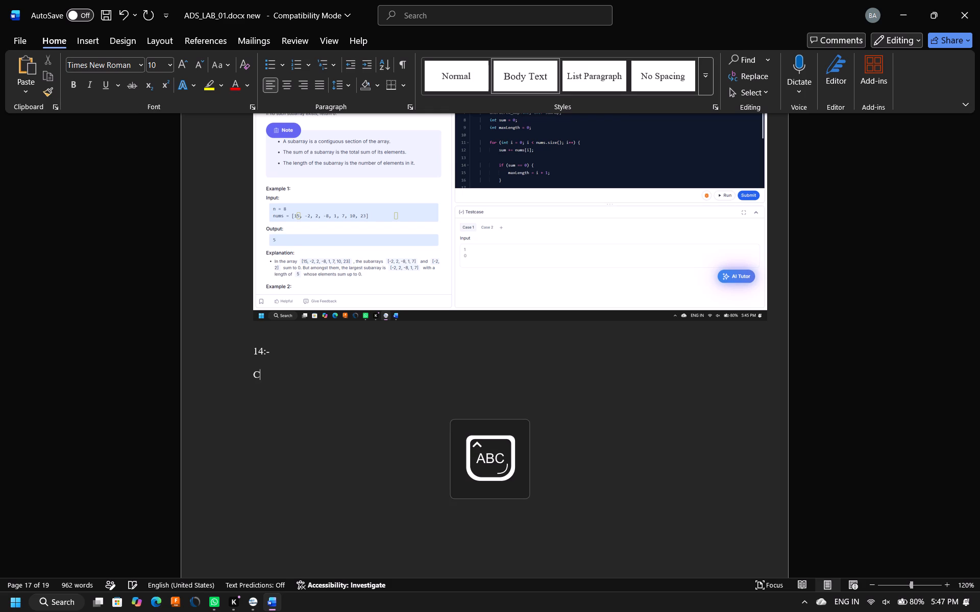
pyautogui.write('de')
pyautogui.write(':-')
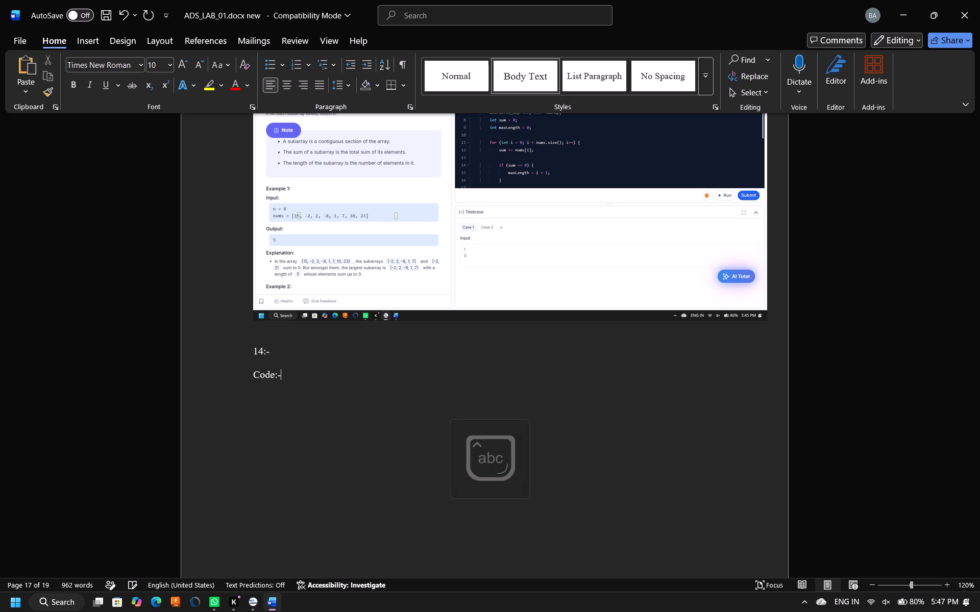
pyautogui.press('Return')
pyautogui.press('Return')
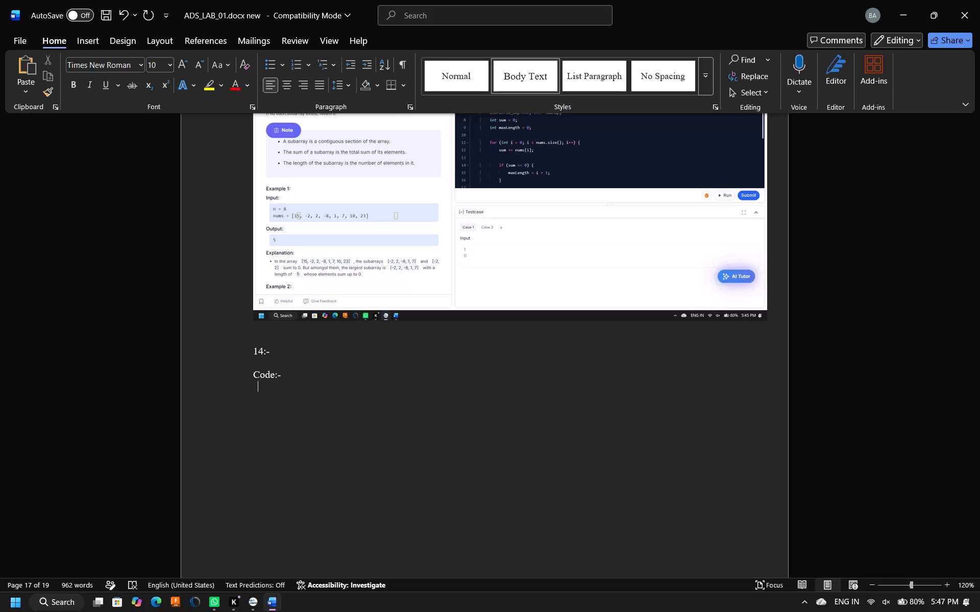
pyautogui.hotkey('ctrl', 'v')
# Switch to Chrome, deselect the code and take a full-screen capture of the Maximum Sum Fixed Window page showing the code's start.
pyautogui.scroll(-2, 311, 359)
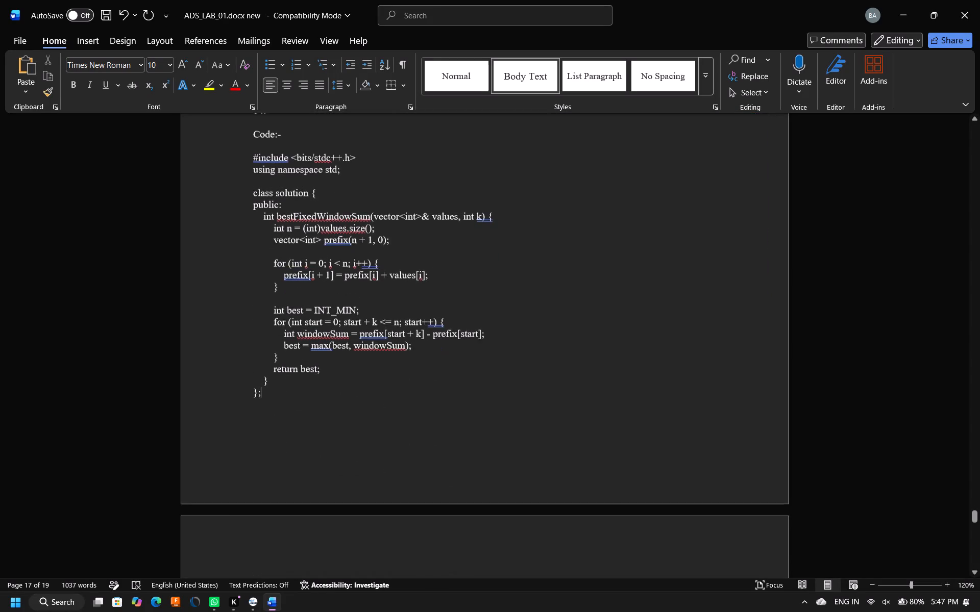
pyautogui.scroll(-1, 311, 359)
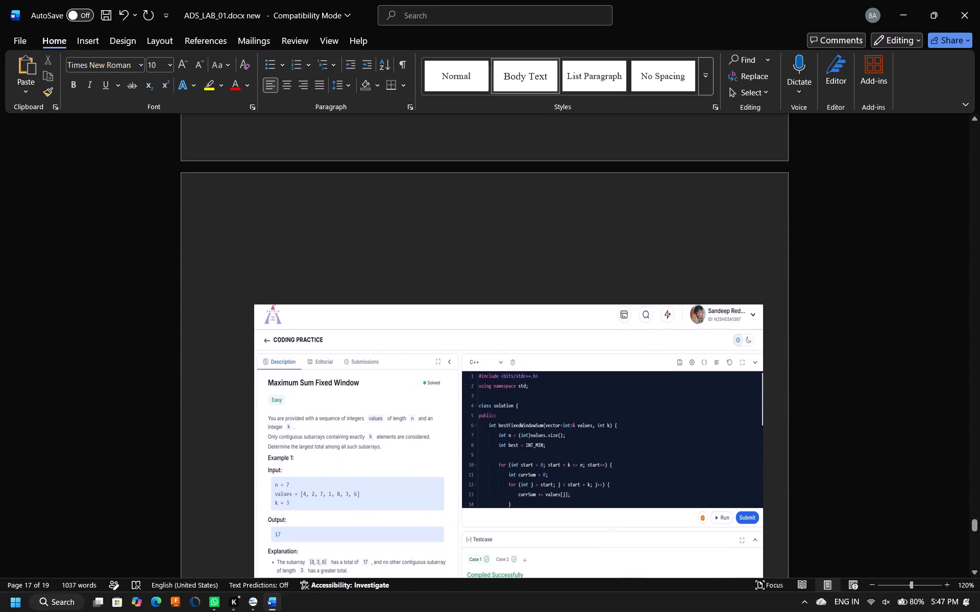
pyautogui.hotkey('alt', 'Tab')
pyautogui.scroll(7, 489, 274)
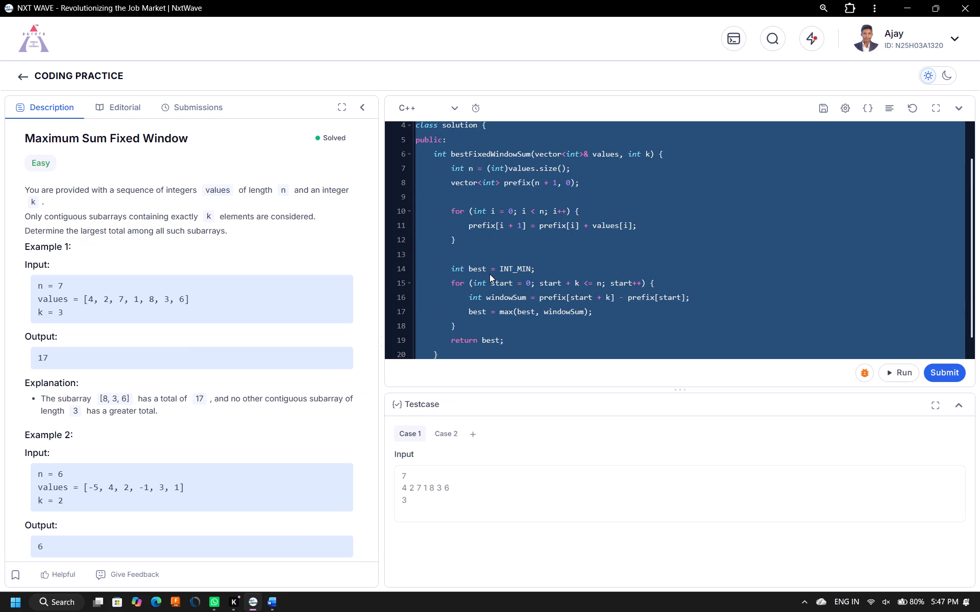
pyautogui.click(489, 274)
pyautogui.hotkey('alt', 'Tab')
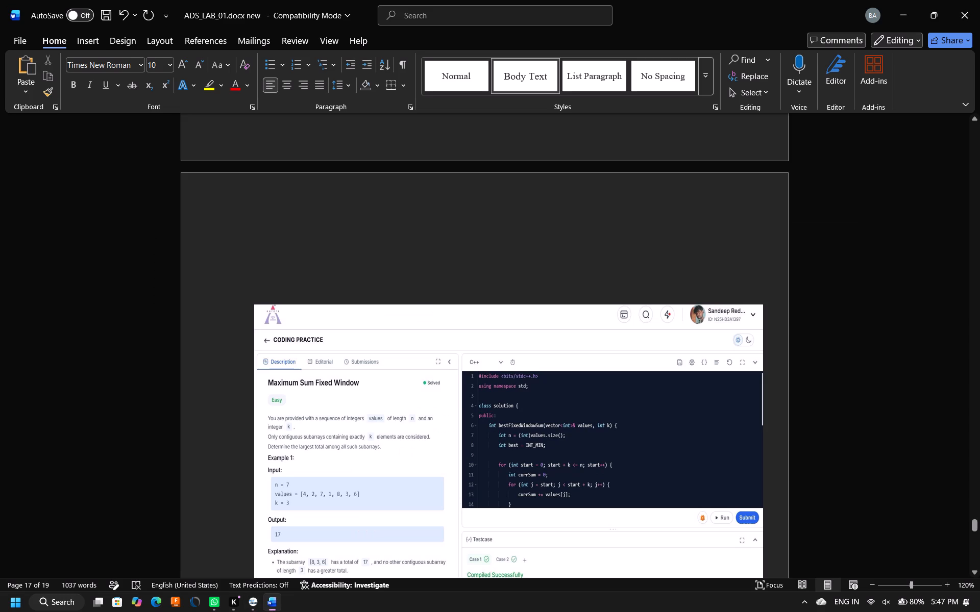
pyautogui.hotkey('alt', 'Tab')
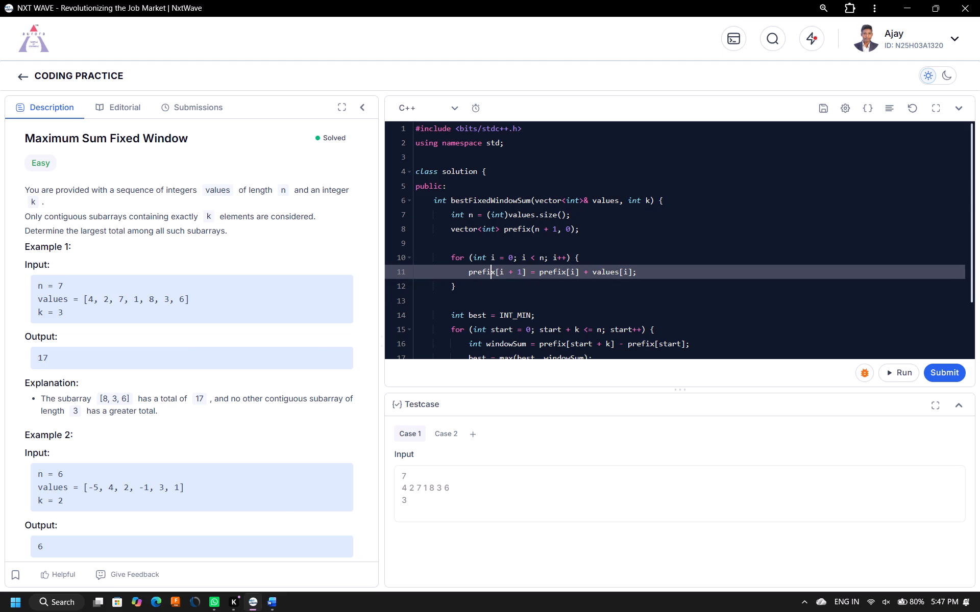
pyautogui.press('shift+super+s')
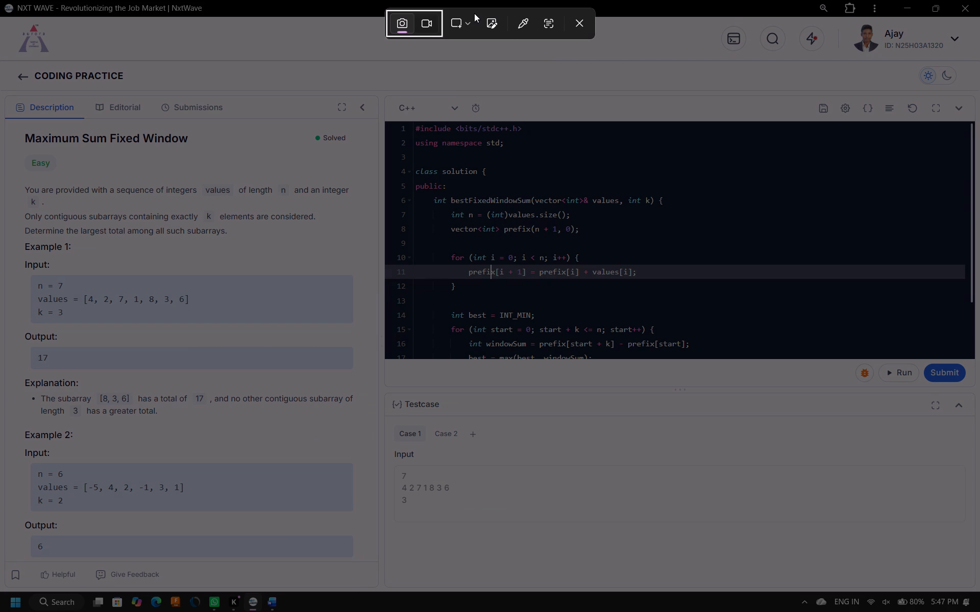
pyautogui.click(474, 17)
pyautogui.click(472, 74)
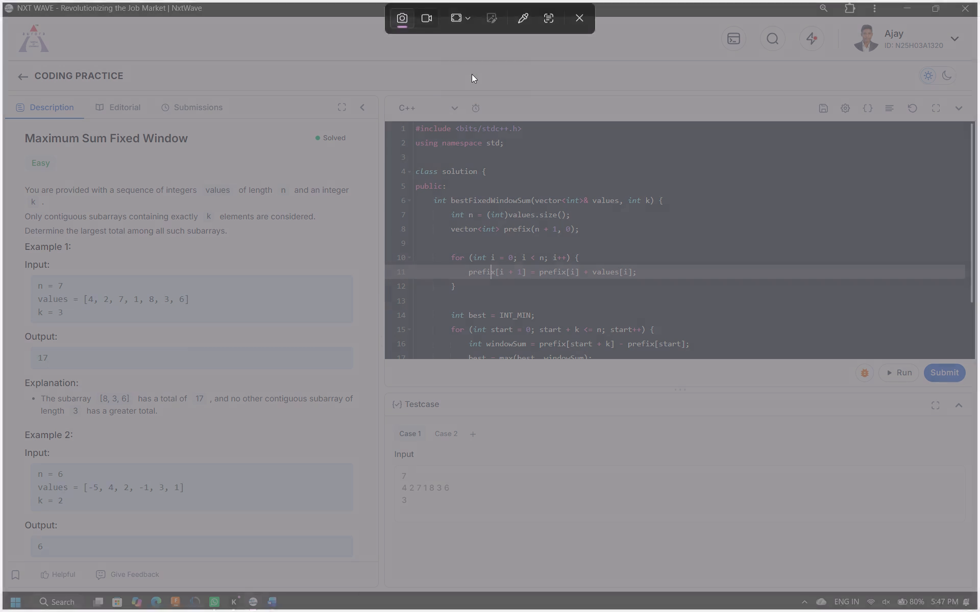
pyautogui.hotkey('ctrl', 'c')
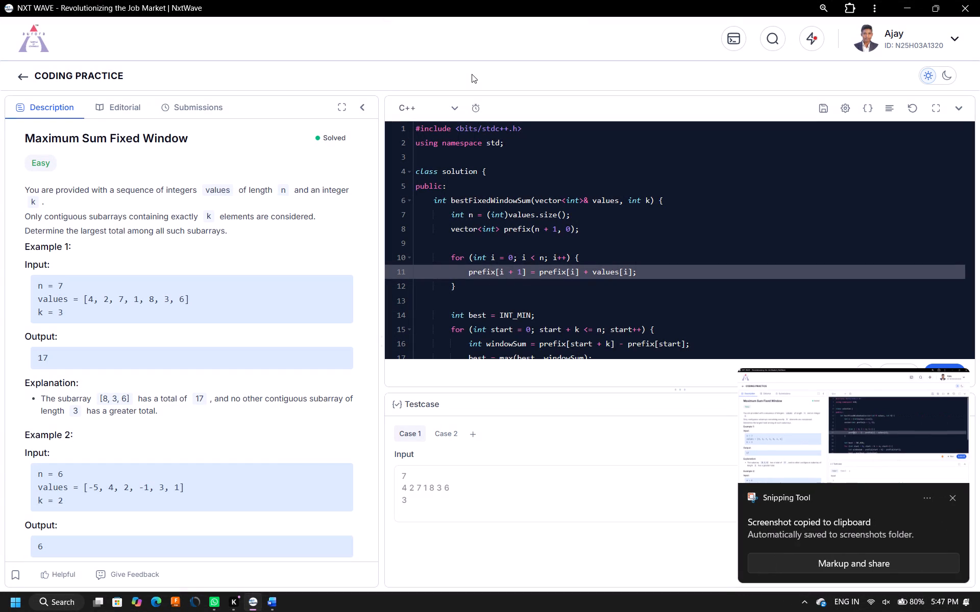
pyautogui.hotkey('ctrl', 'c')
pyautogui.hotkey('ctrl', 'c')
pyautogui.hotkey('ctrl', 'c')
# Switch to Word and delete the old Maximum Sum Fixed Window screenshot.
pyautogui.hotkey('alt', 'Tab')
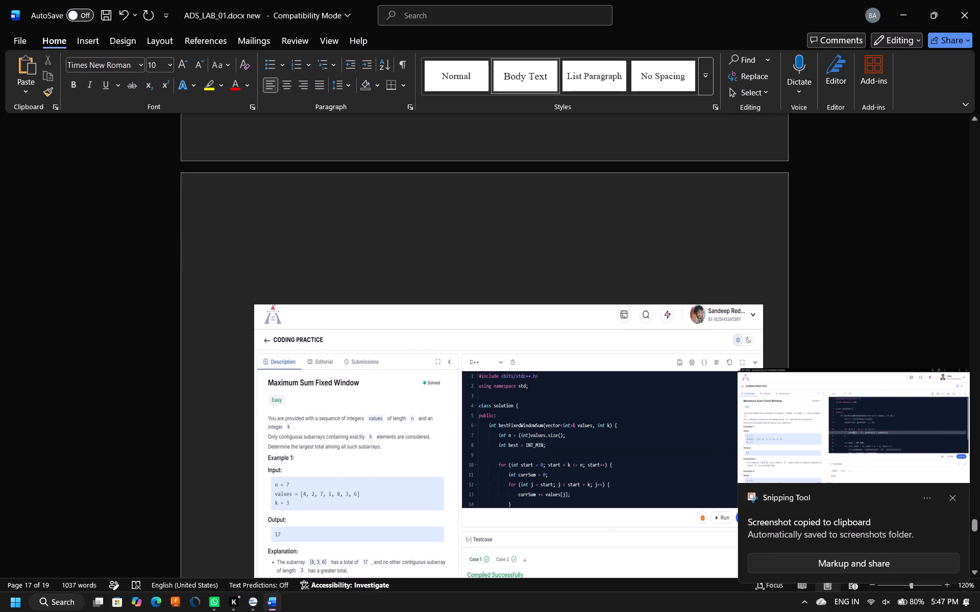
pyautogui.click(499, 381)
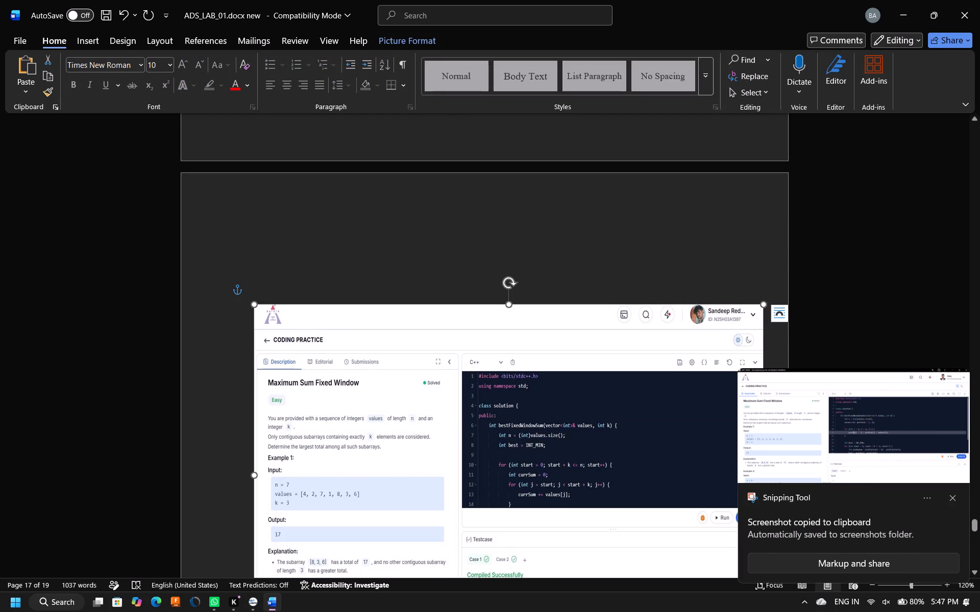
pyautogui.press('BackSpace')
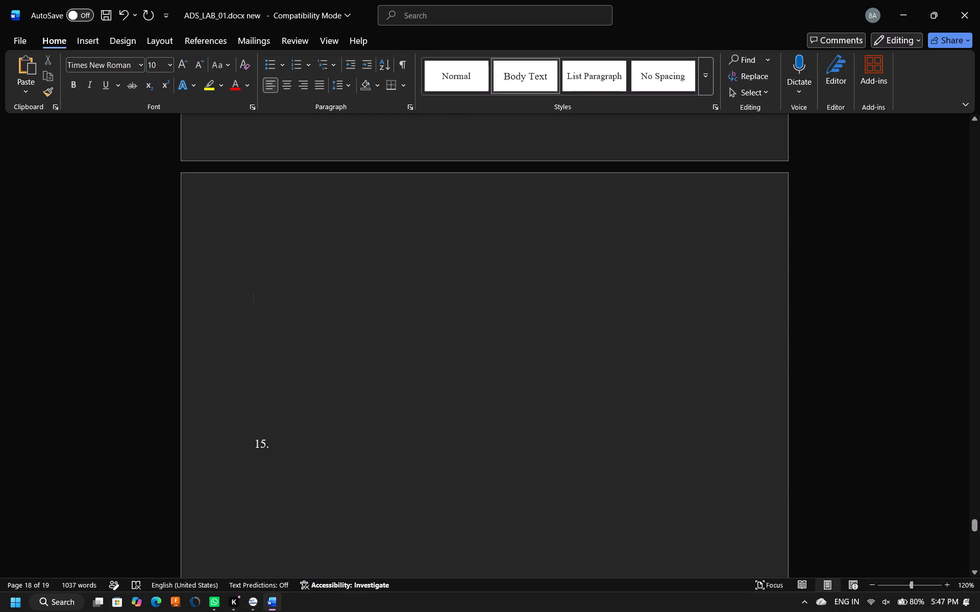
# Remove the empty space after question 14's code, keeping its closing brace and semicolon, and paste the new Maximum Sum Fixed Window capture there.
pyautogui.scroll(1, 499, 381)
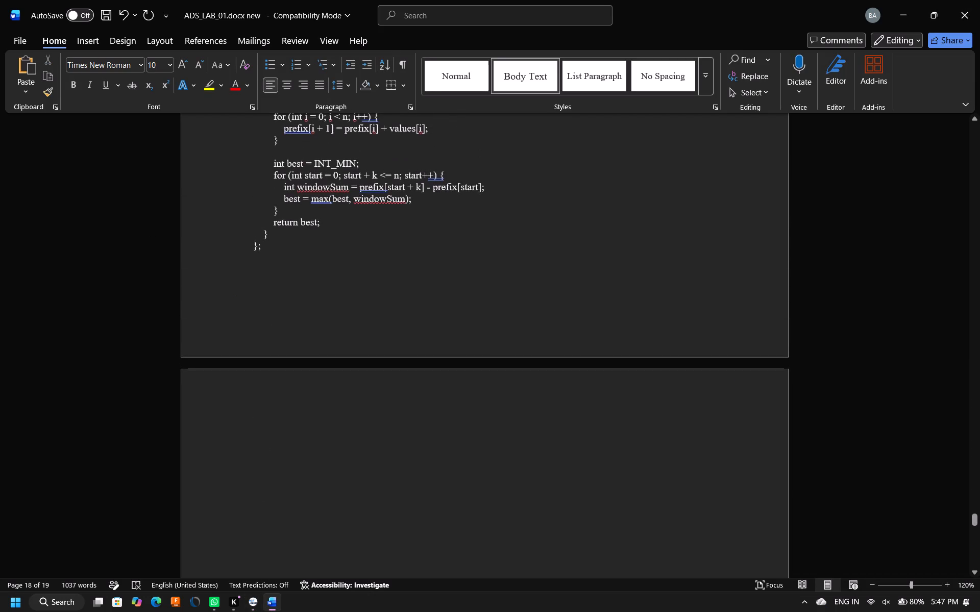
pyautogui.press('BackSpace')
pyautogui.press('BackSpace')
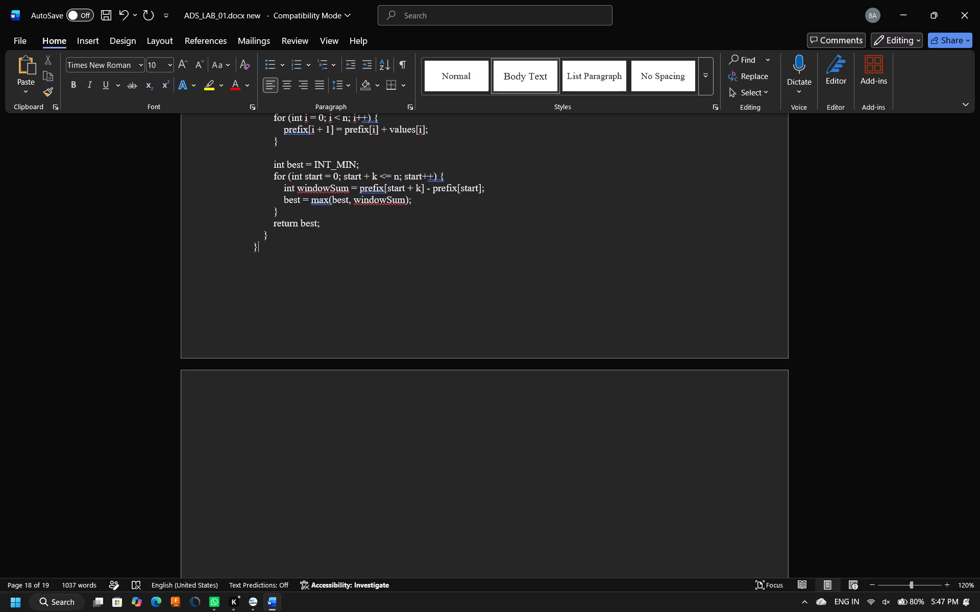
pyautogui.hotkey('ctrl', 'z')
pyautogui.hotkey('ctrl', 'v')
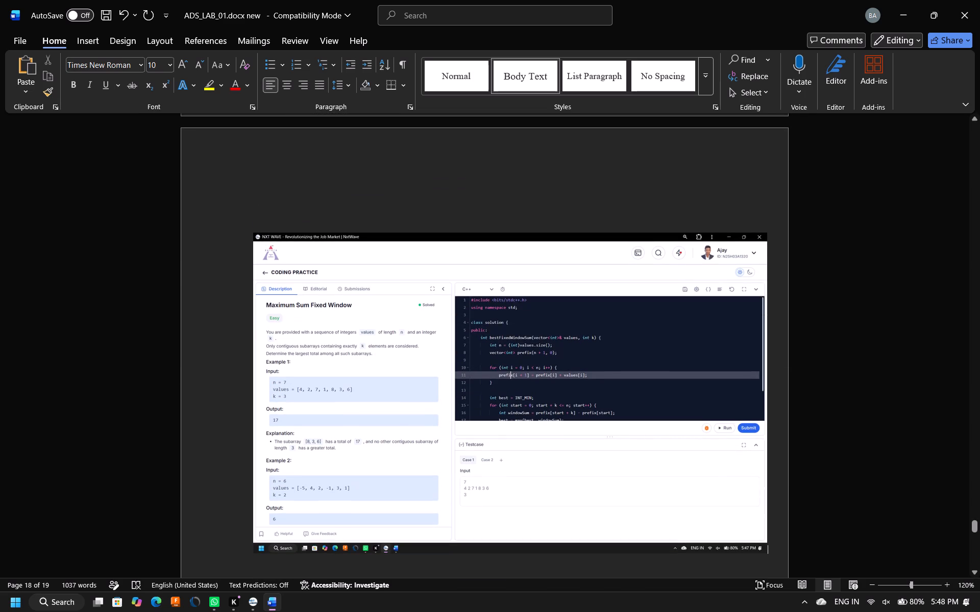
# Remove the empty lines between the Maximum Sum Fixed Window capture and the 15. heading.
pyautogui.scroll(-2, 499, 381)
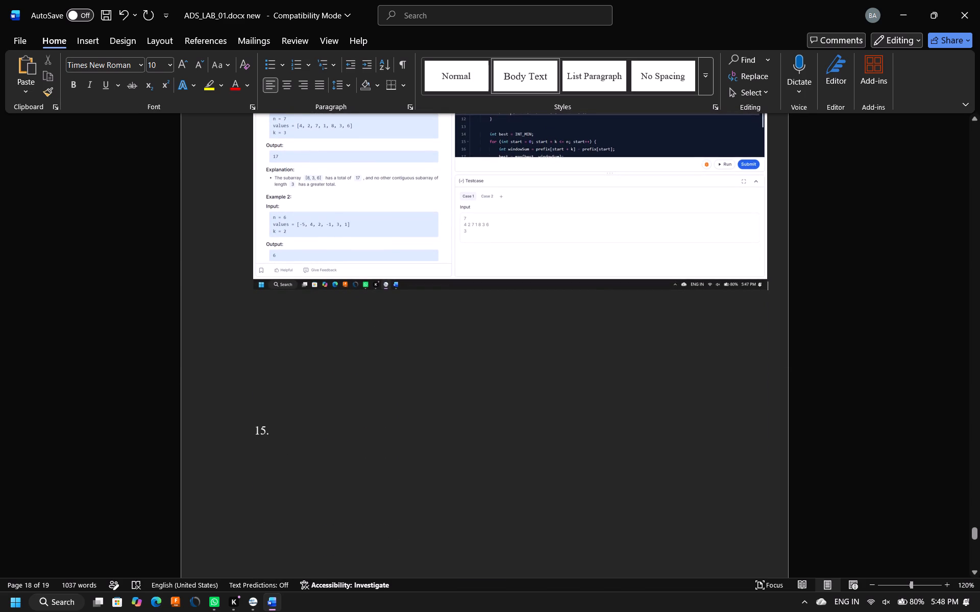
pyautogui.click(286, 410)
pyautogui.press('BackSpace')
pyautogui.press('BackSpace')
pyautogui.press('BackSpace')
pyautogui.press('BackSpace')
pyautogui.press('BackSpace')
pyautogui.press('BackSpace')
pyautogui.press('BackSpace')
pyautogui.press('BackSpace')
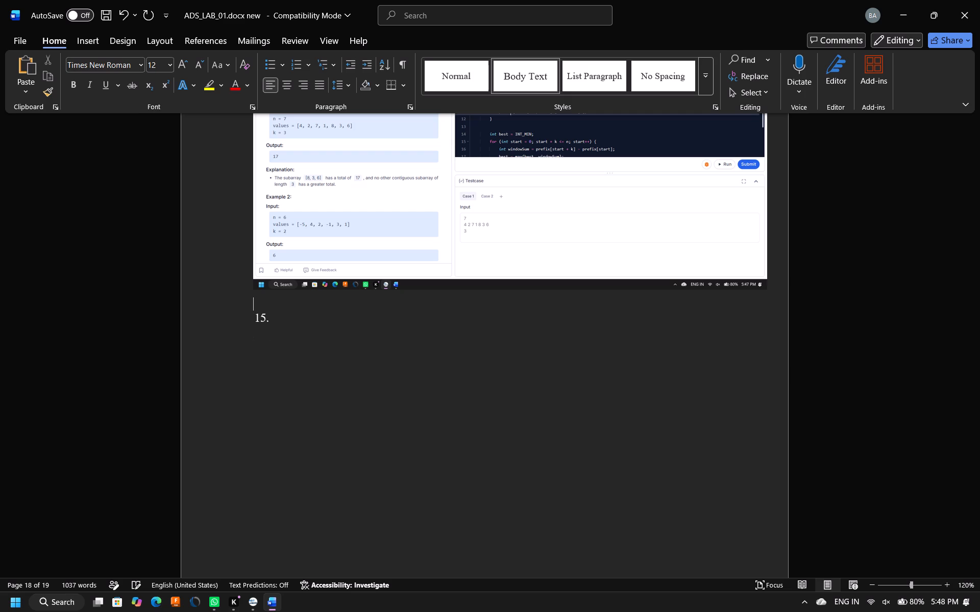
# Add the label 'Code:-' under the 15. heading, with empty lines below it for the solution.
pyautogui.press('Down')
pyautogui.press('Right')
pyautogui.press('Right')
pyautogui.press('Right')
pyautogui.press('Return')
pyautogui.press('c')
pyautogui.write('ode')
pyautogui.write(':-')
pyautogui.press('Return')
pyautogui.press('Return')
# Leave the solved problem in Chrome, check the next problem's screenshot in Word, and open Union of Two Sorted Arrays from the coding practice list.
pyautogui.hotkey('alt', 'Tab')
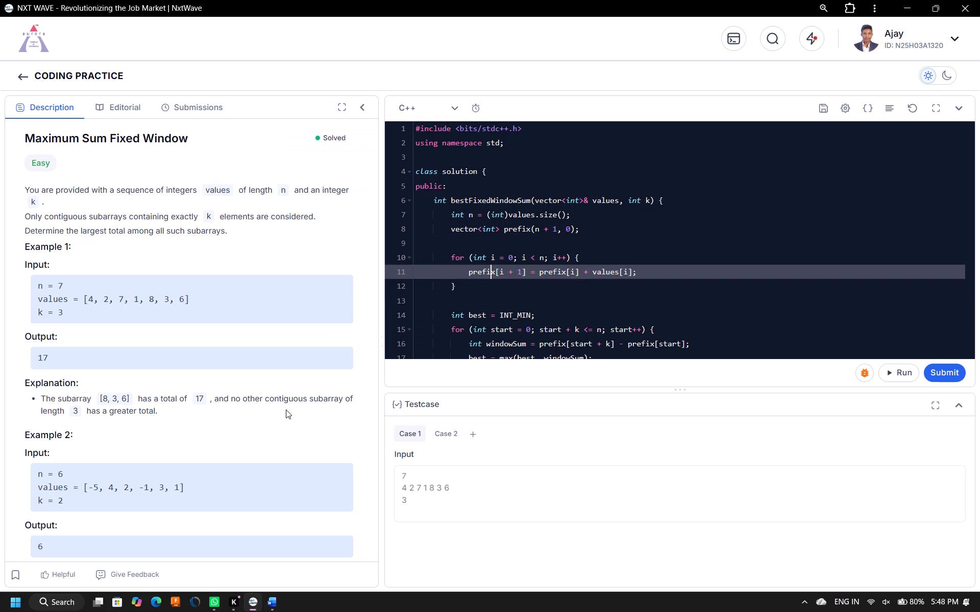
pyautogui.click(29, 78)
pyautogui.hotkey('alt', 'Tab')
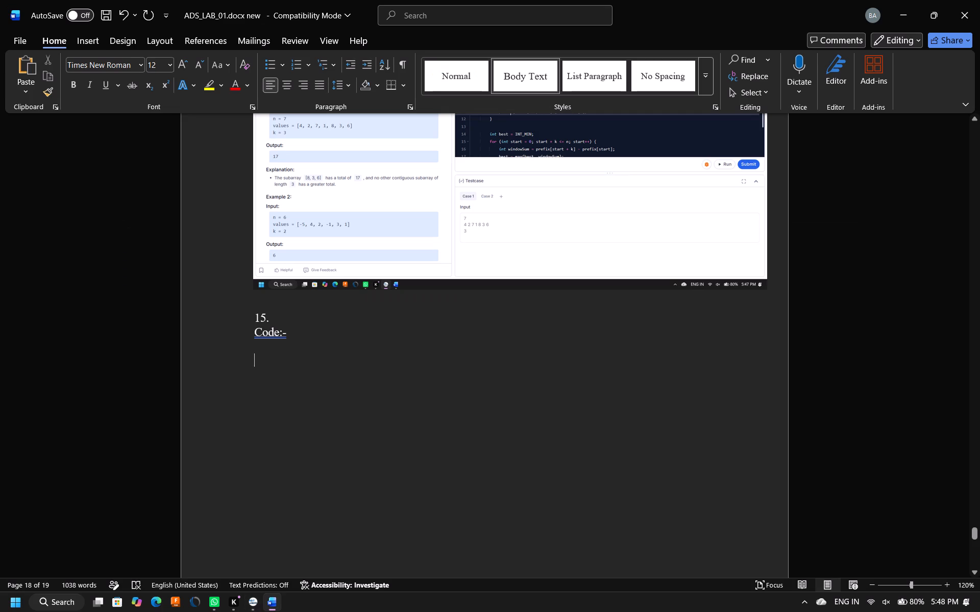
pyautogui.scroll(-4, 326, 424)
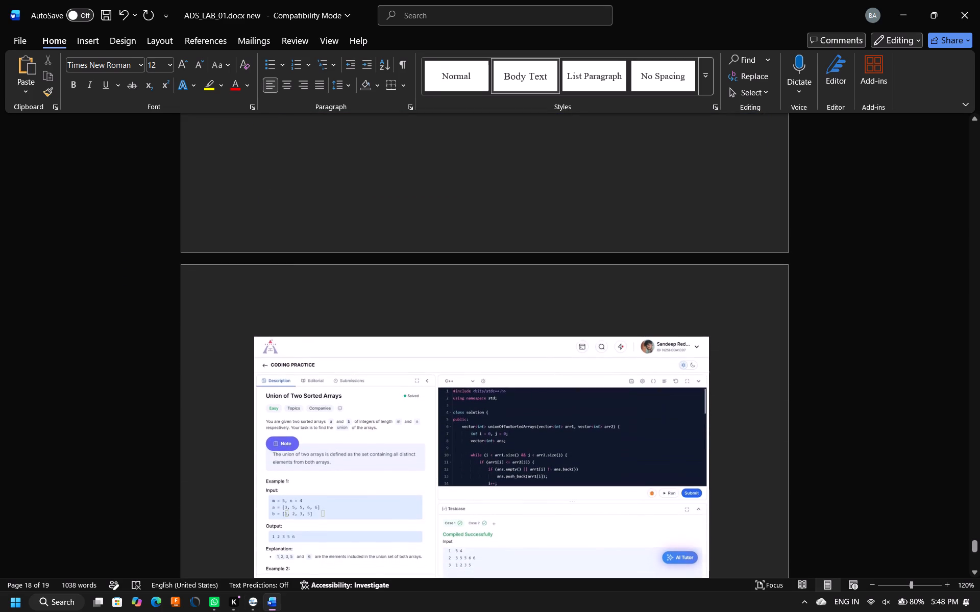
pyautogui.hotkey('alt', 'Tab')
pyautogui.hotkey('alt', 'Tab')
pyautogui.hotkey('alt', 'Tab')
pyautogui.hotkey('alt', 'Tab')
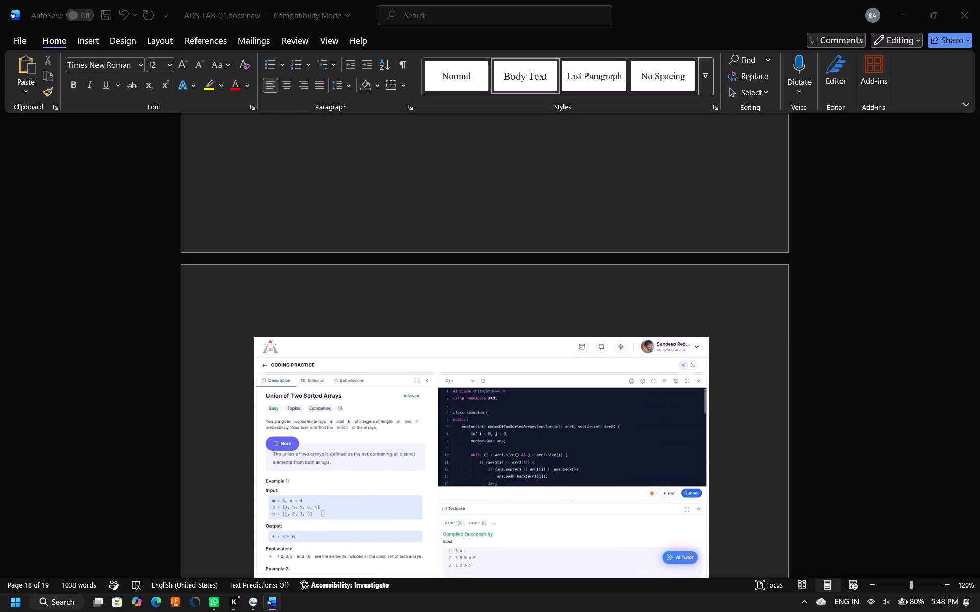
pyautogui.hotkey('alt', 'Tab')
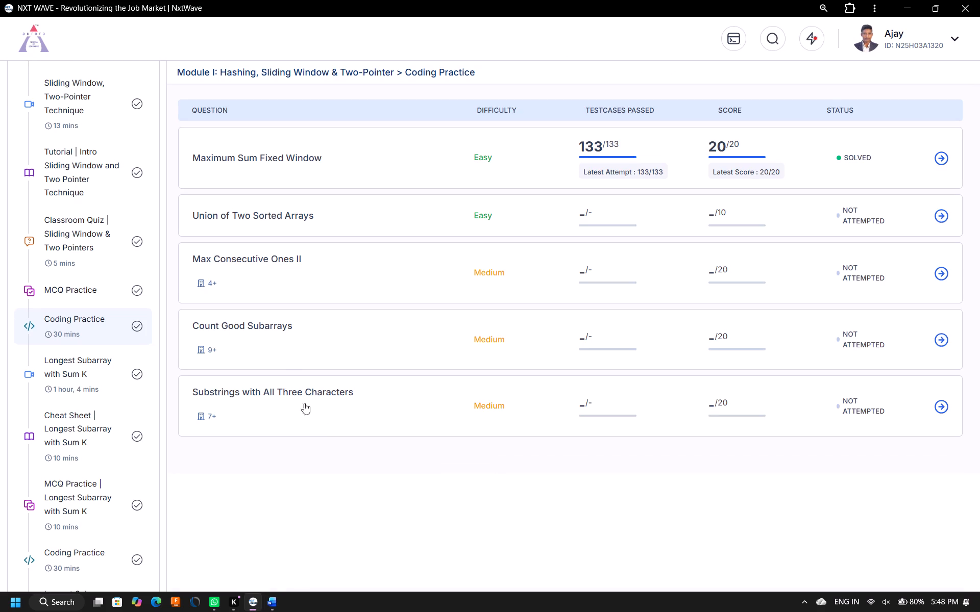
pyautogui.click(211, 233)
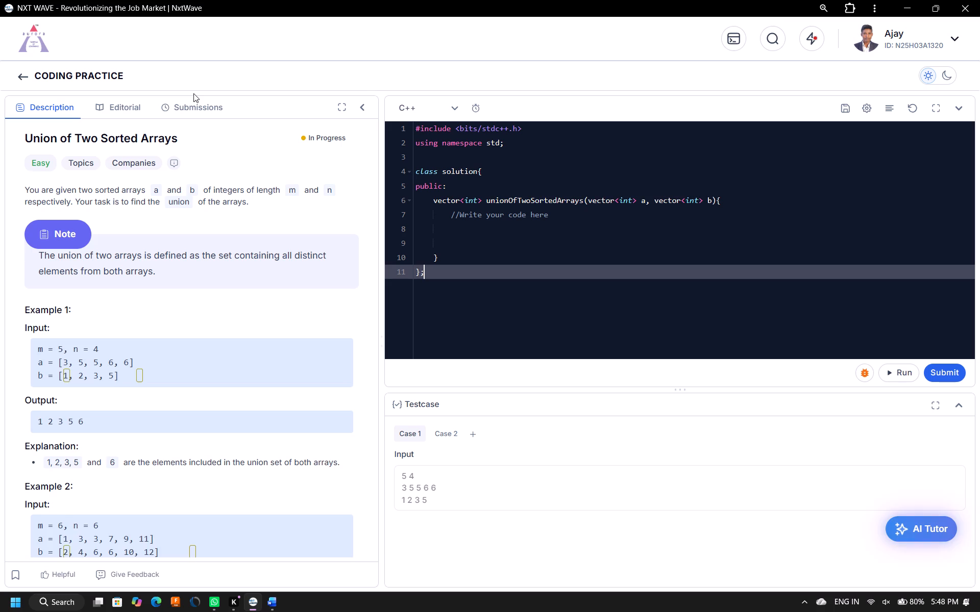
# Copy the whole last CPP code implementation, including its commented main function, from the Union of Two Sorted Arrays editorial.
pyautogui.click(132, 104)
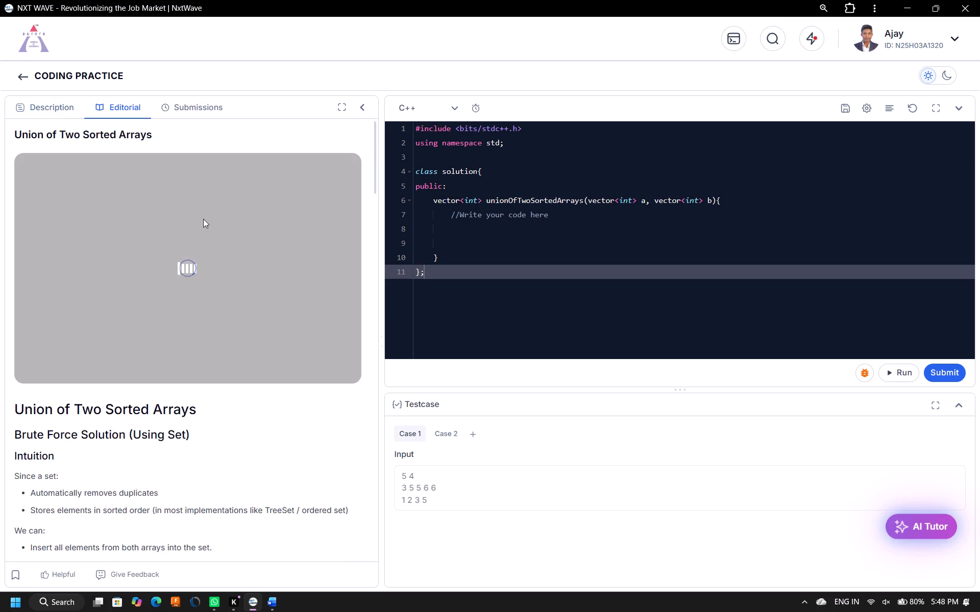
pyautogui.scroll(-8, 176, 286)
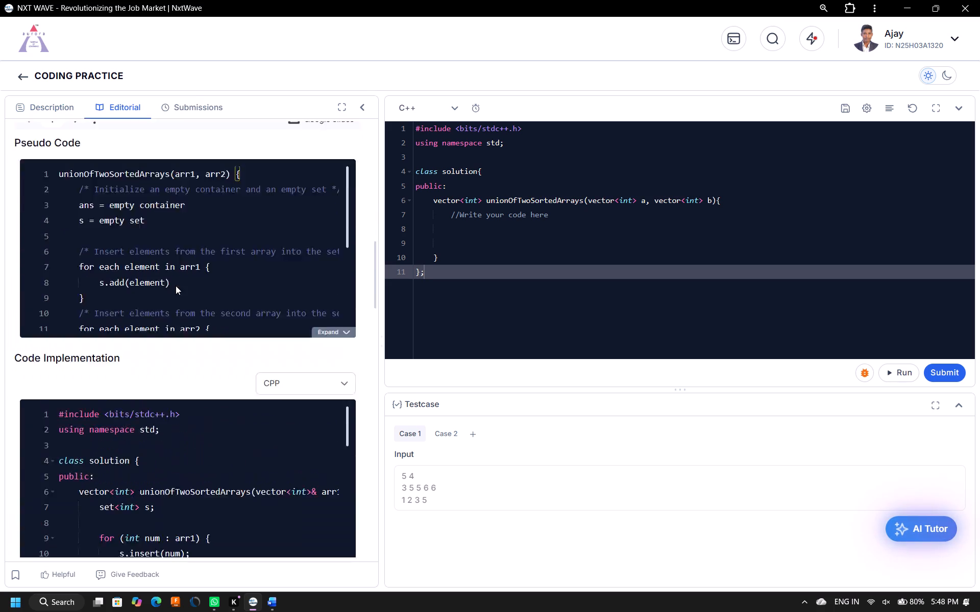
pyautogui.scroll(-4, 176, 286)
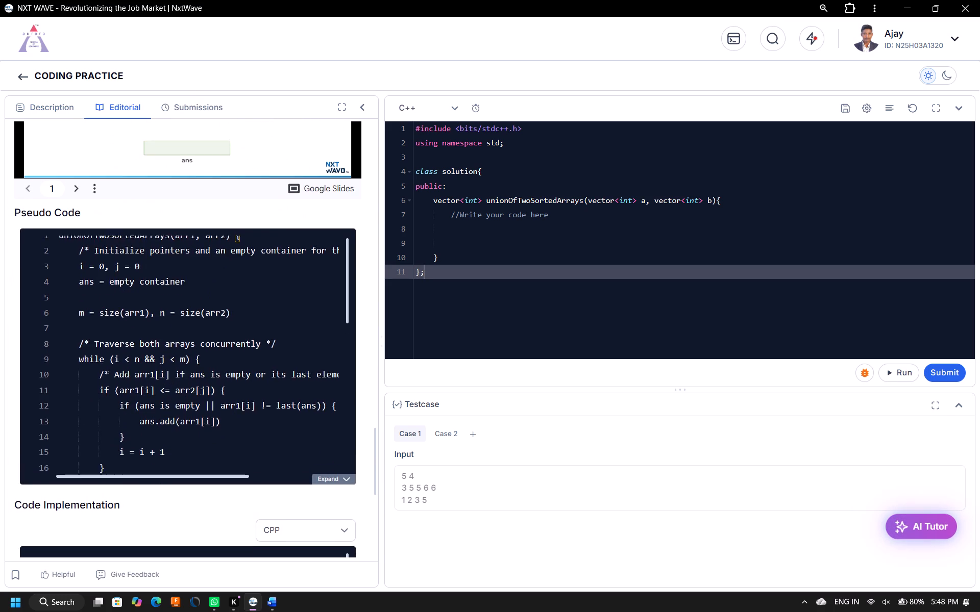
pyautogui.scroll(-6, 176, 286)
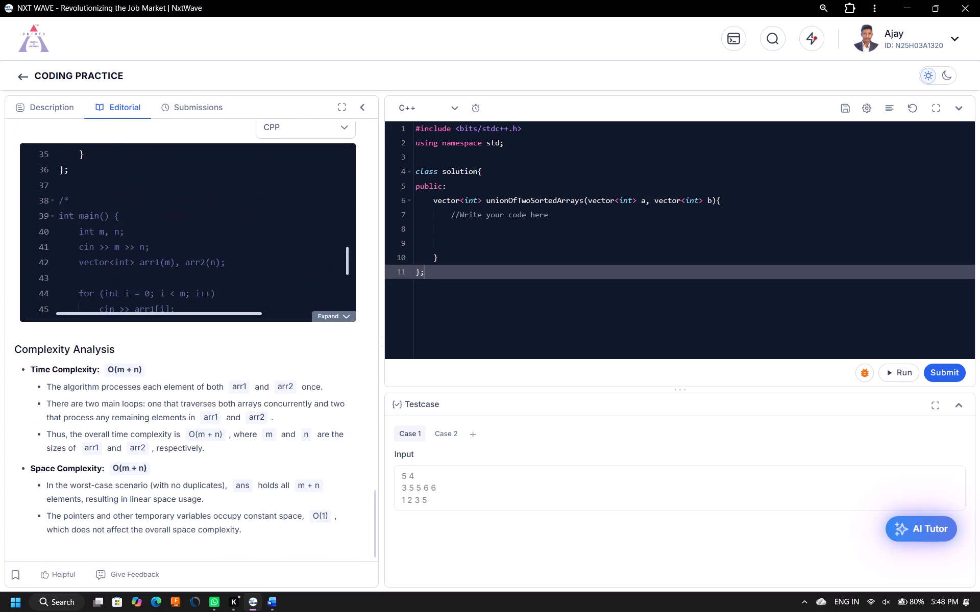
pyautogui.scroll(-8, 176, 286)
pyautogui.scroll(6, 176, 286)
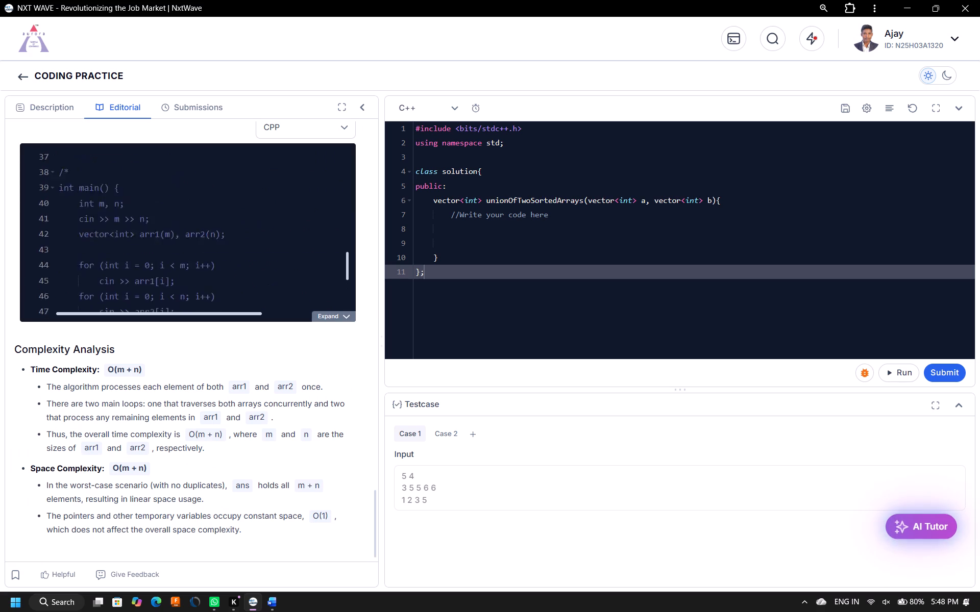
pyautogui.scroll(6, 176, 286)
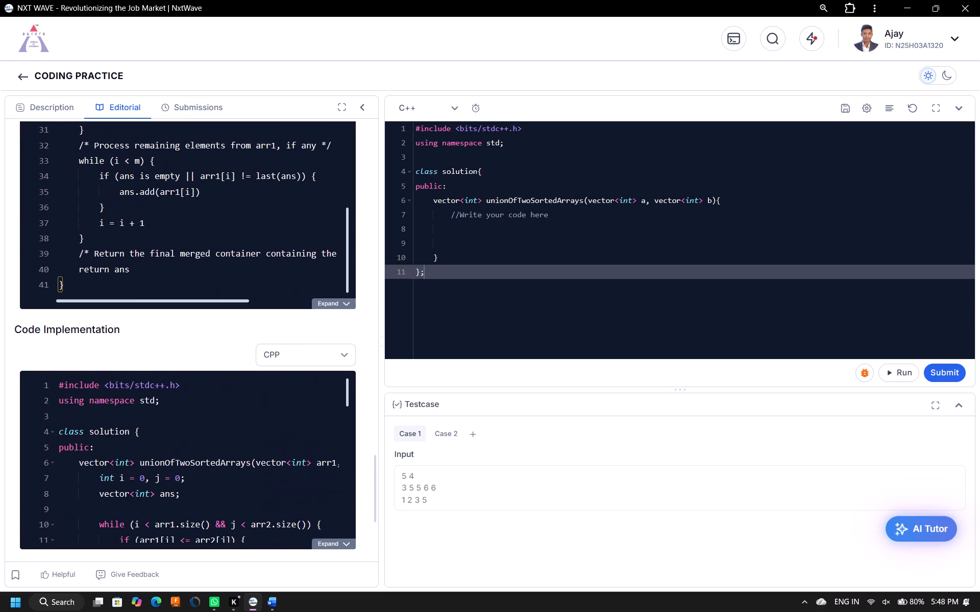
pyautogui.moveTo(57, 385); pyautogui.dragTo(161, 575)
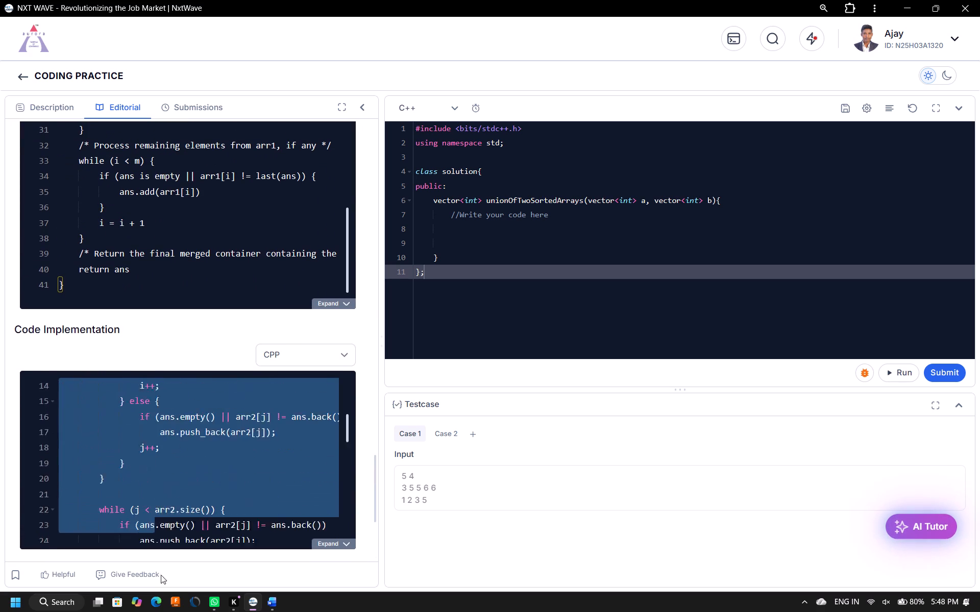
pyautogui.moveTo(161, 575); pyautogui.dragTo(149, 552)
pyautogui.hotkey('ctrl', 'c')
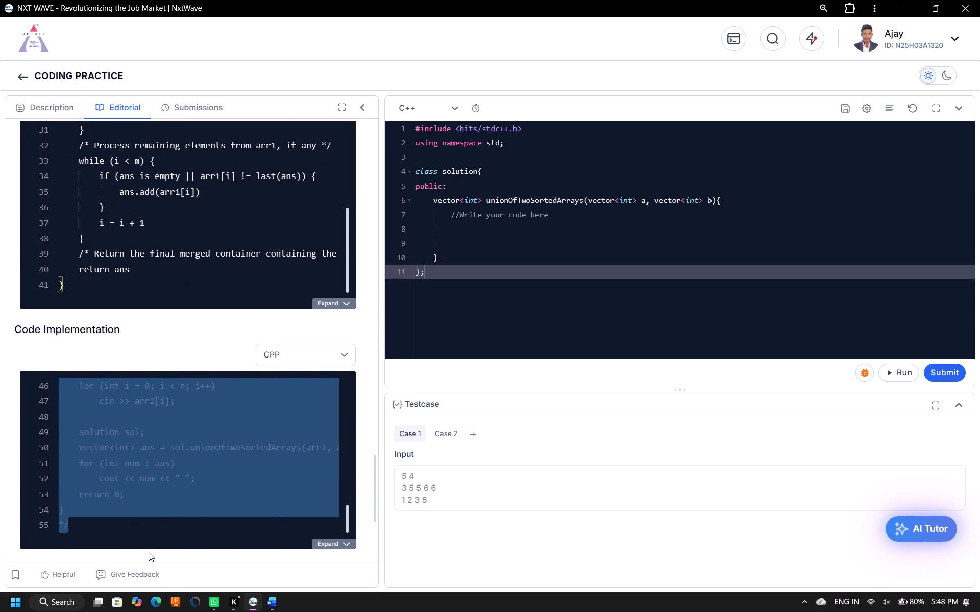
pyautogui.hotkey('ctrl', 'c')
# Replace all the starter code in the code editor with the copied Union of Two Sorted Arrays solution.
pyautogui.click(454, 334)
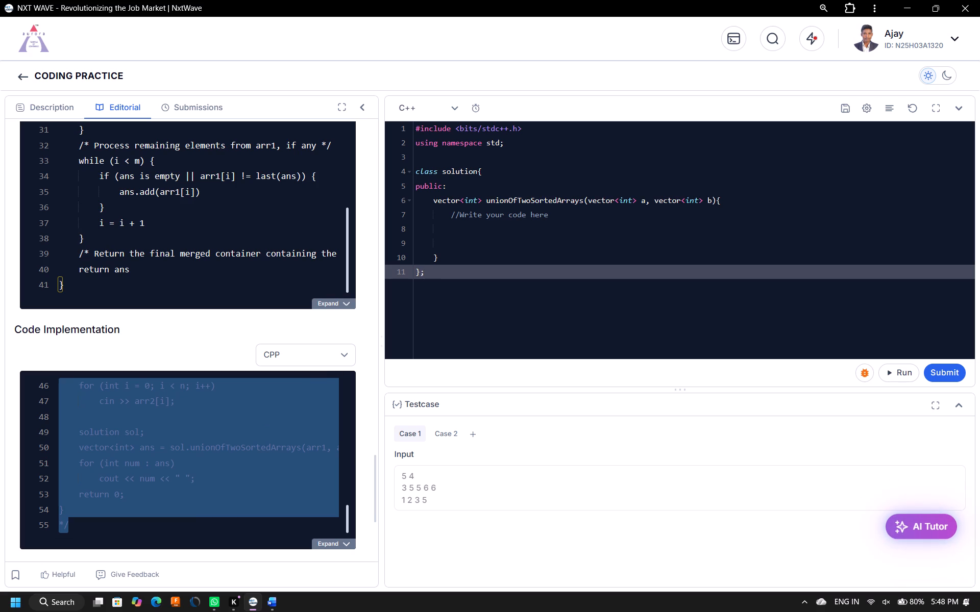
pyautogui.hotkey('ctrl', 'a')
pyautogui.hotkey('ctrl', 'BackSpace')
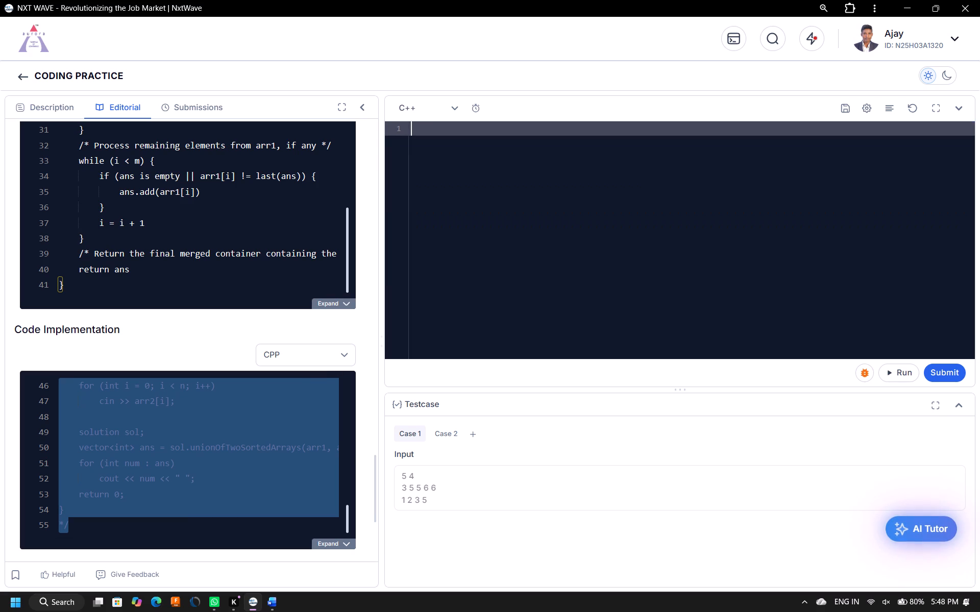
pyautogui.hotkey('ctrl', 'v')
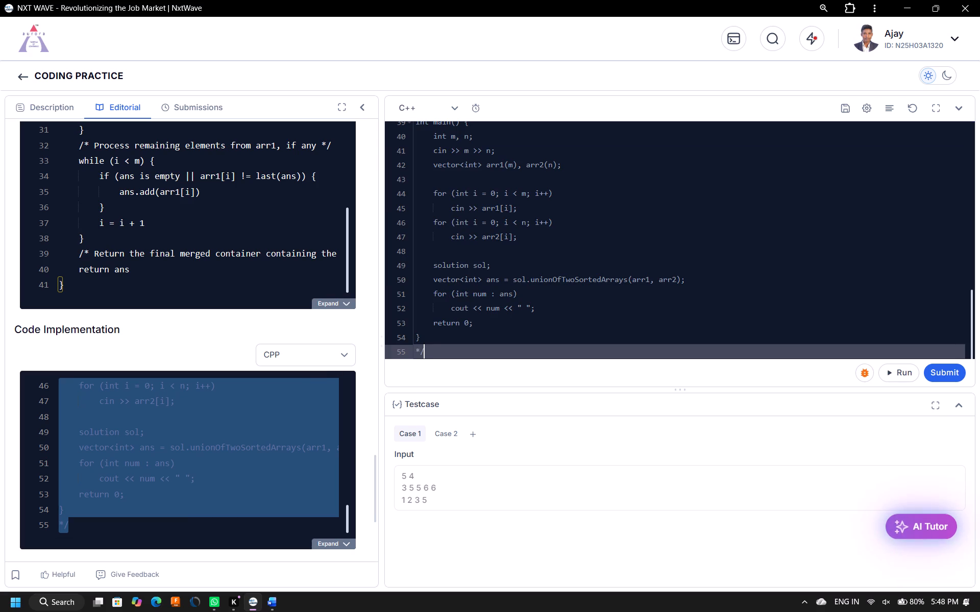
# Delete the commented-out main function and the empty line after the solution class, so the code ends with its closing brace and semicolon.
pyautogui.scroll(-6, 590, 272)
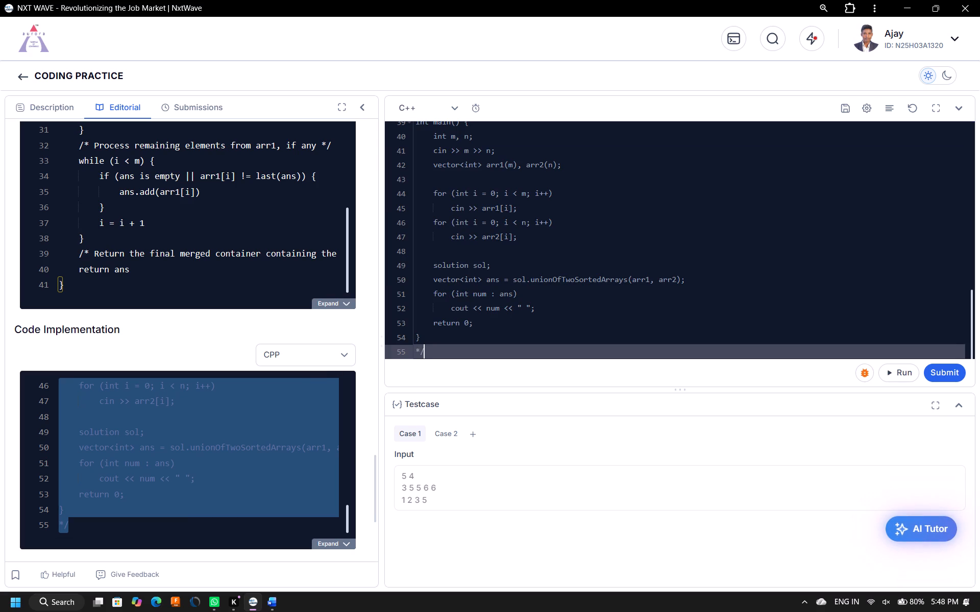
pyautogui.moveTo(487, 349); pyautogui.dragTo(462, 154)
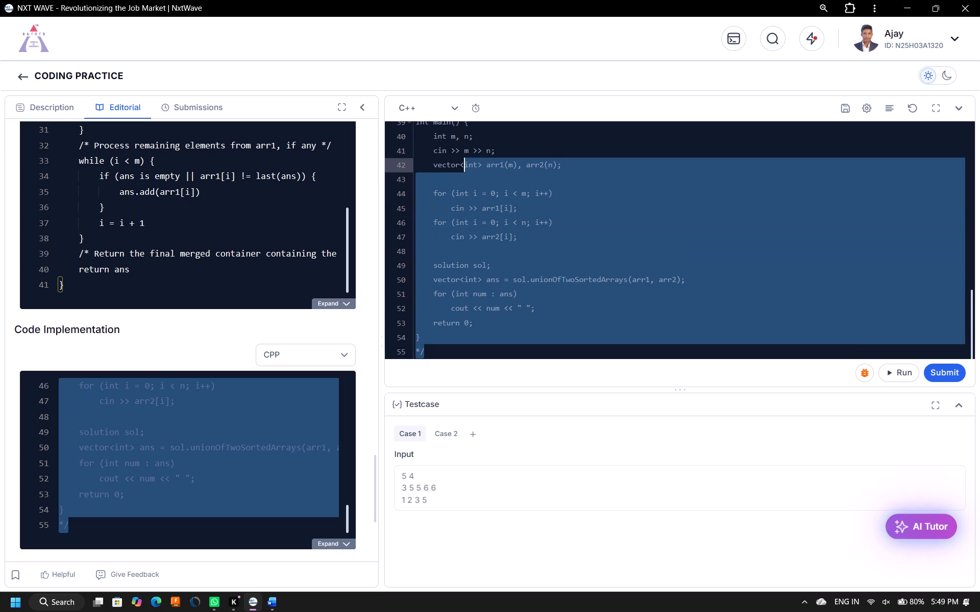
pyautogui.moveTo(462, 154); pyautogui.dragTo(439, 327)
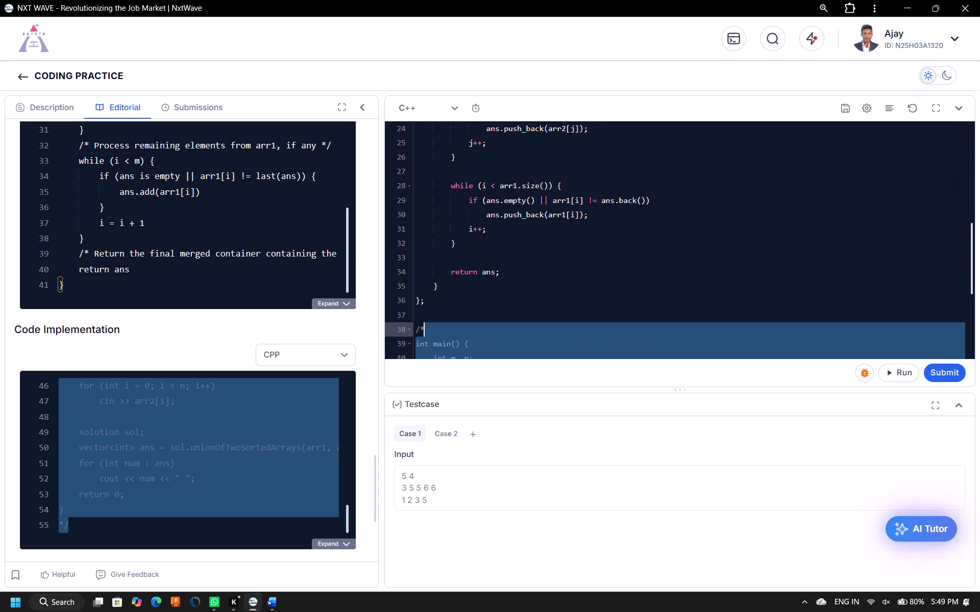
pyautogui.moveTo(439, 327); pyautogui.dragTo(424, 317)
pyautogui.press('BackSpace')
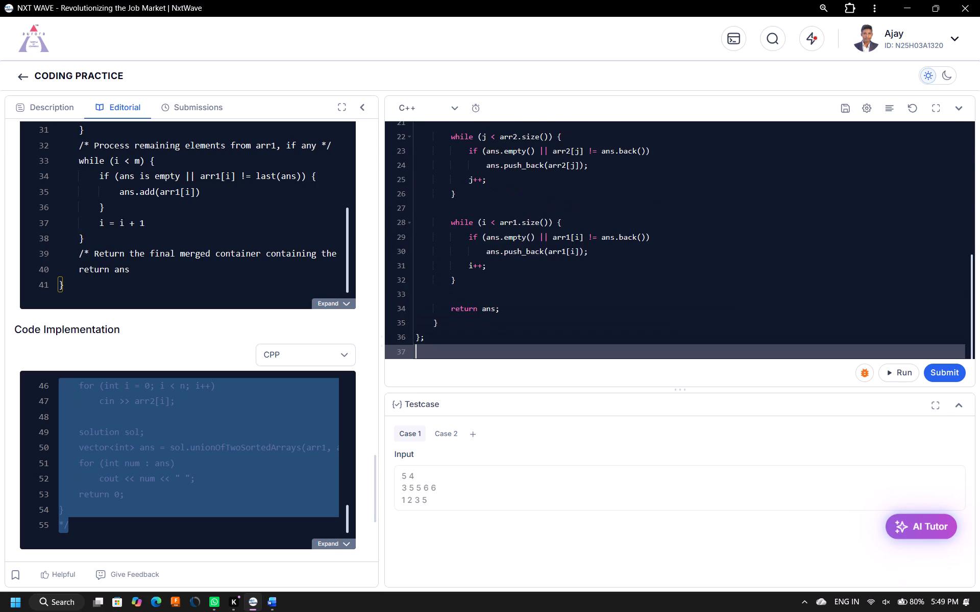
pyautogui.press('BackSpace')
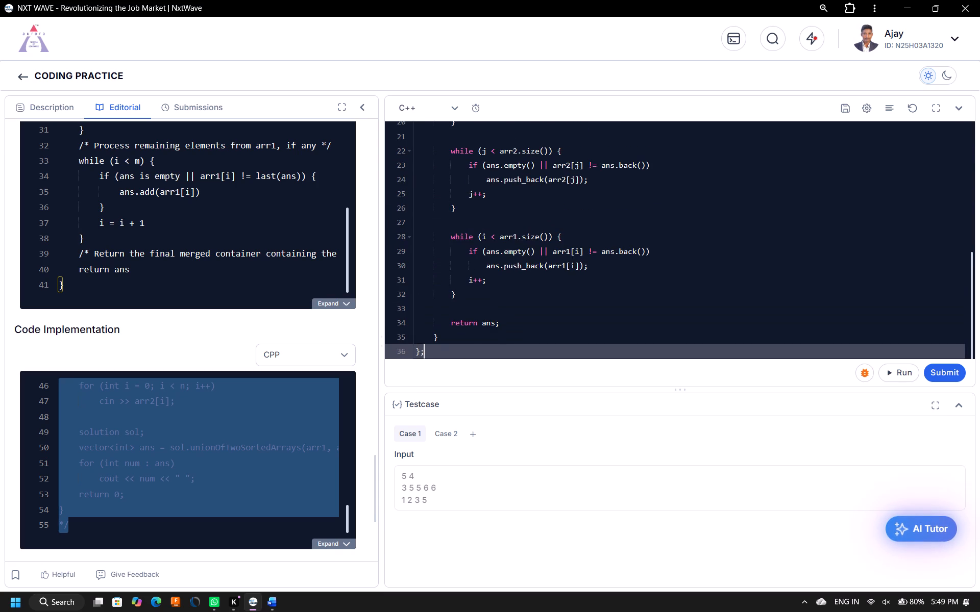
# Show the Union of Two Sorted Arrays problem description and copy the whole trimmed solution from the code editor.
pyautogui.scroll(9, 520, 247)
pyautogui.click(65, 102)
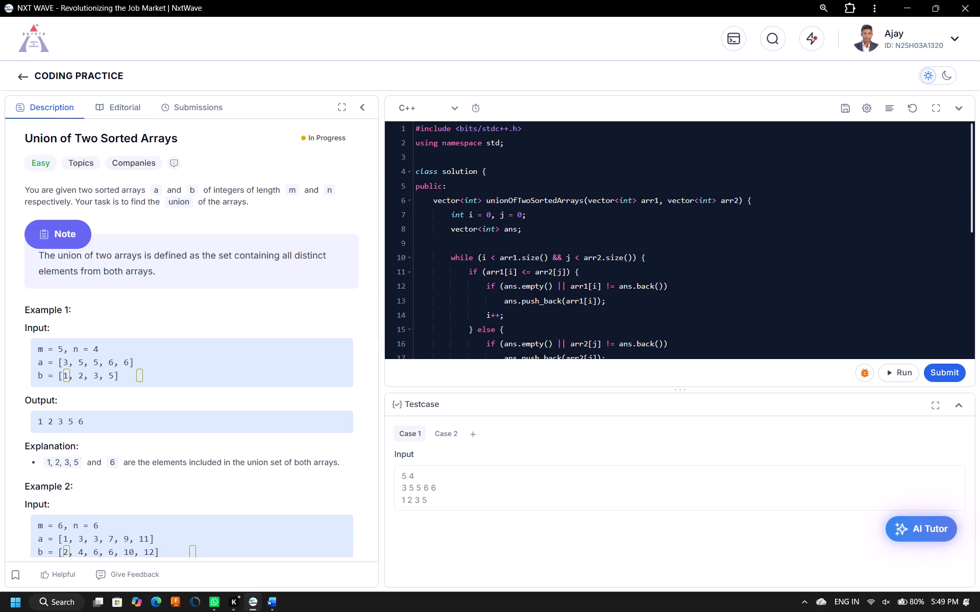
pyautogui.moveTo(414, 128); pyautogui.dragTo(523, 405)
pyautogui.hotkey('ctrl', 'c')
pyautogui.hotkey('ctrl', 'c')
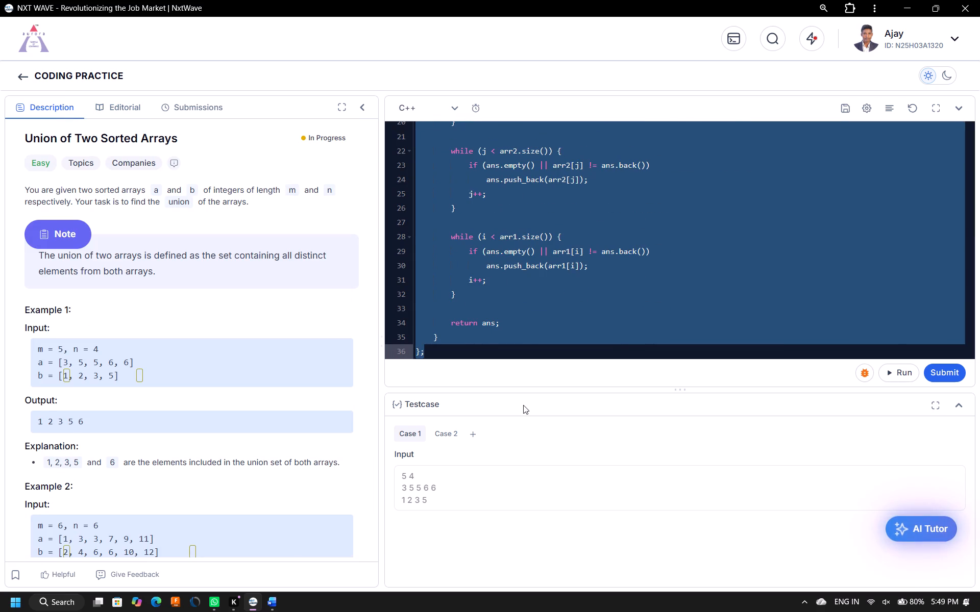
# Switch to Word, paste the Union of Two Sorted Arrays solution under question 15's 'Code:-' label and add two new lines after it.
pyautogui.hotkey('alt', 'Tab')
pyautogui.scroll(1, 385, 348)
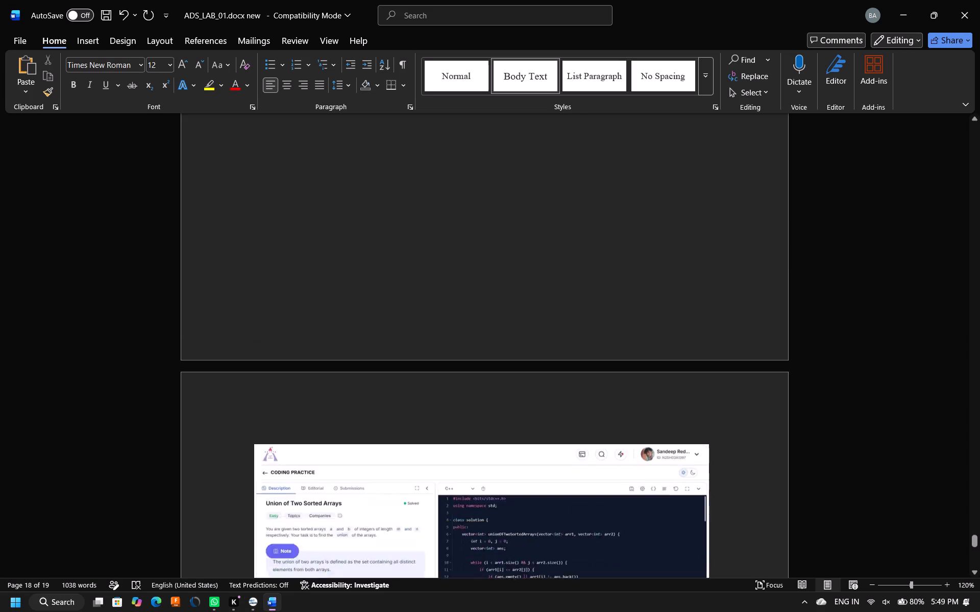
pyautogui.scroll(2, 385, 348)
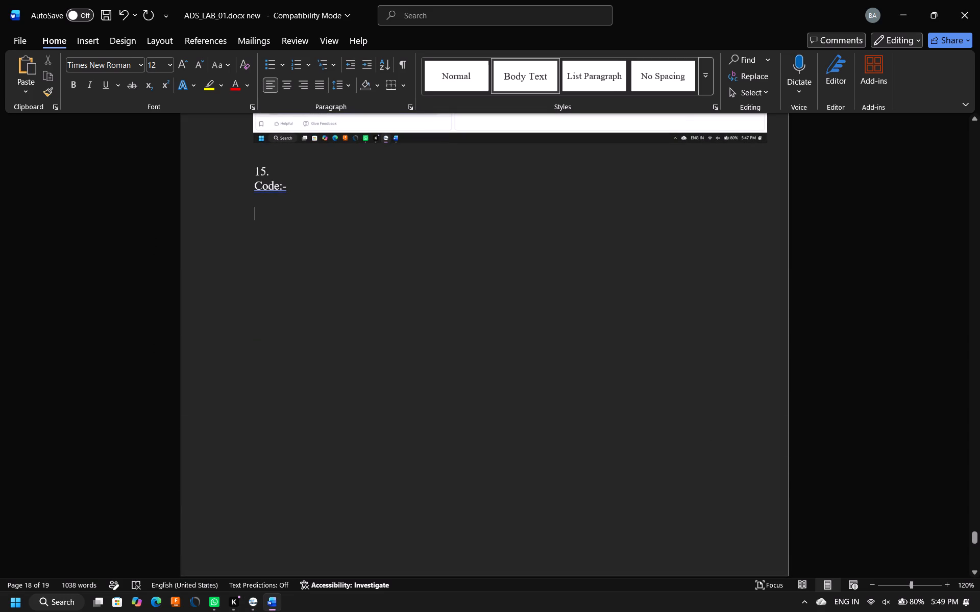
pyautogui.hotkey('ctrl', 'v')
pyautogui.scroll(-4, 385, 348)
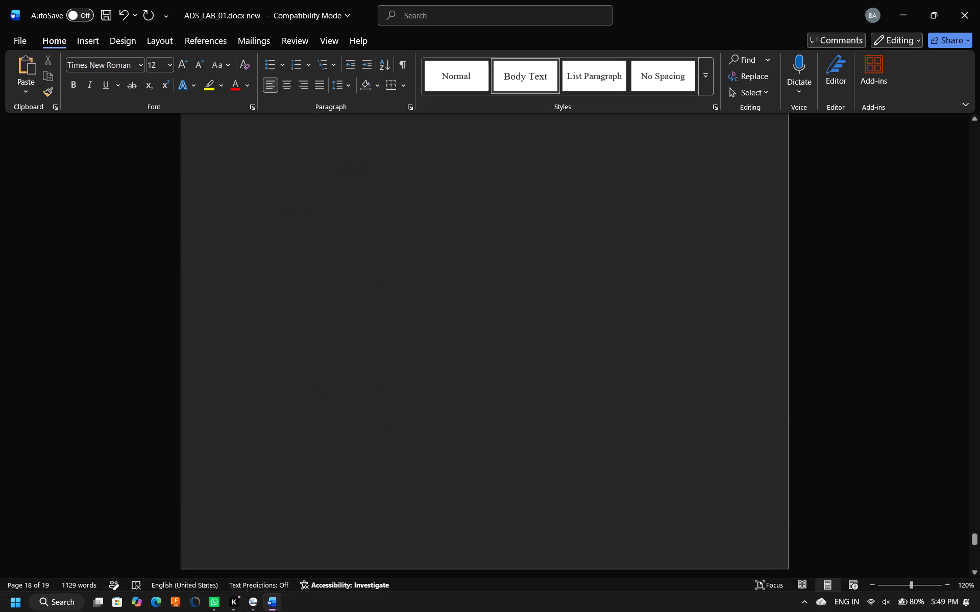
pyautogui.scroll(-1, 385, 348)
pyautogui.scroll(5, 385, 348)
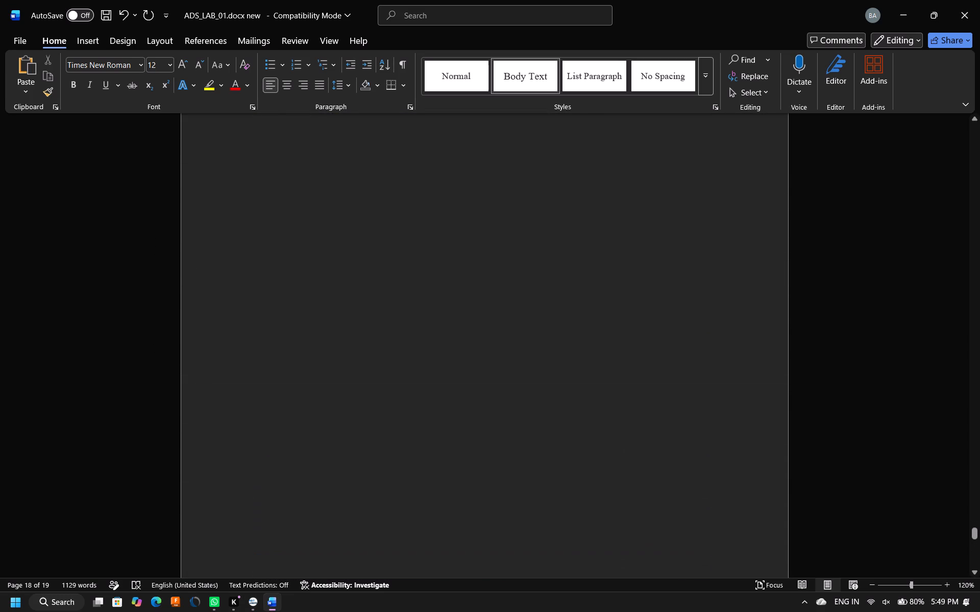
pyautogui.scroll(1, 385, 348)
pyautogui.press('Return')
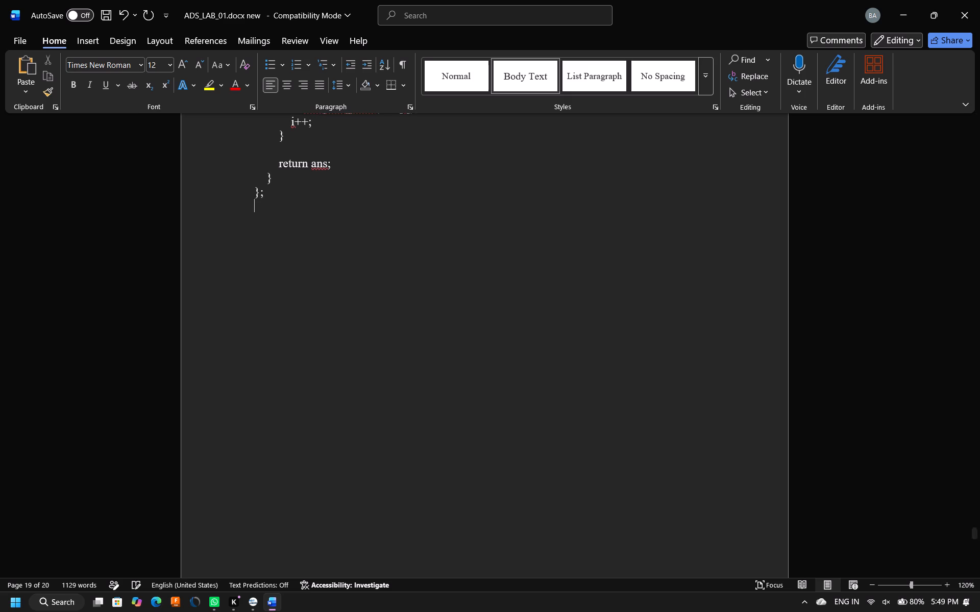
pyautogui.press('Return')
pyautogui.scroll(-5, 312, 211)
# Switch to Chrome, deselect the code and take a full-screen capture of the Union of Two Sorted Arrays page showing the code's start.
pyautogui.hotkey('alt', 'Tab')
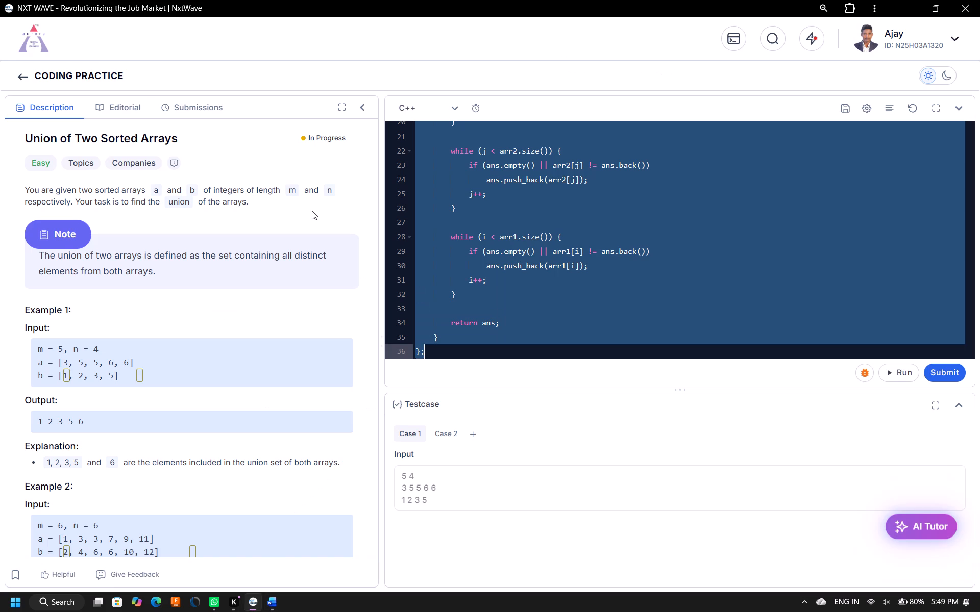
pyautogui.click(521, 218)
pyautogui.scroll(9, 521, 218)
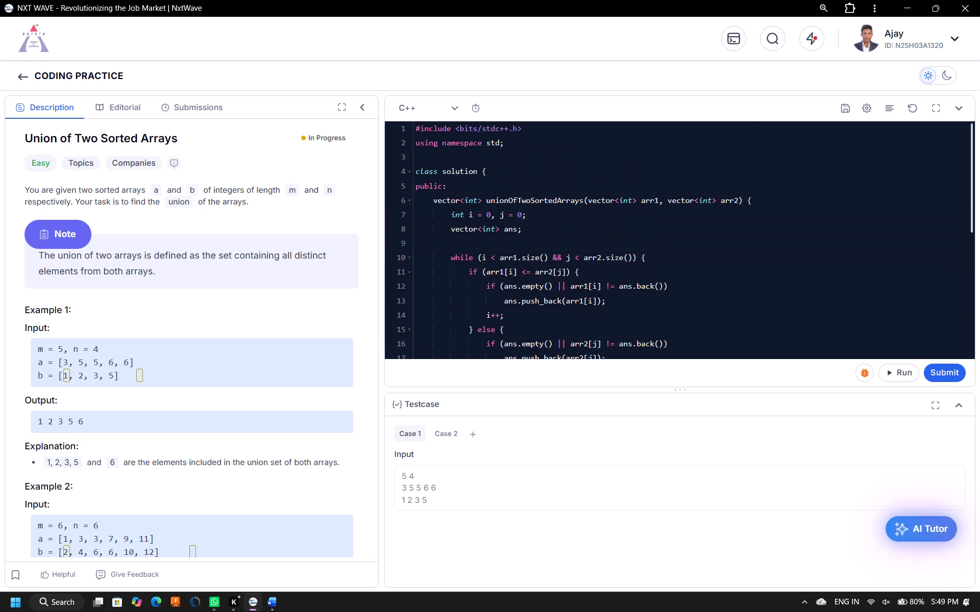
pyautogui.press('shift+super+s')
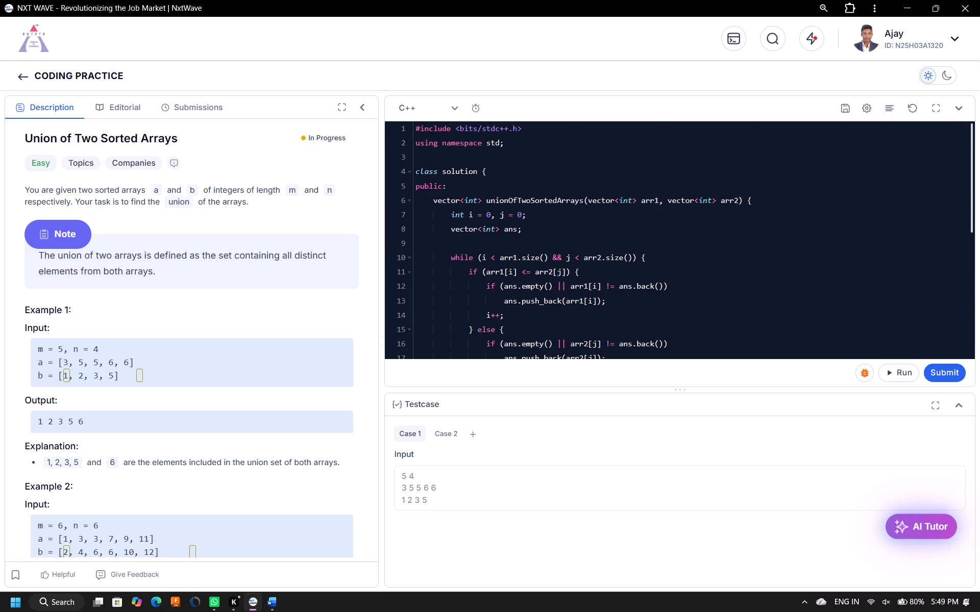
pyautogui.click(472, 21)
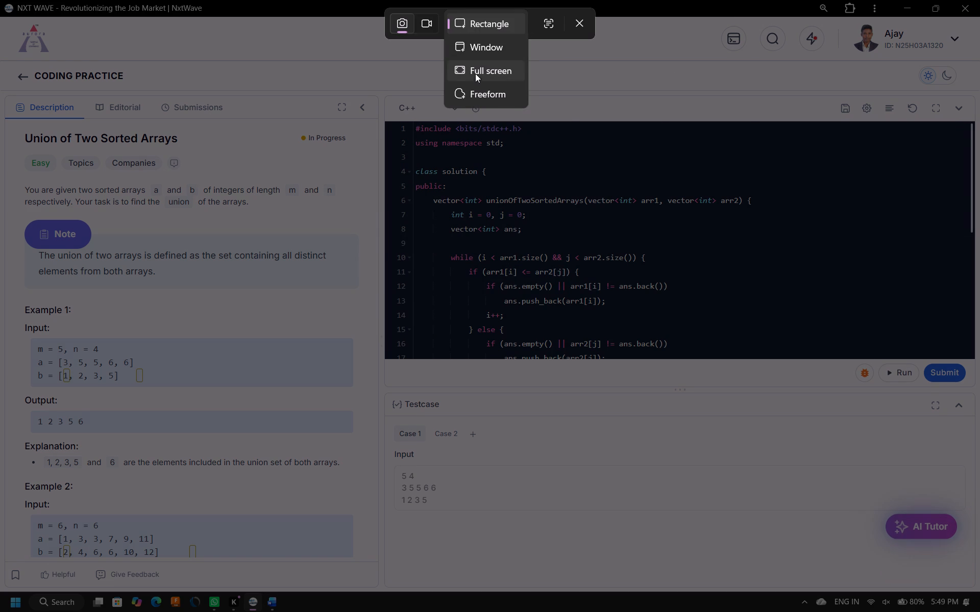
pyautogui.click(478, 80)
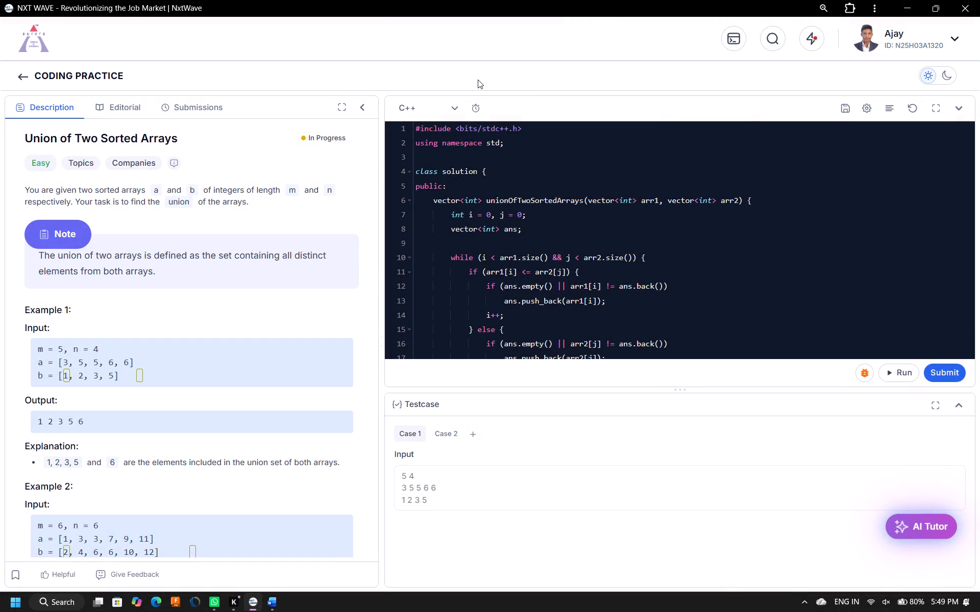
pyautogui.hotkey('ctrl', 'c')
pyautogui.hotkey('ctrl', 'c')
pyautogui.hotkey('ctrl', 'c')
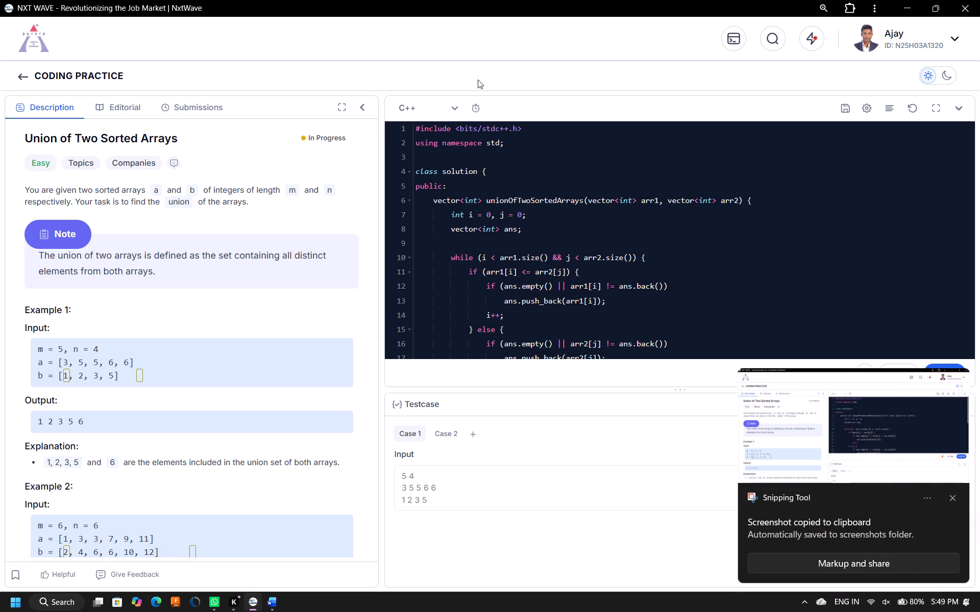
# Switch to Word and paste the Union of Two Sorted Arrays capture below question 15's solution code.
pyautogui.hotkey('alt', 'Tab')
pyautogui.scroll(3, 418, 237)
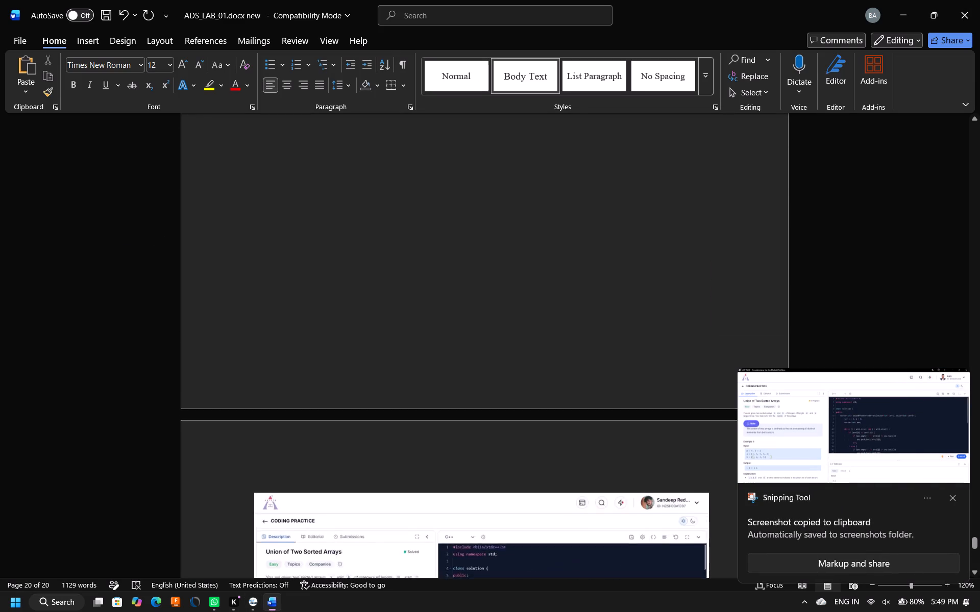
pyautogui.scroll(3, 418, 237)
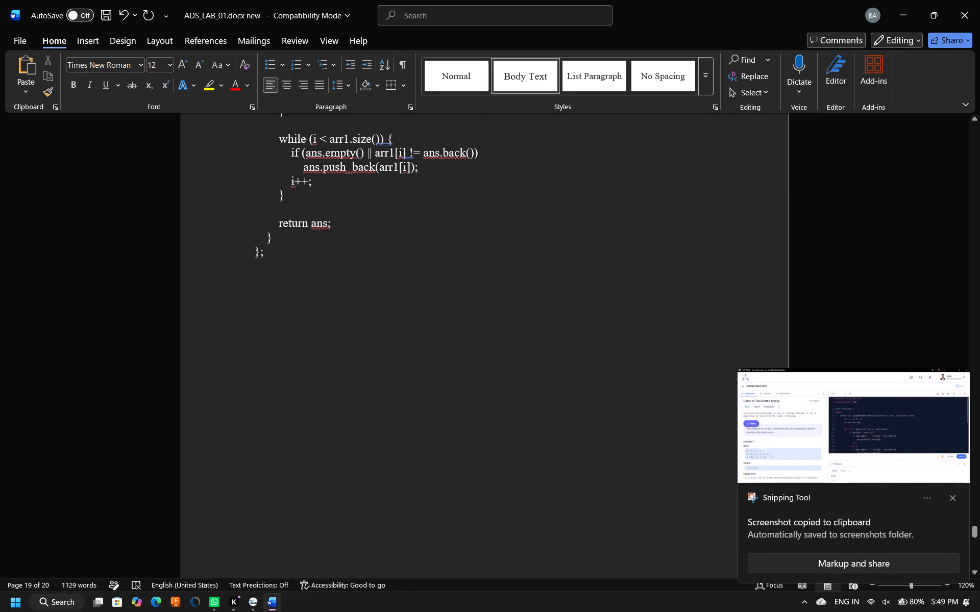
pyautogui.hotkey('ctrl', 'v')
# Delete the old Union of Two Sorted Arrays screenshot from the report's last page.
pyautogui.scroll(-1, 418, 237)
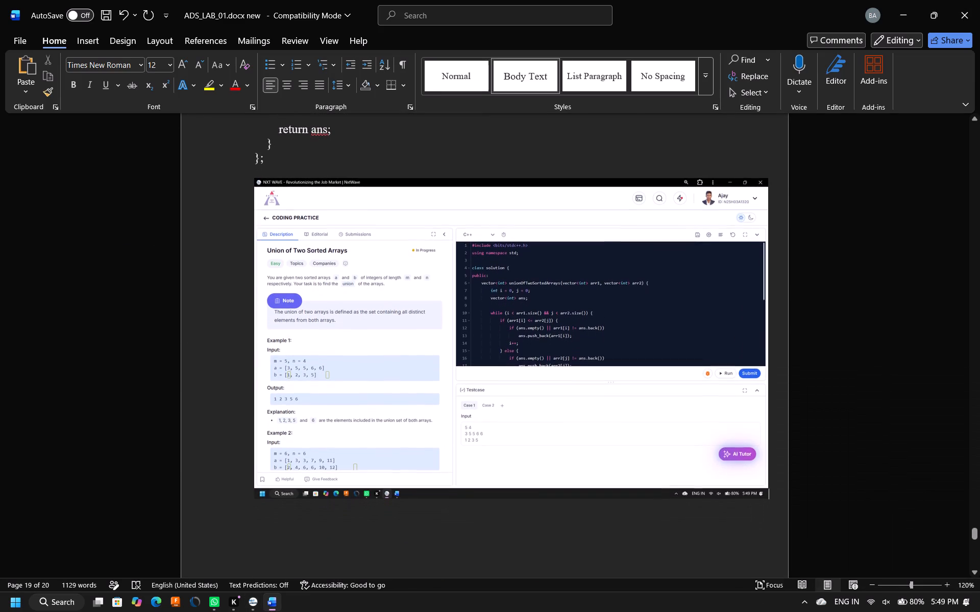
pyautogui.scroll(-1, 418, 237)
pyautogui.hscroll(1, 418, 237)
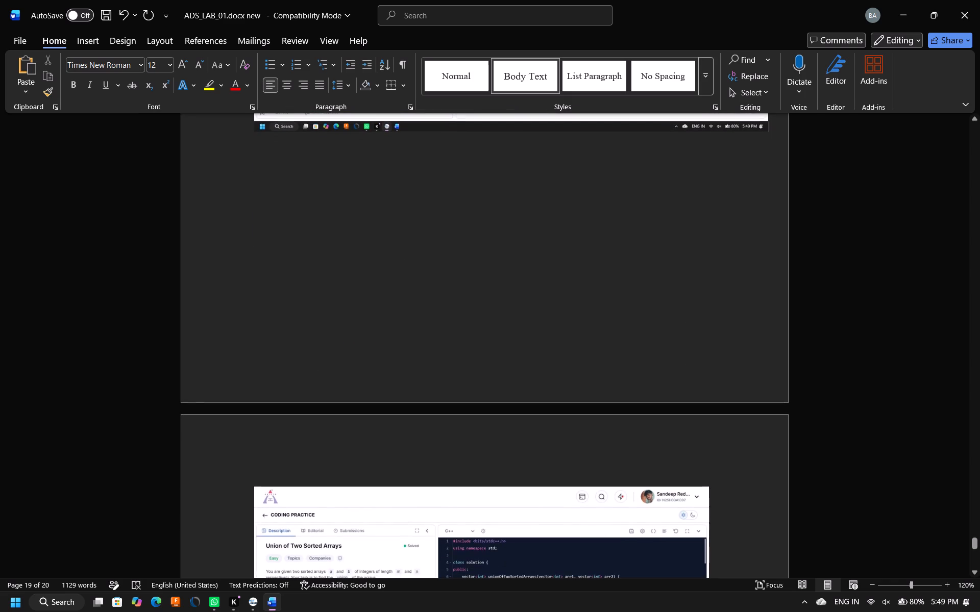
pyautogui.hscroll(2, 418, 237)
pyautogui.scroll(-1, 418, 237)
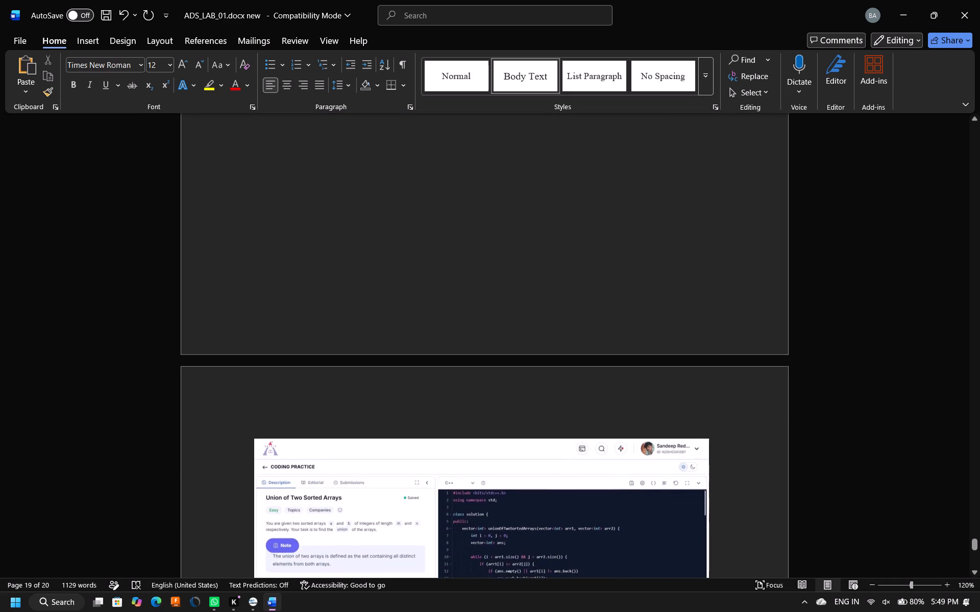
pyautogui.scroll(-1, 418, 237)
pyautogui.hscroll(1, 418, 237)
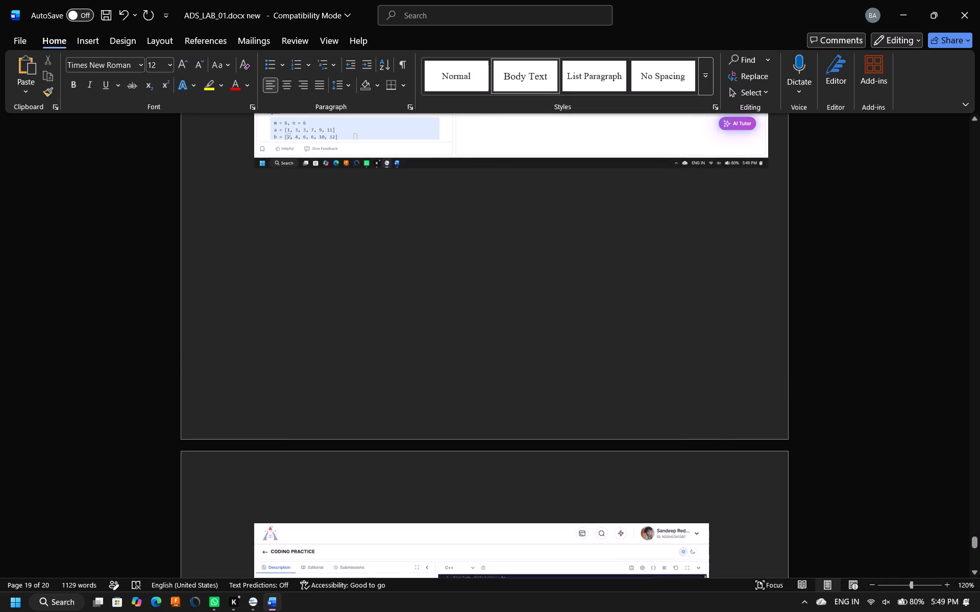
pyautogui.click(453, 539)
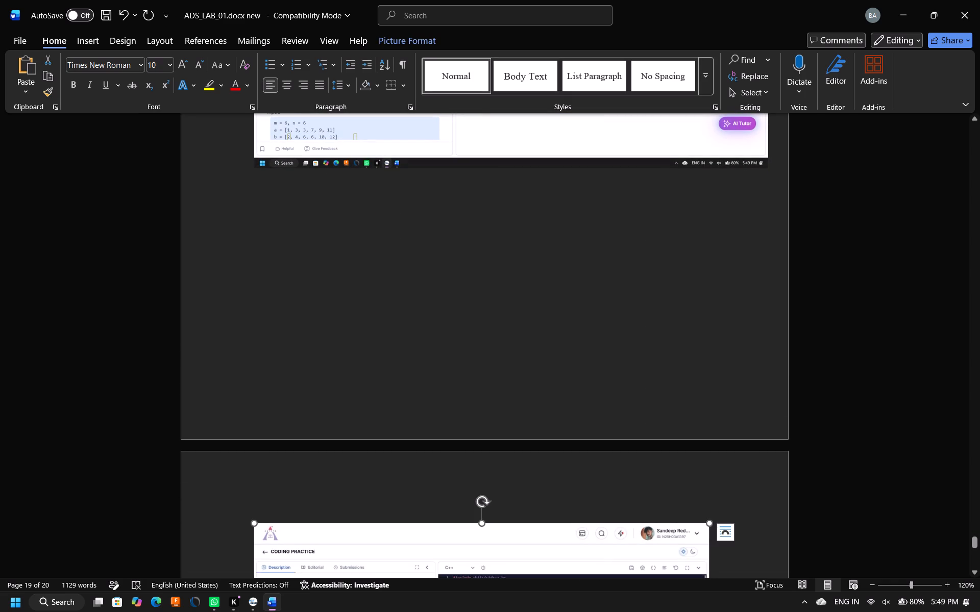
pyautogui.press('BackSpace')
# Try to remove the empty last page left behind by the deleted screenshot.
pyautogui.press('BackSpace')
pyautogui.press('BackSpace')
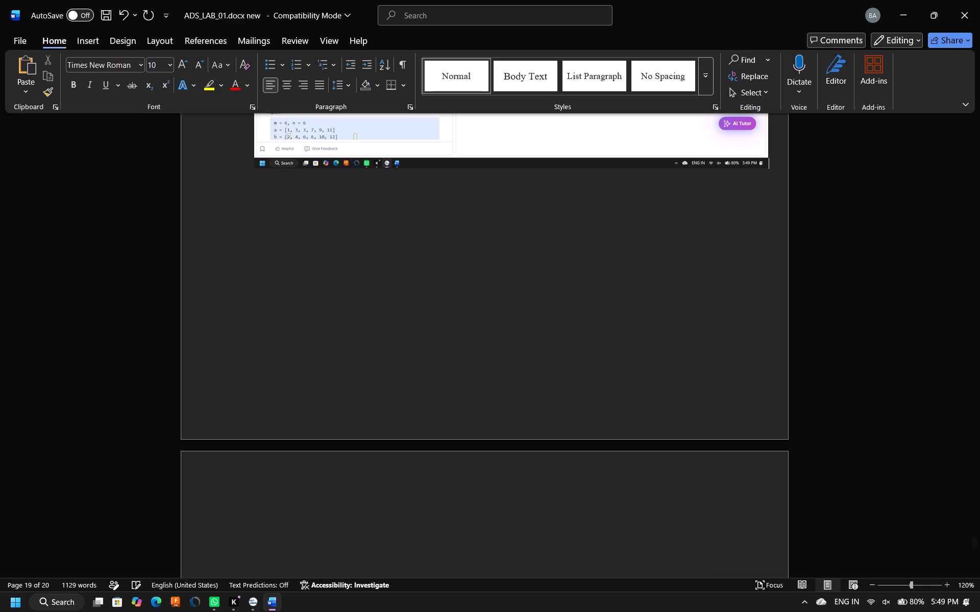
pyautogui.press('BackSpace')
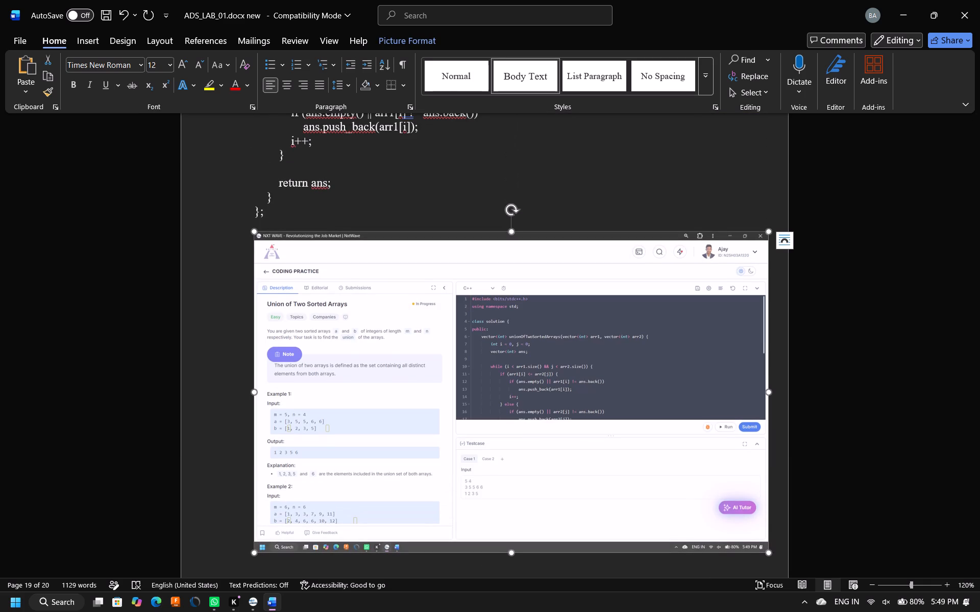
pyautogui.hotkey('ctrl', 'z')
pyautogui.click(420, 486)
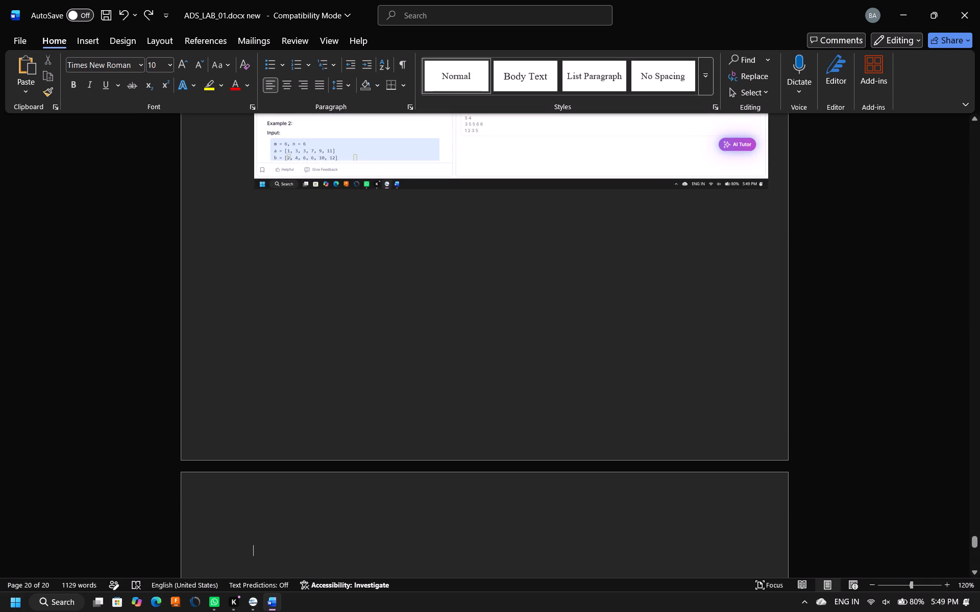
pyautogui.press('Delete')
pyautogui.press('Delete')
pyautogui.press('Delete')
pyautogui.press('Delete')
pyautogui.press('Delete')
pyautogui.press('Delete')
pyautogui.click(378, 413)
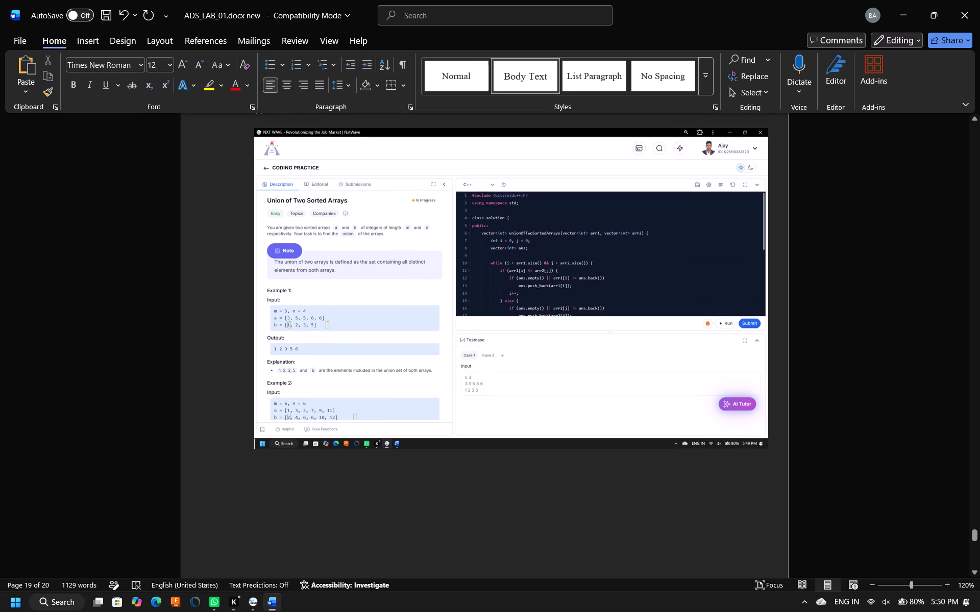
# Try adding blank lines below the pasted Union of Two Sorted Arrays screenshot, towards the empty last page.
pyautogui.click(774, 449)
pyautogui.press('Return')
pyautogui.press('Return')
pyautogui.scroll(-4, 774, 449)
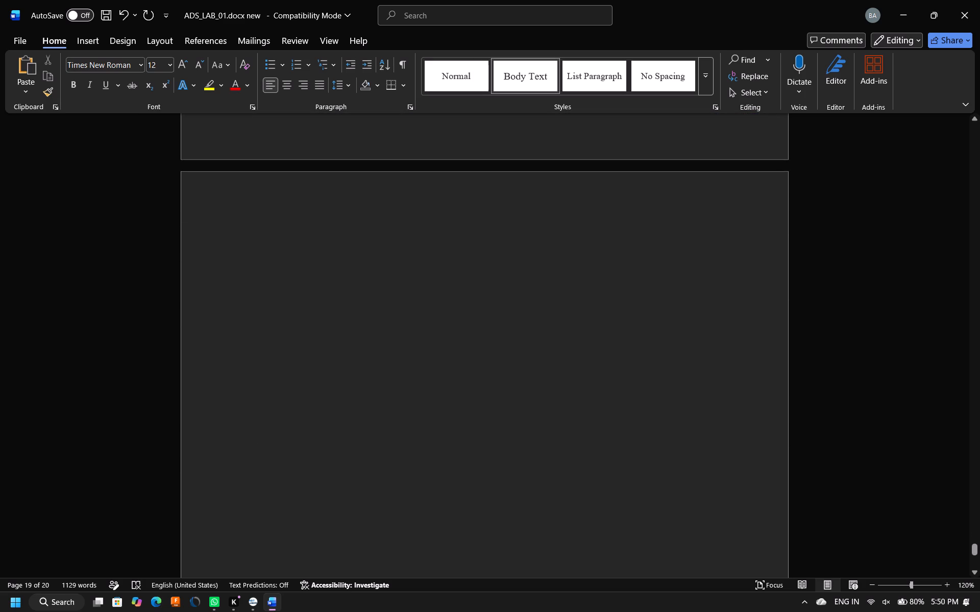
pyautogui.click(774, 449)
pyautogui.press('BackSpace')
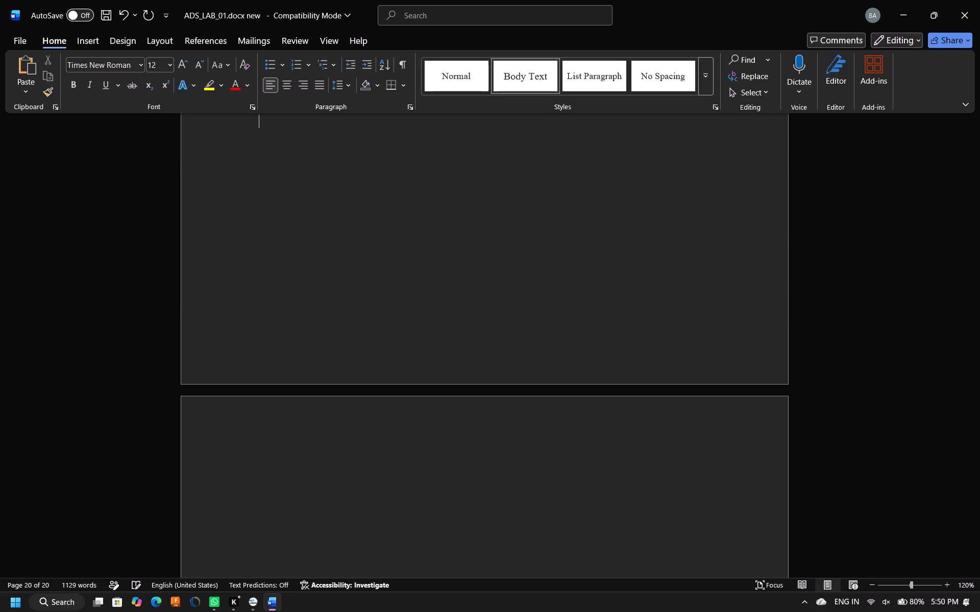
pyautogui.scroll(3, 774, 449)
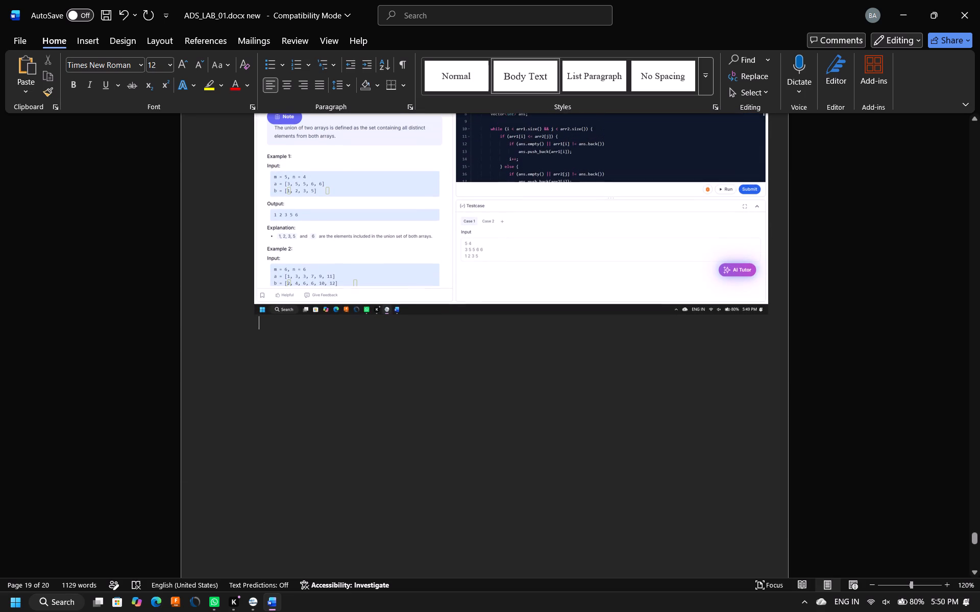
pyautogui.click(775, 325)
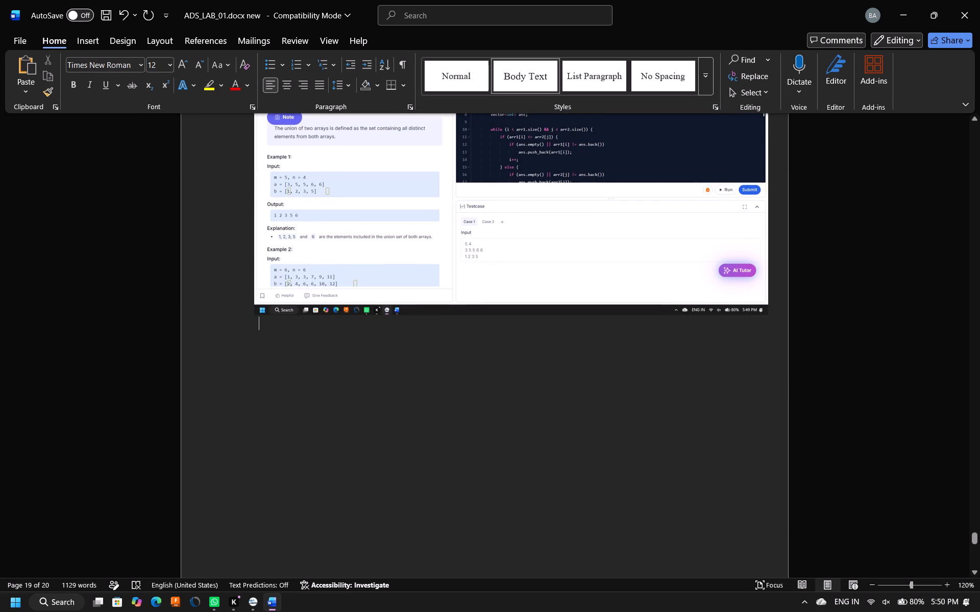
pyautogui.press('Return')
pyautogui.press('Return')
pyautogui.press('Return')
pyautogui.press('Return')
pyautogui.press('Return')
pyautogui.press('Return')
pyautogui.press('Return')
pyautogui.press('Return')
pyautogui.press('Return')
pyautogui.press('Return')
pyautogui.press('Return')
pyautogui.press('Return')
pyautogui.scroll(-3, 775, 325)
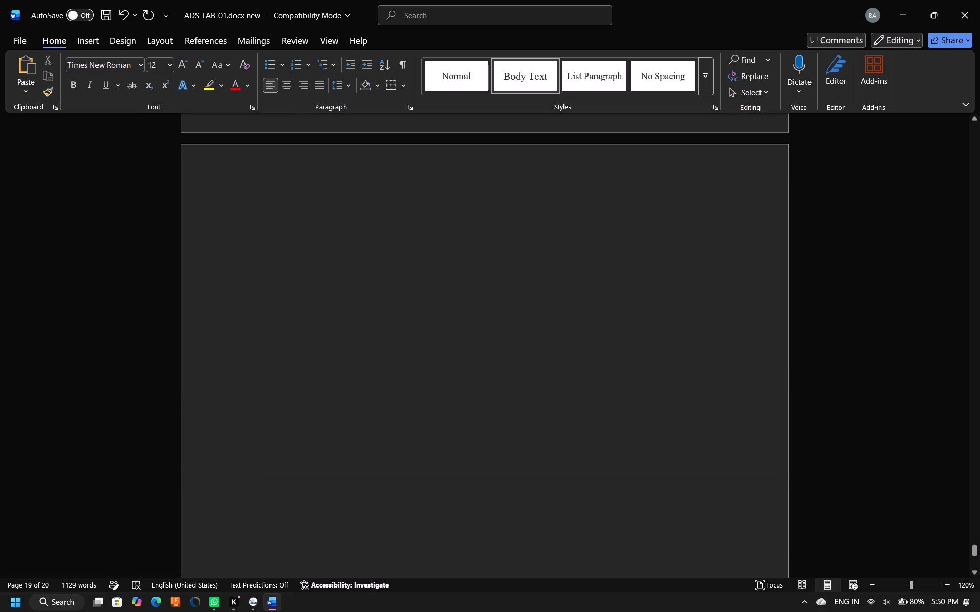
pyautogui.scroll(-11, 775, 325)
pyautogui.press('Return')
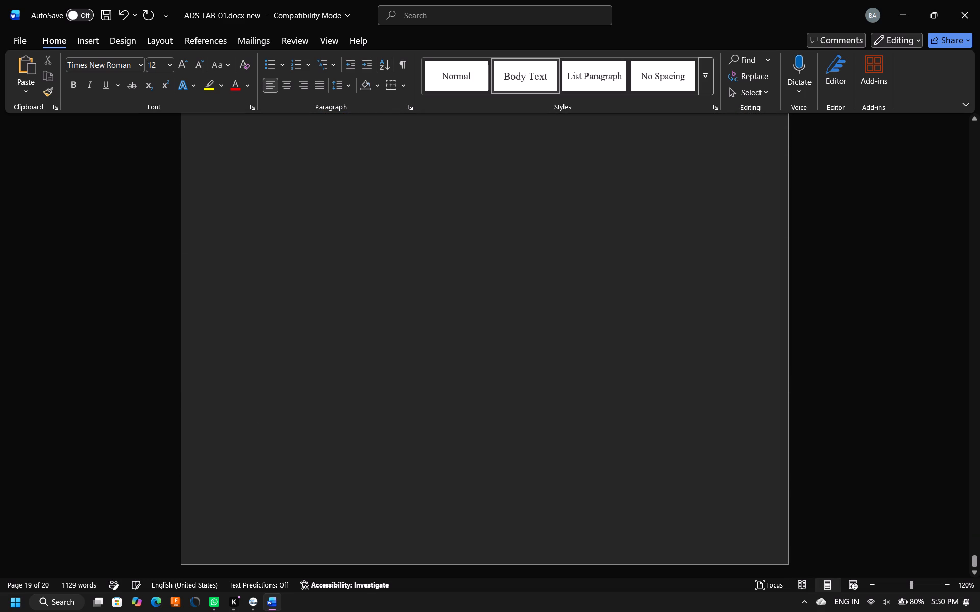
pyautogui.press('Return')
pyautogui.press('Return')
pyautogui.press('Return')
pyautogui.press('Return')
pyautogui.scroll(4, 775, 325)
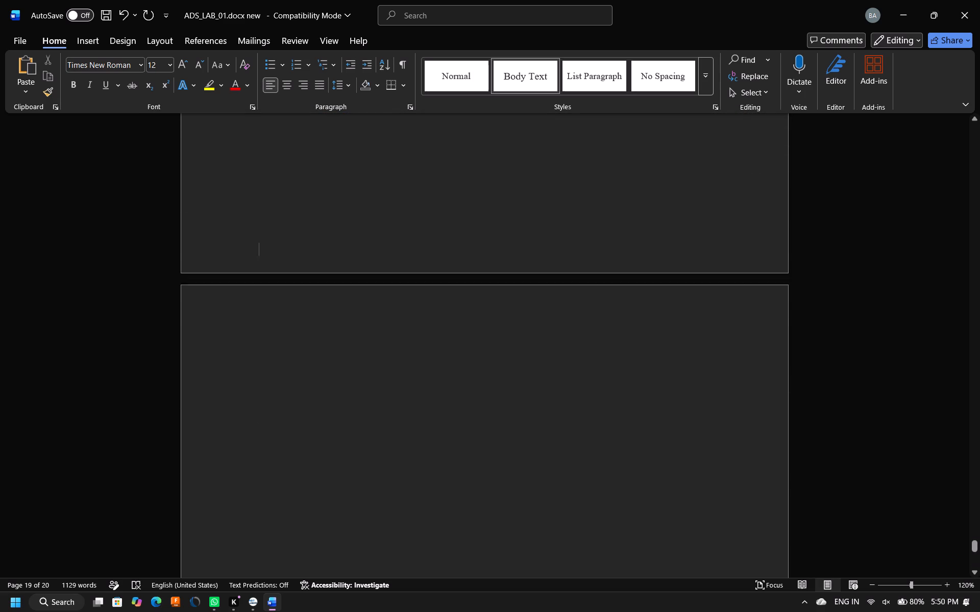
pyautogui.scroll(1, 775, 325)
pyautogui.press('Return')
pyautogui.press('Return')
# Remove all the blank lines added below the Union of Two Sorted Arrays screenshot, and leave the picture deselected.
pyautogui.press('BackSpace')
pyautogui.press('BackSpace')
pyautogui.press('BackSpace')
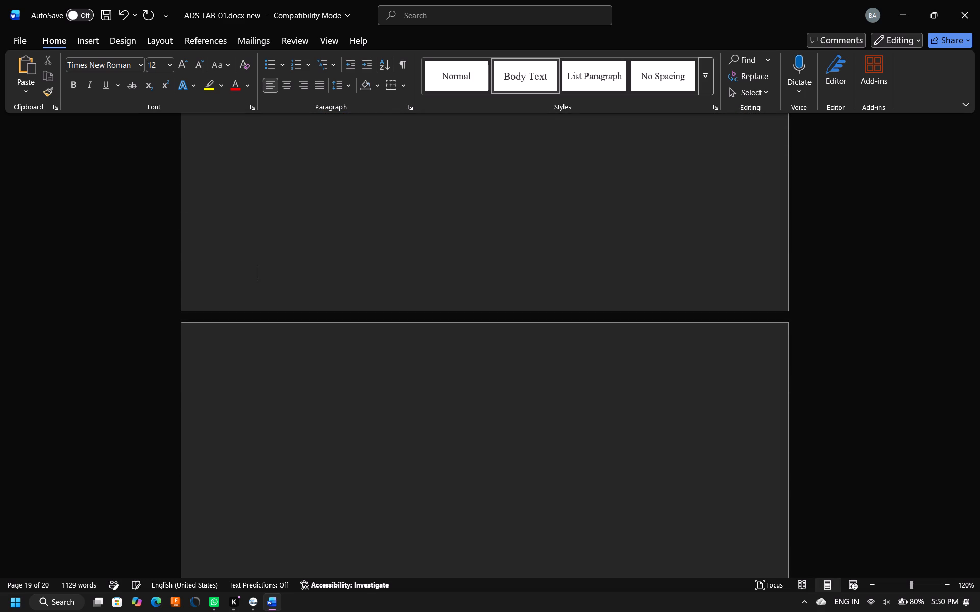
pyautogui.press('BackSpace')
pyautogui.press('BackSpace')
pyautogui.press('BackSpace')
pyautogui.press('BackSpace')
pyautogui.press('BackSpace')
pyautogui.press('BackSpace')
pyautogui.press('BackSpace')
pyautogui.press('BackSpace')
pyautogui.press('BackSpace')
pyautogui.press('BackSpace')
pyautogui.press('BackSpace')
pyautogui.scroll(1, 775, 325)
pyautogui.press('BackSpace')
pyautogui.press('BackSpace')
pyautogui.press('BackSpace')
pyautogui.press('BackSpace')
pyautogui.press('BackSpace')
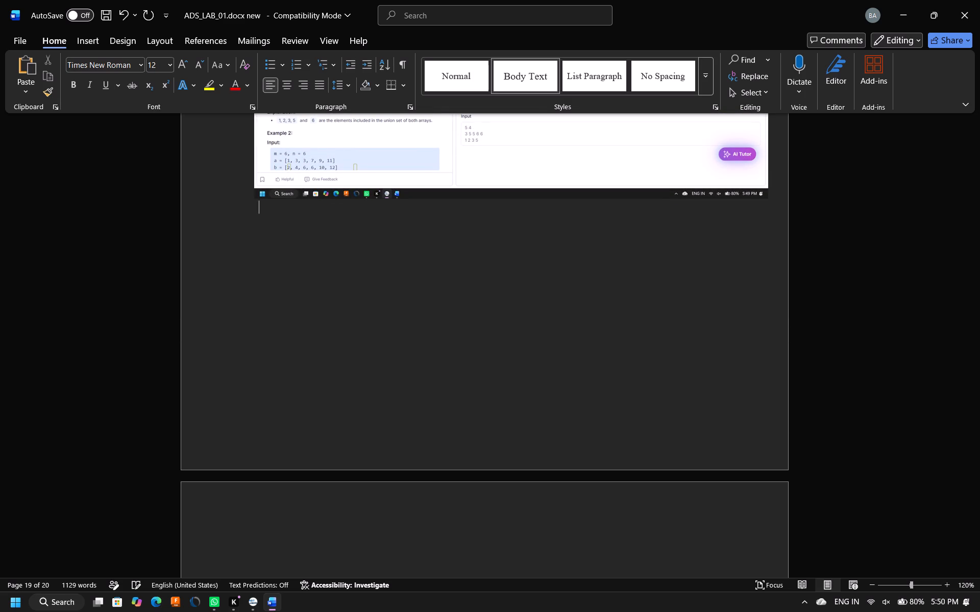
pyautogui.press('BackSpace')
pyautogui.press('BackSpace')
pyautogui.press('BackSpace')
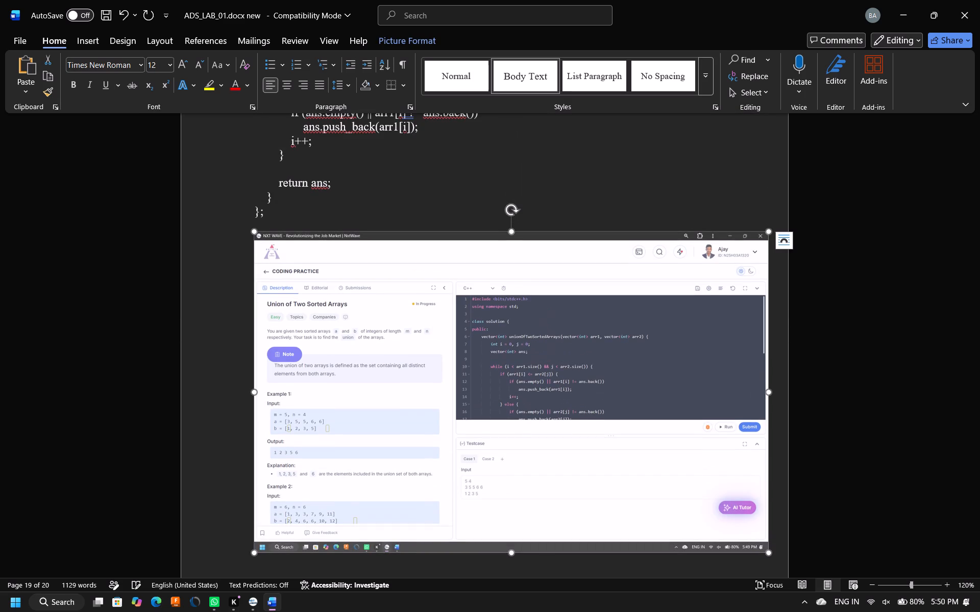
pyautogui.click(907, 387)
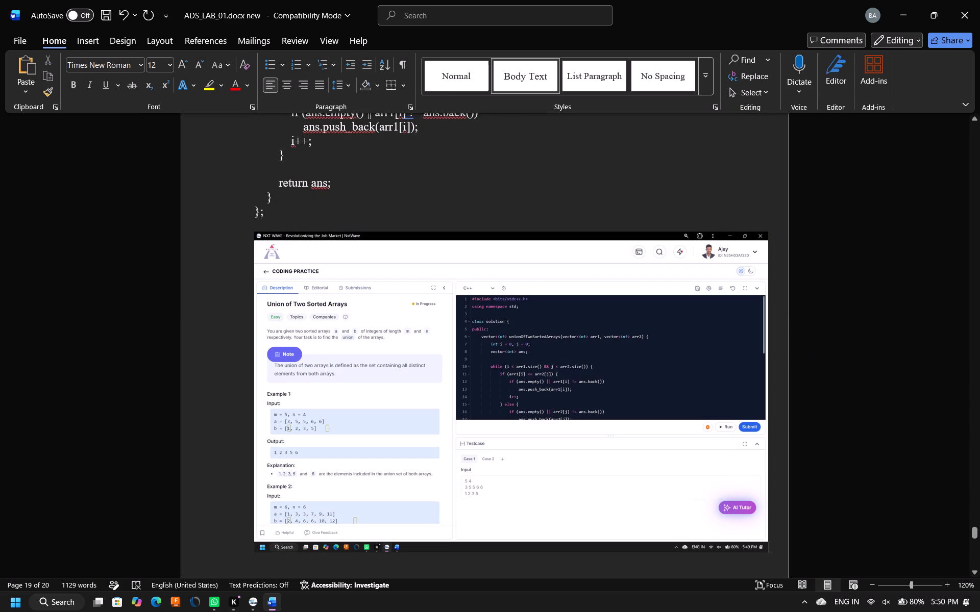
# Review question 15's heading and code against the preceding Maximum Sum Fixed Window section, checking the problem page in Chrome.
pyautogui.scroll(4, 907, 387)
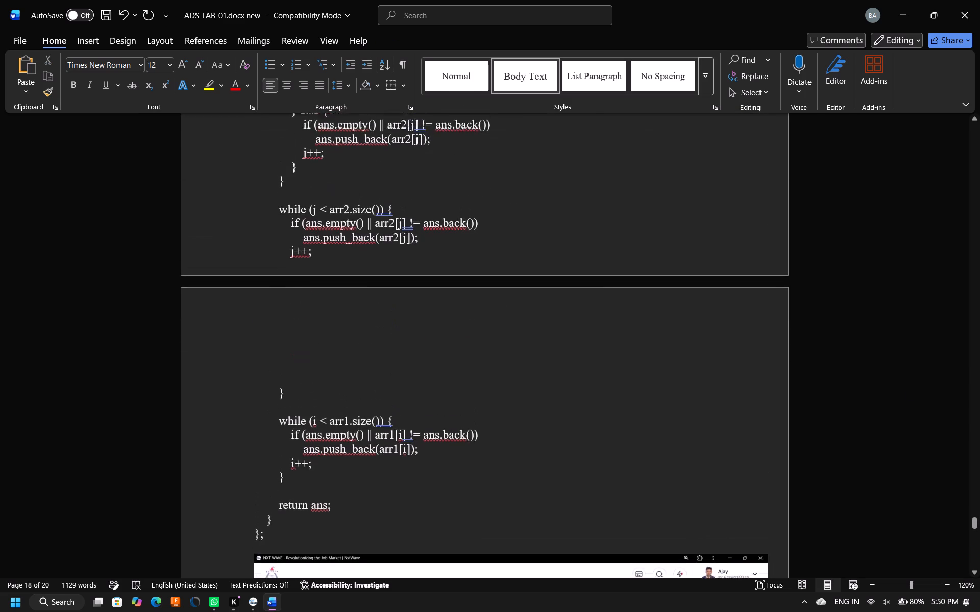
pyautogui.scroll(5, 907, 387)
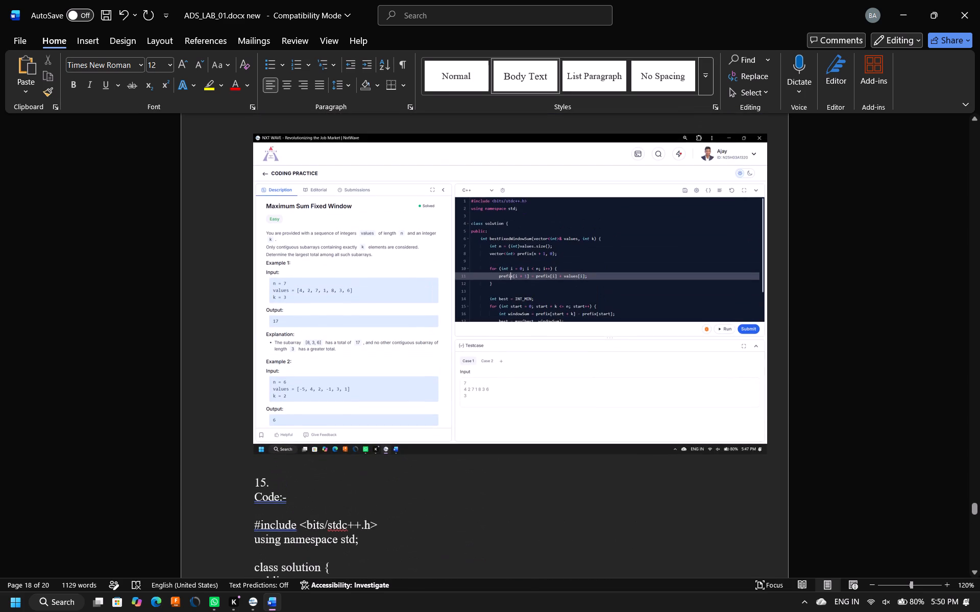
pyautogui.scroll(-1, 907, 387)
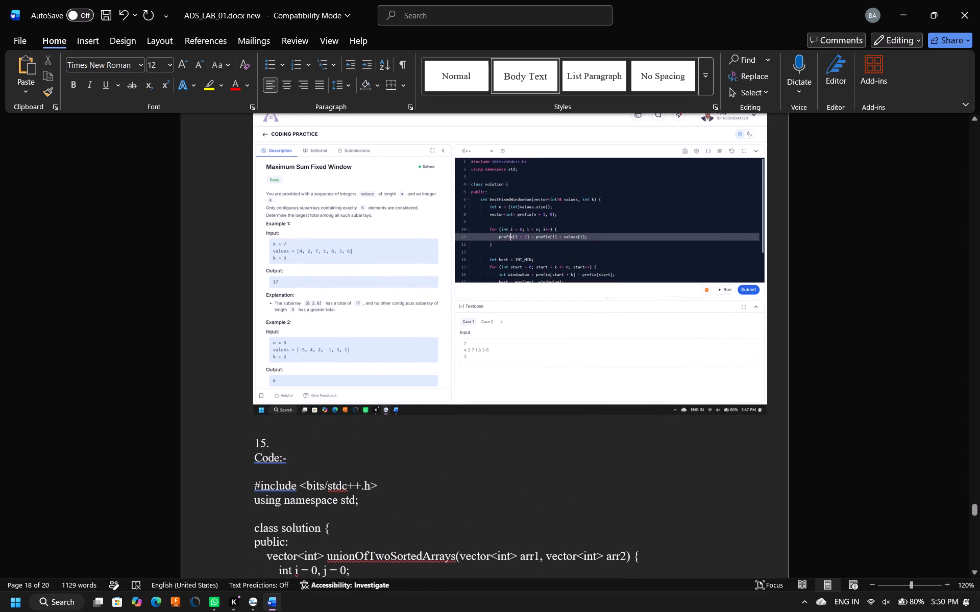
pyautogui.hotkey('alt', 'Tab')
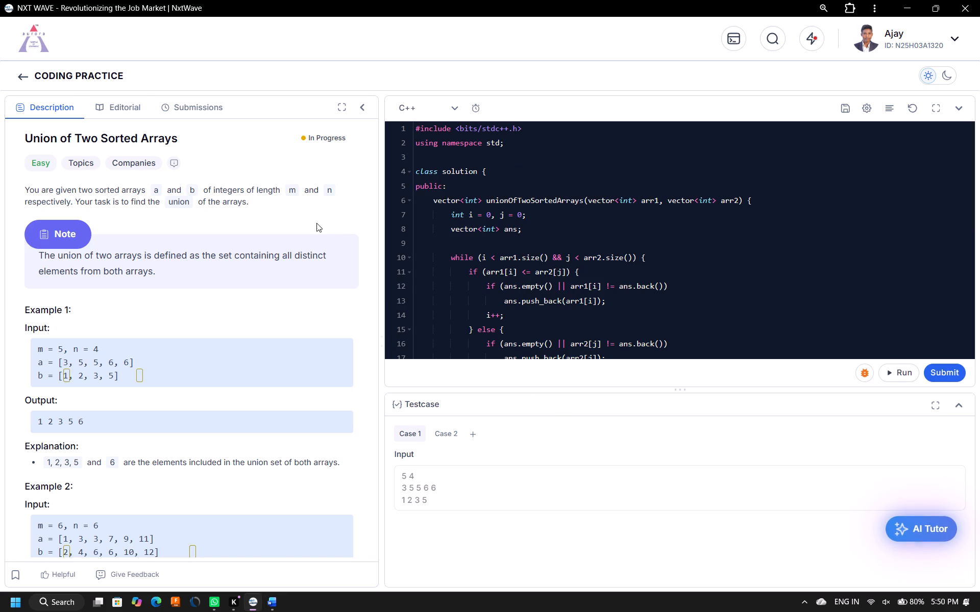
pyautogui.hotkey('alt', 'Tab')
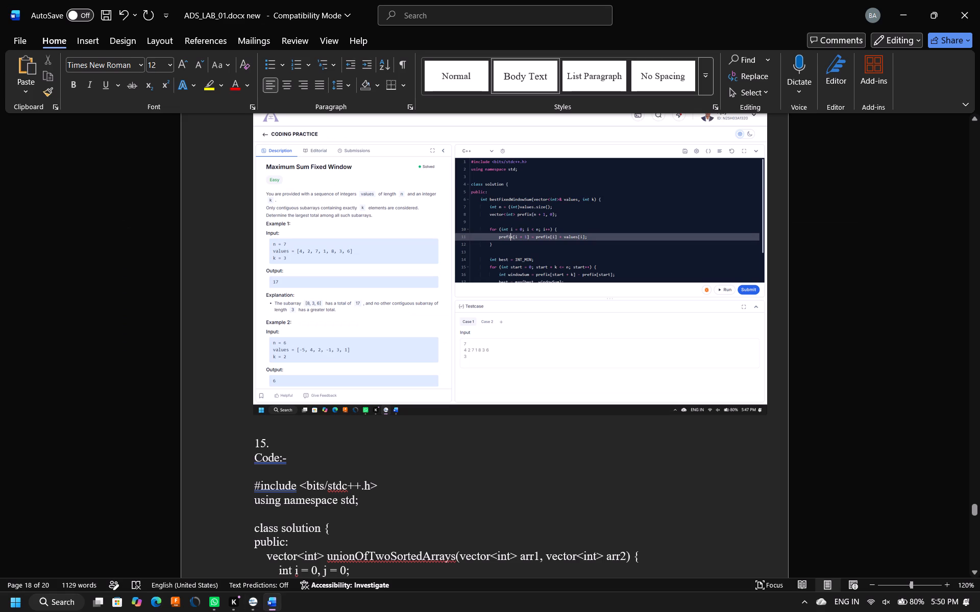
pyautogui.scroll(-7, 313, 224)
pyautogui.scroll(3, 313, 224)
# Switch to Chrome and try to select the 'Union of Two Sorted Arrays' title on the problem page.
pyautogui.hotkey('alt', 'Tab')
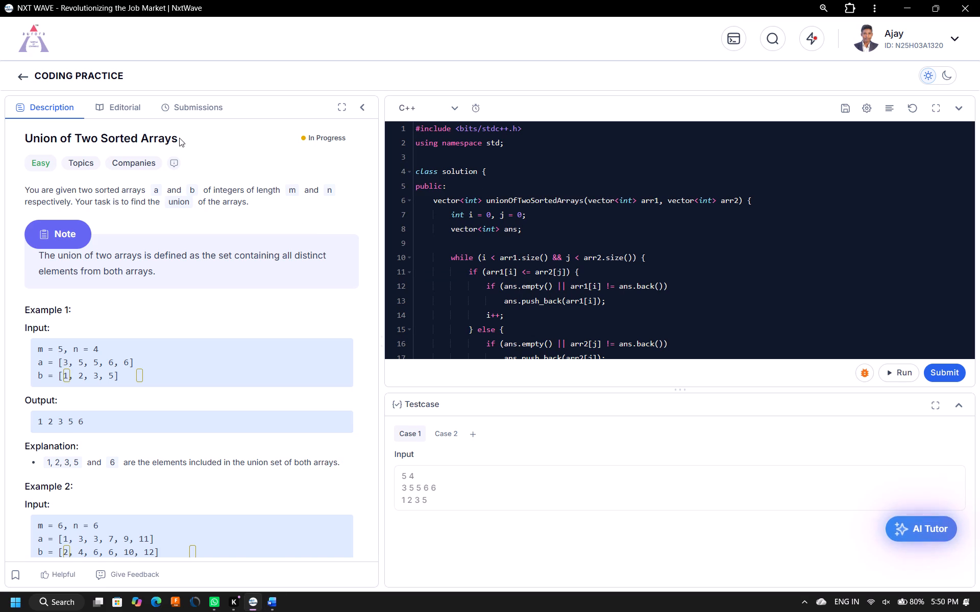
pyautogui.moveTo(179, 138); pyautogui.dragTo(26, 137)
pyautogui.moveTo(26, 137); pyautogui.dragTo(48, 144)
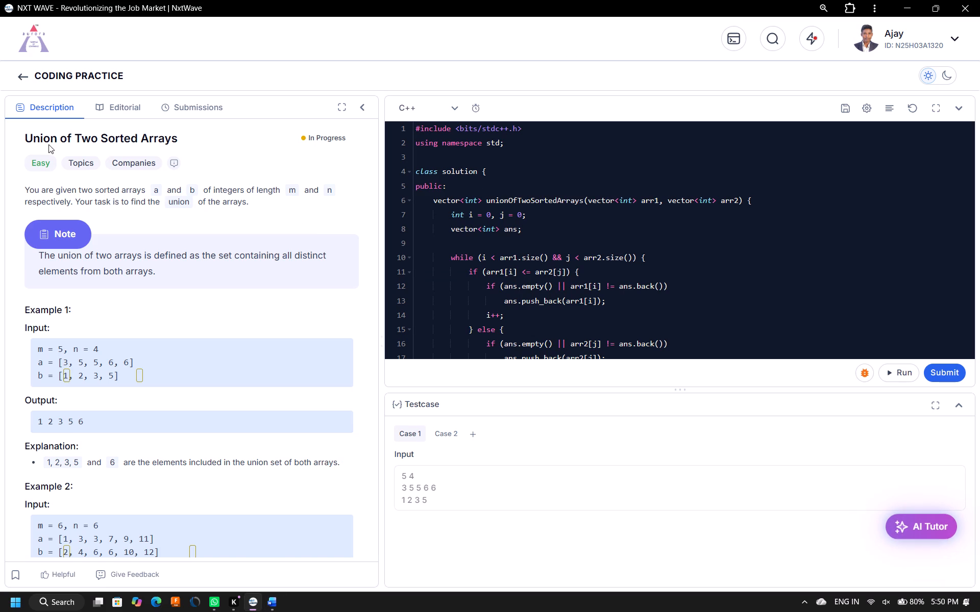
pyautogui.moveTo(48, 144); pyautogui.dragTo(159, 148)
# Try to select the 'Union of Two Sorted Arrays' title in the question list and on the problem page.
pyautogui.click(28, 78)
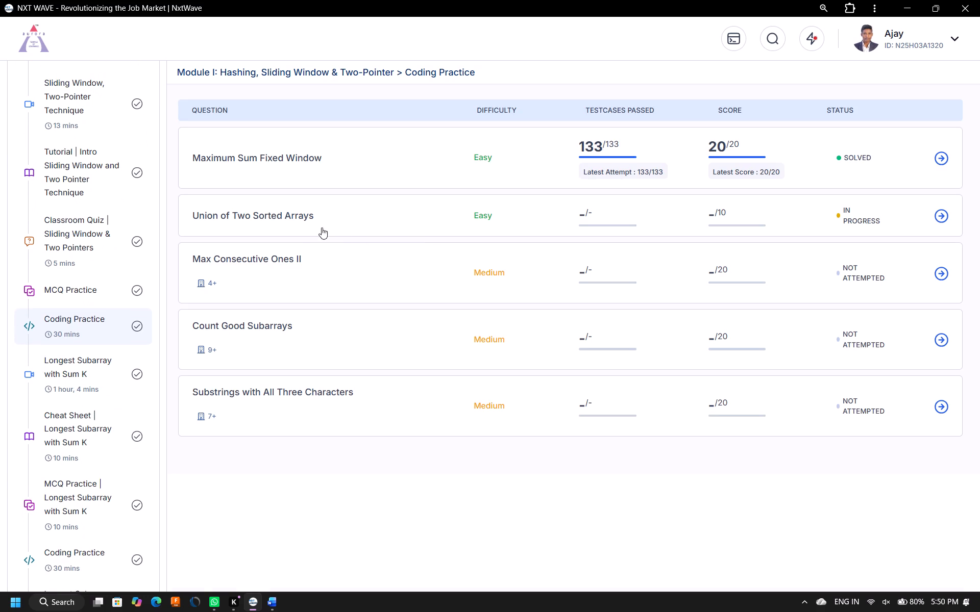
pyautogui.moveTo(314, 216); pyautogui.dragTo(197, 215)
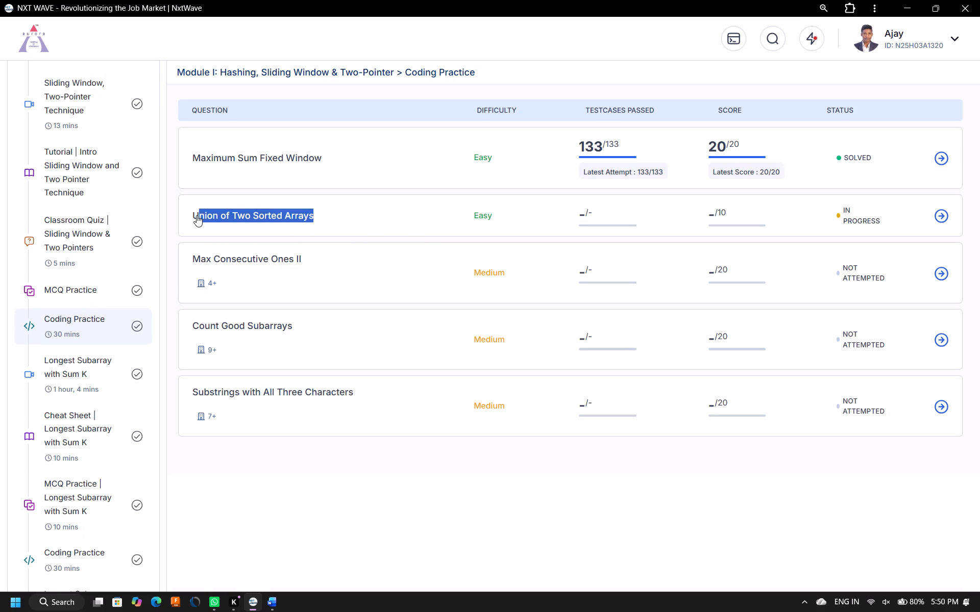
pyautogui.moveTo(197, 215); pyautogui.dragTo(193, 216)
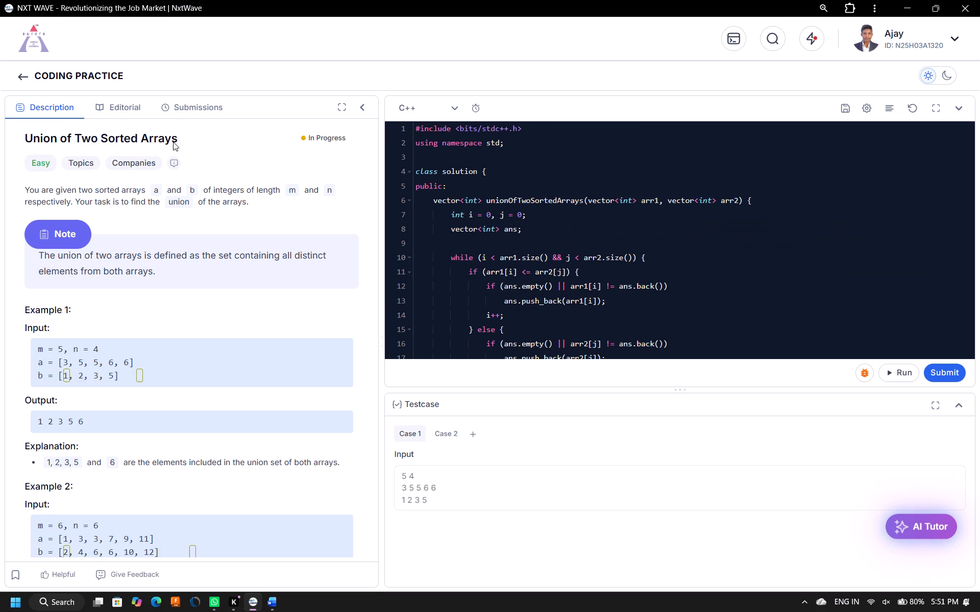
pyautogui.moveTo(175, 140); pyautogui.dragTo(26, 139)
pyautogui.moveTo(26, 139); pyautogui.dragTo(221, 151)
# Reopen the Union of Two Sorted Arrays problem from the question list and submit its C++ solution.
pyautogui.click(26, 76)
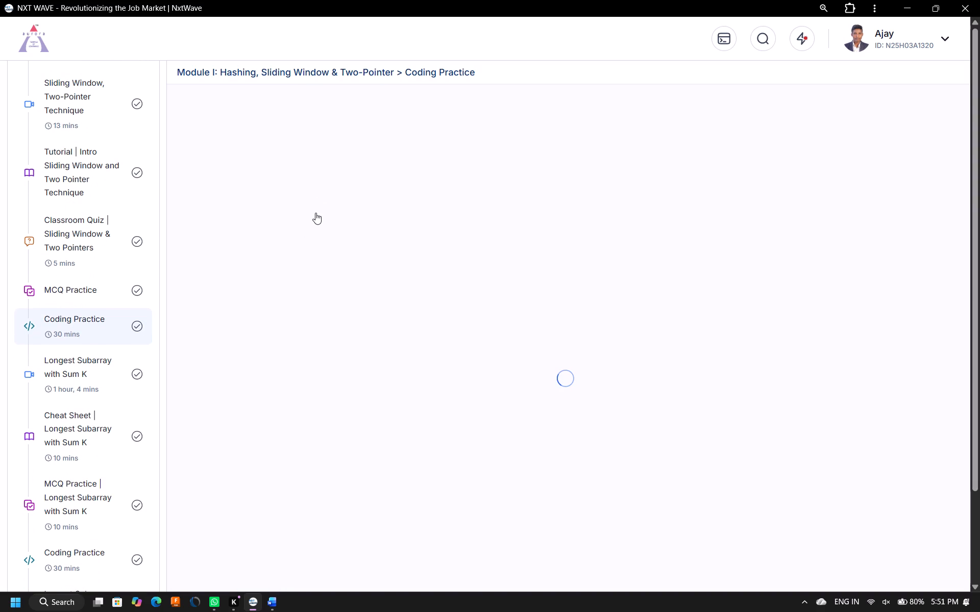
pyautogui.click(315, 213)
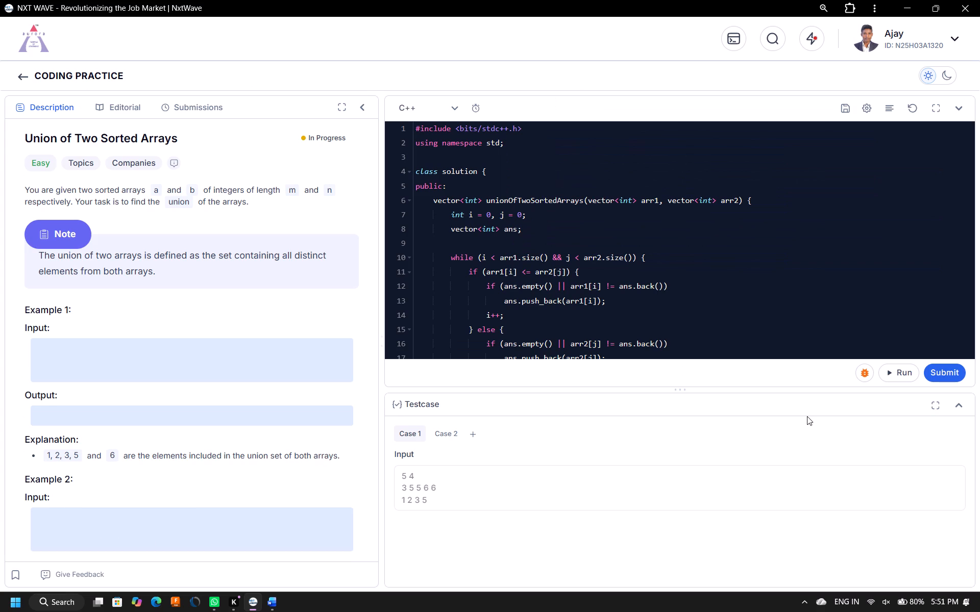
pyautogui.click(939, 379)
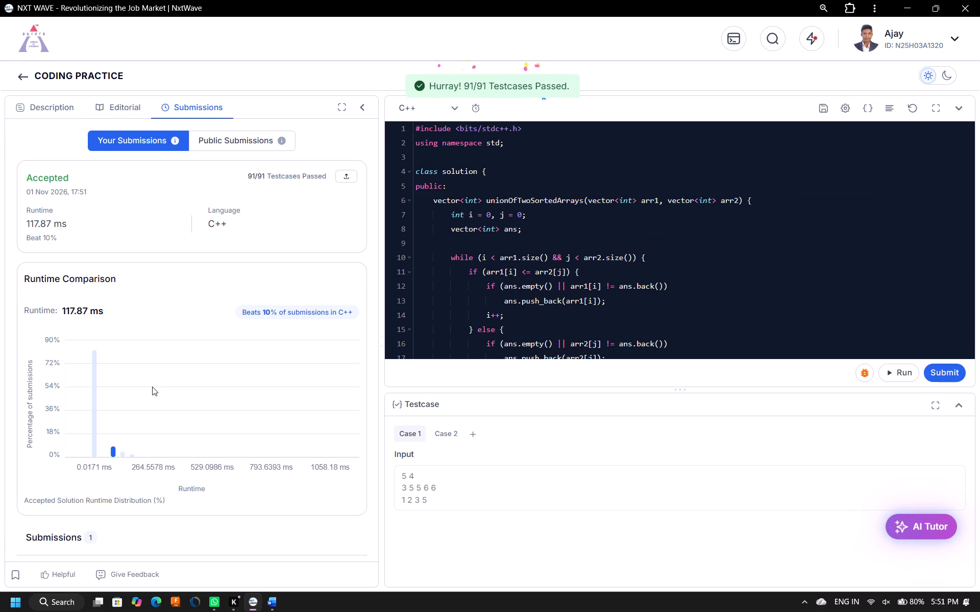
# Publish the Union of Two Sorted Arrays submission from the submissions history.
pyautogui.scroll(-4, 196, 453)
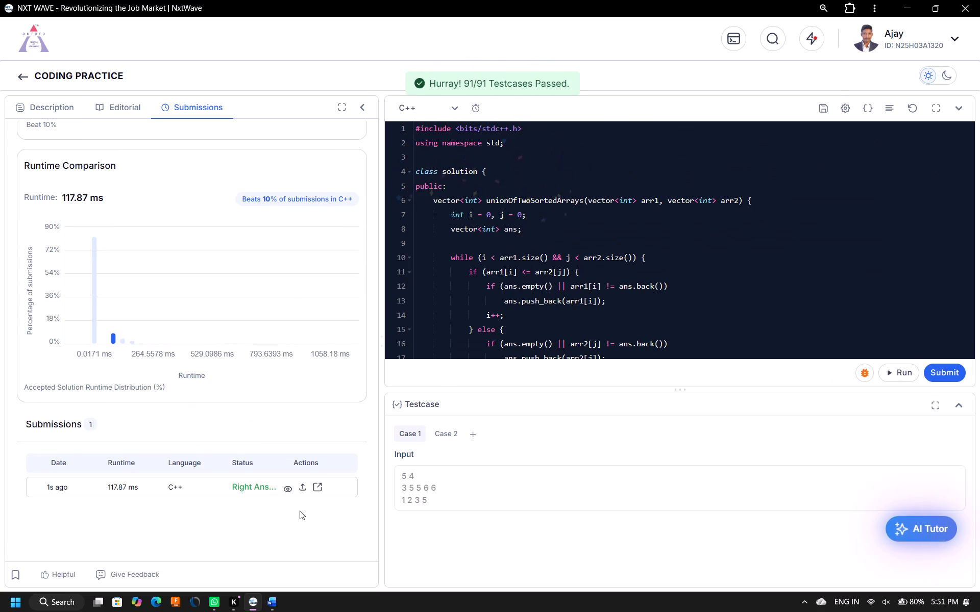
pyautogui.click(301, 482)
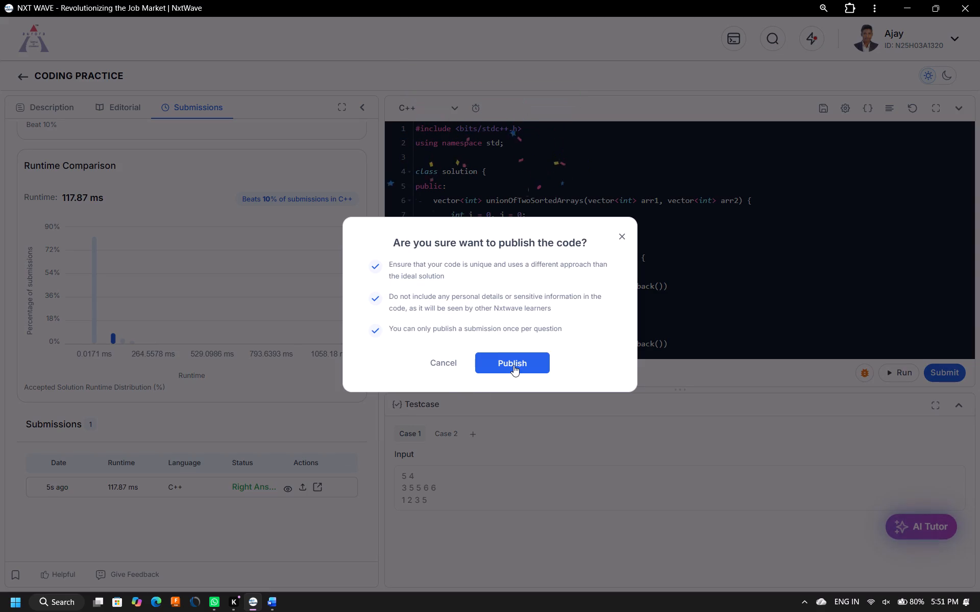
pyautogui.click(513, 365)
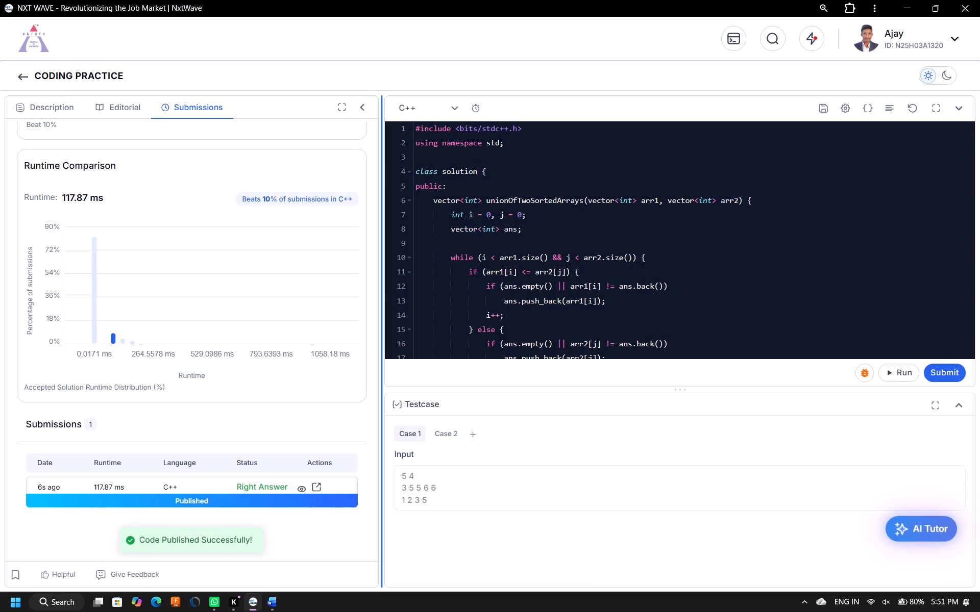
# Look at the problem's test cases and return to the beginning of its description.
pyautogui.click(449, 433)
pyautogui.click(411, 430)
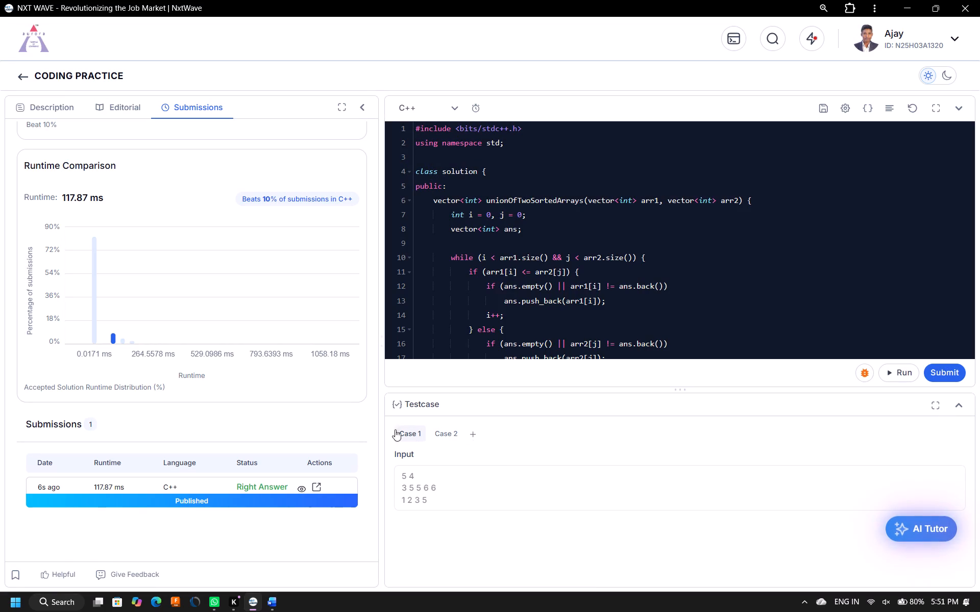
pyautogui.click(39, 105)
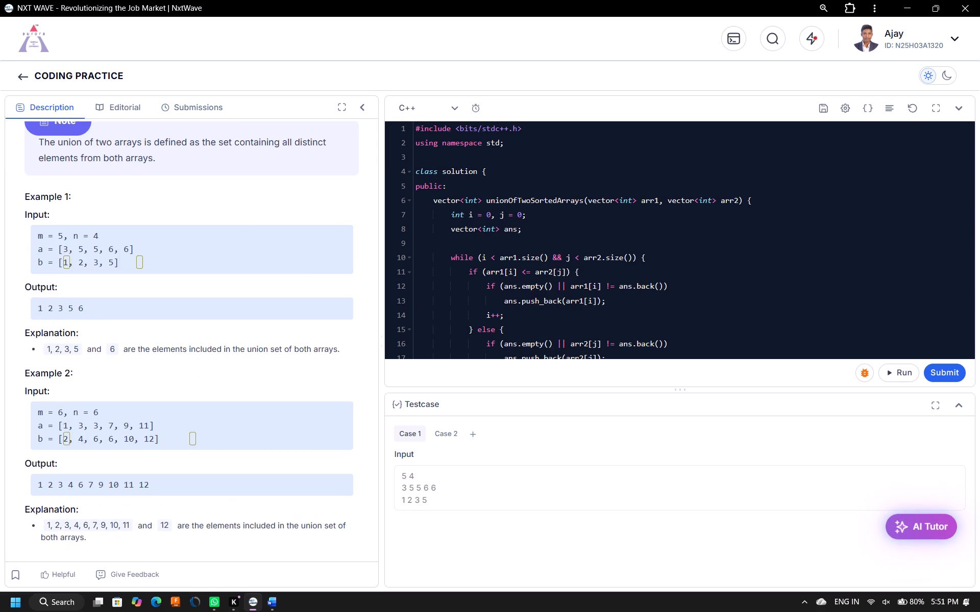
pyautogui.scroll(9, 478, 312)
pyautogui.scroll(8, 291, 292)
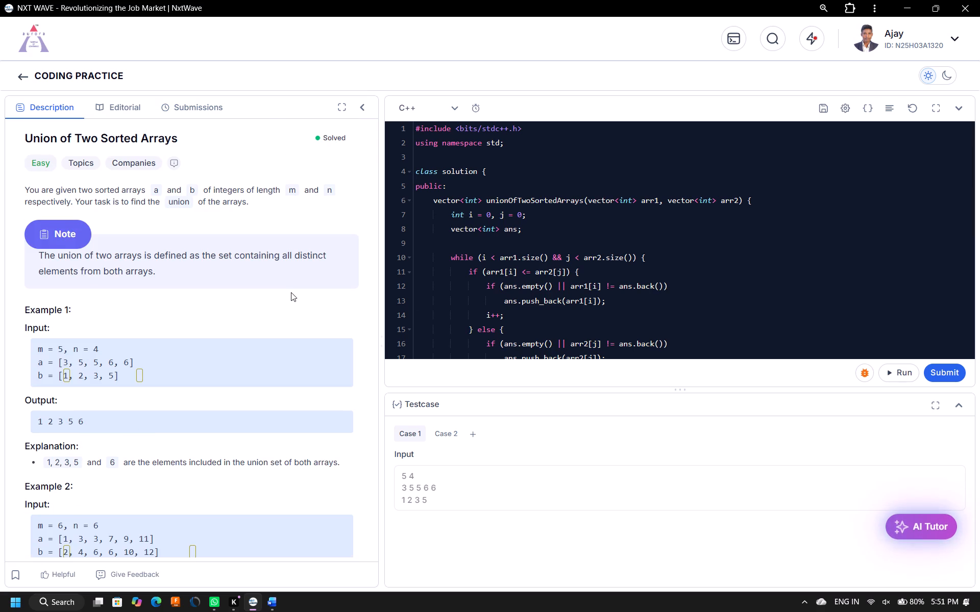
# Compare question 15's code and screenshot in Word with the Union of Two Sorted Arrays solution and problem page in Chrome.
pyautogui.hotkey('alt', 'Tab')
pyautogui.scroll(-4, 291, 292)
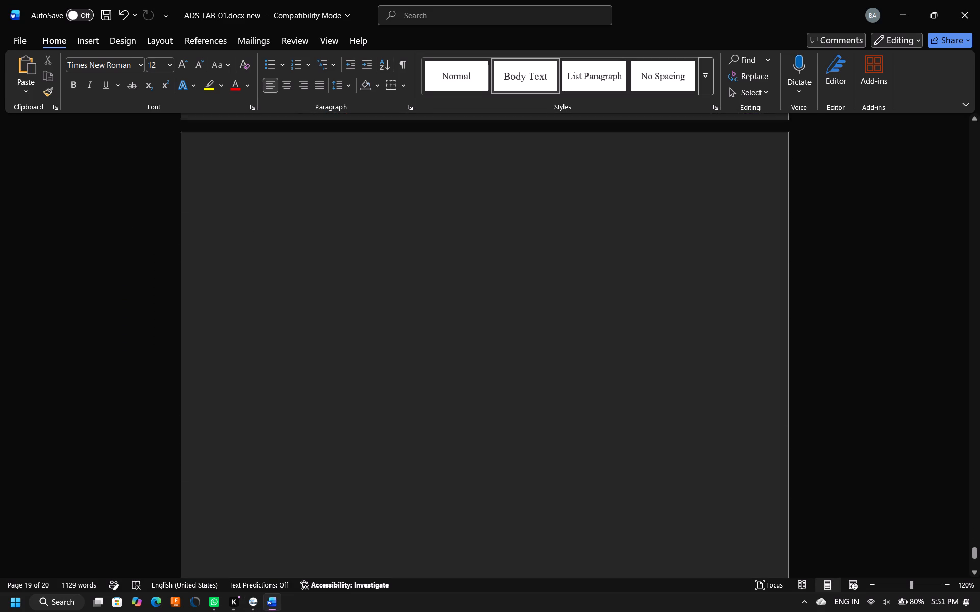
pyautogui.scroll(-1, 291, 292)
pyautogui.scroll(5, 291, 292)
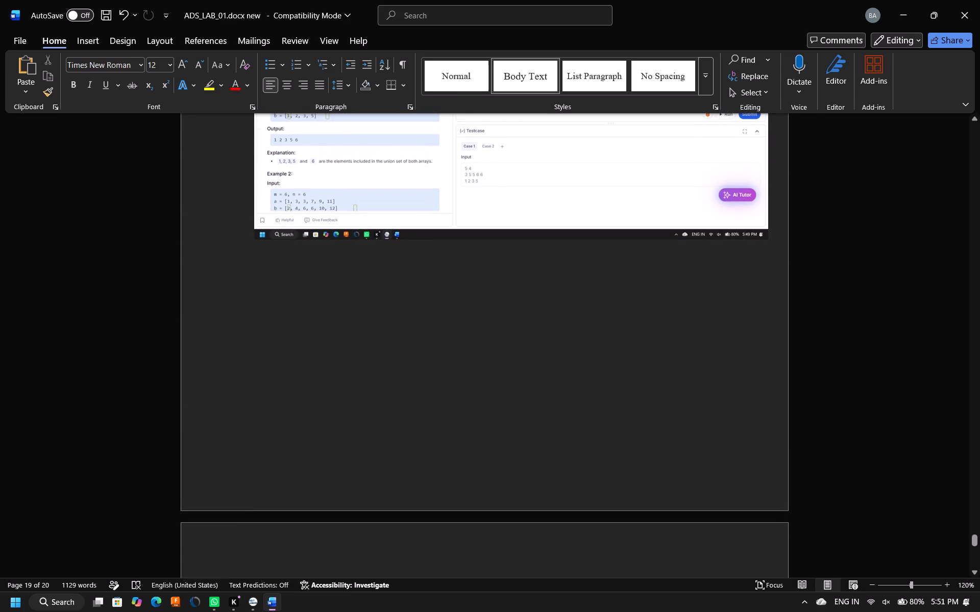
pyautogui.scroll(5, 291, 292)
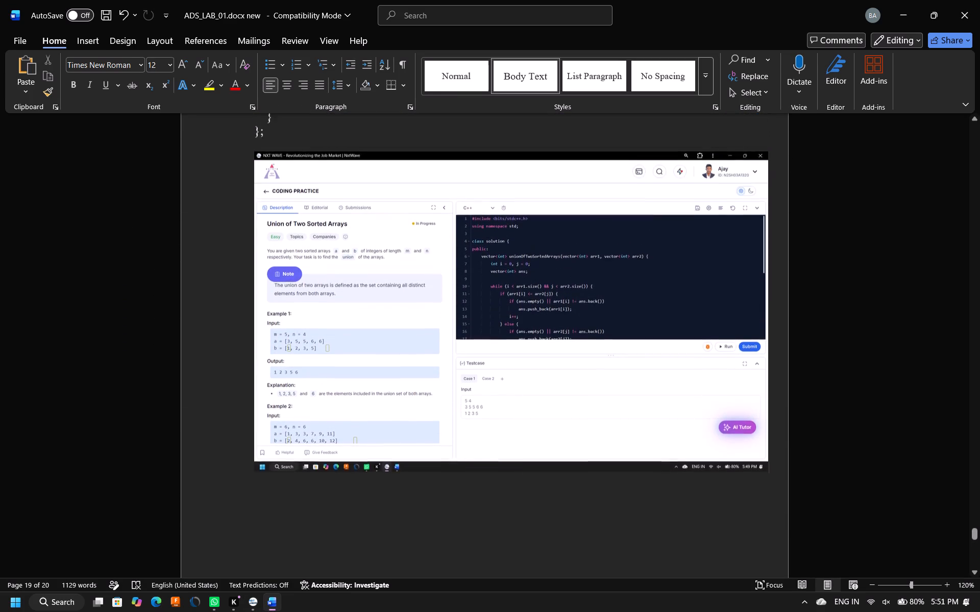
pyautogui.scroll(4, 291, 292)
pyautogui.scroll(-1, 291, 292)
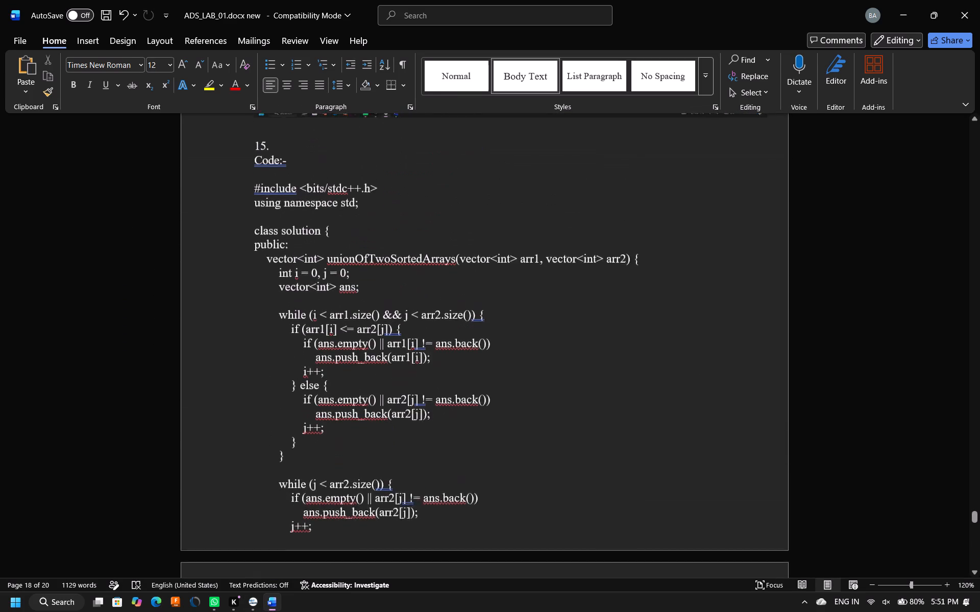
pyautogui.scroll(-1, 291, 292)
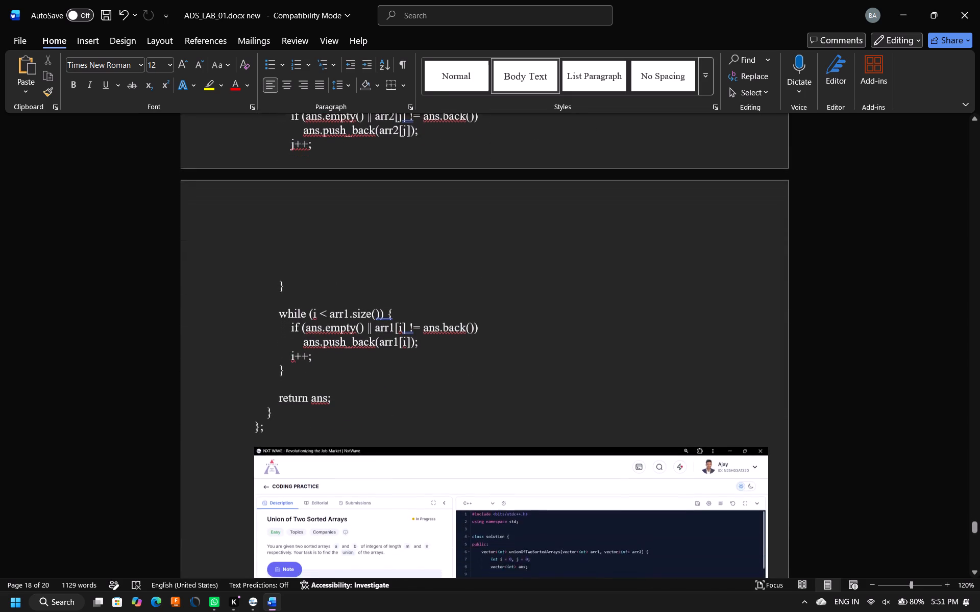
pyautogui.scroll(-1, 291, 292)
pyautogui.hotkey('alt', 'Tab')
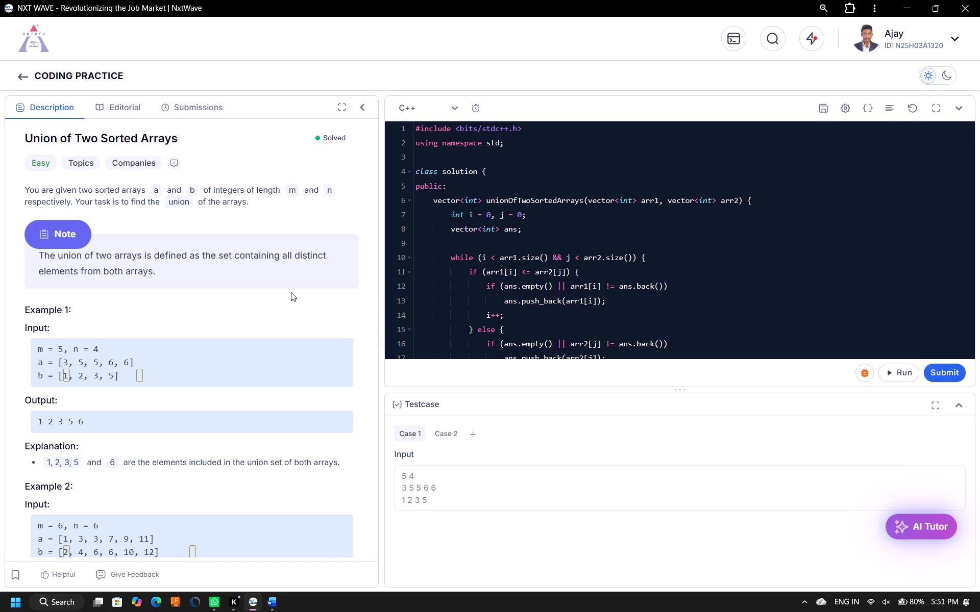
pyautogui.scroll(-7, 568, 295)
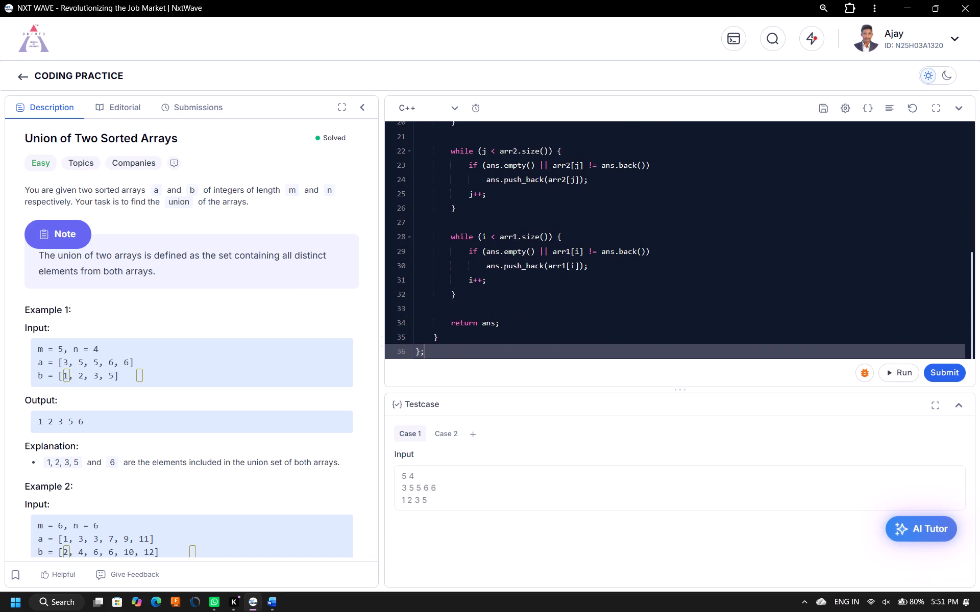
pyautogui.scroll(13, 568, 295)
pyautogui.hotkey('alt', 'Tab')
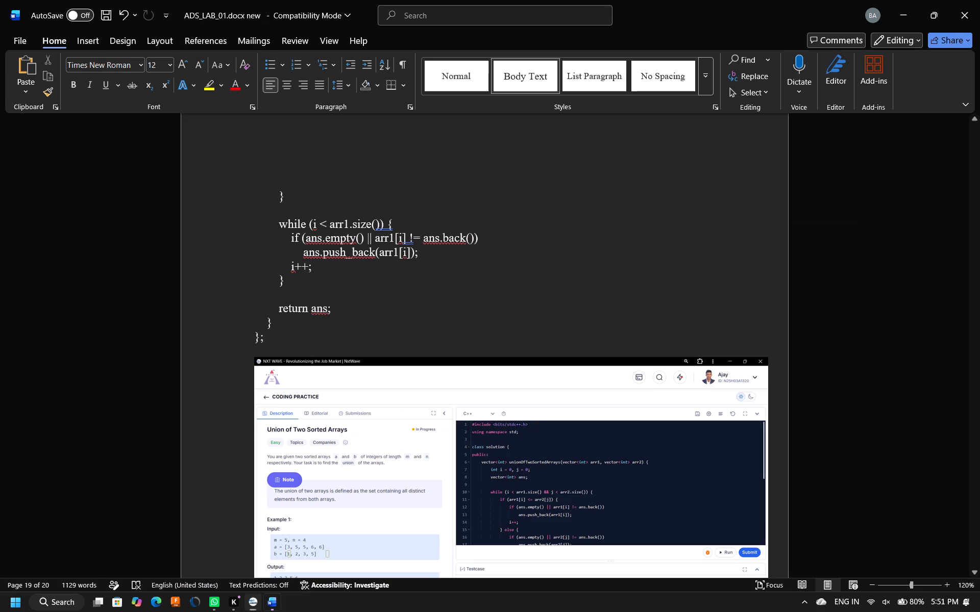
# Switch to Chrome and copy the 'Union of Two Sorted Arrays' title from the question list.
pyautogui.hotkey('alt', 'Tab')
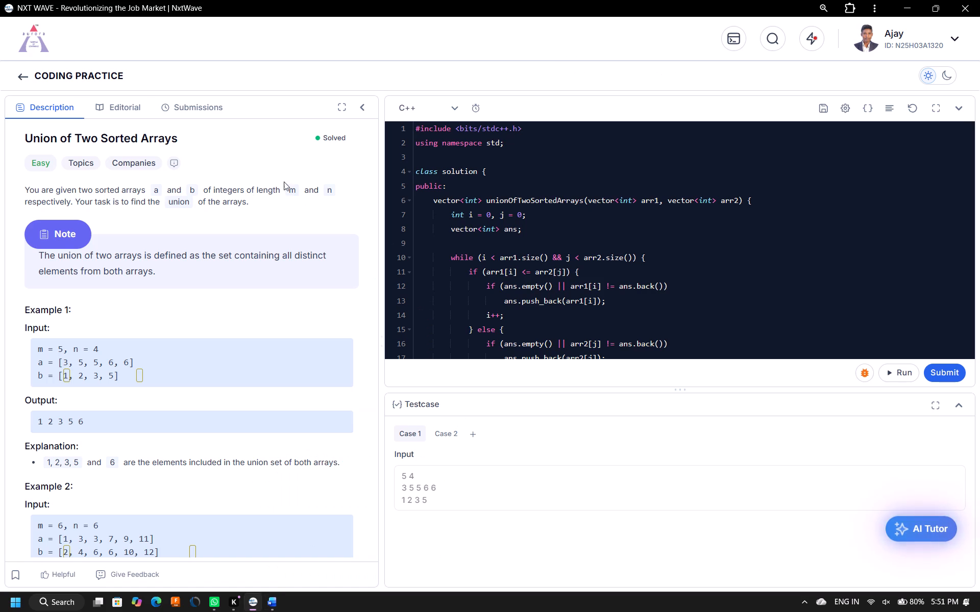
pyautogui.moveTo(175, 138); pyautogui.dragTo(25, 109)
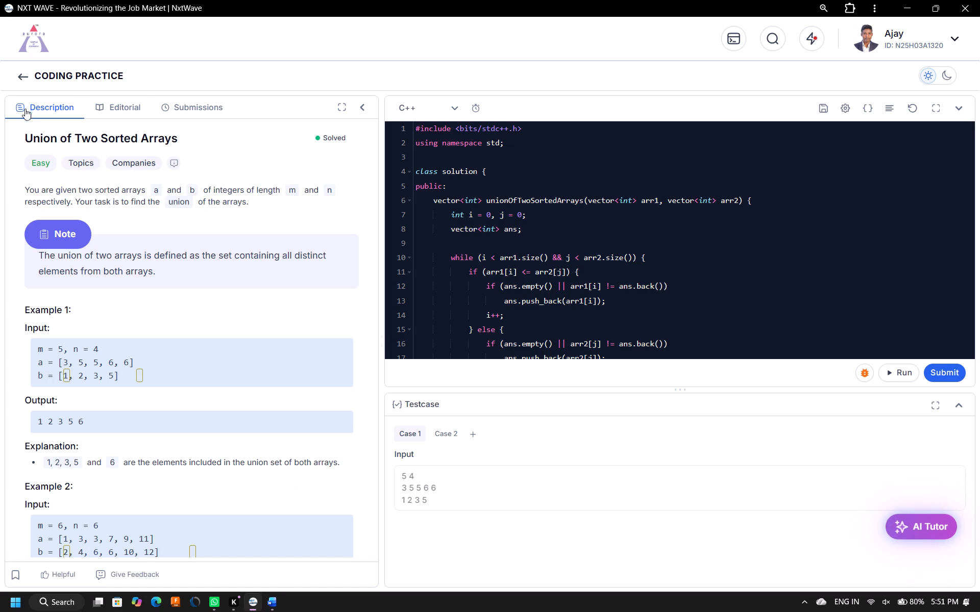
pyautogui.moveTo(25, 109); pyautogui.dragTo(21, 82)
pyautogui.click(21, 82)
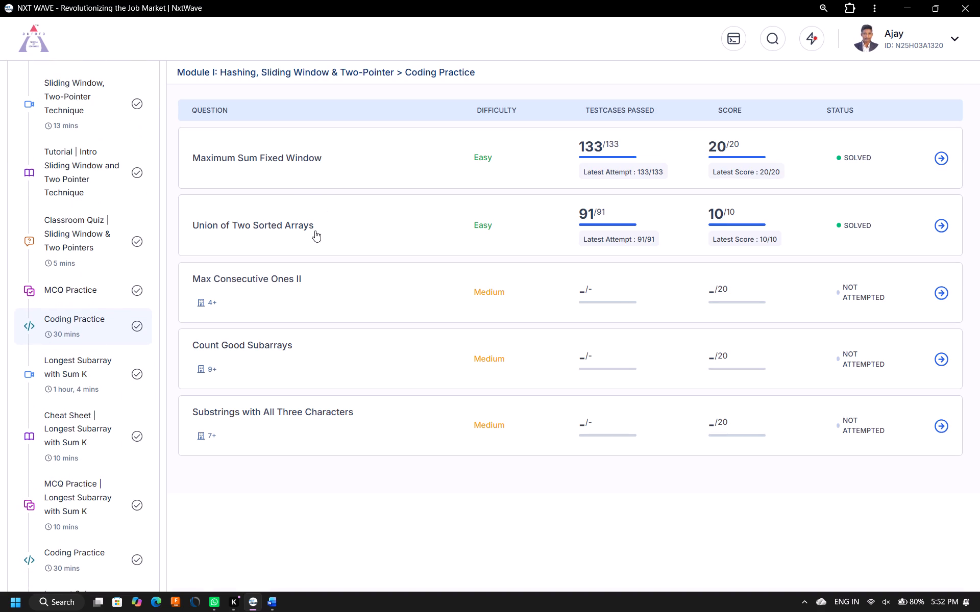
pyautogui.moveTo(314, 229); pyautogui.dragTo(188, 238)
pyautogui.hotkey('ctrl', 'c')
pyautogui.hotkey('ctrl', 'c')
pyautogui.hotkey('ctrl', 'c')
pyautogui.hotkey('ctrl', 'c')
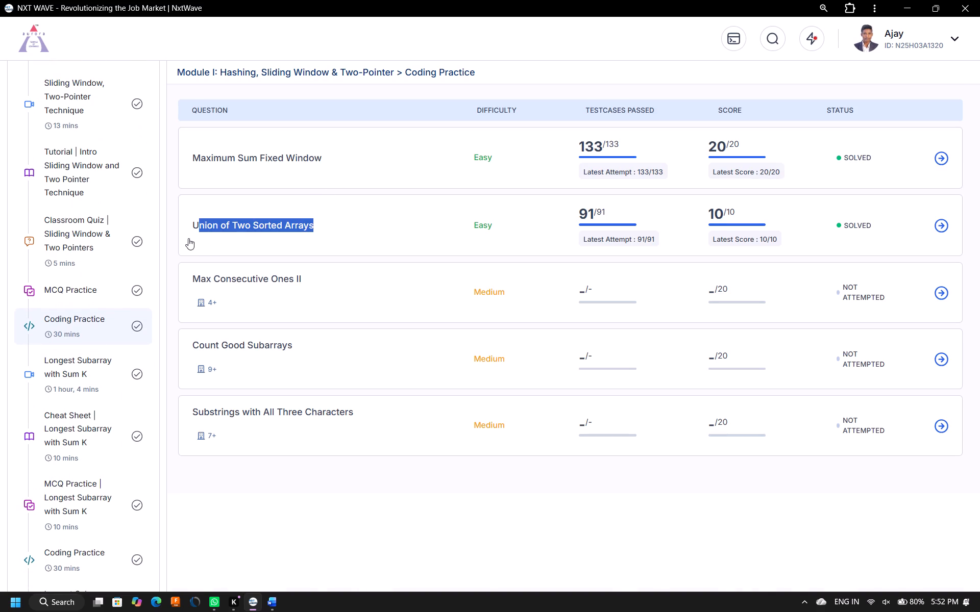
pyautogui.moveTo(188, 238); pyautogui.dragTo(298, 226)
# Switch to Word and paste the title 'Union of Two Sorted Arrays' after the number 15., separated by a space.
pyautogui.hotkey('alt', 'Tab')
pyautogui.scroll(3, 298, 226)
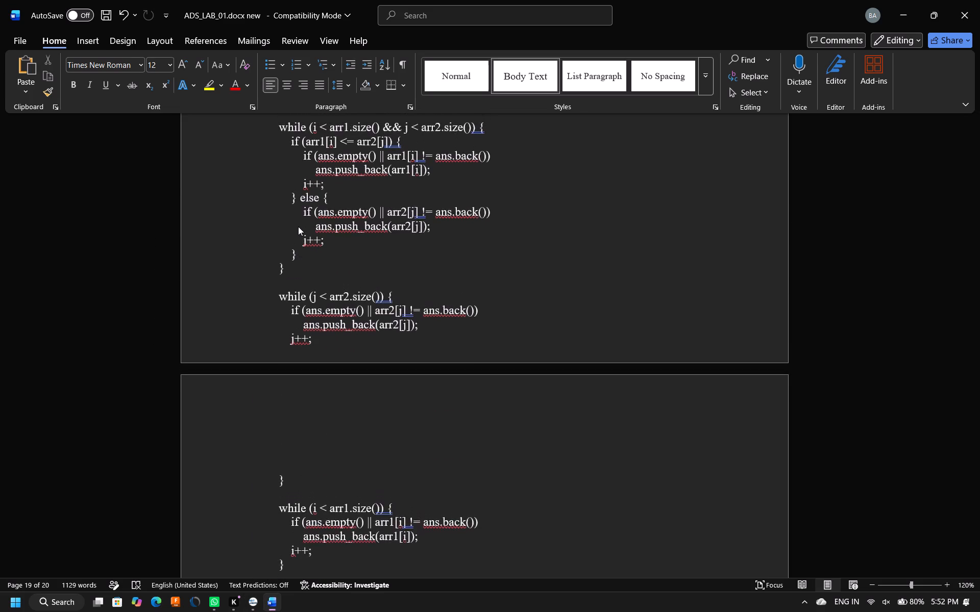
pyautogui.scroll(3, 298, 226)
pyautogui.click(277, 191)
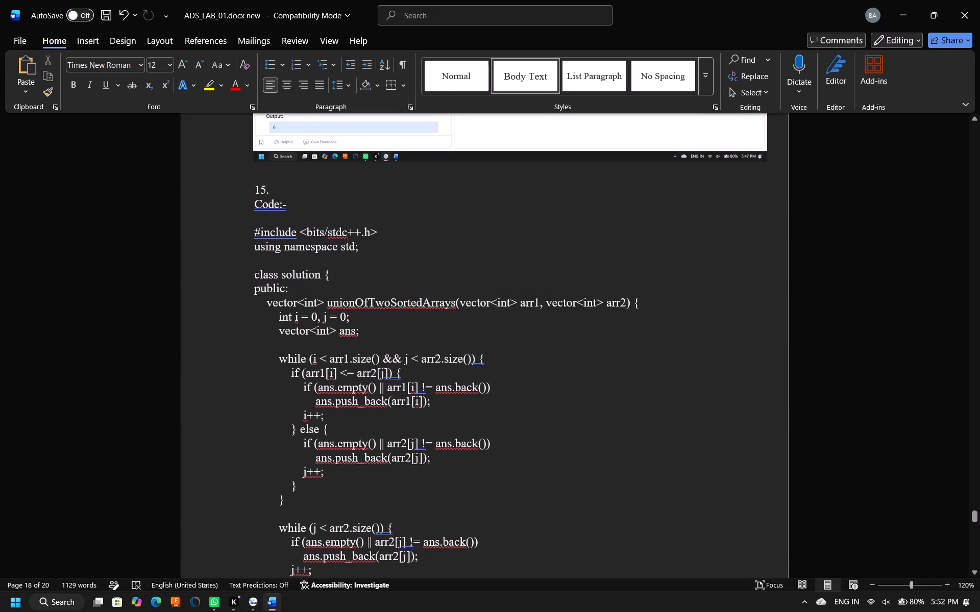
pyautogui.press('space')
pyautogui.hotkey('ctrl', 'v')
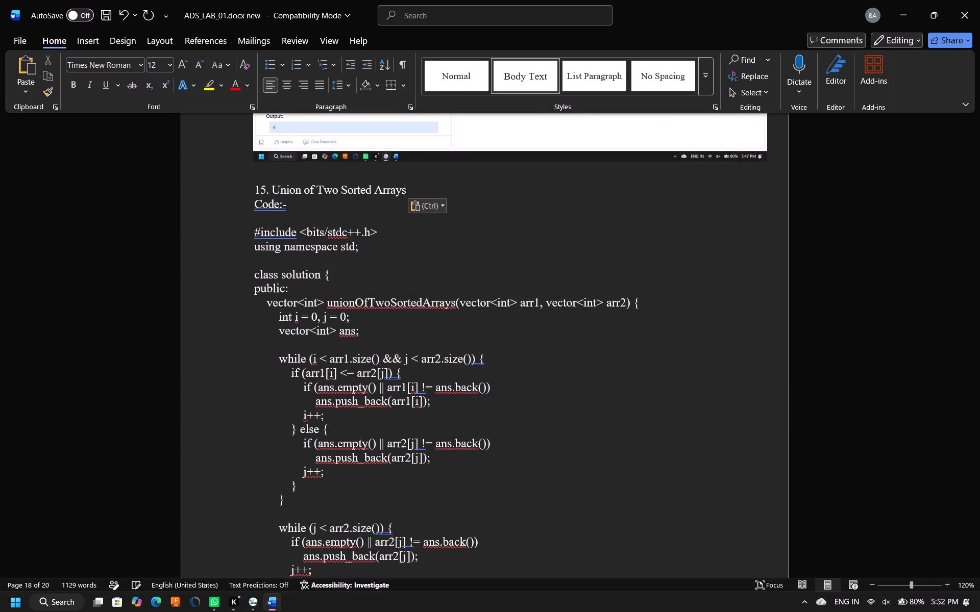
# Insert a blank line between question 15's title and its 'Code:-' label.
pyautogui.scroll(1, 314, 222)
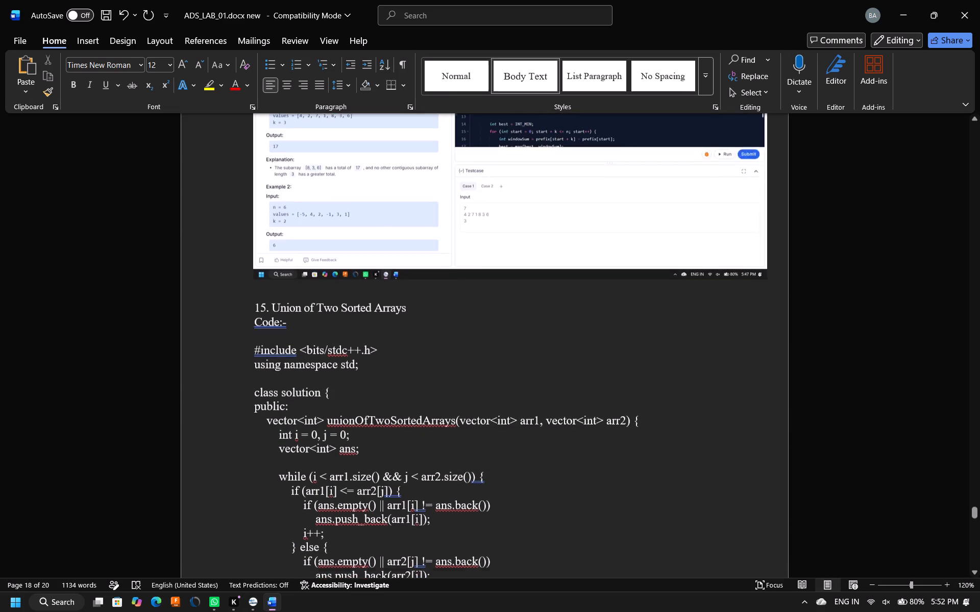
pyautogui.scroll(2, 314, 222)
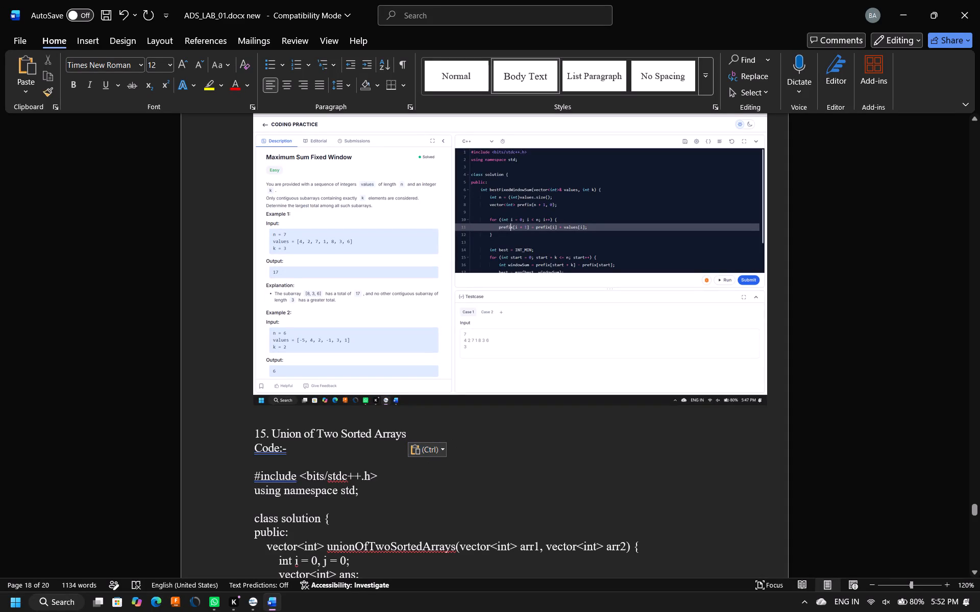
pyautogui.press('Return')
# Review question 15's layout and the preceding Maximum Sum Fixed Window section, and return to the question list in Chrome.
pyautogui.scroll(-1, 646, 378)
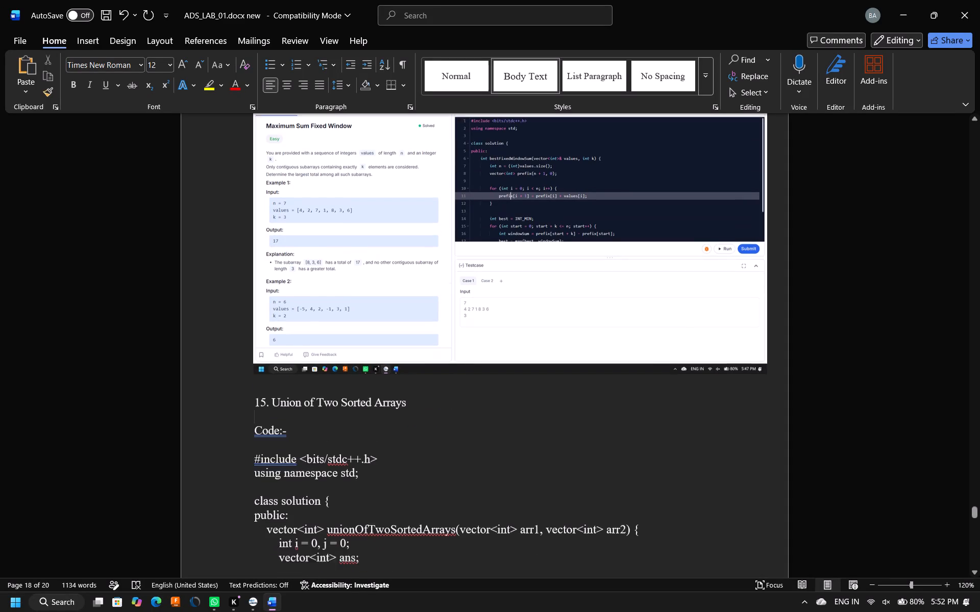
pyautogui.scroll(-7, 646, 378)
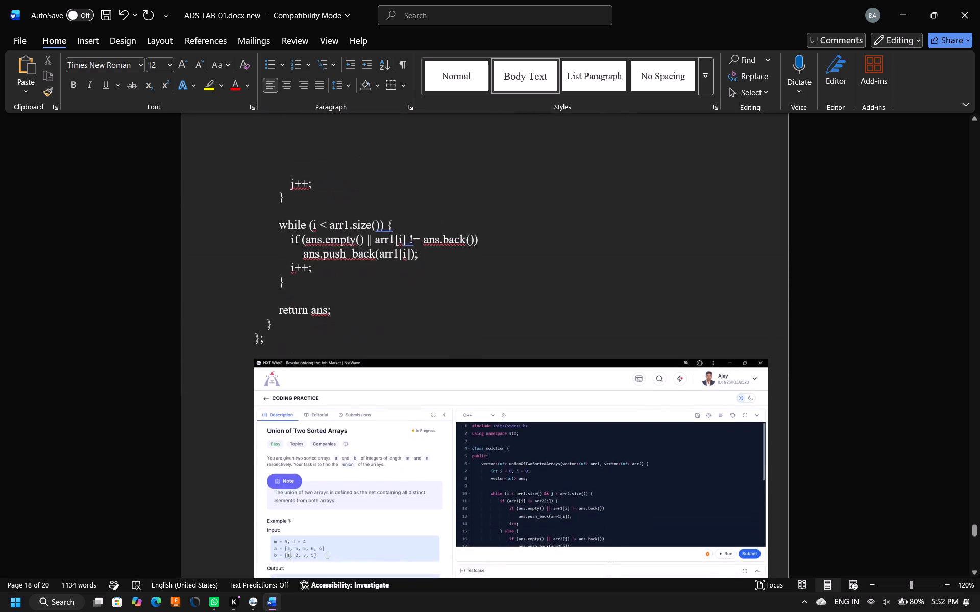
pyautogui.scroll(-2, 646, 378)
pyautogui.scroll(7, 646, 378)
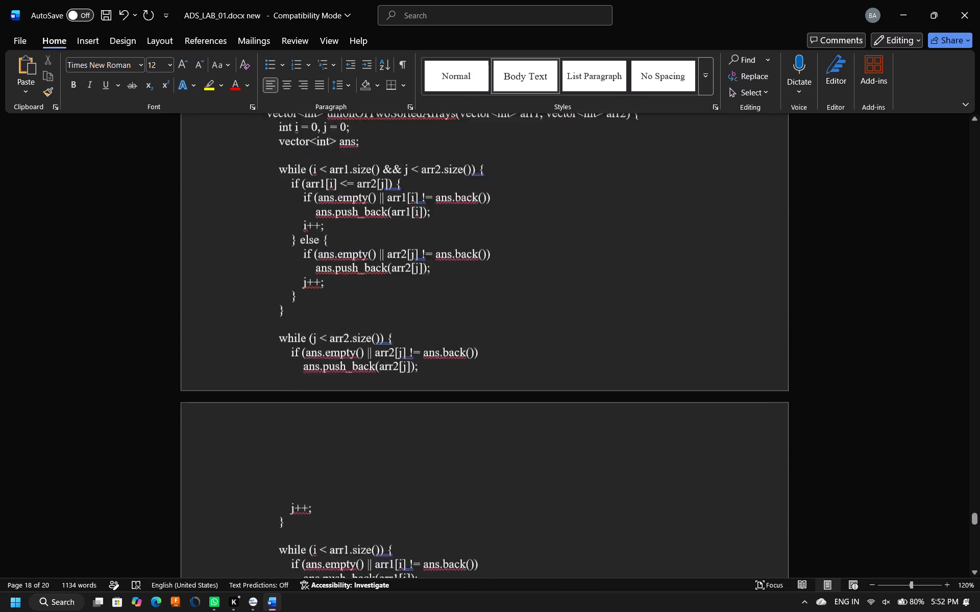
pyautogui.scroll(2, 646, 378)
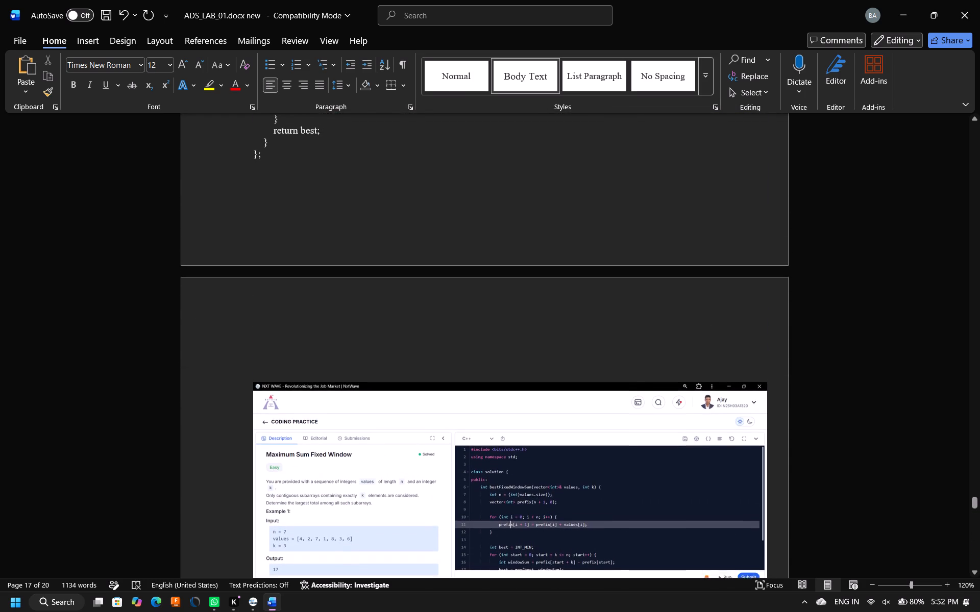
pyautogui.scroll(1, 646, 378)
pyautogui.hotkey('alt', 'Tab')
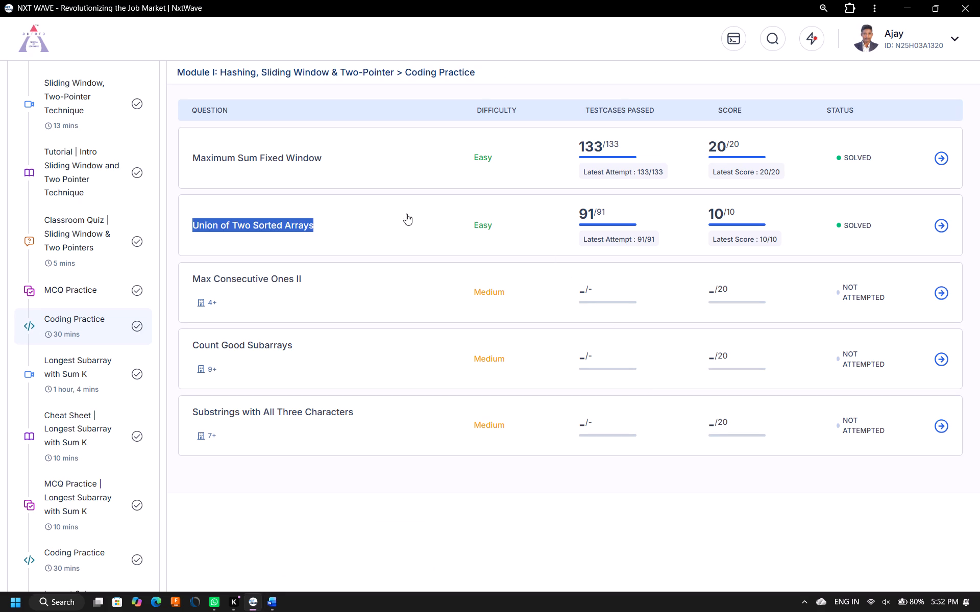
# Copy the 'Maximum Sum Fixed Window' title from the question list.
pyautogui.moveTo(322, 158); pyautogui.dragTo(211, 160)
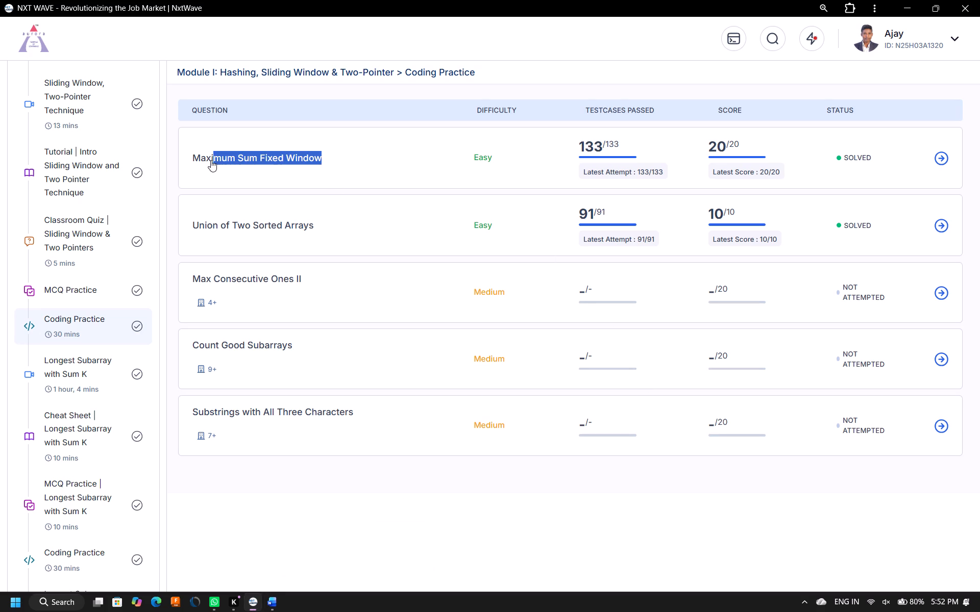
pyautogui.moveTo(211, 160); pyautogui.dragTo(195, 159)
pyautogui.hotkey('ctrl', 'c')
pyautogui.hotkey('ctrl', 'c')
pyautogui.hotkey('ctrl', 'c')
pyautogui.hotkey('ctrl', 'c')
pyautogui.moveTo(195, 159); pyautogui.dragTo(340, 212)
# Switch to Word and paste the title 'Maximum Sum Fixed Window' after question 14's number label, separated by a space.
pyautogui.hotkey('alt', 'Tab')
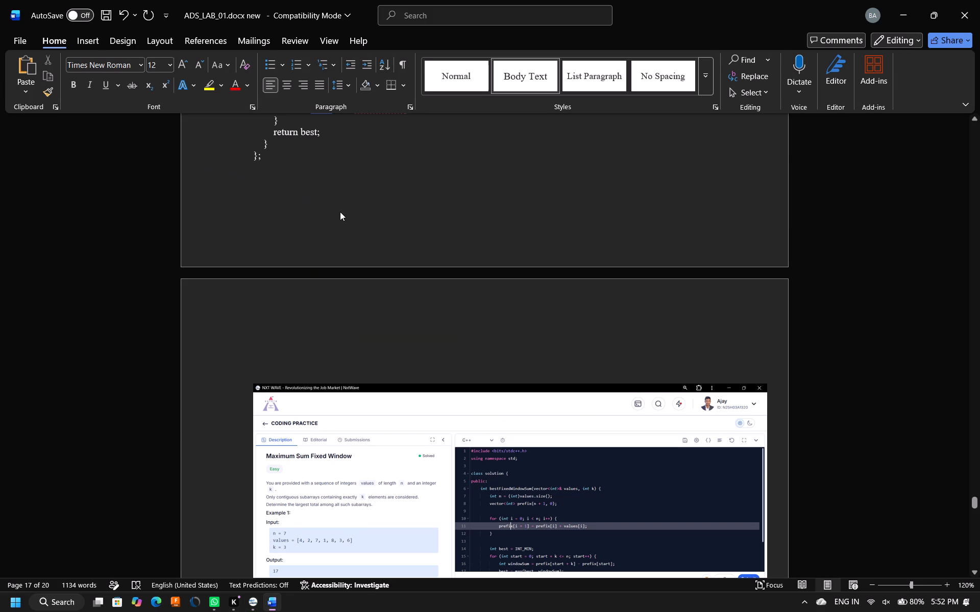
pyautogui.scroll(6, 340, 212)
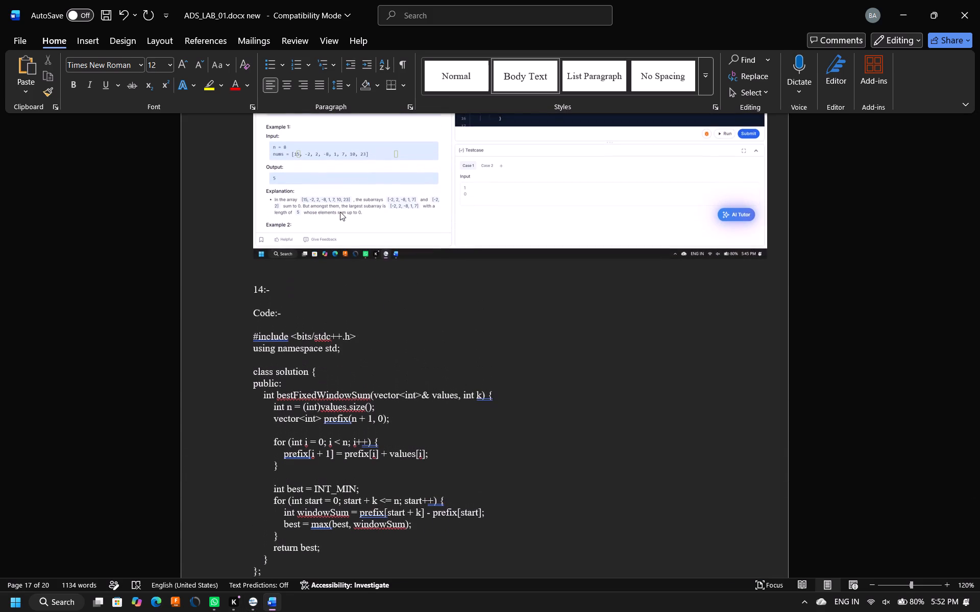
pyautogui.click(309, 303)
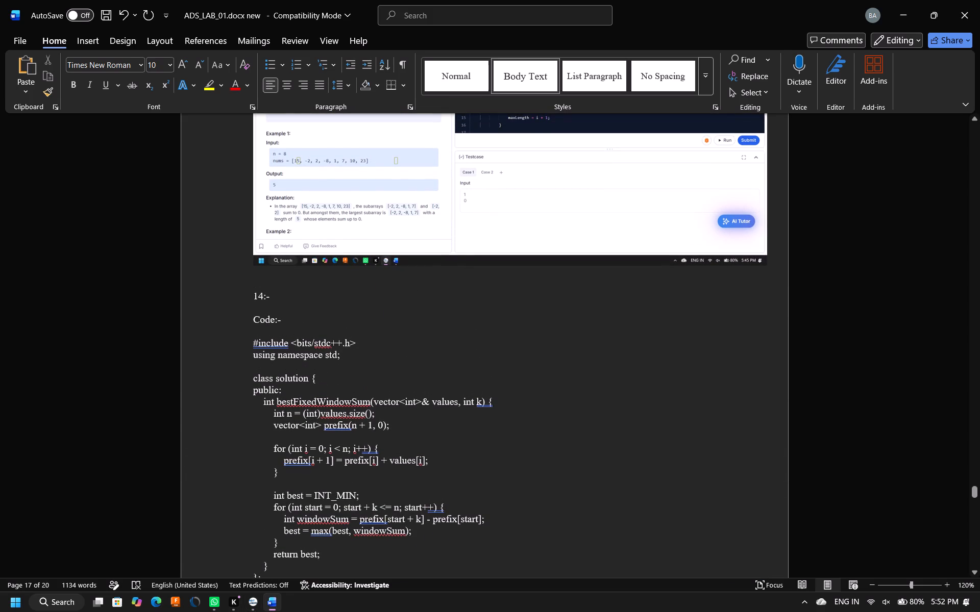
pyautogui.press('Up')
pyautogui.press('Right')
pyautogui.press('Right')
pyautogui.press('Right')
pyautogui.press('Right')
pyautogui.press('space')
pyautogui.hotkey('ctrl', 'v')
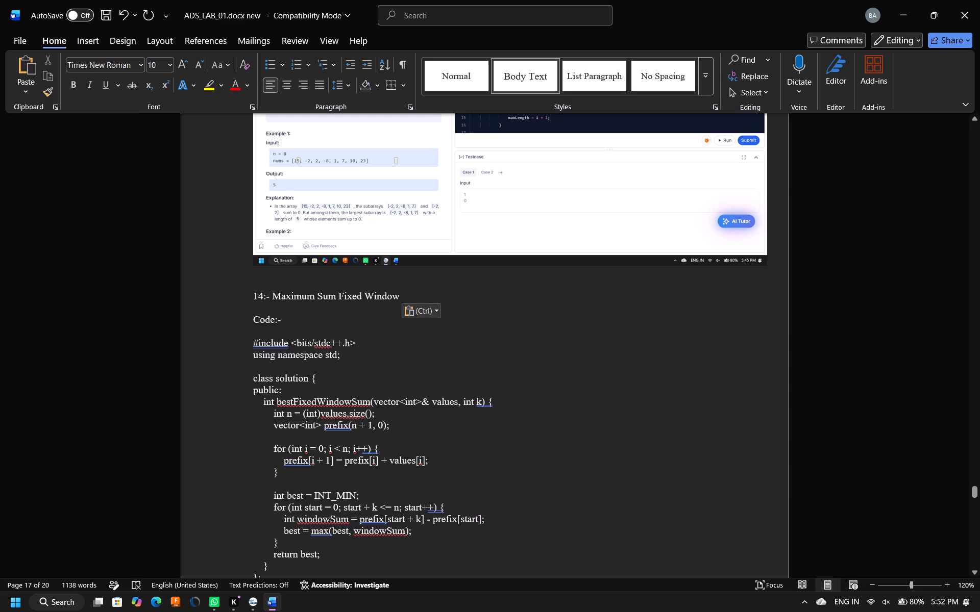
# Set the font size of question 14's title 'Maximum Sum Fixed Window' to 12.
pyautogui.moveTo(400, 293); pyautogui.dragTo(279, 293)
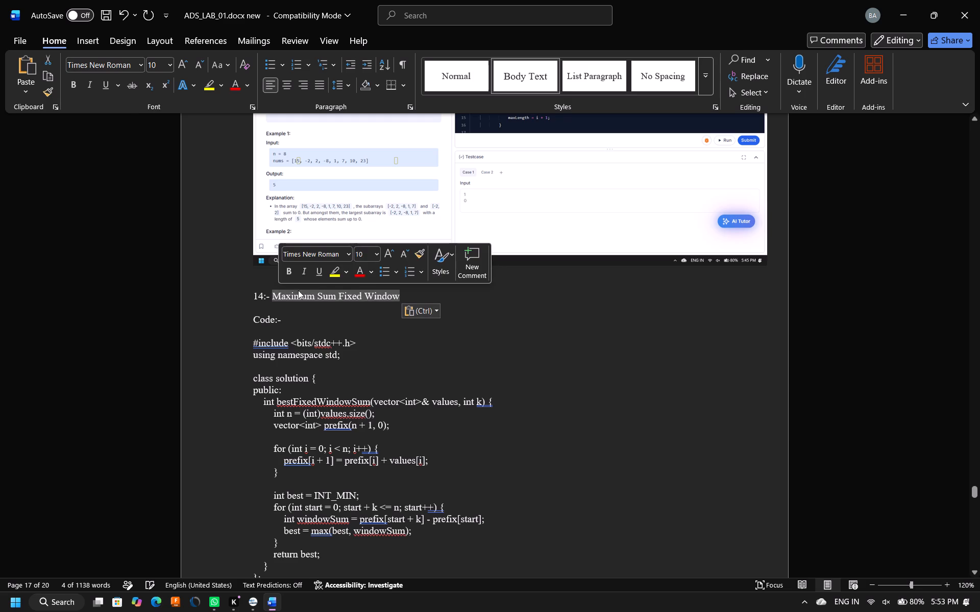
pyautogui.click(375, 256)
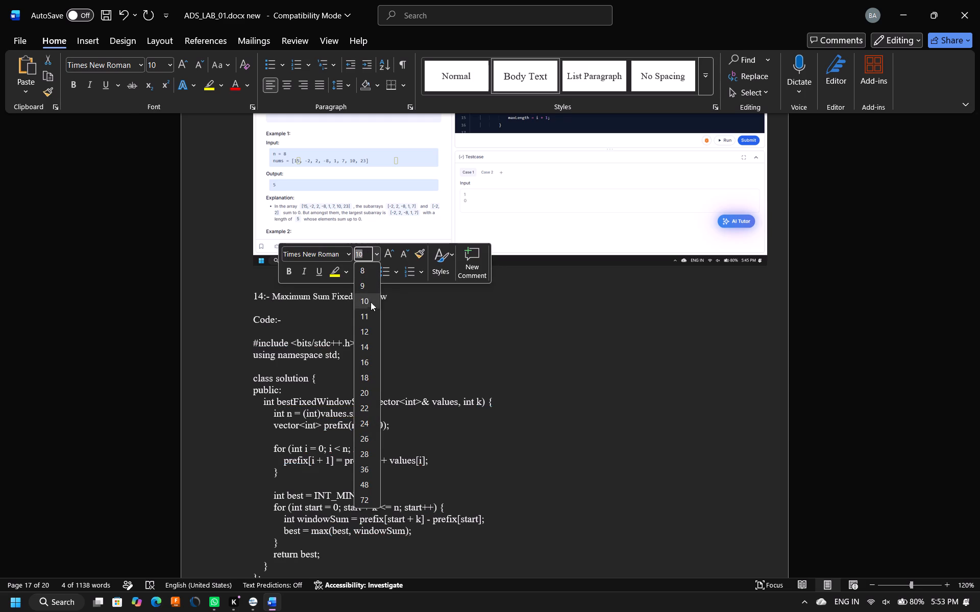
pyautogui.click(365, 329)
# Set the font size of question 15's title 'Union of Two Sorted Arrays' to 12.
pyautogui.scroll(-3, 330, 353)
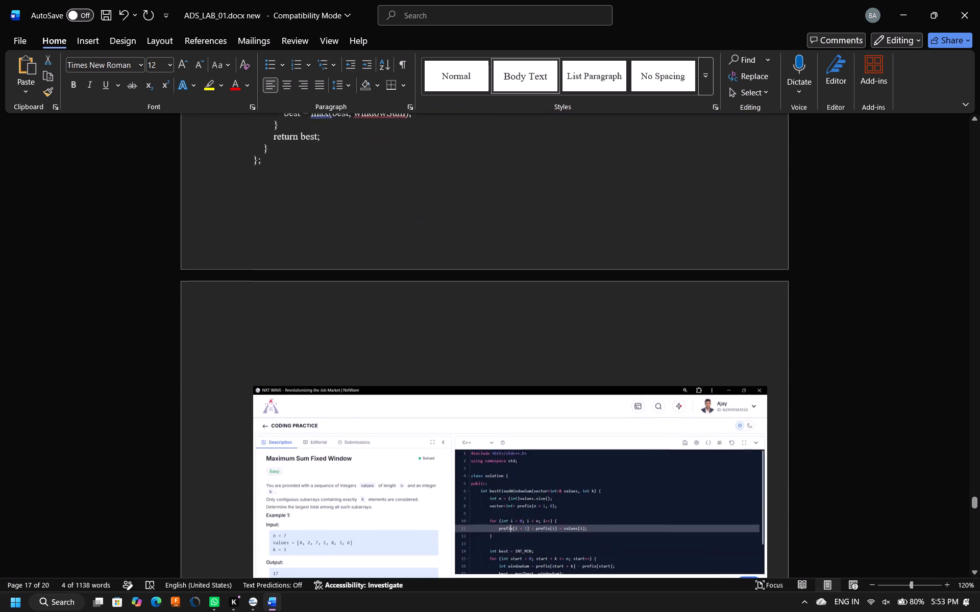
pyautogui.scroll(-3, 330, 353)
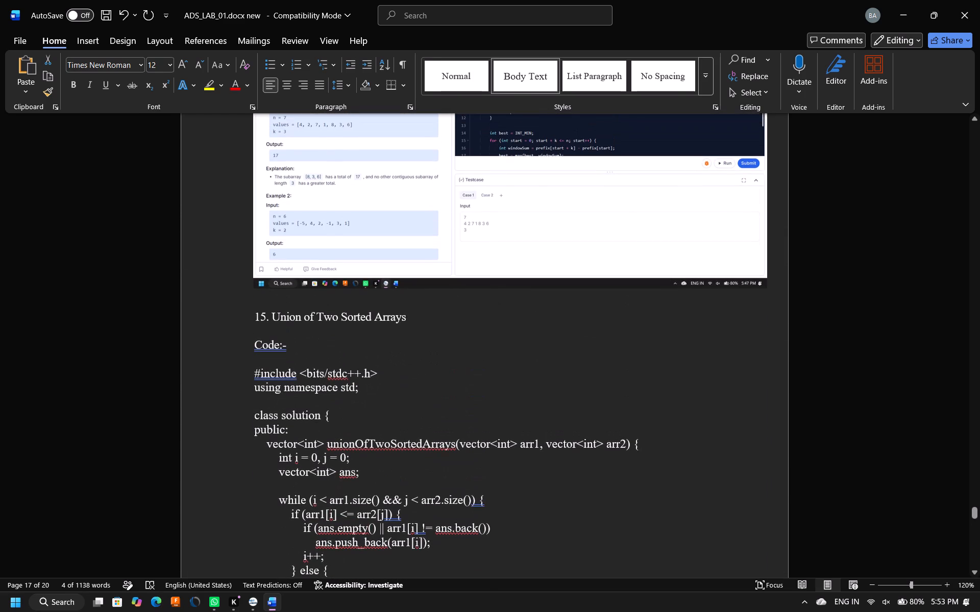
pyautogui.moveTo(404, 324); pyautogui.dragTo(399, 323)
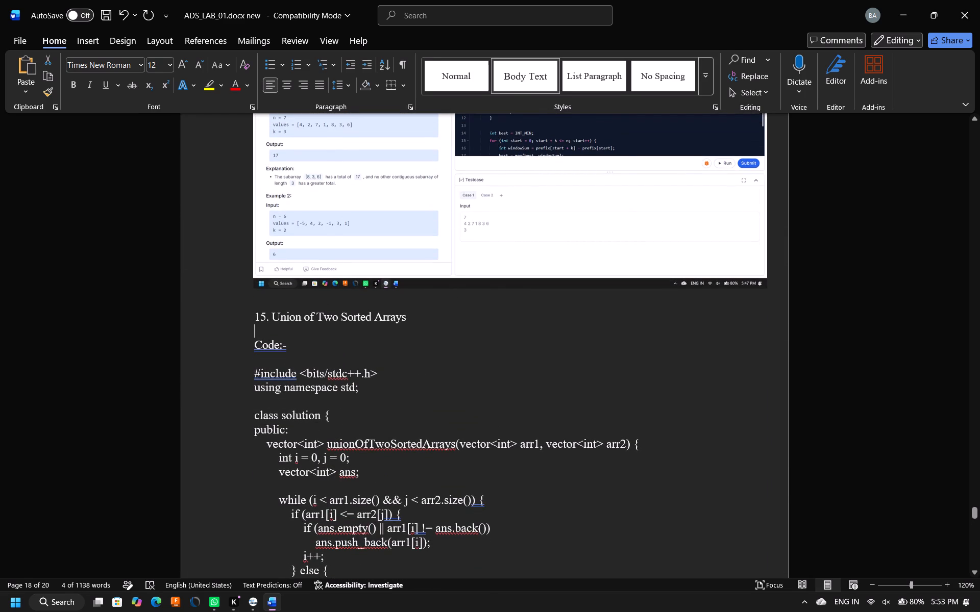
pyautogui.moveTo(399, 323); pyautogui.dragTo(410, 320)
pyautogui.click(410, 320)
pyautogui.moveTo(410, 320); pyautogui.dragTo(291, 316)
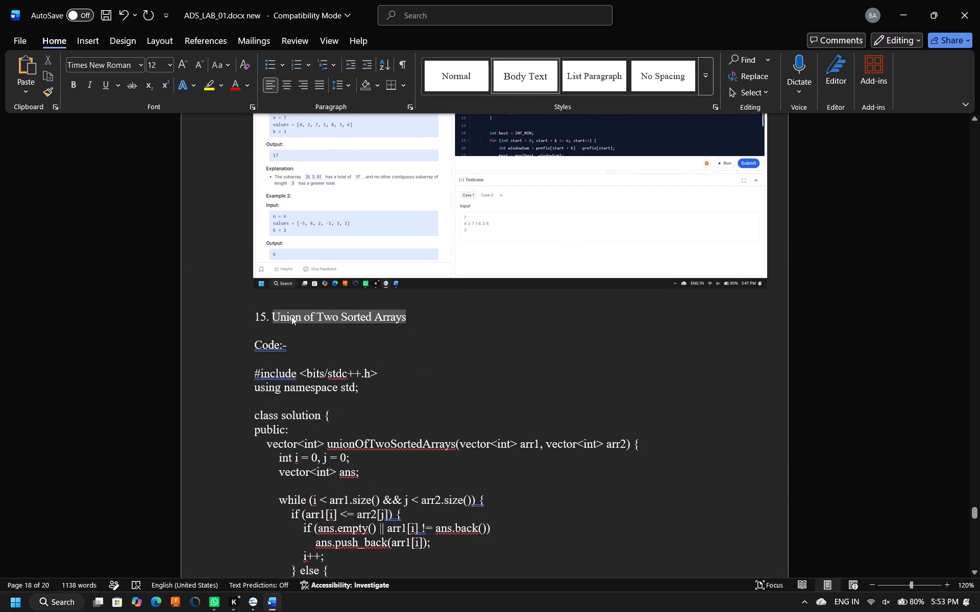
pyautogui.moveTo(291, 316); pyautogui.dragTo(279, 316)
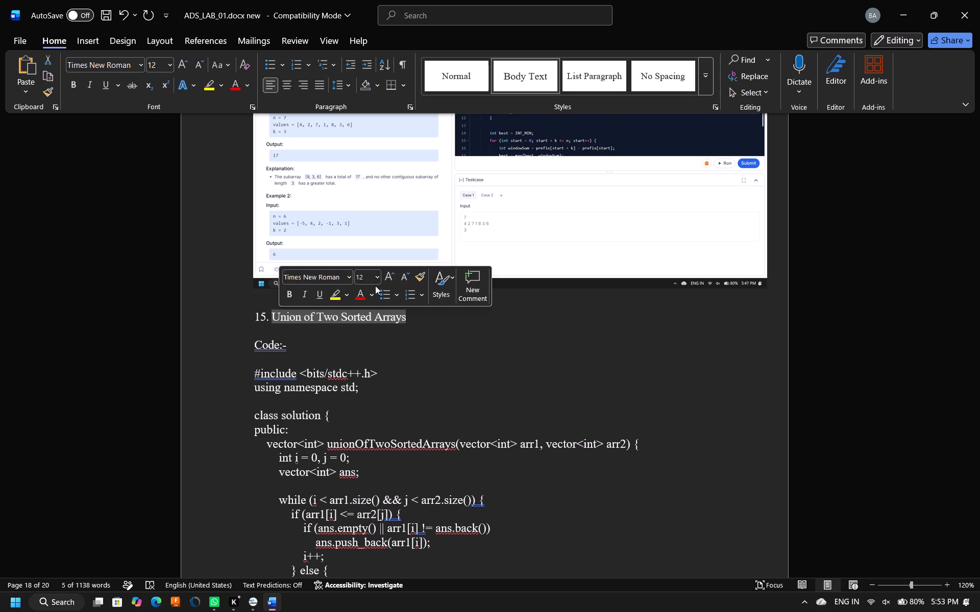
pyautogui.click(378, 277)
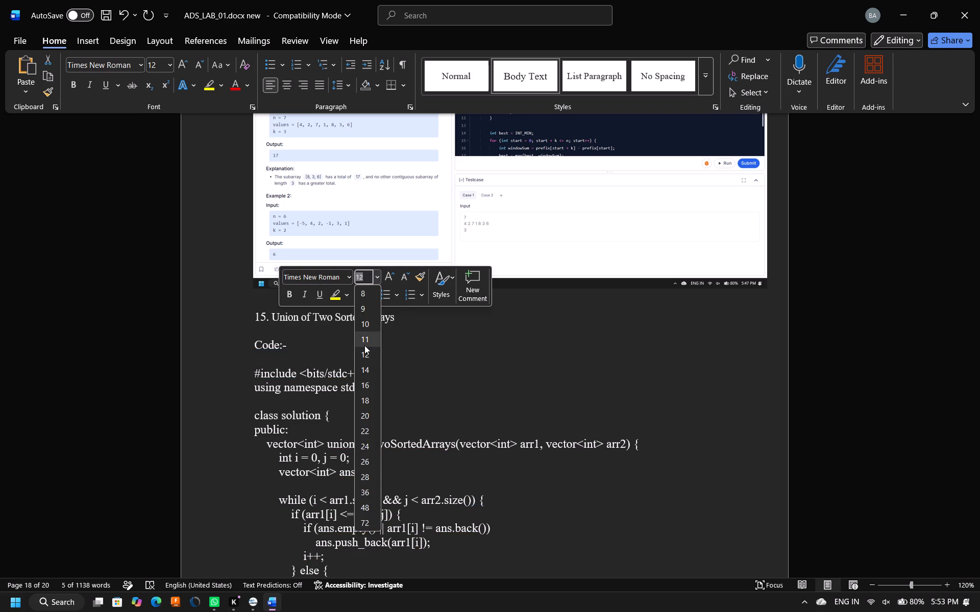
pyautogui.click(364, 350)
pyautogui.click(485, 355)
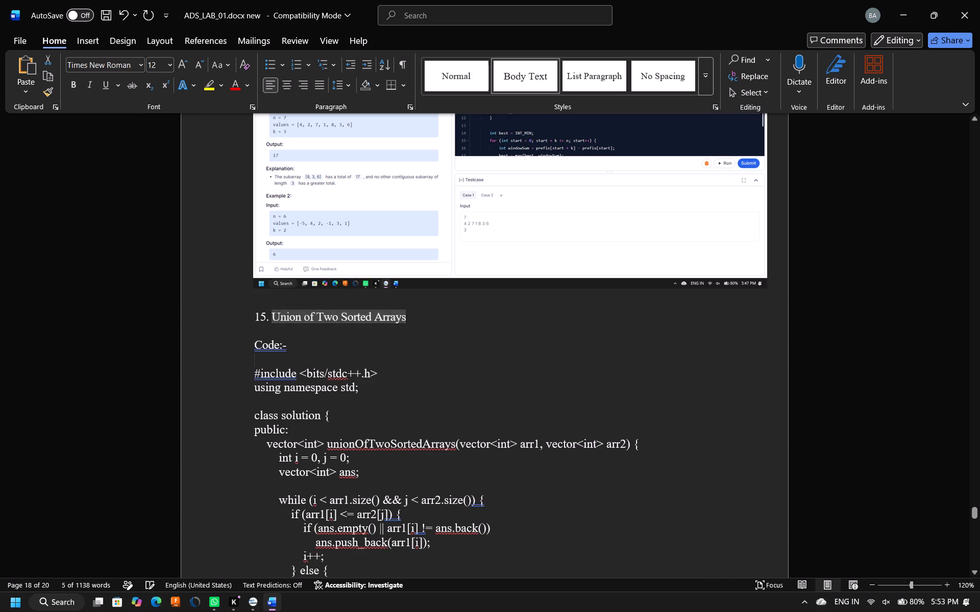
# Check question 14's title line and the preceding Largest Subarray With Zero Sum section in the report.
pyautogui.scroll(7, 485, 355)
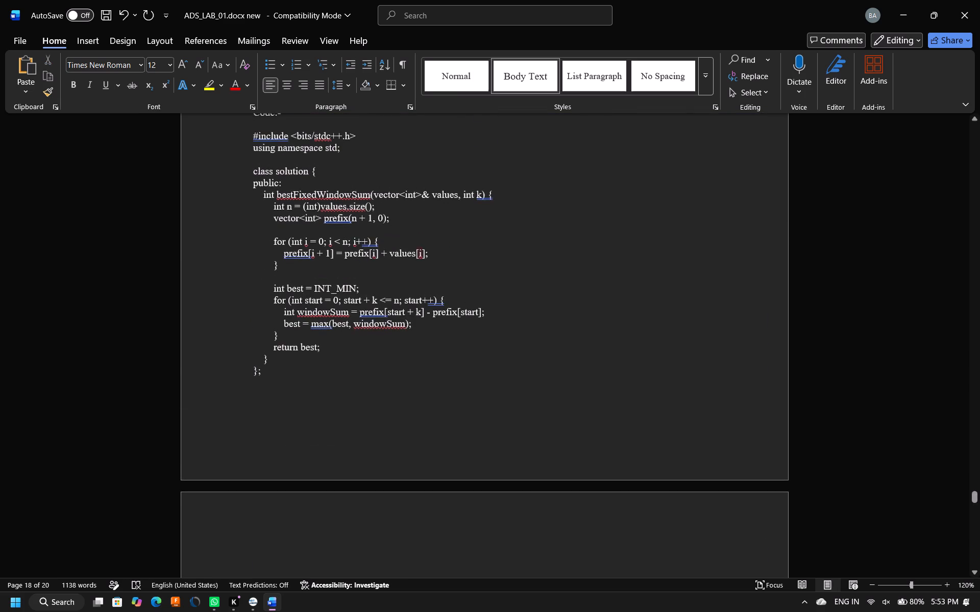
pyautogui.scroll(1, 413, 240)
pyautogui.moveTo(436, 234); pyautogui.dragTo(392, 234)
pyautogui.click(392, 234)
pyautogui.scroll(2, 392, 234)
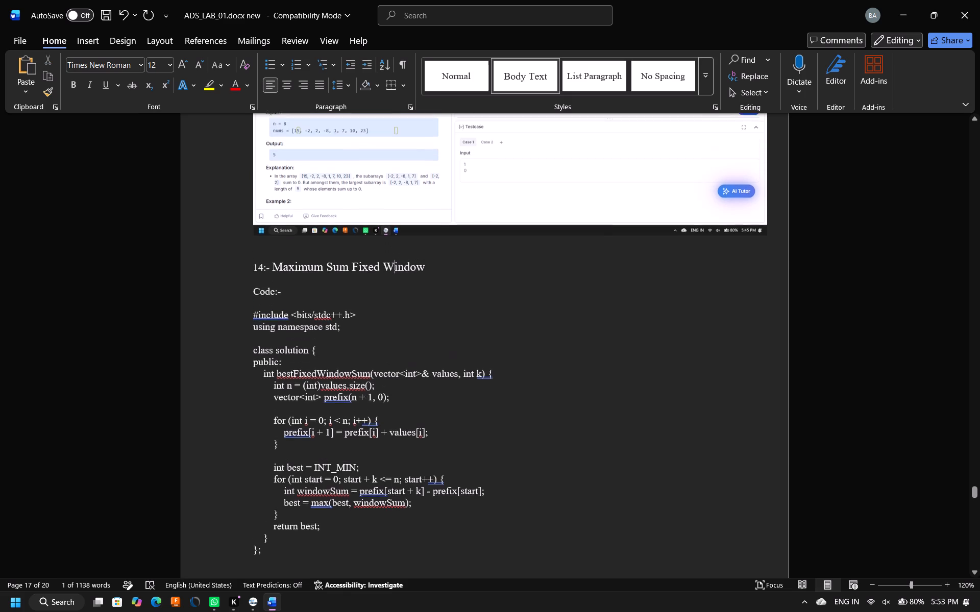
pyautogui.scroll(3, 392, 234)
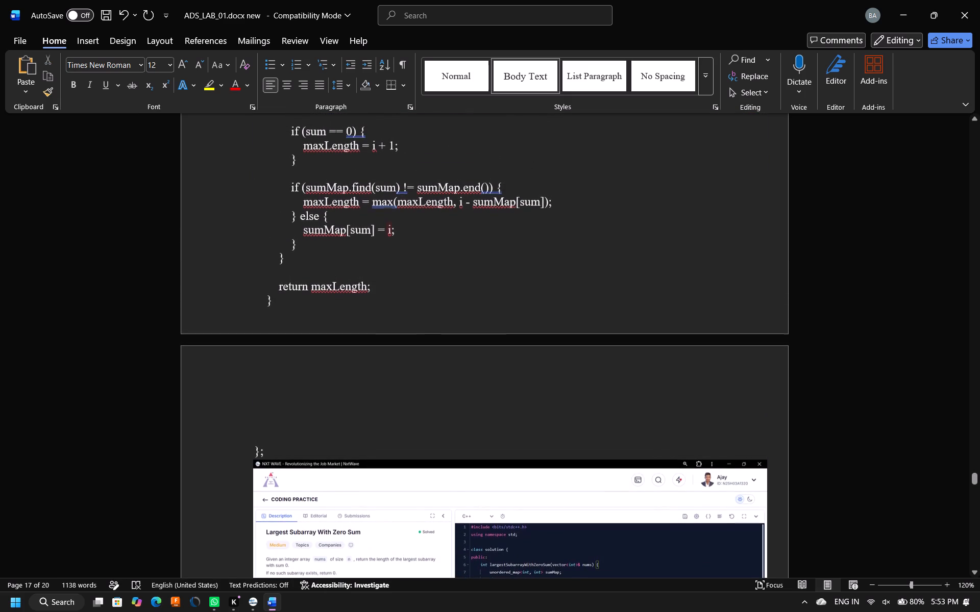
pyautogui.scroll(1, 392, 234)
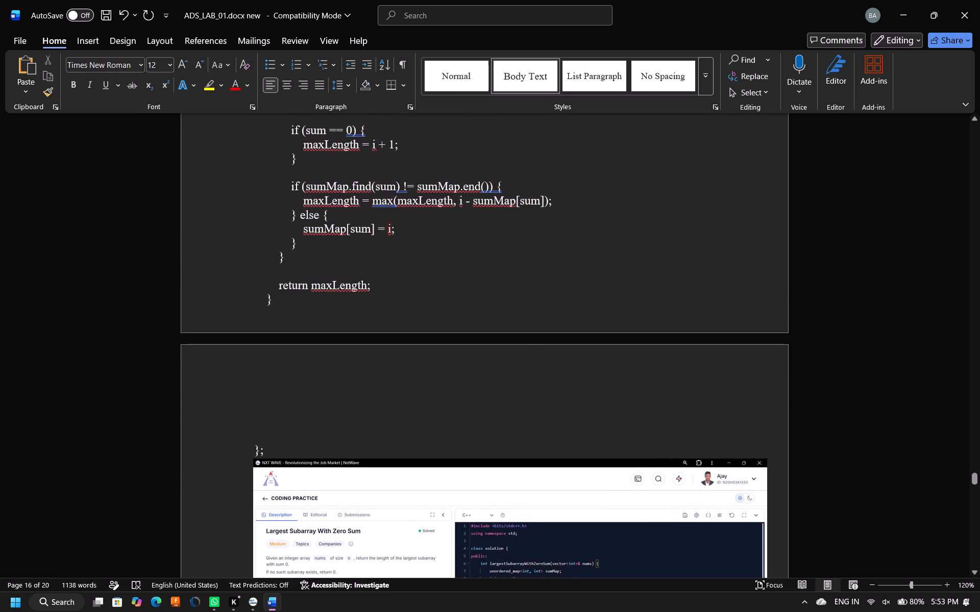
# Switch to Chrome and open the Coding Practice question list that follows the Prefix Sum lessons in Module I.
pyautogui.hotkey('alt', 'Tab')
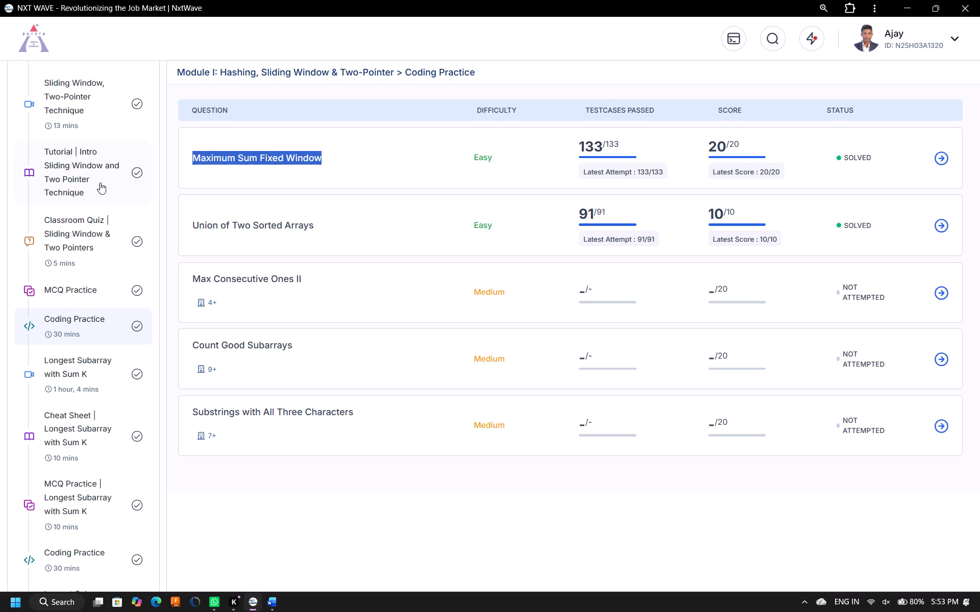
pyautogui.scroll(6, 46, 110)
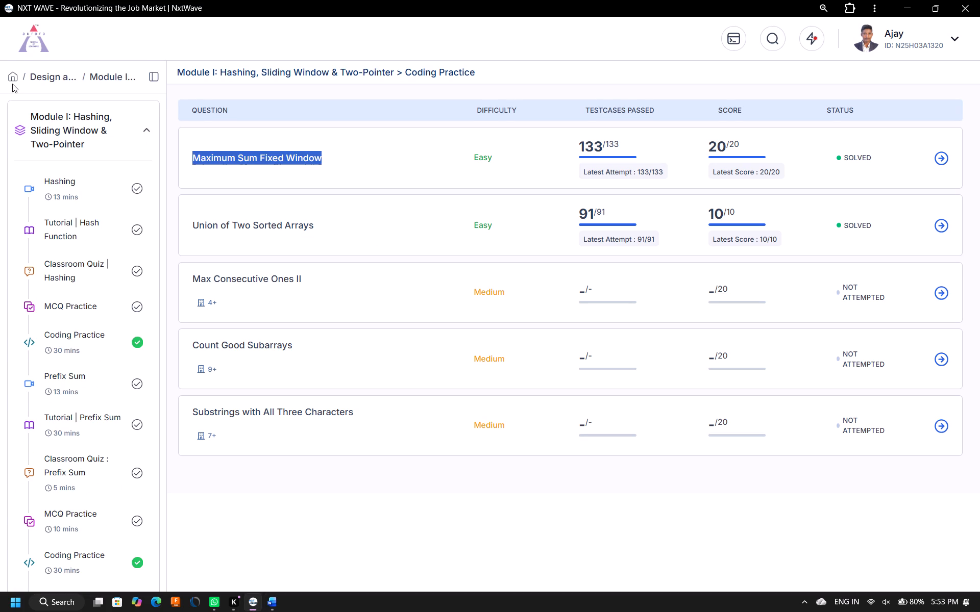
pyautogui.click(12, 84)
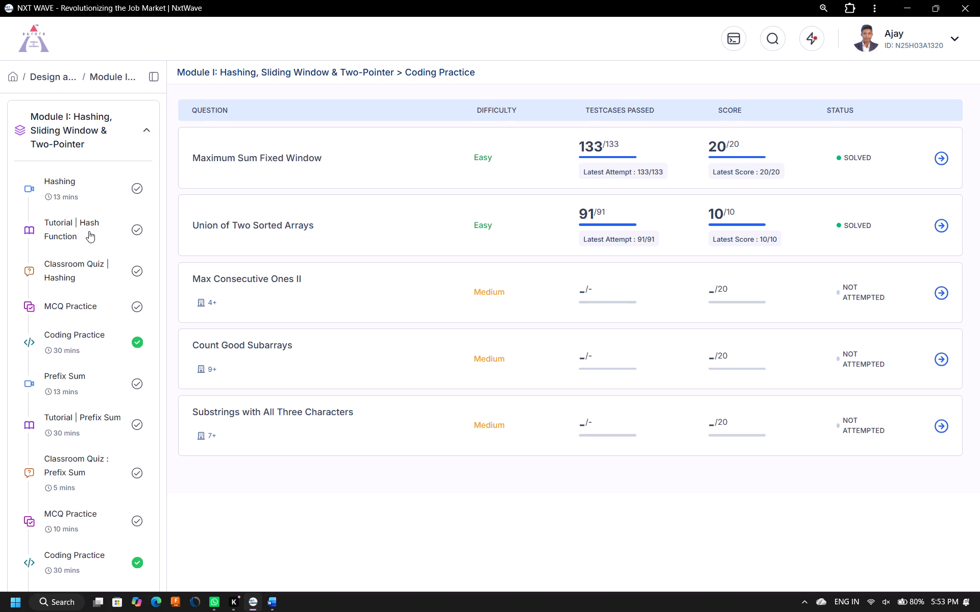
pyautogui.scroll(-4, 89, 231)
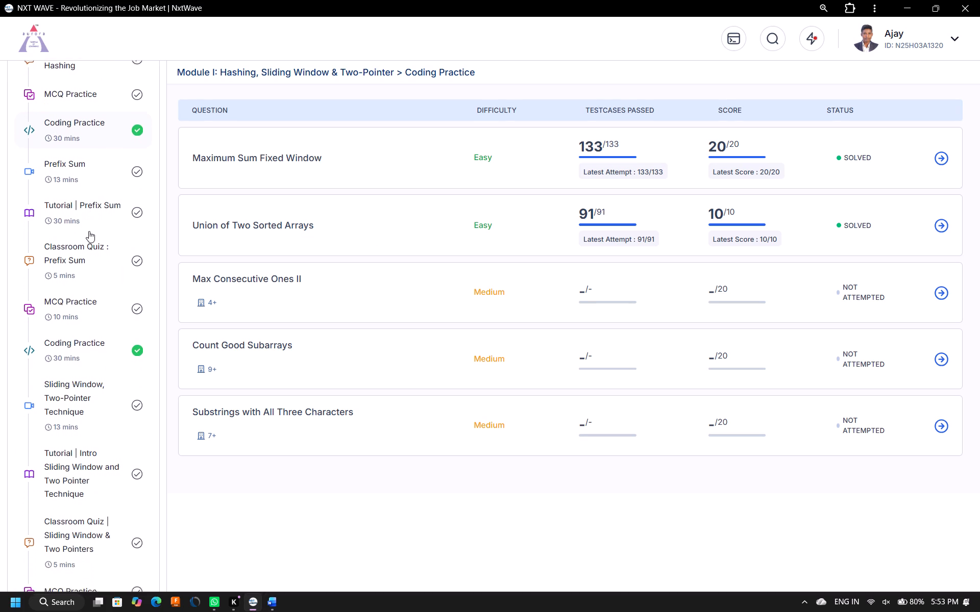
pyautogui.scroll(-3, 89, 231)
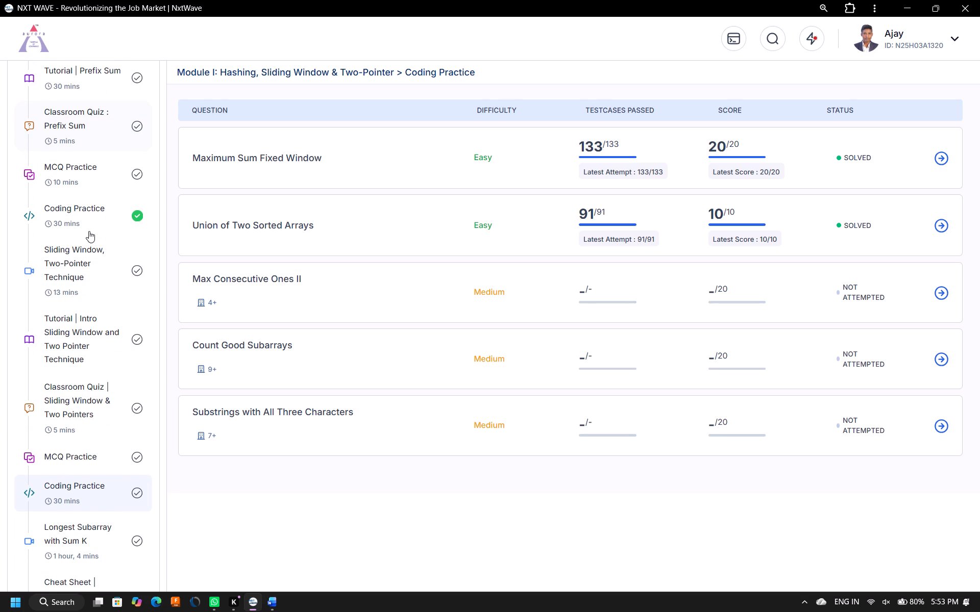
pyautogui.click(89, 231)
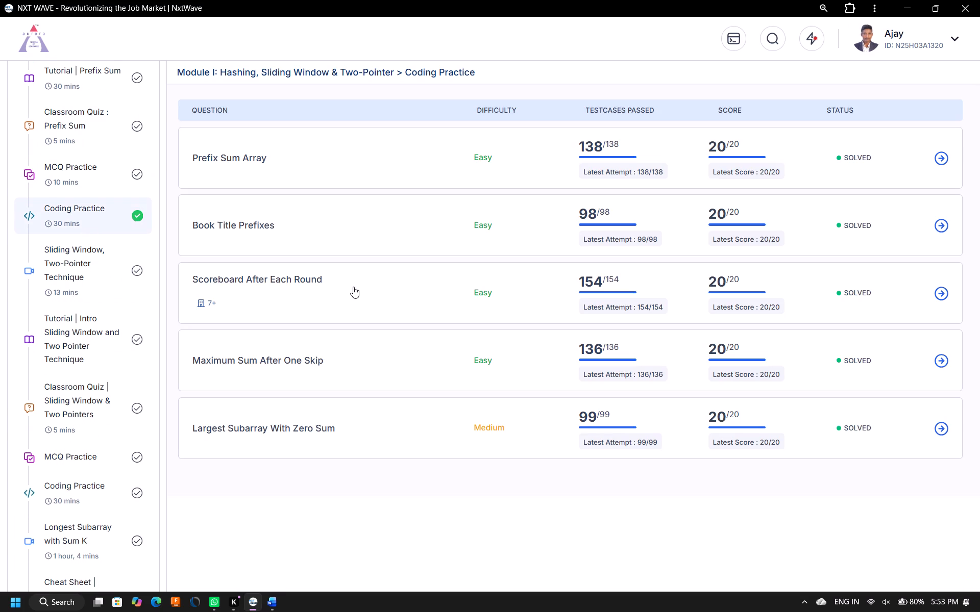
# Check the report's code once more in Word and copy the 'Largest Subarray With Zero Sum' title from Chrome's question list.
pyautogui.hotkey('alt', 'Tab')
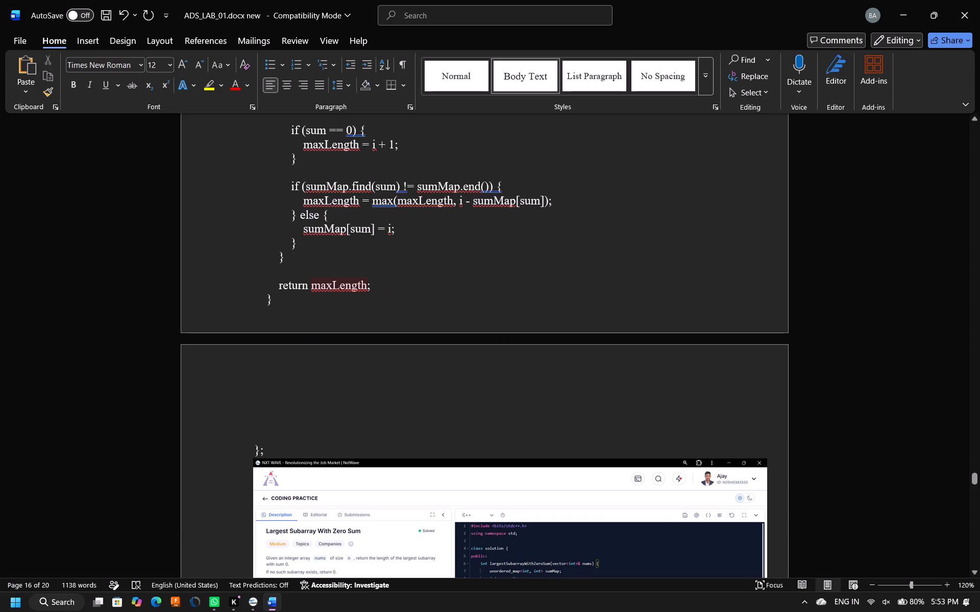
pyautogui.hotkey('alt', 'Tab')
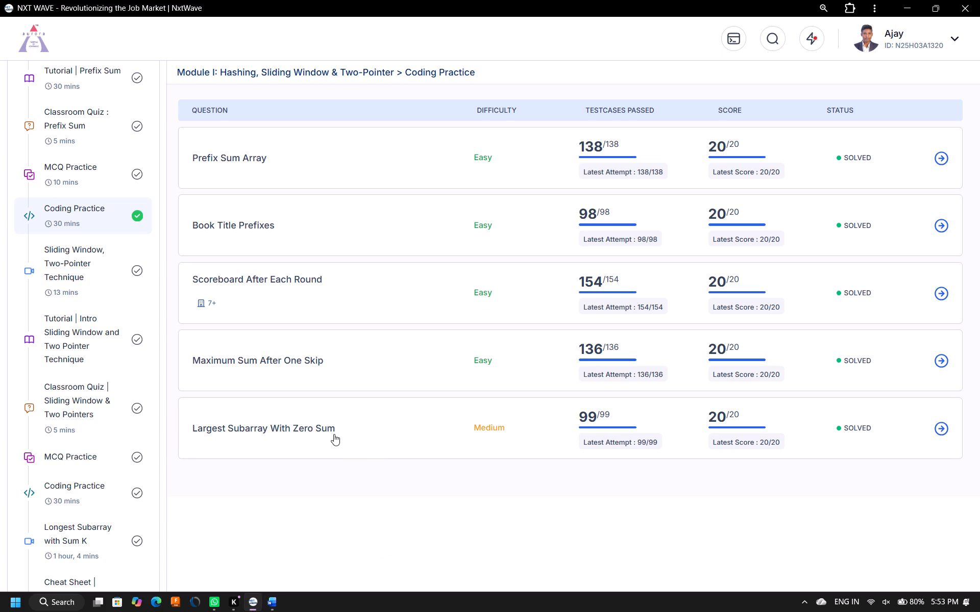
pyautogui.moveTo(334, 434); pyautogui.dragTo(195, 440)
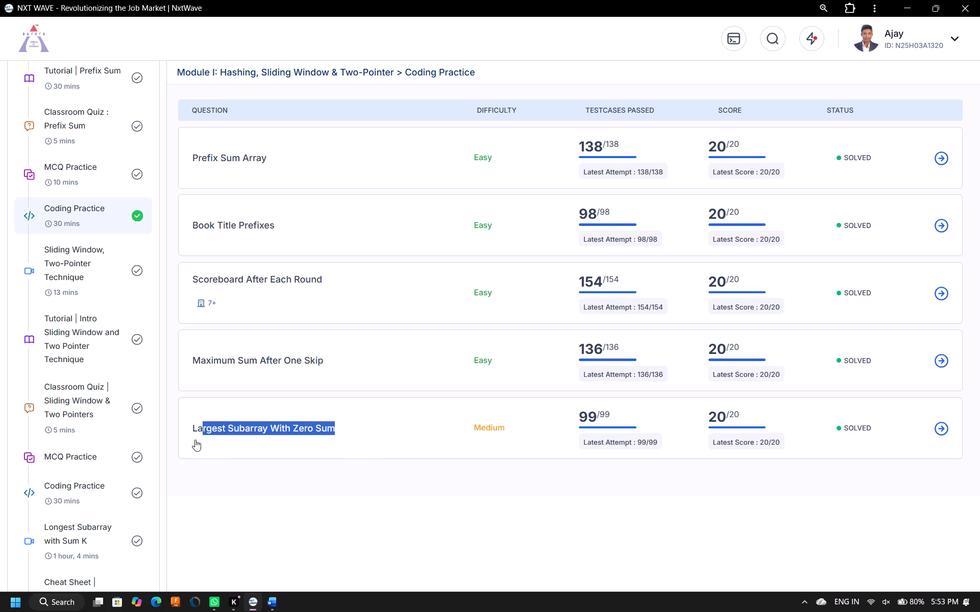
pyautogui.moveTo(195, 440); pyautogui.dragTo(192, 439)
pyautogui.hotkey('ctrl', 'c')
pyautogui.hotkey('ctrl', 'c')
pyautogui.moveTo(192, 439); pyautogui.dragTo(194, 439)
# Switch to Word, change question 13's number to '13:-' and paste the copied title 'Largest Subarray With Zero Sum' after it.
pyautogui.hotkey('alt', 'Tab')
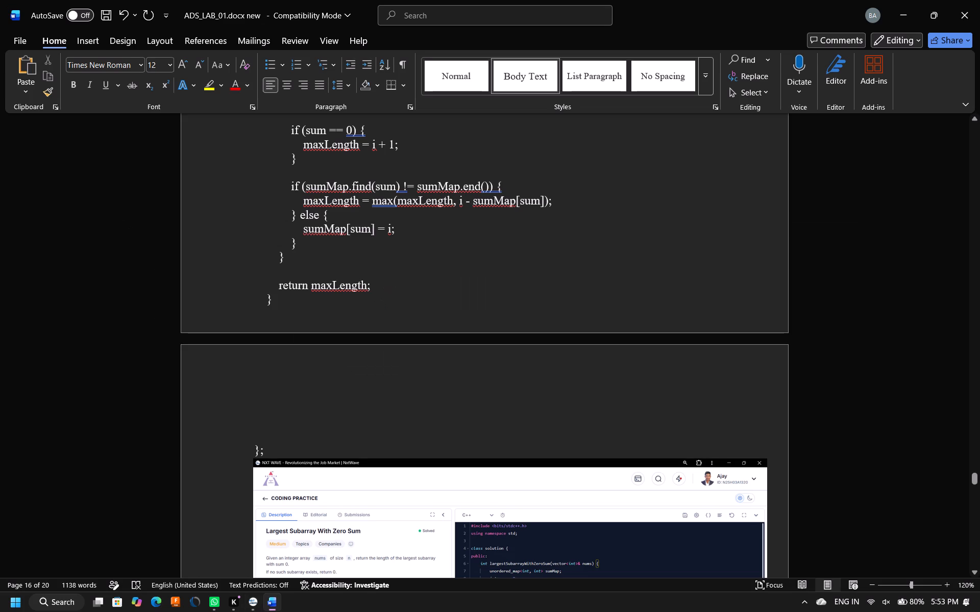
pyautogui.scroll(3, 338, 407)
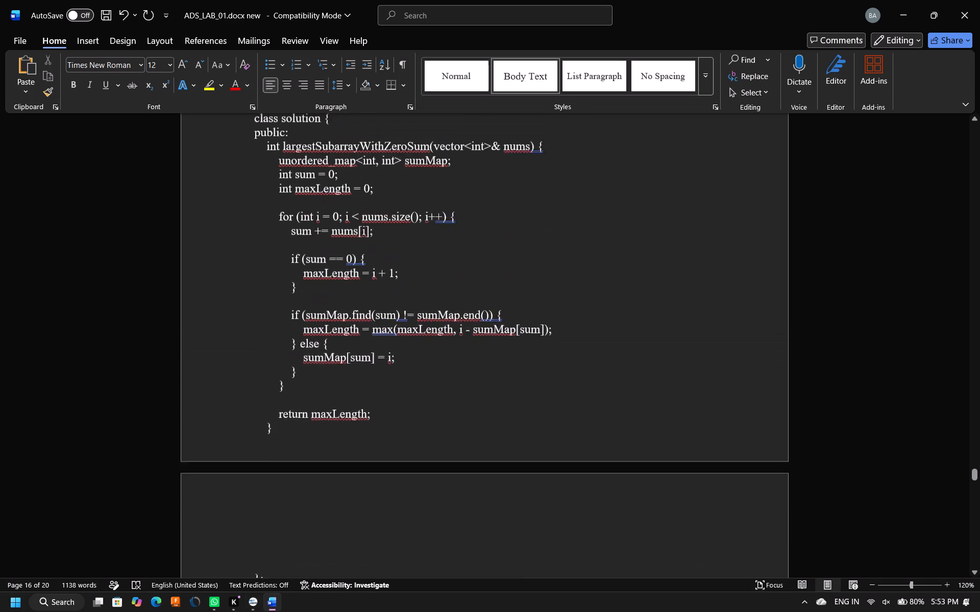
pyautogui.scroll(2, 338, 407)
pyautogui.click(277, 173)
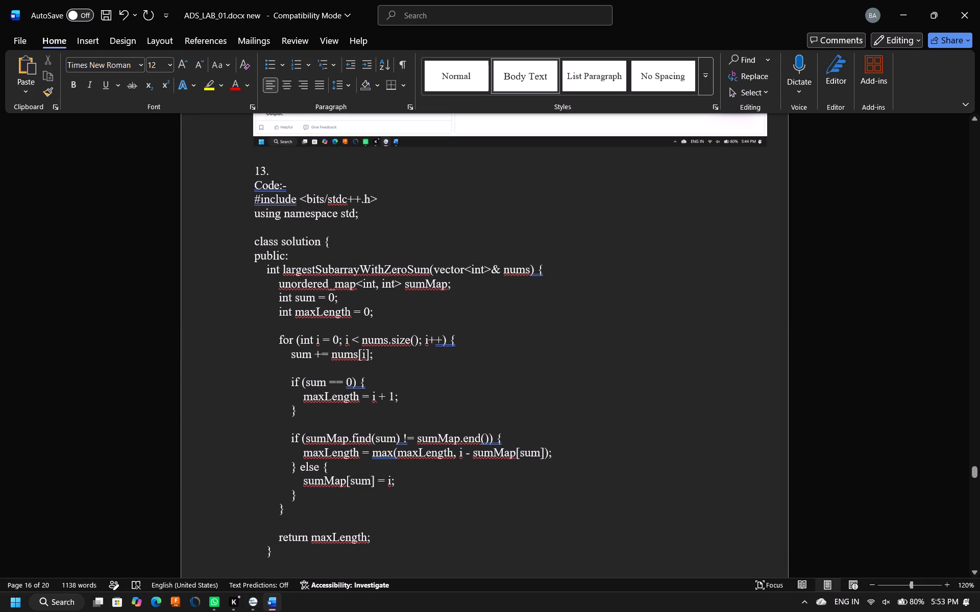
pyautogui.press('space')
pyautogui.press('BackSpace')
pyautogui.press('BackSpace')
pyautogui.write(':-')
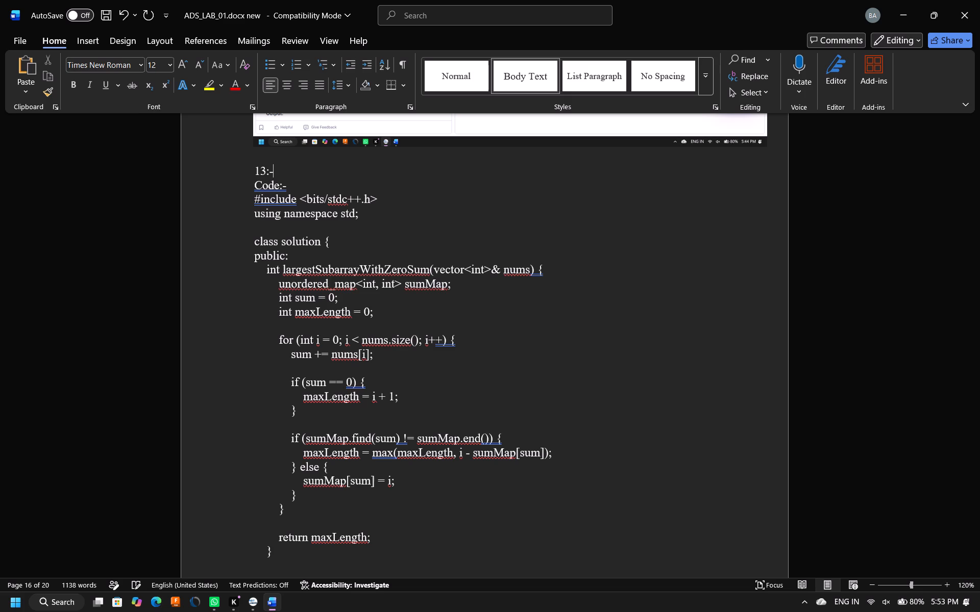
pyautogui.press('space')
pyautogui.press('space')
pyautogui.hotkey('ctrl', 'v')
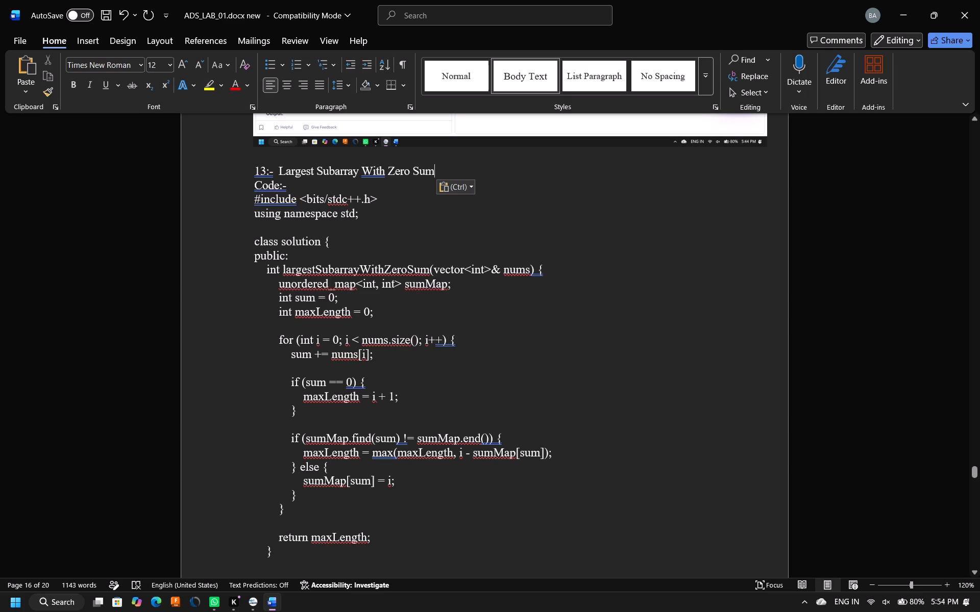
# Check question 12's capture in the report and copy the 'Maximum Sum After One Skip' title from Chrome's question list.
pyautogui.scroll(2, 392, 217)
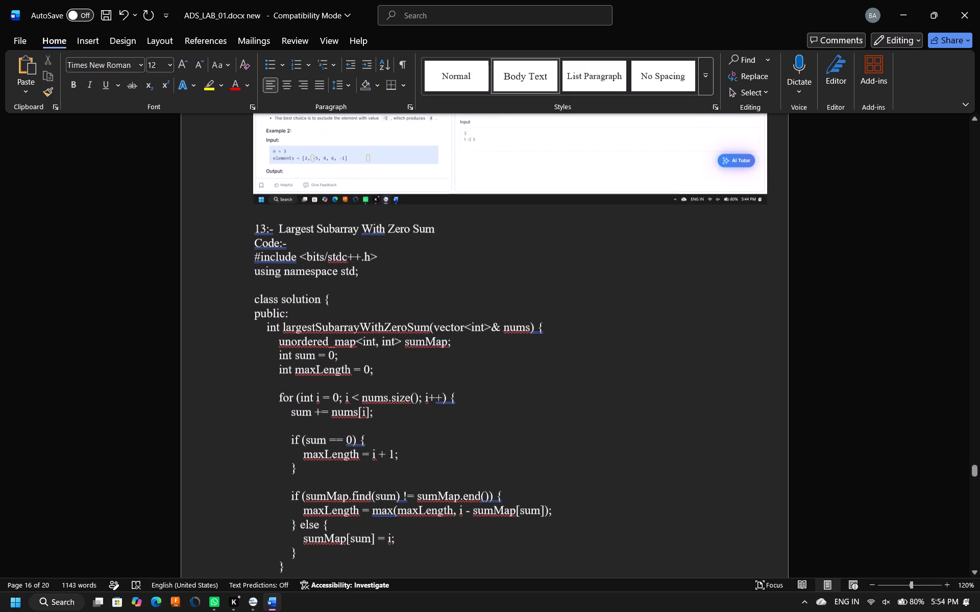
pyautogui.scroll(7, 405, 277)
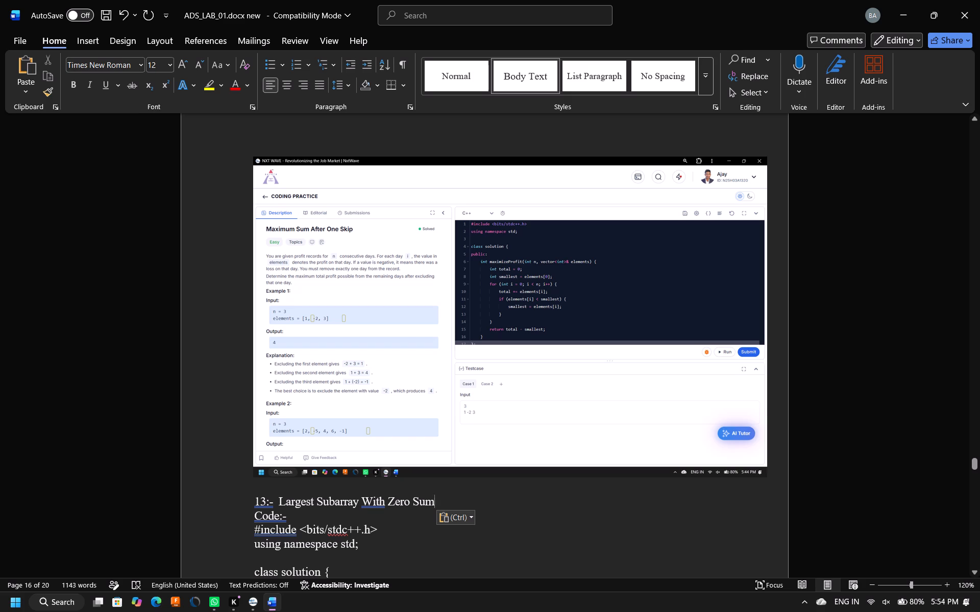
pyautogui.hotkey('alt', 'Tab')
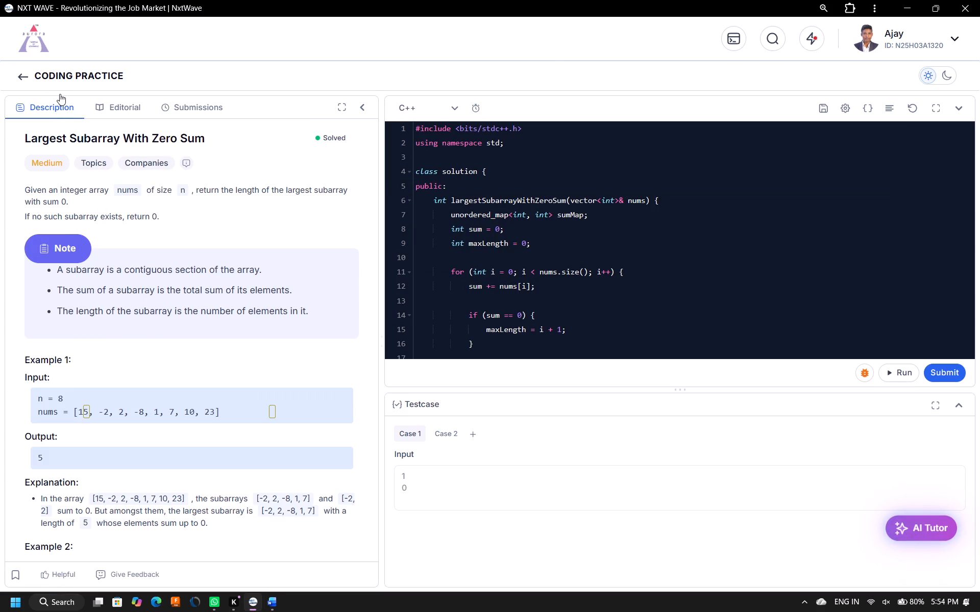
pyautogui.click(21, 76)
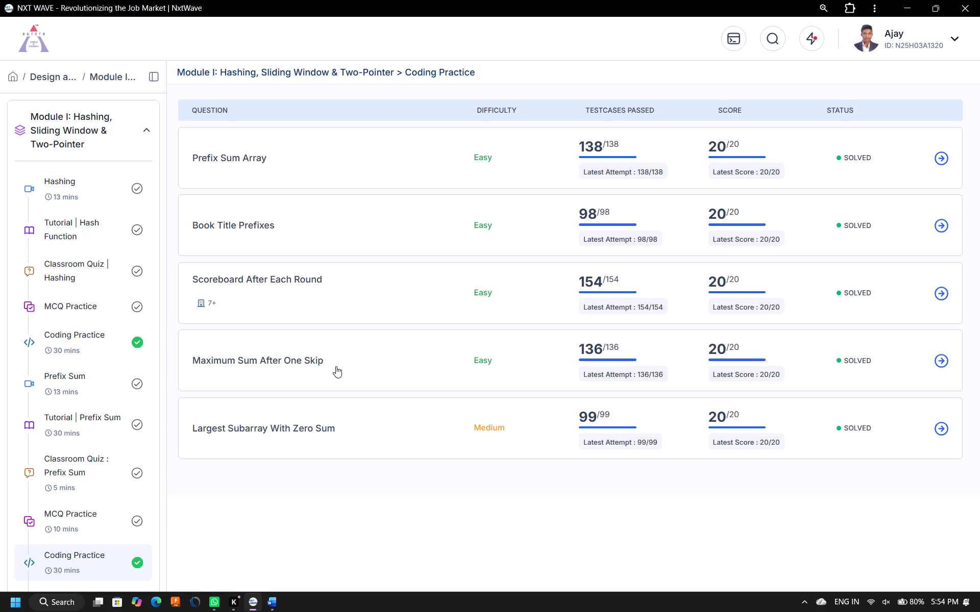
pyautogui.moveTo(327, 358); pyautogui.dragTo(153, 334)
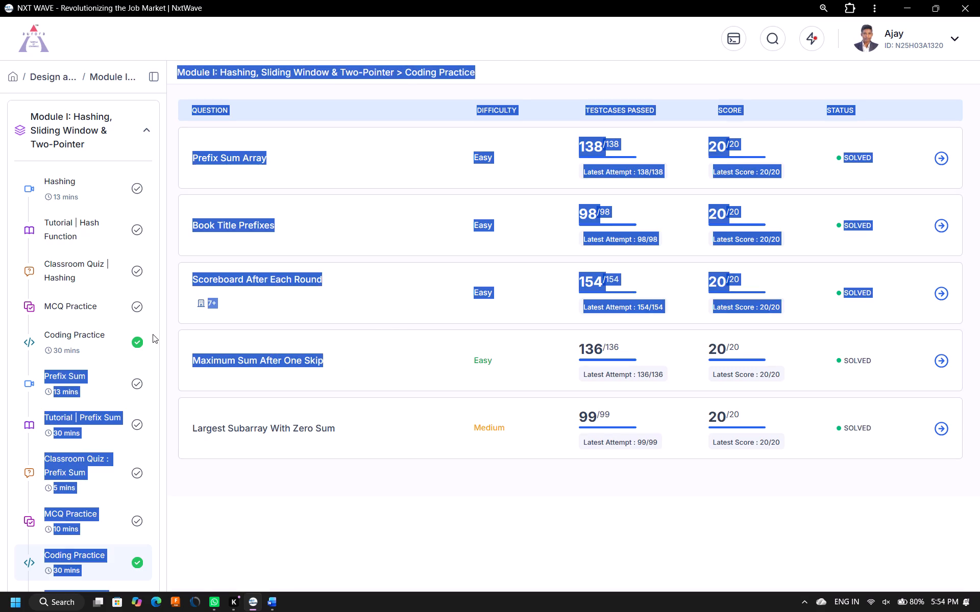
pyautogui.moveTo(153, 334); pyautogui.dragTo(193, 351)
pyautogui.hotkey('ctrl', 'c')
pyautogui.hotkey('ctrl', 'c')
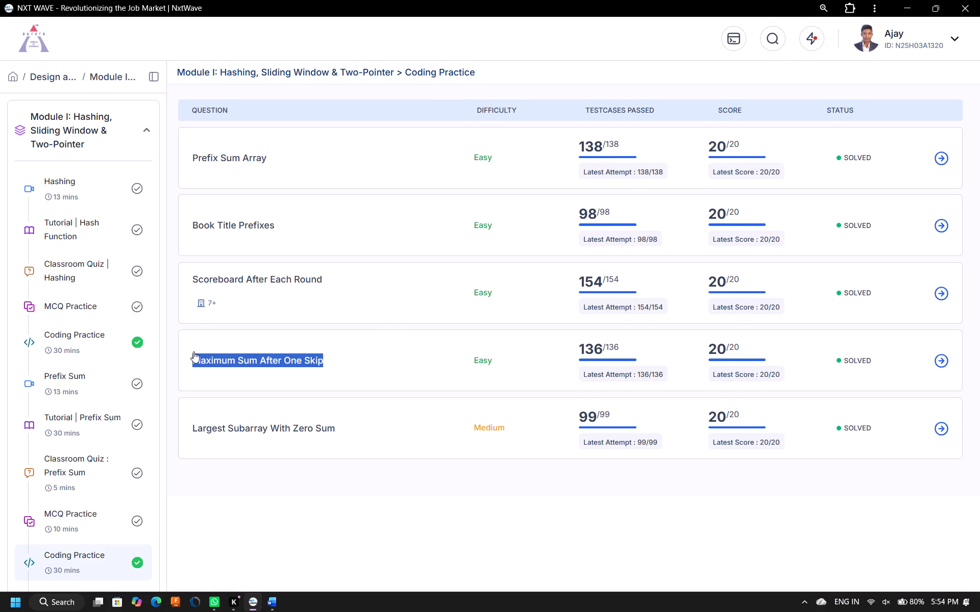
pyautogui.hotkey('ctrl', 'c')
pyautogui.moveTo(193, 351); pyautogui.dragTo(218, 344)
# Switch back to Word and paste the title 'Maximum Sum After One Skip' after question 12's number.
pyautogui.hotkey('alt', 'Tab')
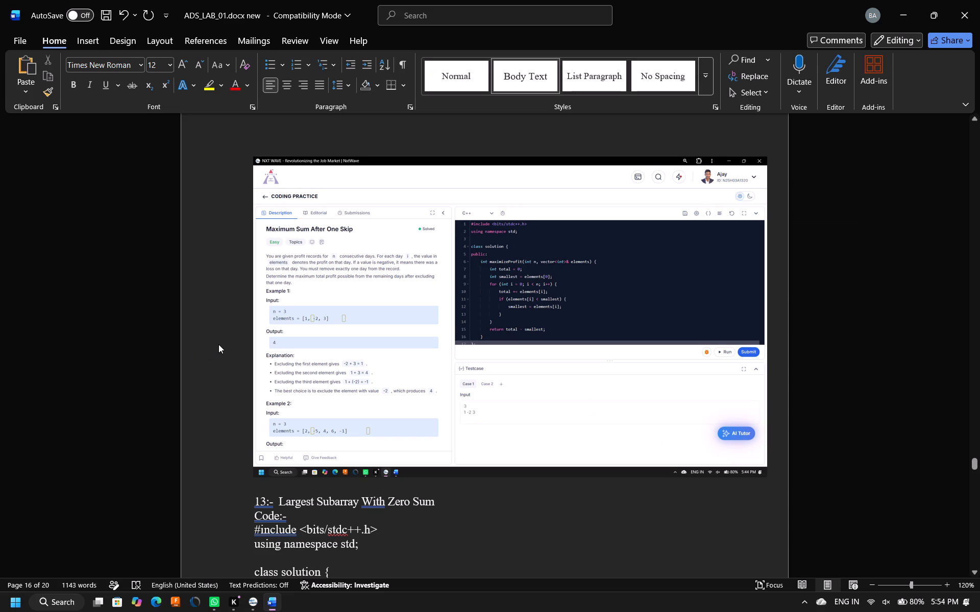
pyautogui.scroll(6, 261, 311)
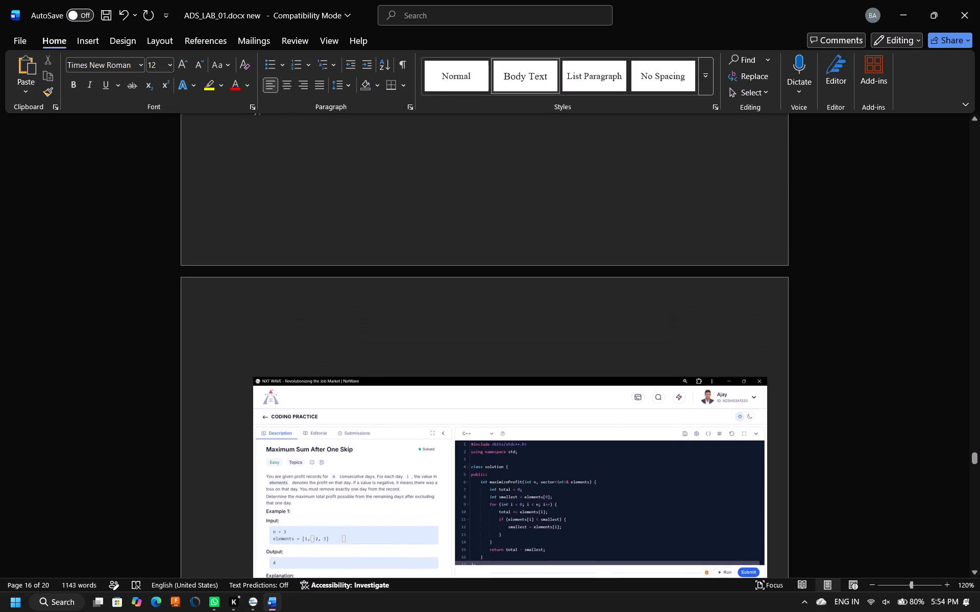
pyautogui.scroll(11, 259, 294)
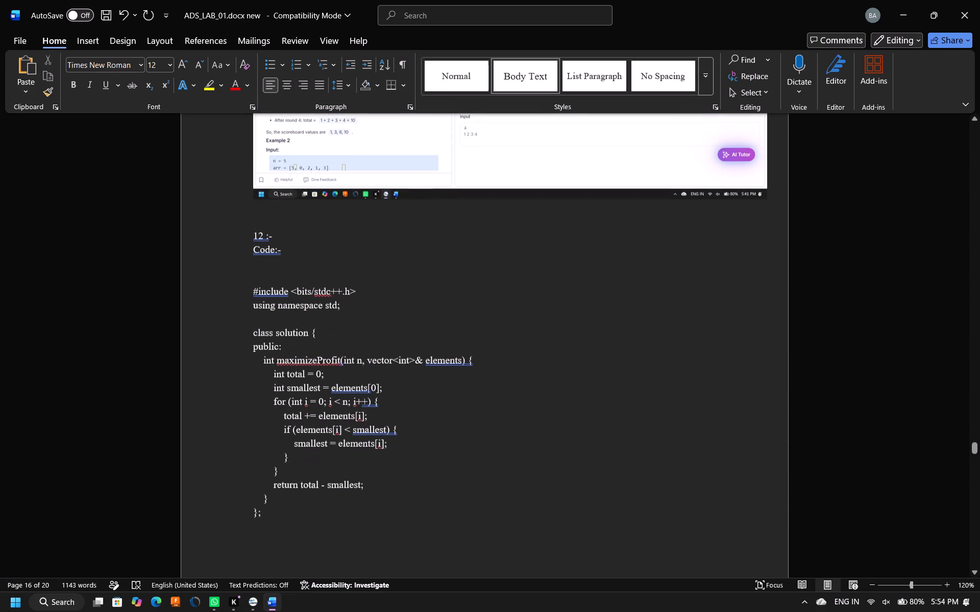
pyautogui.click(287, 239)
pyautogui.press('space')
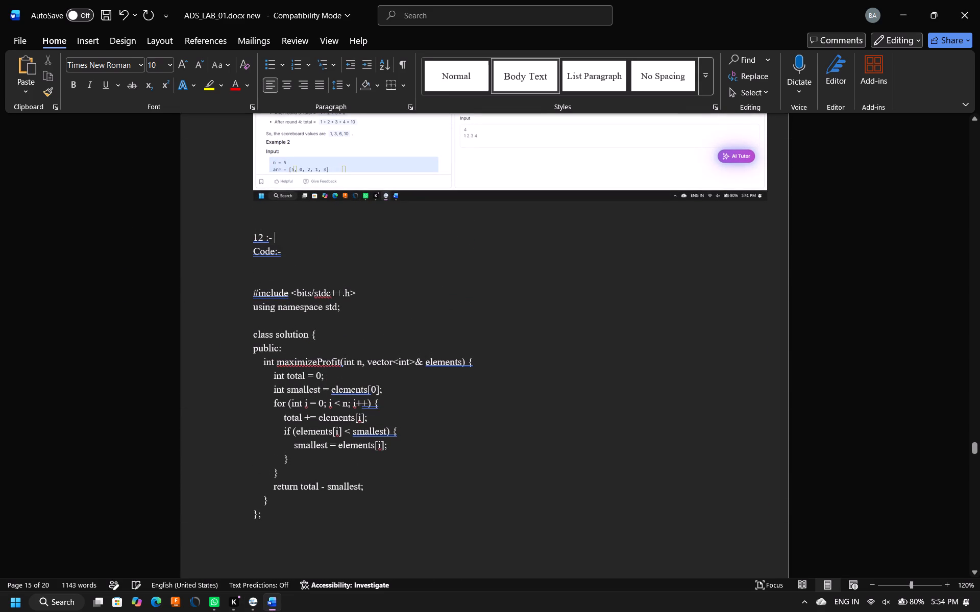
pyautogui.hotkey('ctrl', 'v')
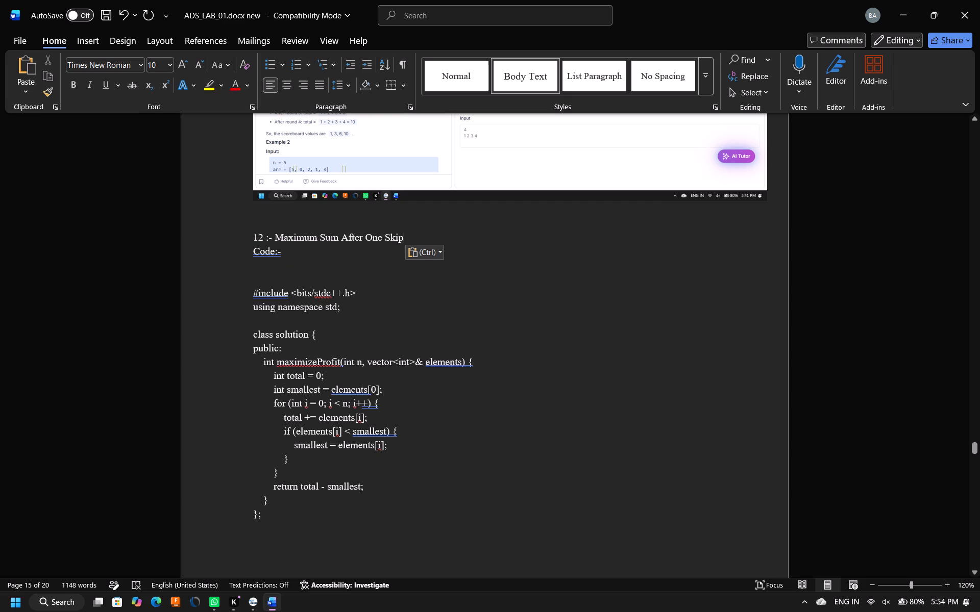
# Set the font size of question 12's title 'Maximum Sum After One Skip' to 12.
pyautogui.moveTo(400, 240); pyautogui.dragTo(344, 246)
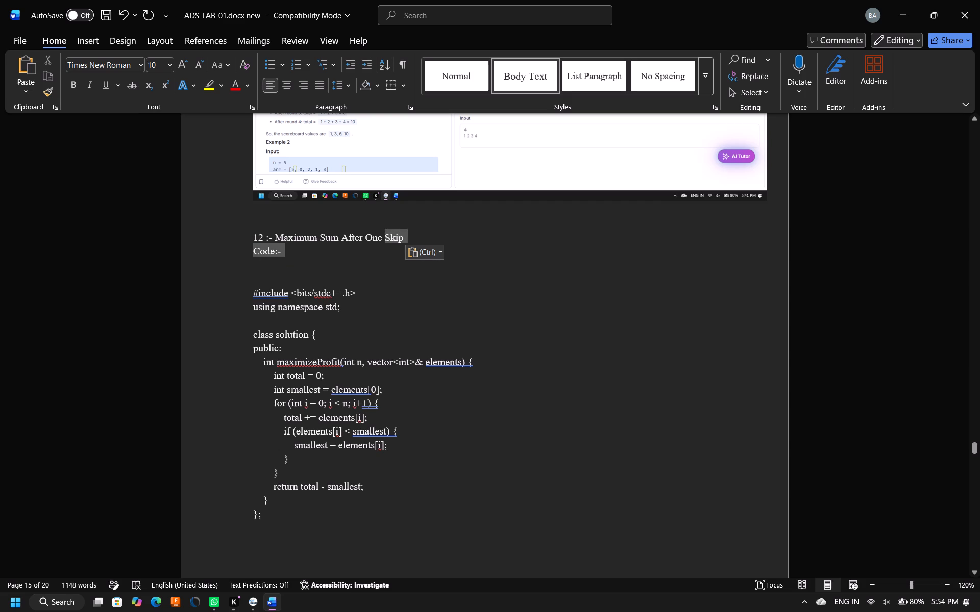
pyautogui.moveTo(344, 246); pyautogui.dragTo(278, 228)
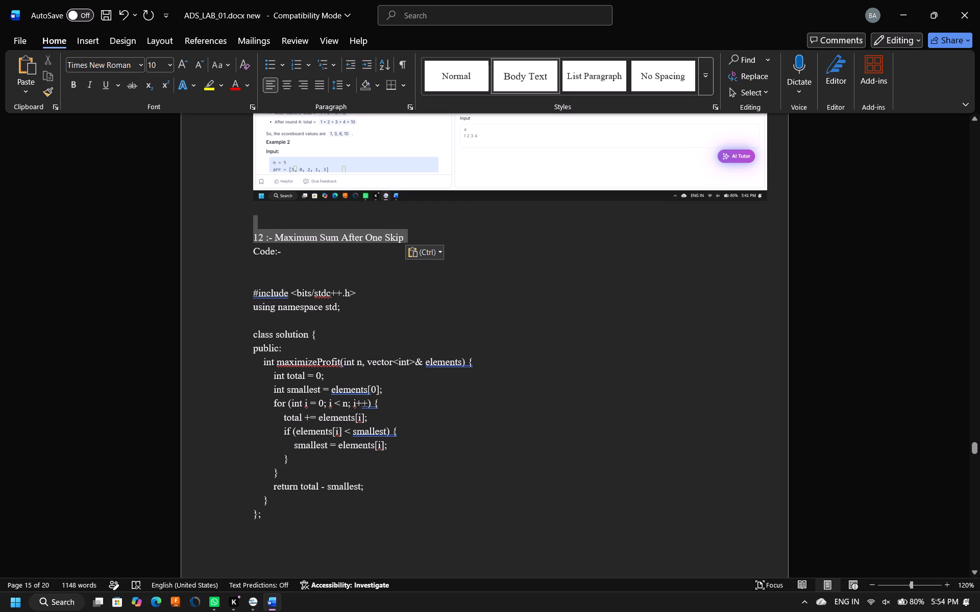
pyautogui.moveTo(278, 228); pyautogui.dragTo(279, 237)
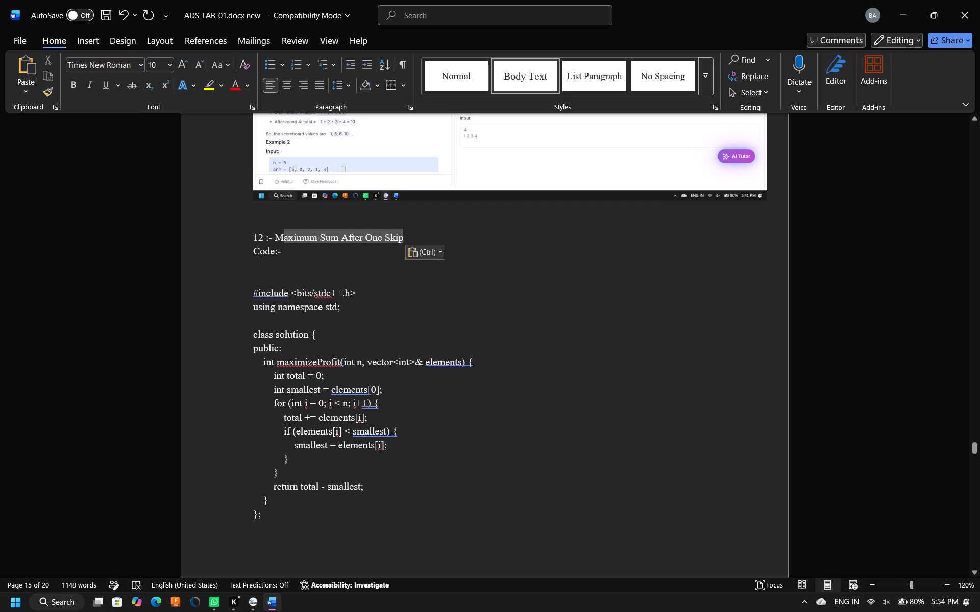
pyautogui.moveTo(279, 237); pyautogui.dragTo(277, 238)
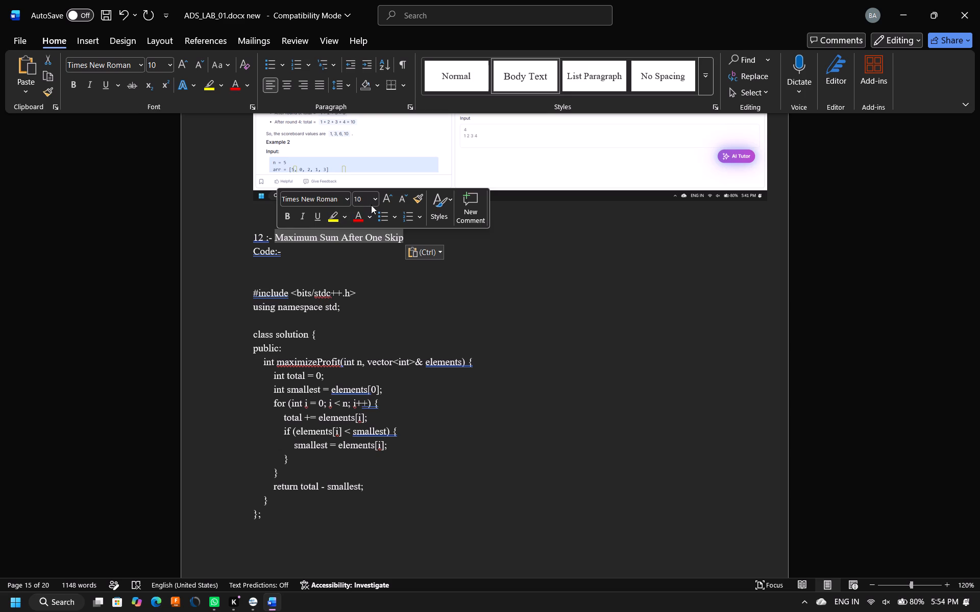
pyautogui.moveTo(372, 205); pyautogui.dragTo(367, 205)
pyautogui.click(361, 276)
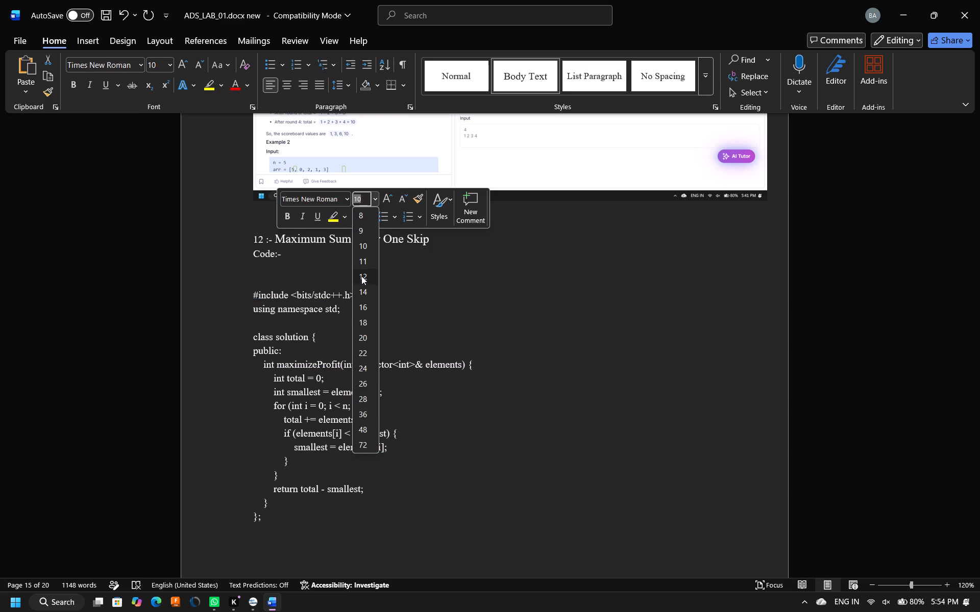
pyautogui.click(347, 295)
# Check the font size of question 13's title line 'Largest Subarray With Zero Sum' against question 12's.
pyautogui.scroll(-18, 349, 296)
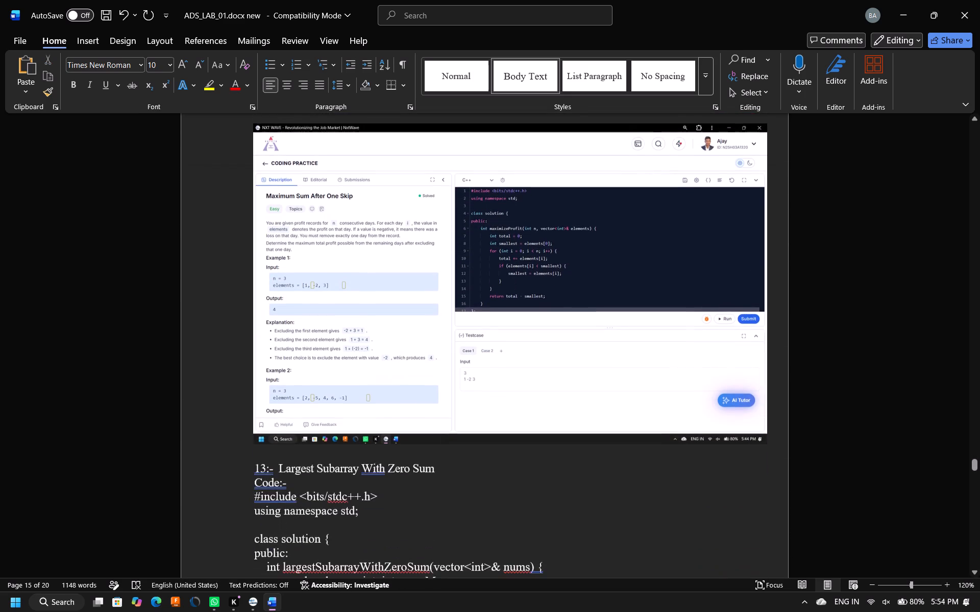
pyautogui.scroll(-1, 354, 348)
pyautogui.moveTo(451, 425); pyautogui.dragTo(389, 433)
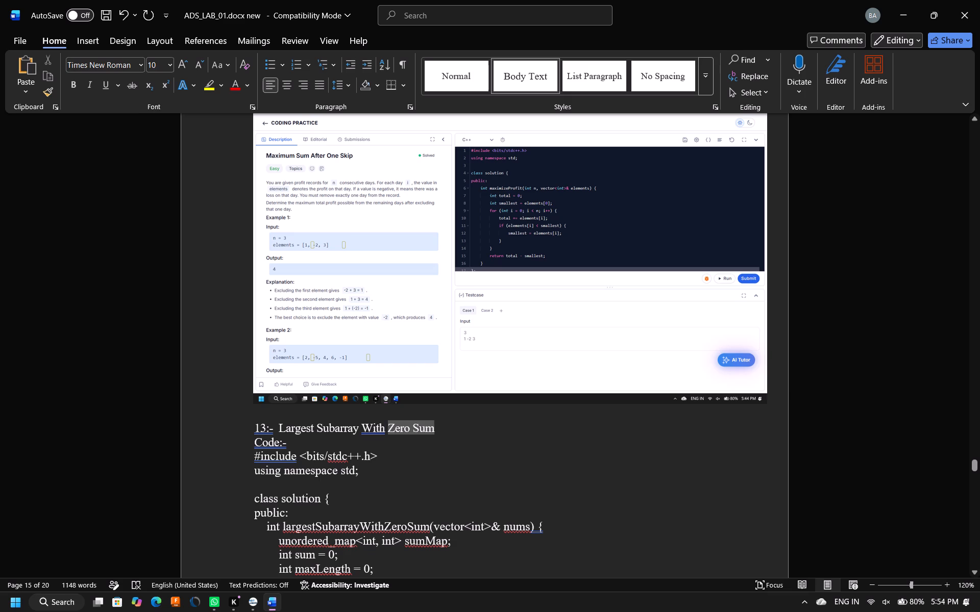
pyautogui.moveTo(389, 433); pyautogui.dragTo(387, 433)
pyautogui.click(388, 431)
# Examine question 11's number line, code and capture in the report to identify which title it needs.
pyautogui.scroll(2, 408, 412)
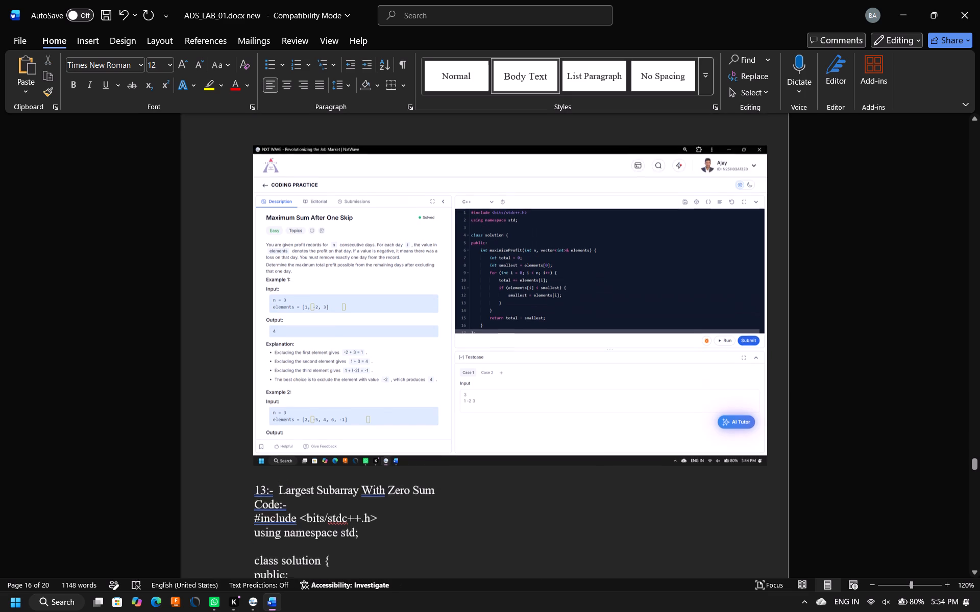
pyautogui.scroll(2, 416, 413)
pyautogui.scroll(9, 382, 378)
pyautogui.scroll(4, 327, 373)
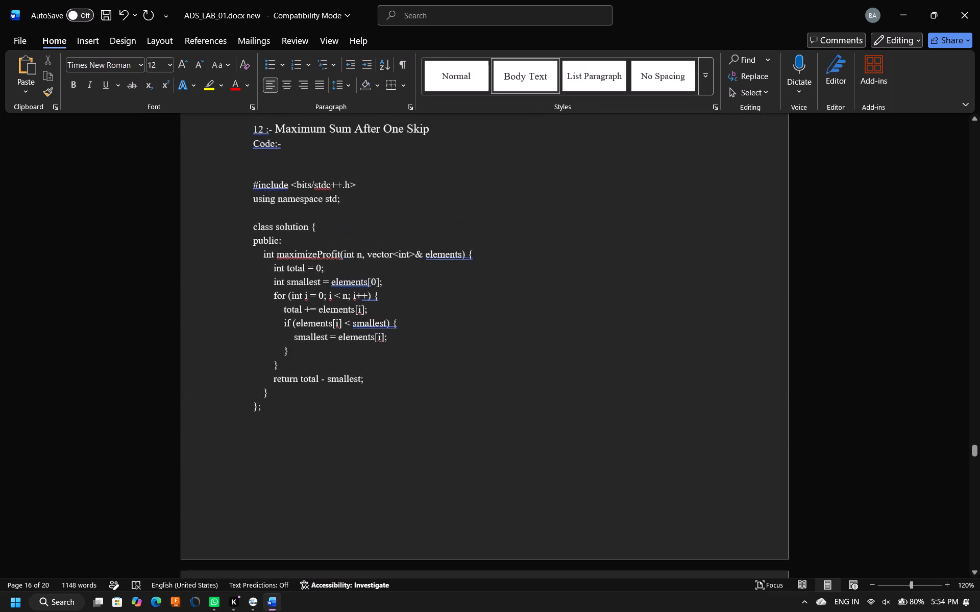
pyautogui.scroll(14, 341, 377)
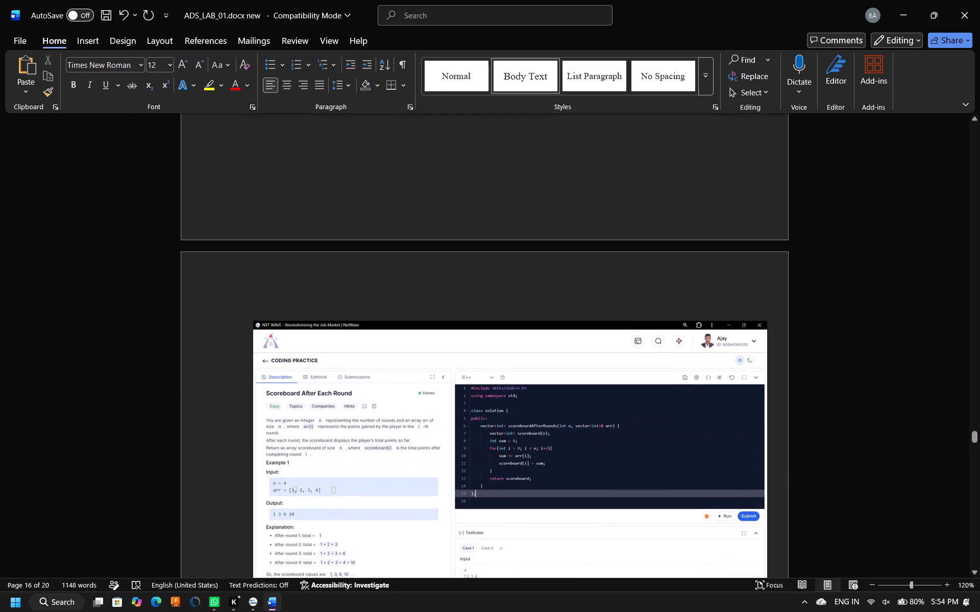
pyautogui.scroll(12, 334, 377)
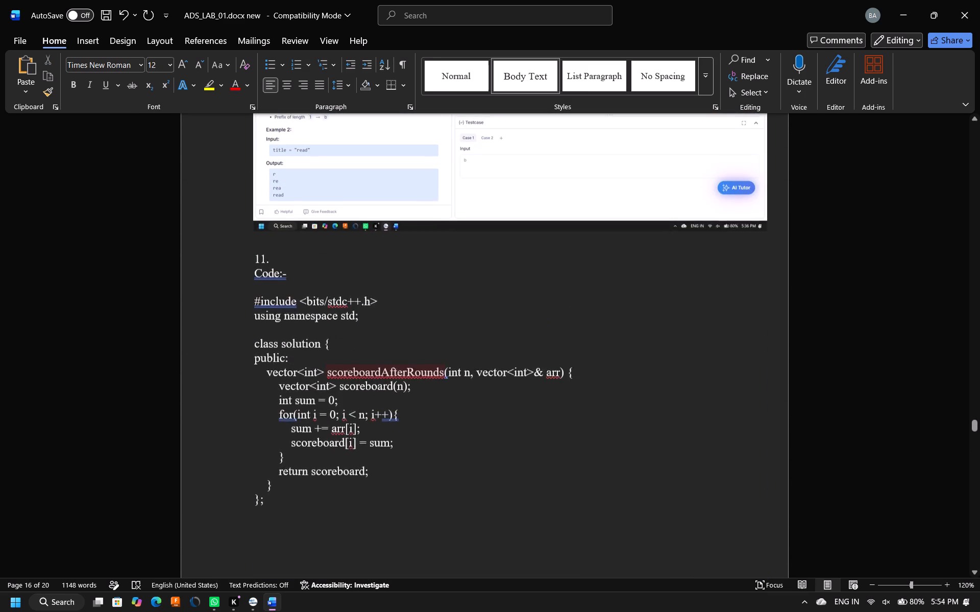
pyautogui.scroll(2, 348, 375)
pyautogui.scroll(-6, 350, 373)
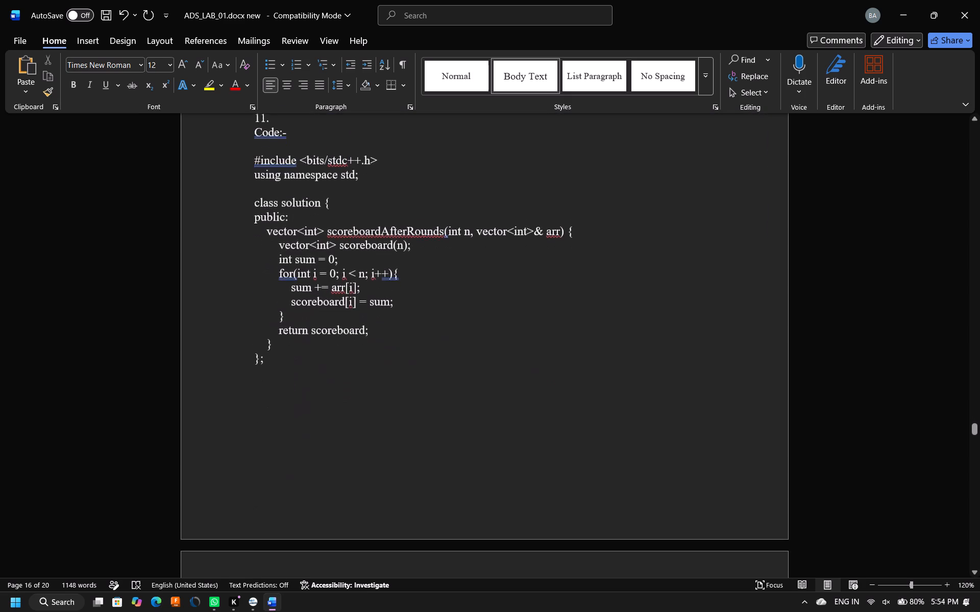
pyautogui.scroll(-3, 315, 438)
pyautogui.scroll(-11, 385, 472)
pyautogui.hotkey('alt', 'Tab')
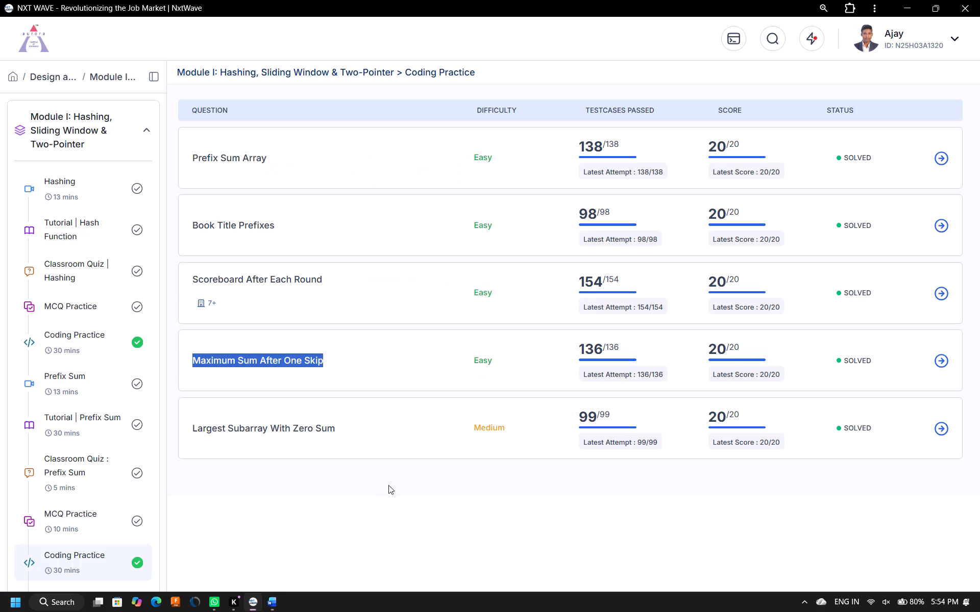
pyautogui.hotkey('alt', 'Tab')
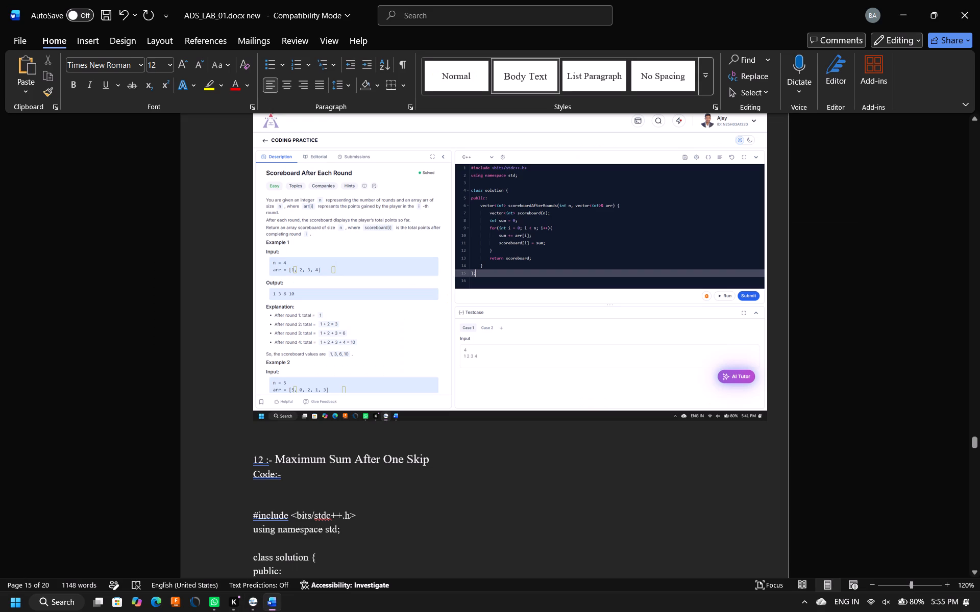
pyautogui.scroll(2, 396, 458)
# Copy the 'Scoreboard After Each Round' title from Chrome's question list and return to the report in Word.
pyautogui.hotkey('alt', 'Tab')
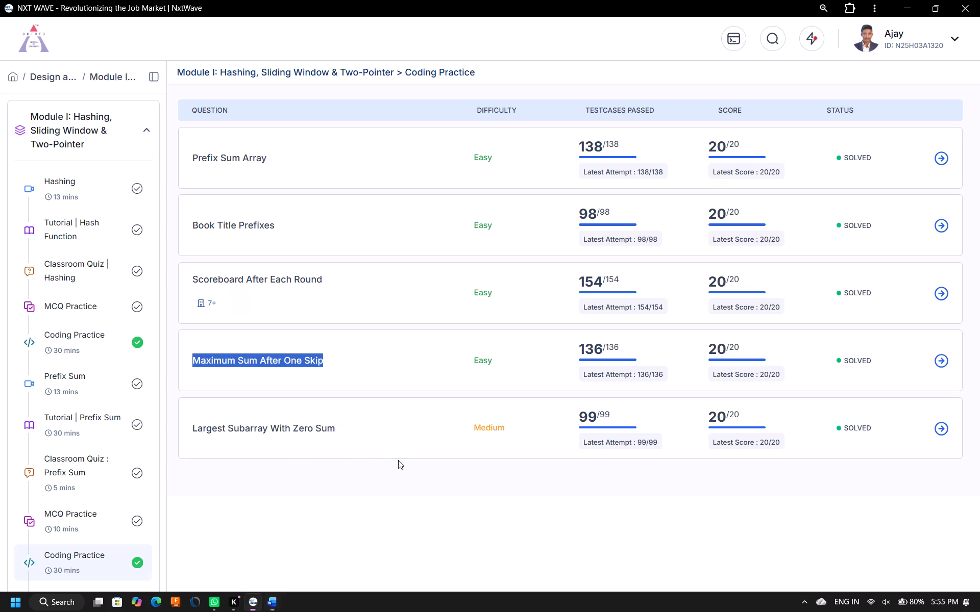
pyautogui.moveTo(329, 282); pyautogui.dragTo(186, 277)
pyautogui.hotkey('ctrl', 'c')
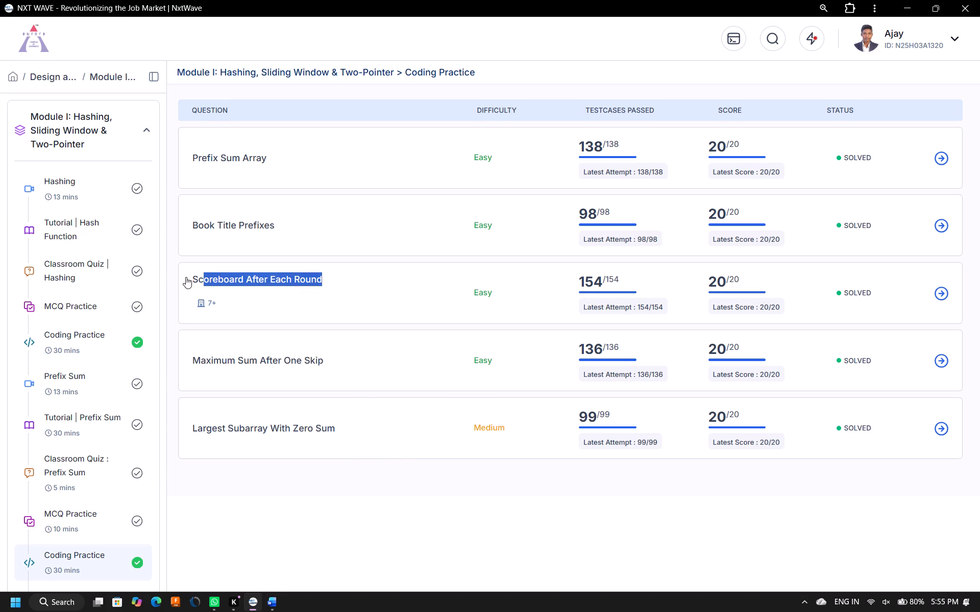
pyautogui.moveTo(186, 277); pyautogui.dragTo(207, 277)
pyautogui.hotkey('ctrl', 'c')
pyautogui.hotkey('ctrl', 'c')
pyautogui.hotkey('alt', 'Tab')
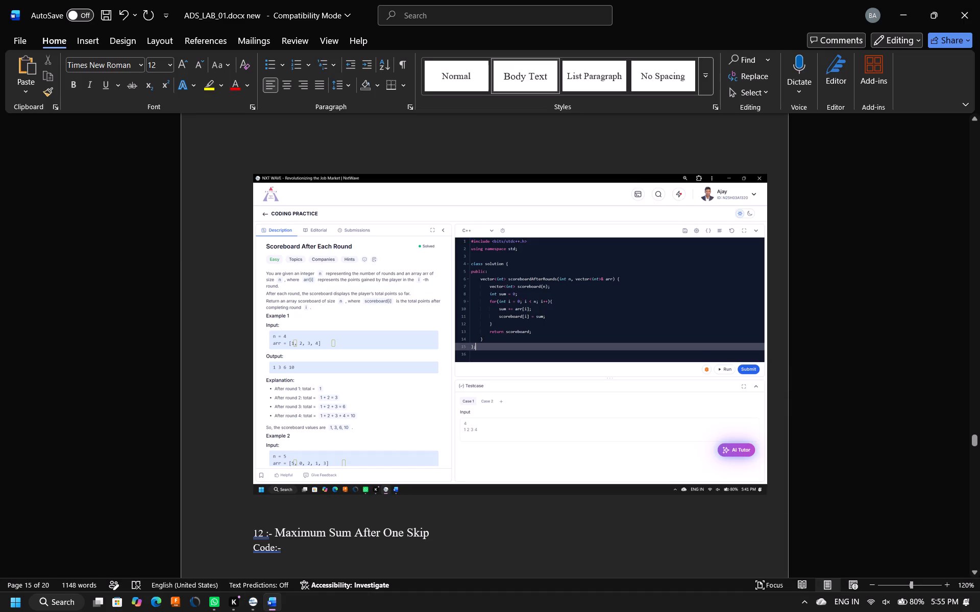
# Paste the copied title 'Scoreboard After Each Round' after question 11's number in the report.
pyautogui.scroll(2, 301, 272)
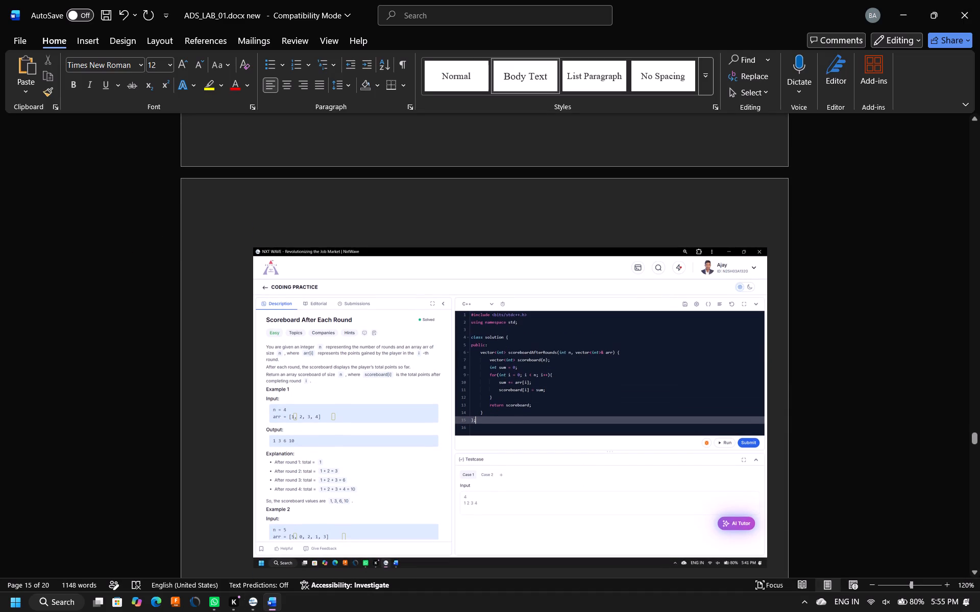
pyautogui.scroll(4, 299, 276)
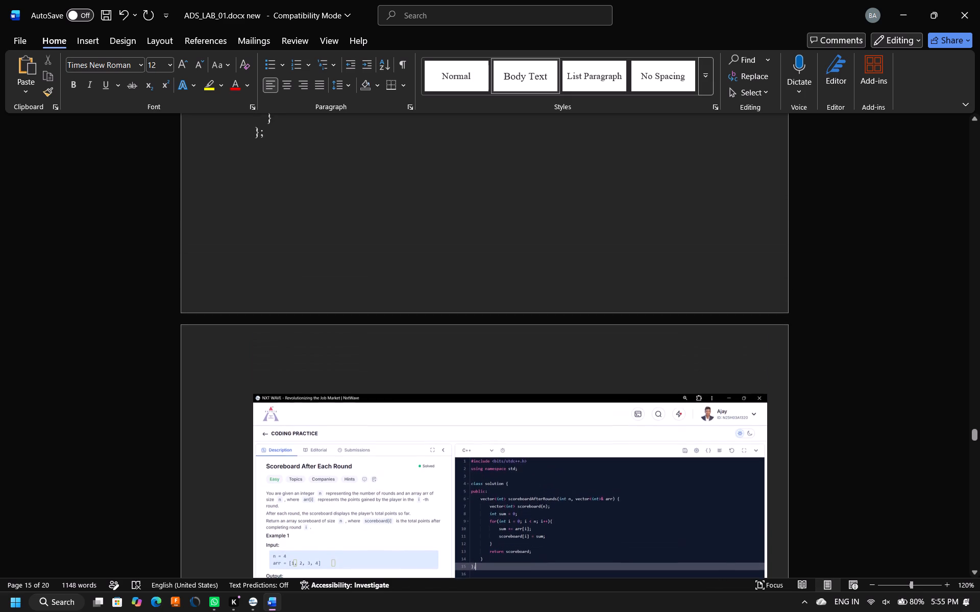
pyautogui.scroll(2, 300, 277)
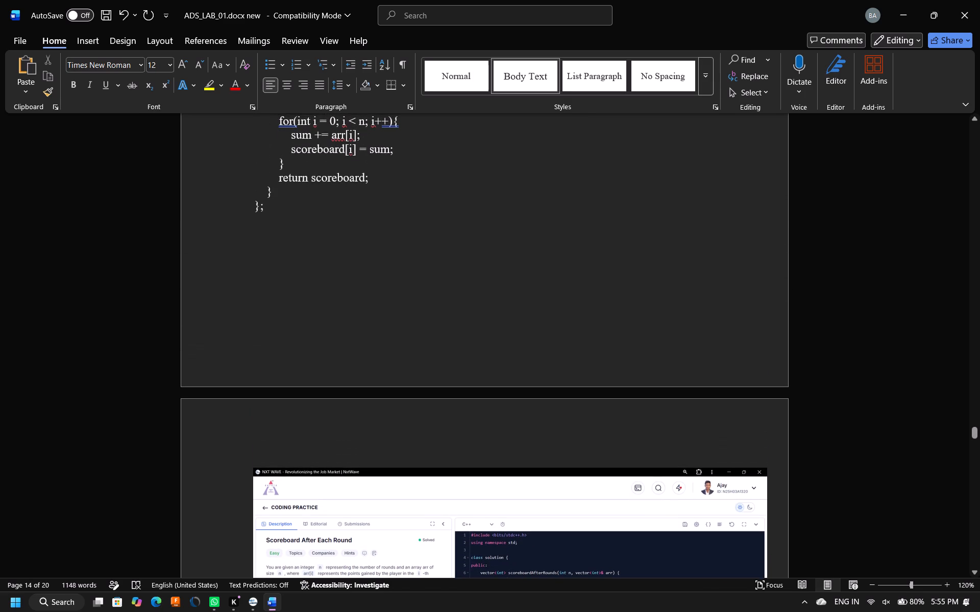
pyautogui.scroll(6, 295, 291)
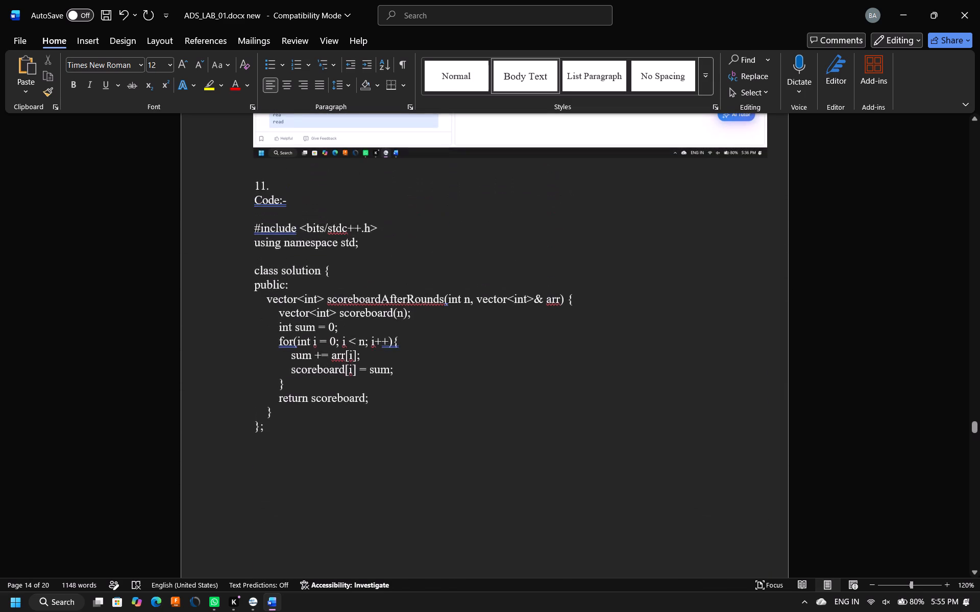
pyautogui.scroll(2, 274, 298)
pyautogui.moveTo(297, 261); pyautogui.dragTo(296, 268)
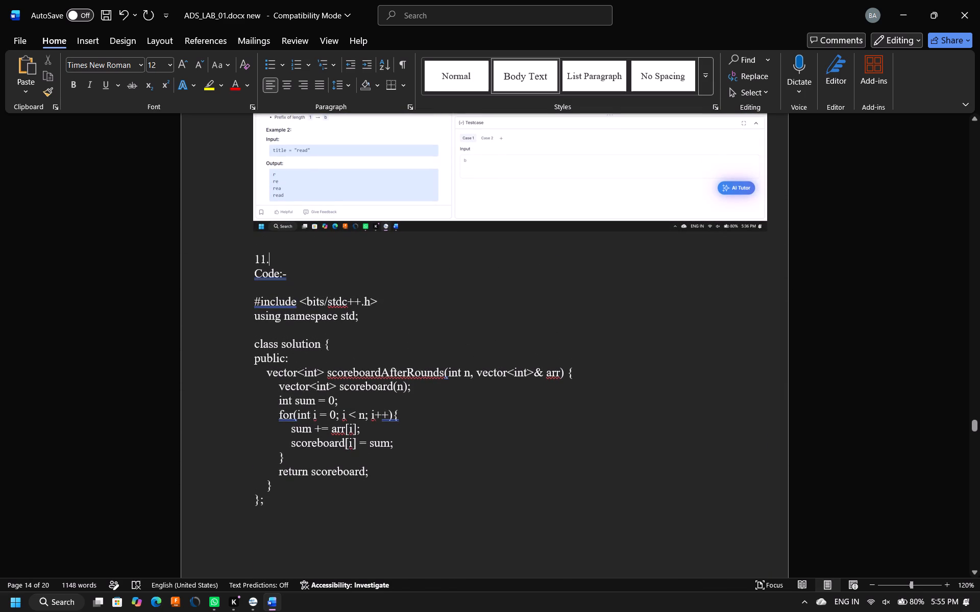
pyautogui.press('space')
pyautogui.hotkey('ctrl', 'v')
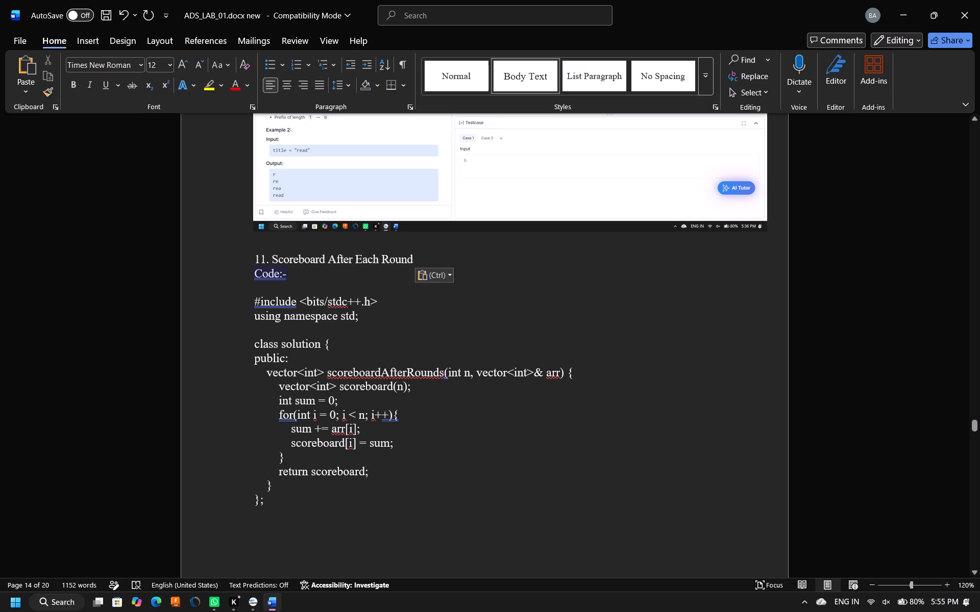
# Replace the period after question 11's number with ':-' and a space before the title.
pyautogui.click(273, 260)
pyautogui.press('BackSpace')
pyautogui.press('BackSpace')
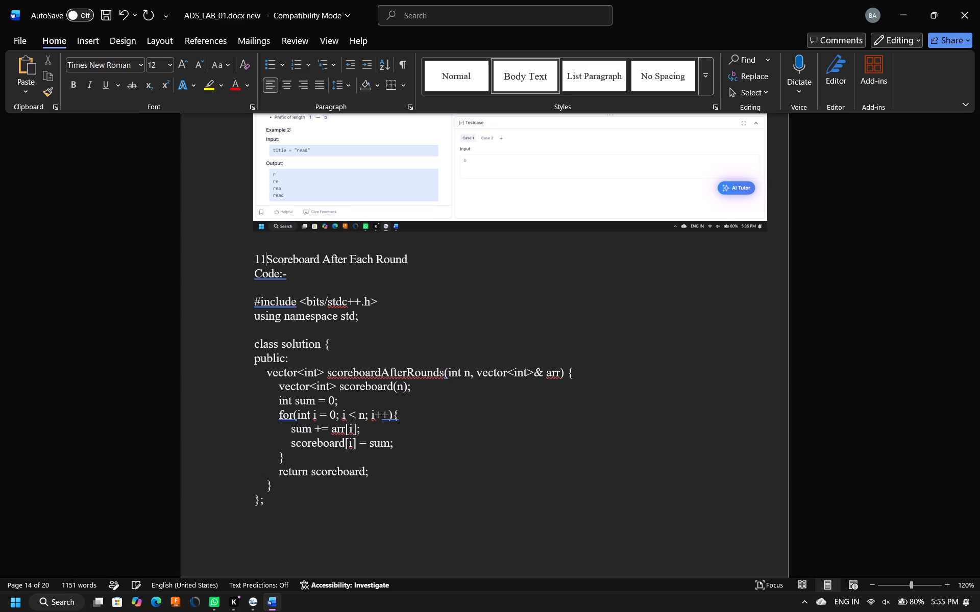
pyautogui.write(':-')
pyautogui.press('space')
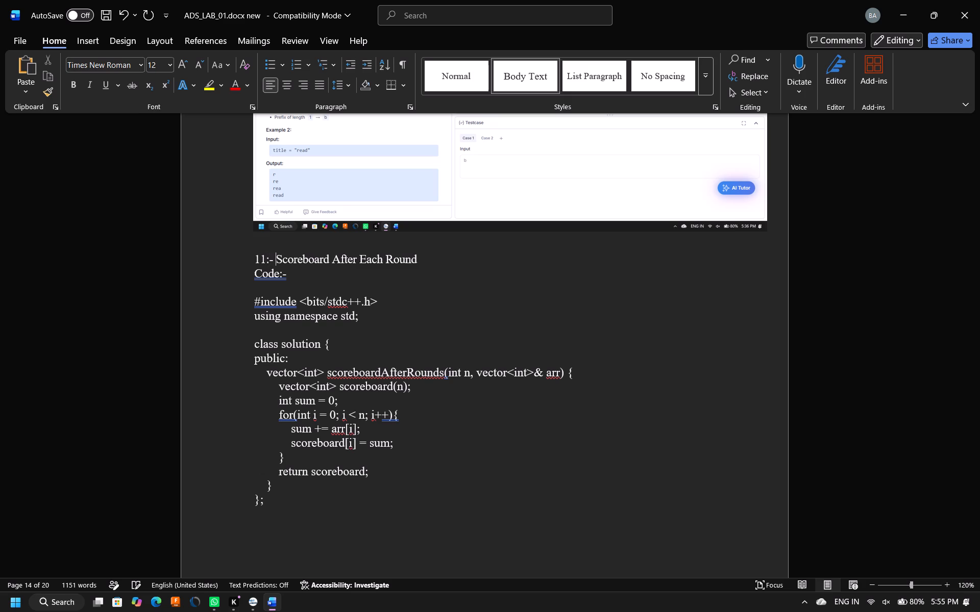
# Review question 11's section and examine question 10's capture against Chrome's question list to identify question 10's title.
pyautogui.scroll(-2, 425, 436)
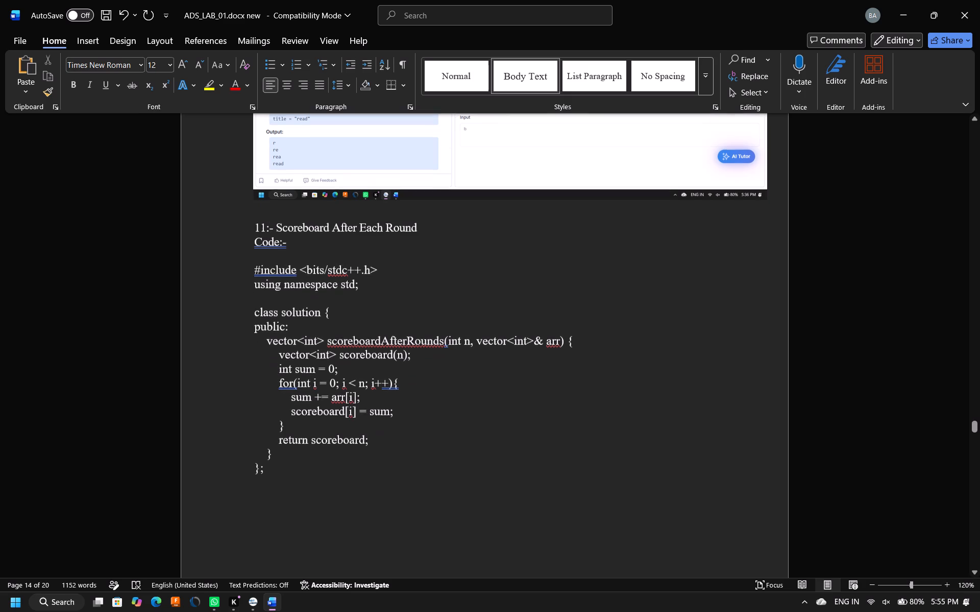
pyautogui.scroll(-6, 450, 441)
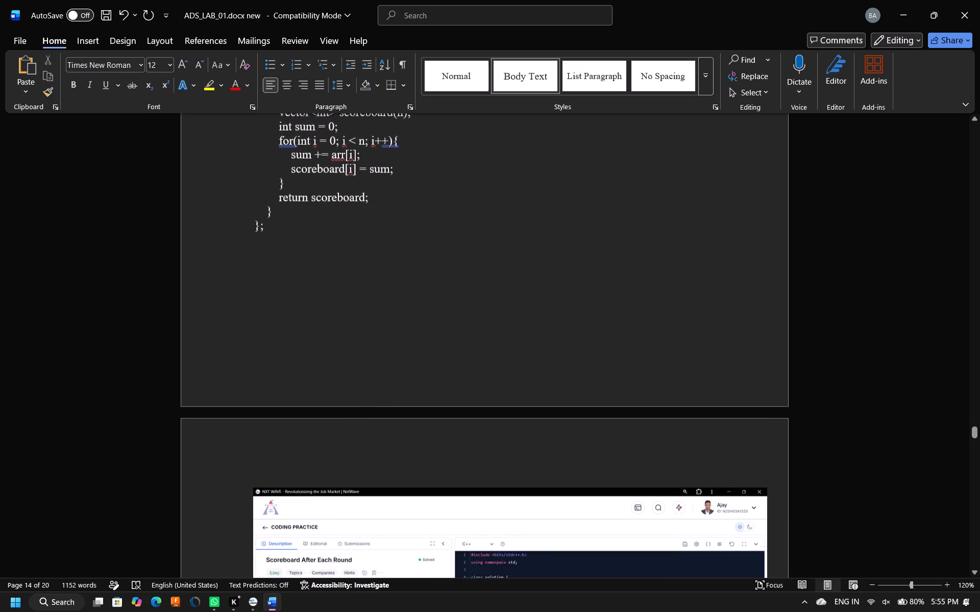
pyautogui.scroll(-1, 477, 457)
pyautogui.scroll(7, 477, 457)
pyautogui.scroll(5, 370, 451)
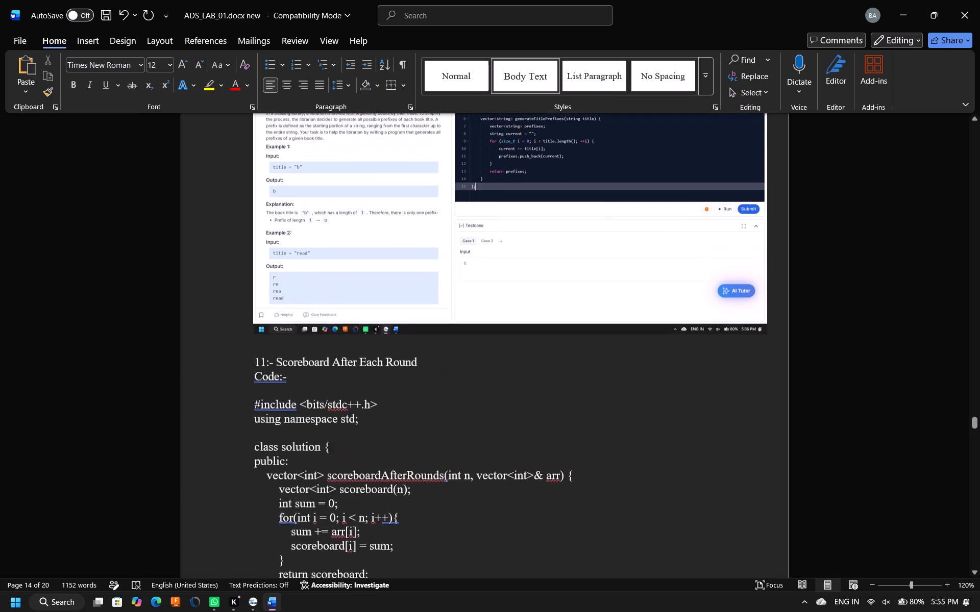
pyautogui.scroll(4, 422, 475)
pyautogui.scroll(5, 451, 406)
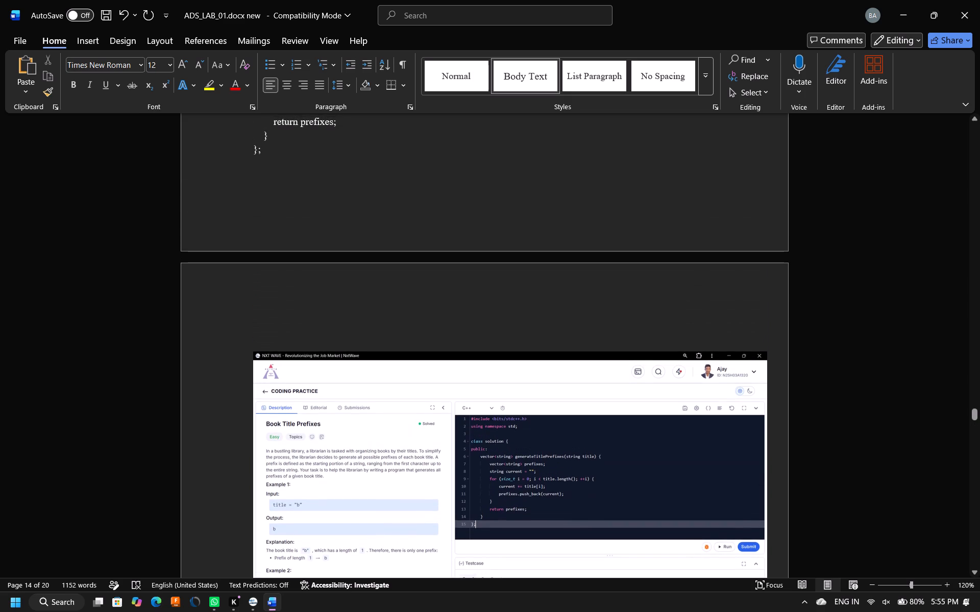
pyautogui.hotkey('alt', 'Tab')
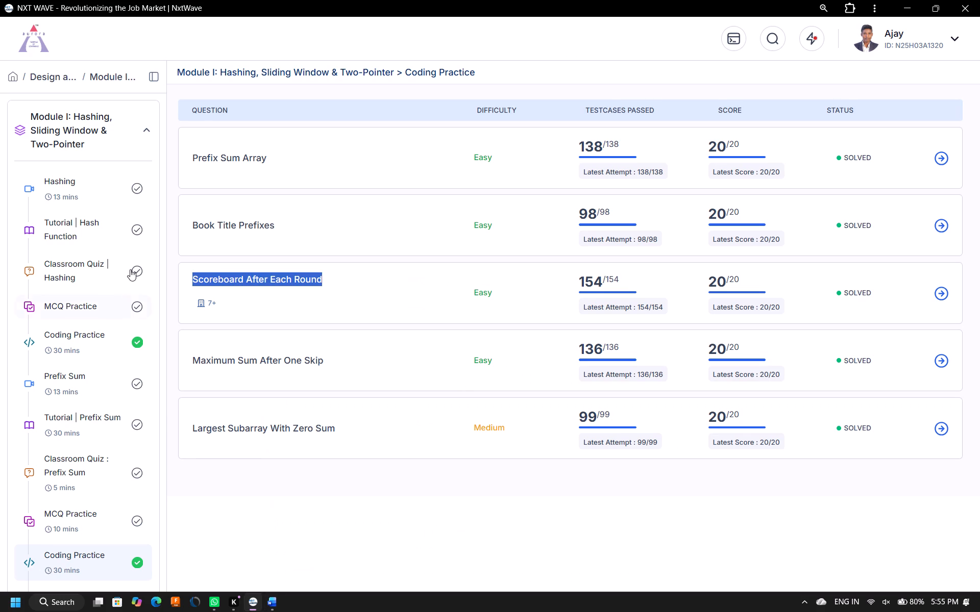
pyautogui.hotkey('alt', 'Tab')
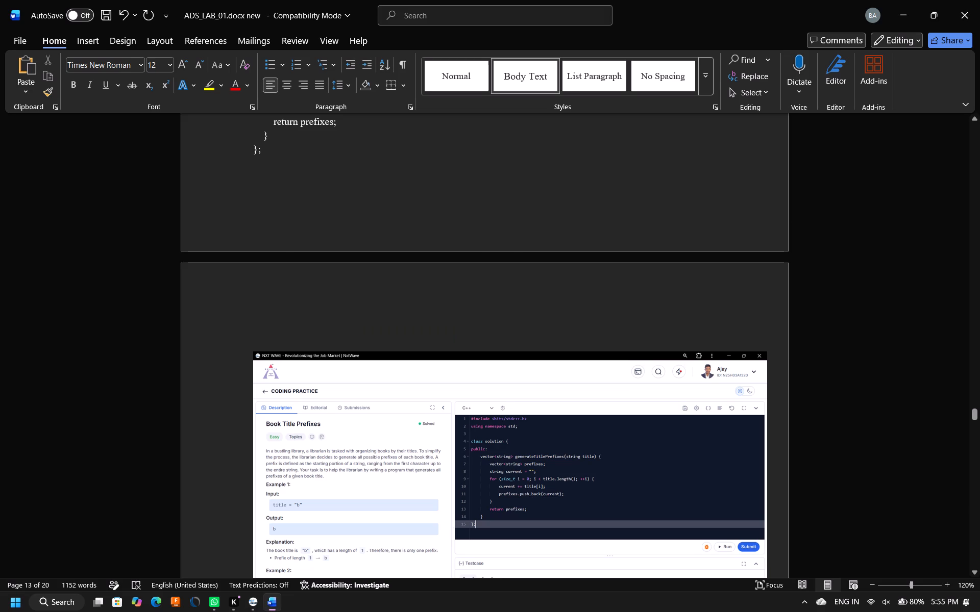
# Copy the 'Book Title Prefixes' title from Chrome's question list and return to the report in Word.
pyautogui.hotkey('alt', 'Tab')
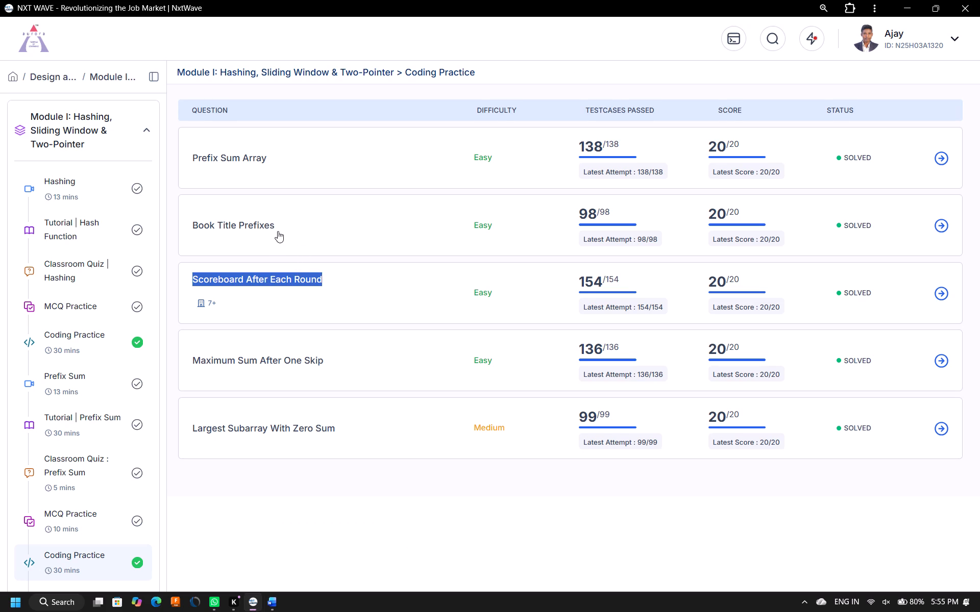
pyautogui.moveTo(279, 226); pyautogui.dragTo(189, 224)
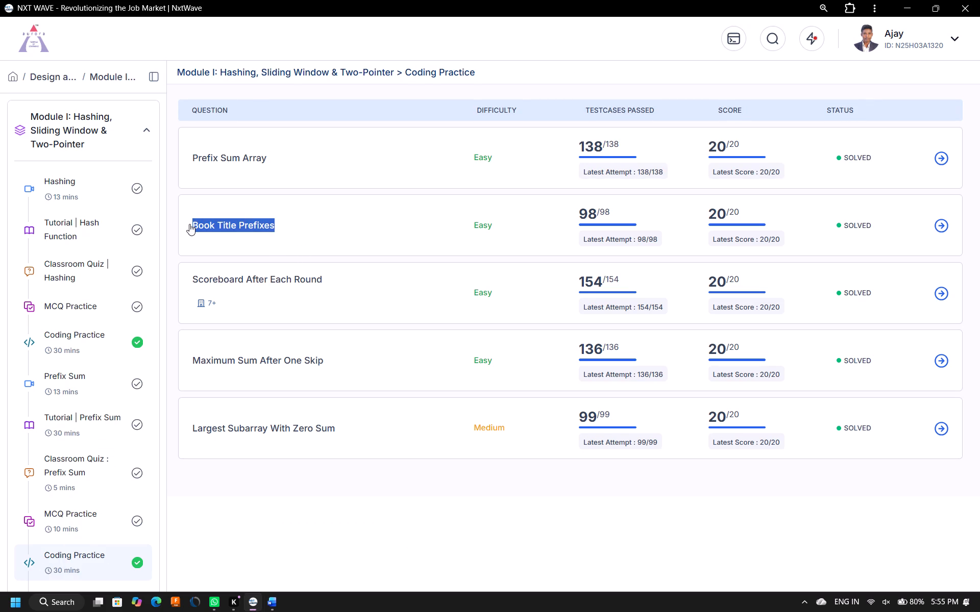
pyautogui.moveTo(189, 224); pyautogui.dragTo(190, 223)
pyautogui.hotkey('ctrl', 'c')
pyautogui.hotkey('ctrl', 'c')
pyautogui.moveTo(190, 223); pyautogui.dragTo(198, 223)
pyautogui.hotkey('alt', 'Tab')
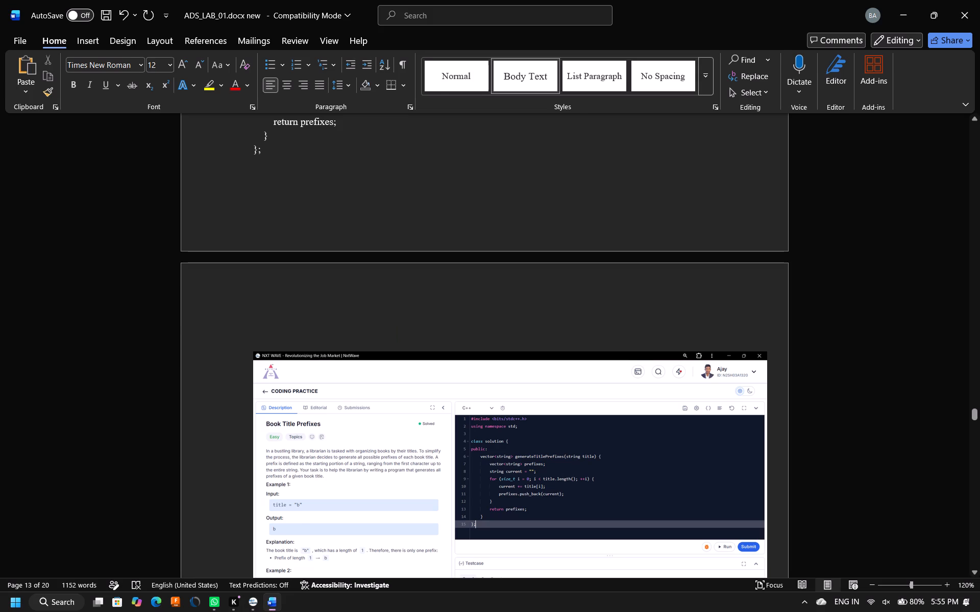
# Paste the copied title 'Book Title Prefixes' after question 10's number, separated by a space.
pyautogui.scroll(9, 314, 283)
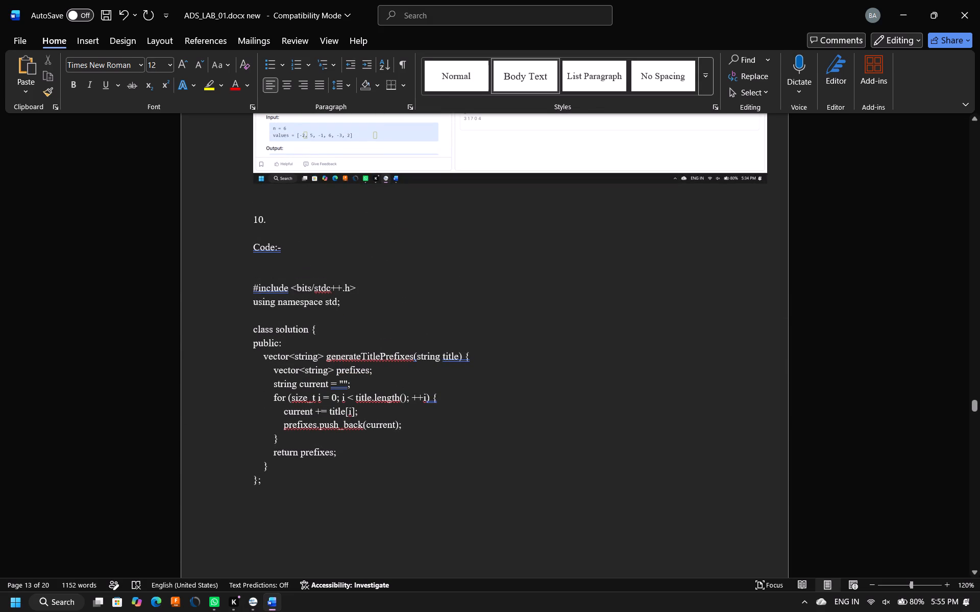
pyautogui.click(321, 226)
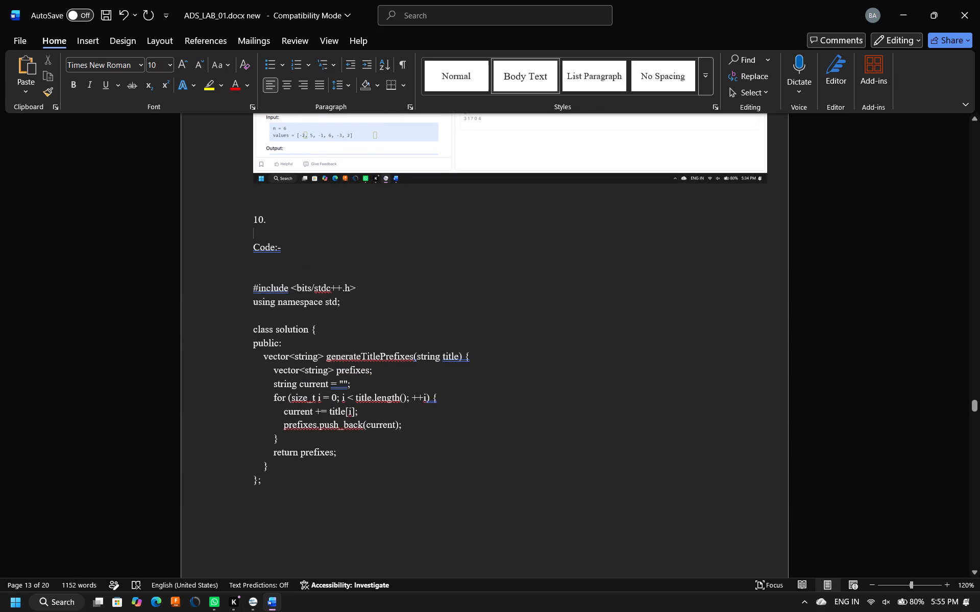
pyautogui.click(319, 222)
pyautogui.press('space')
pyautogui.hscroll(2, 360, 280)
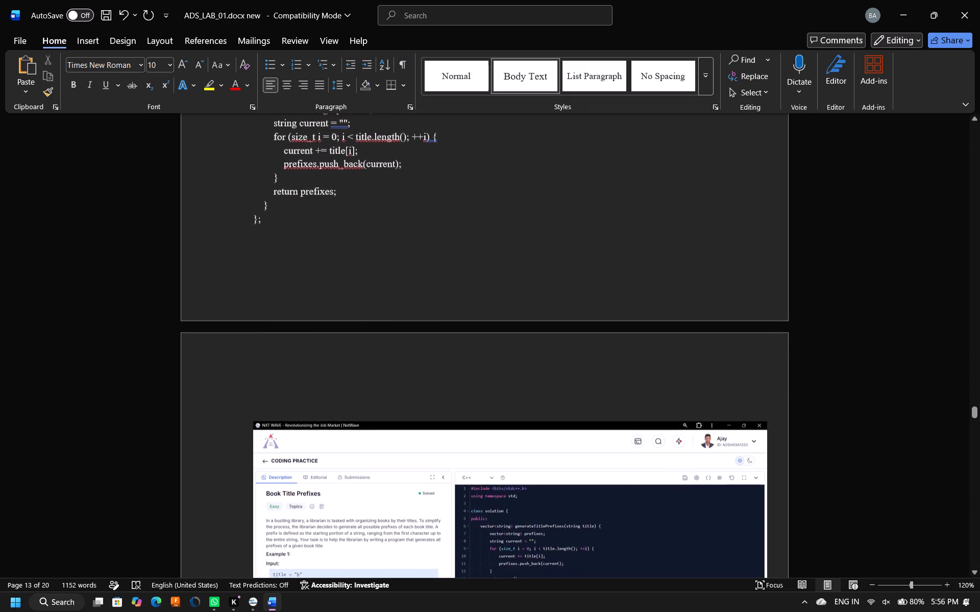
pyautogui.hscroll(1, 360, 280)
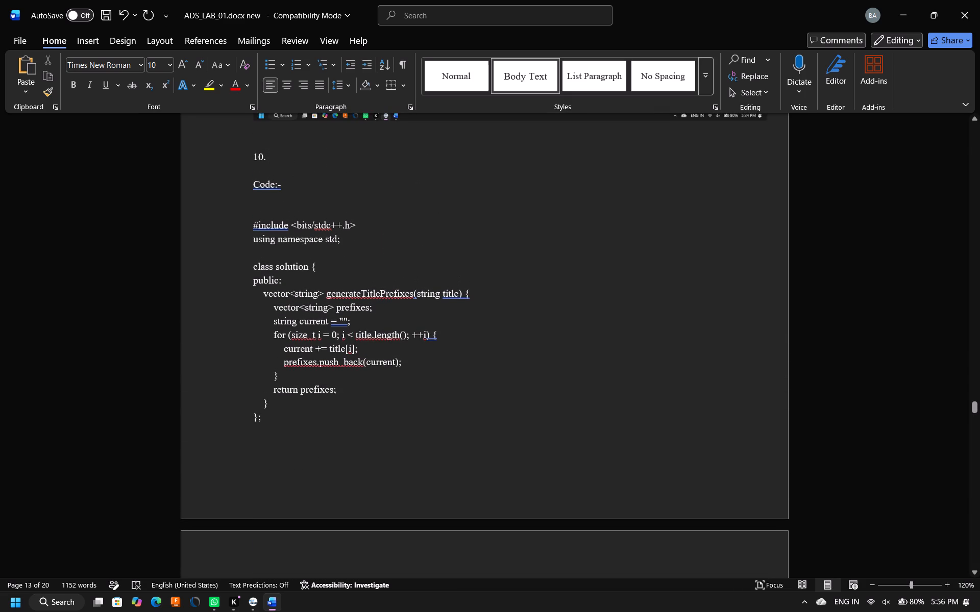
pyautogui.hotkey('ctrl', 'v')
# Tidy question 10's spacing by deleting the blank line above 'Code:-' and one of the two blank lines below it.
pyautogui.scroll(-4, 360, 280)
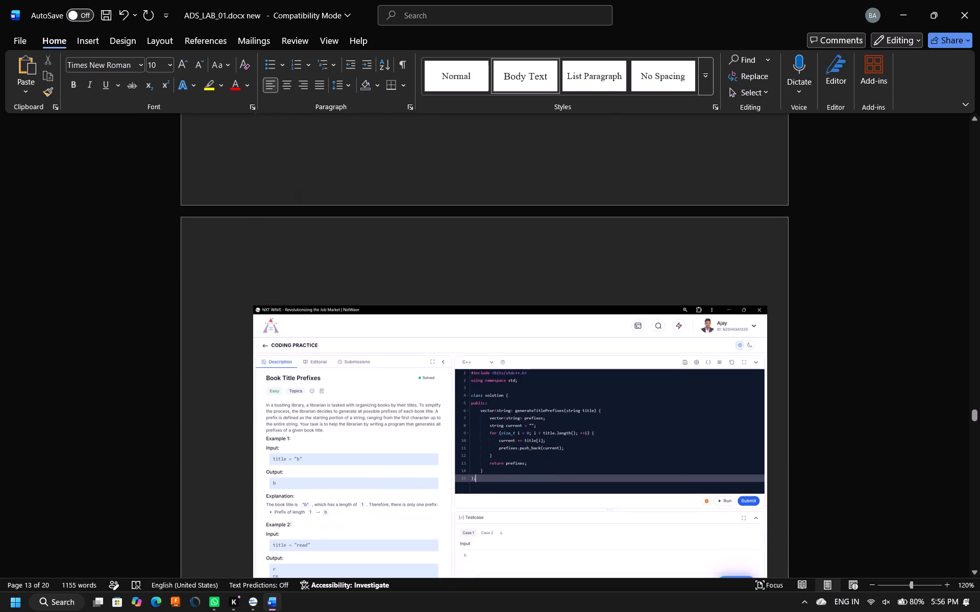
pyautogui.scroll(-2, 360, 280)
pyautogui.scroll(2, 360, 280)
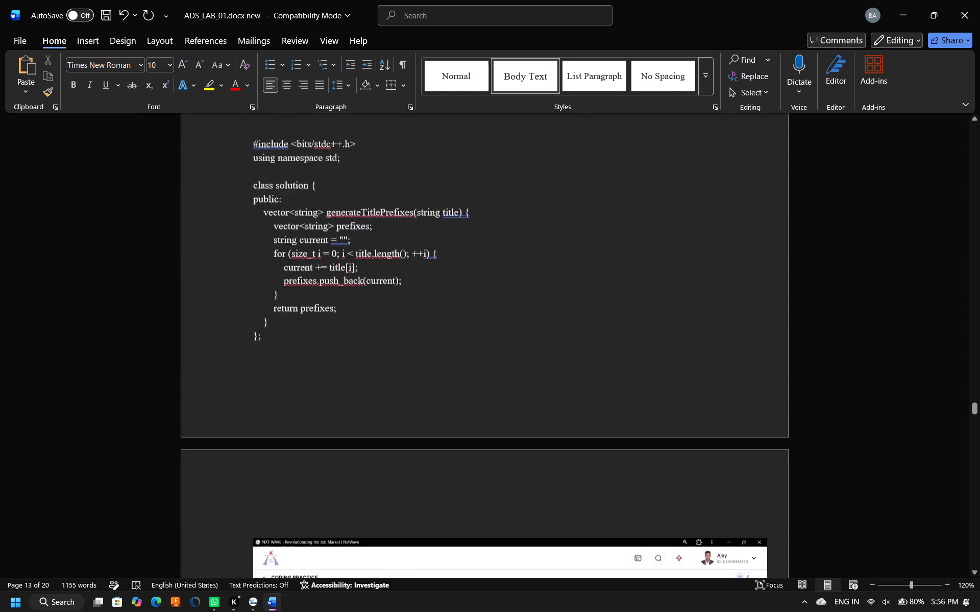
pyautogui.scroll(1, 360, 280)
pyautogui.click(252, 202)
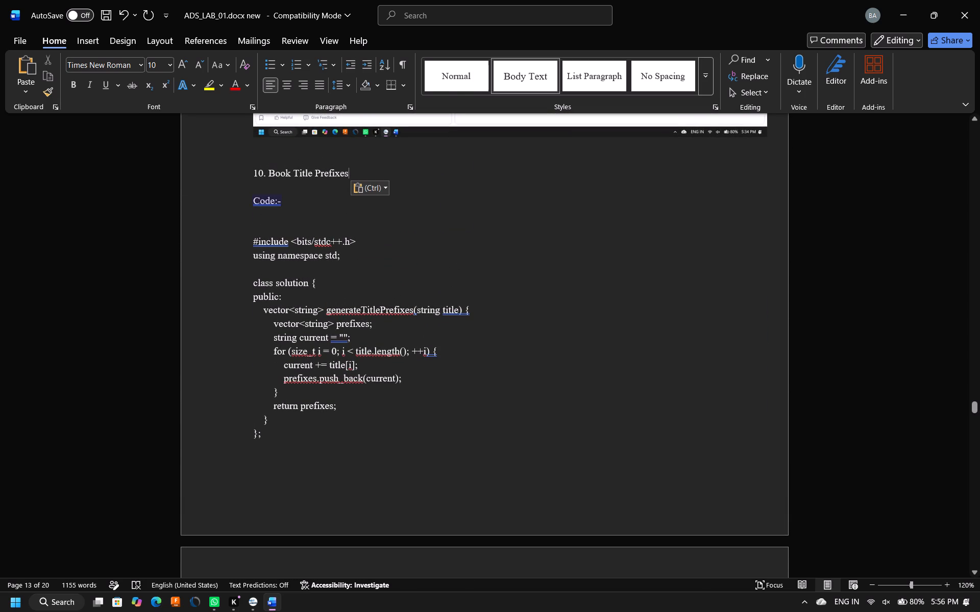
pyautogui.press('BackSpace')
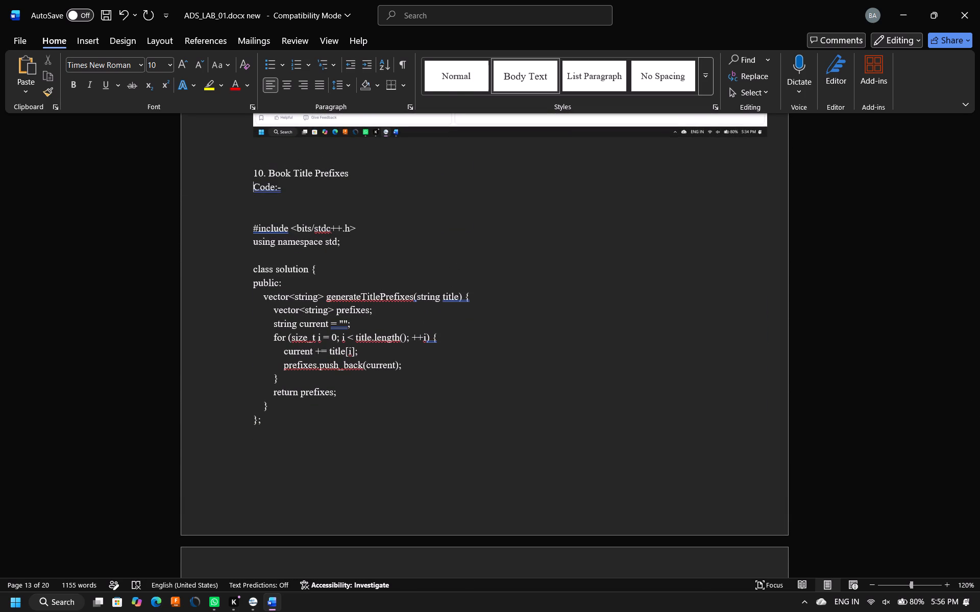
pyautogui.scroll(-4, 252, 202)
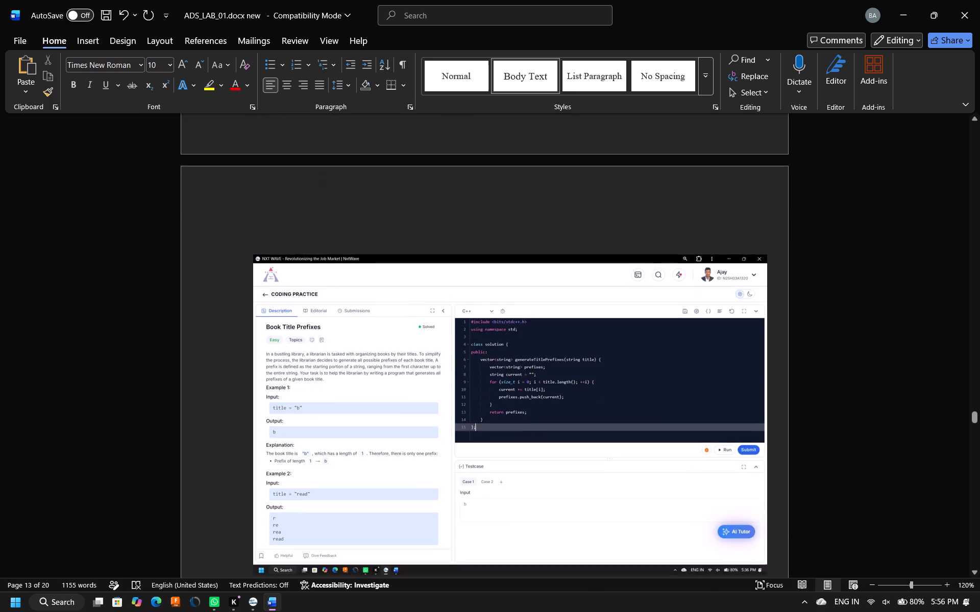
pyautogui.scroll(2, 252, 202)
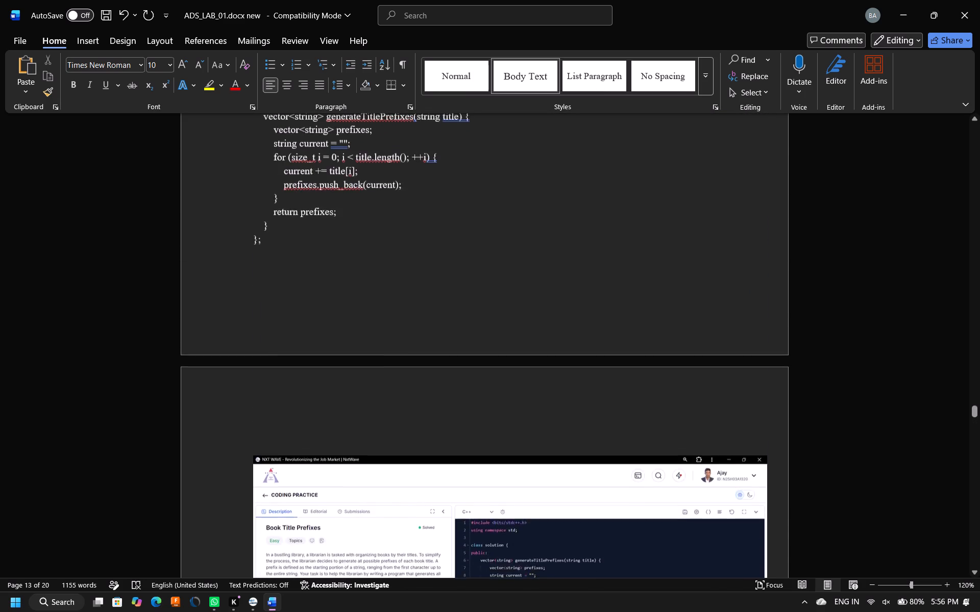
pyautogui.scroll(2, 252, 202)
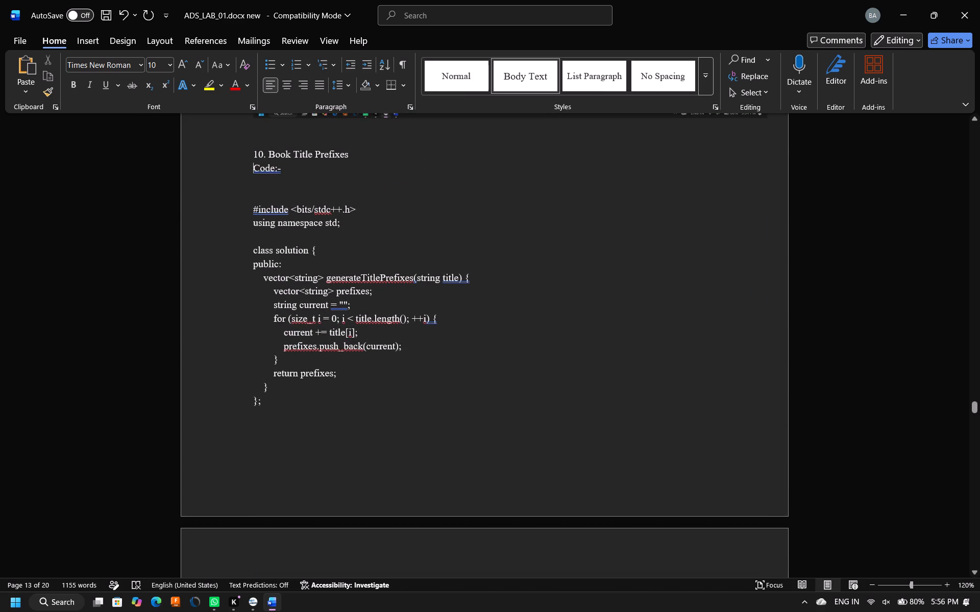
pyautogui.click(264, 197)
pyautogui.press('BackSpace')
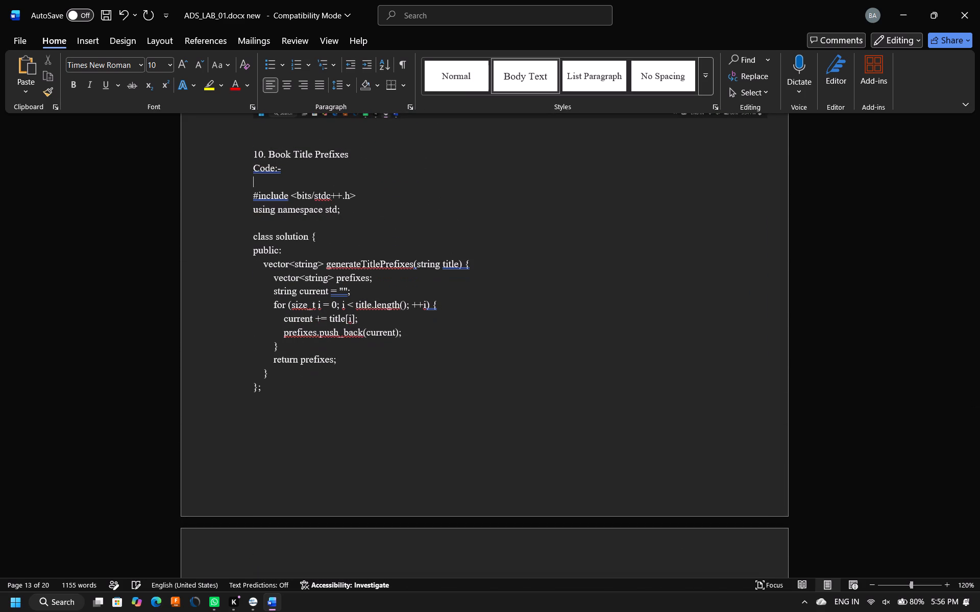
# Set the title text 'Book Title Prefixes' in question 10's heading to font size 12.
pyautogui.scroll(2, 264, 197)
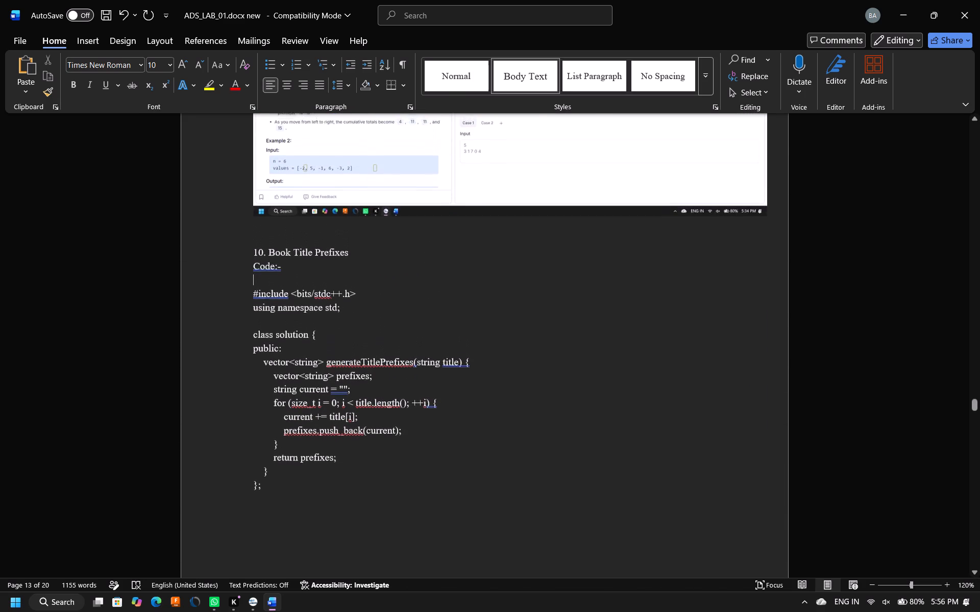
pyautogui.scroll(3, 264, 197)
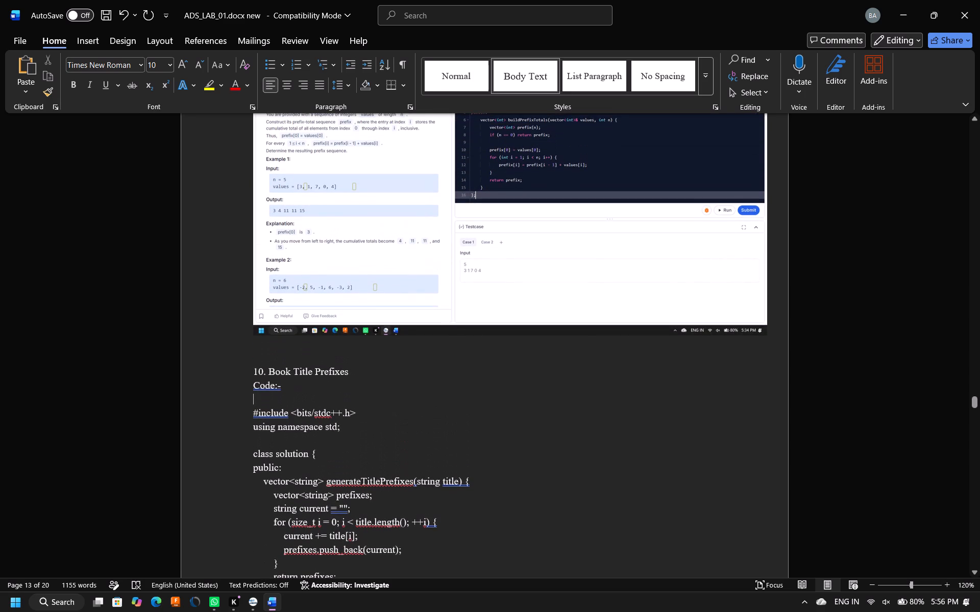
pyautogui.moveTo(352, 378); pyautogui.dragTo(311, 375)
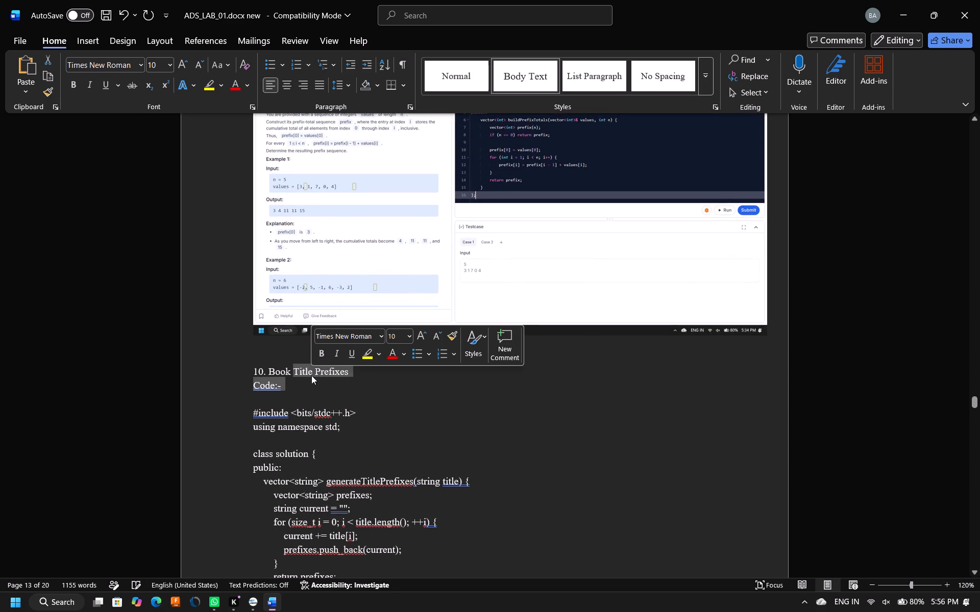
pyautogui.click(352, 371)
pyautogui.moveTo(354, 371); pyautogui.dragTo(284, 375)
pyautogui.click(381, 337)
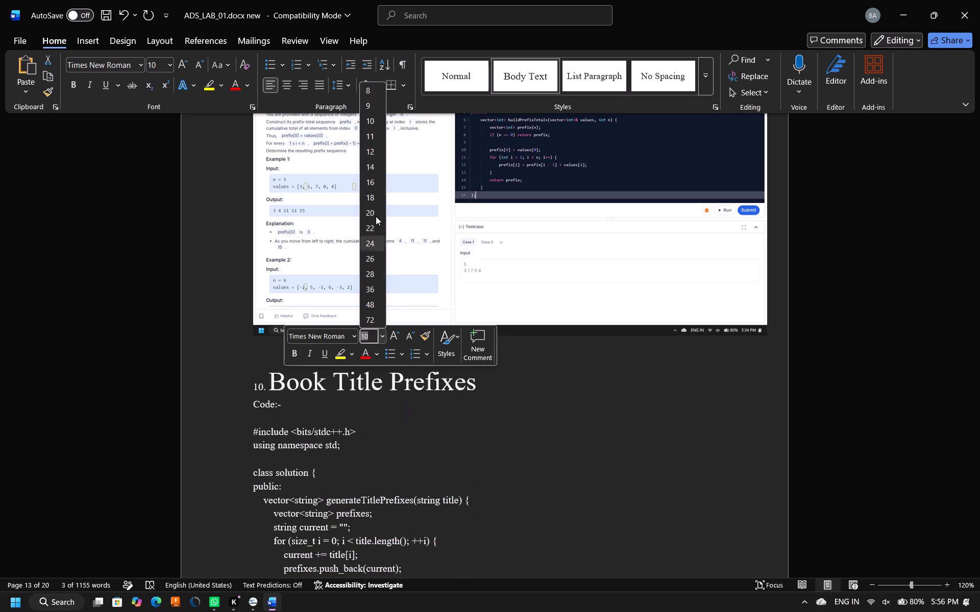
# Apply font size 12 to the 'Book Title Prefixes' title in question 10's heading.
pyautogui.click(366, 154)
# Review the headings, code and screenshots of questions 9 to 11 in the report, checking them against Chrome's coding practice question list.
pyautogui.scroll(-8, 454, 457)
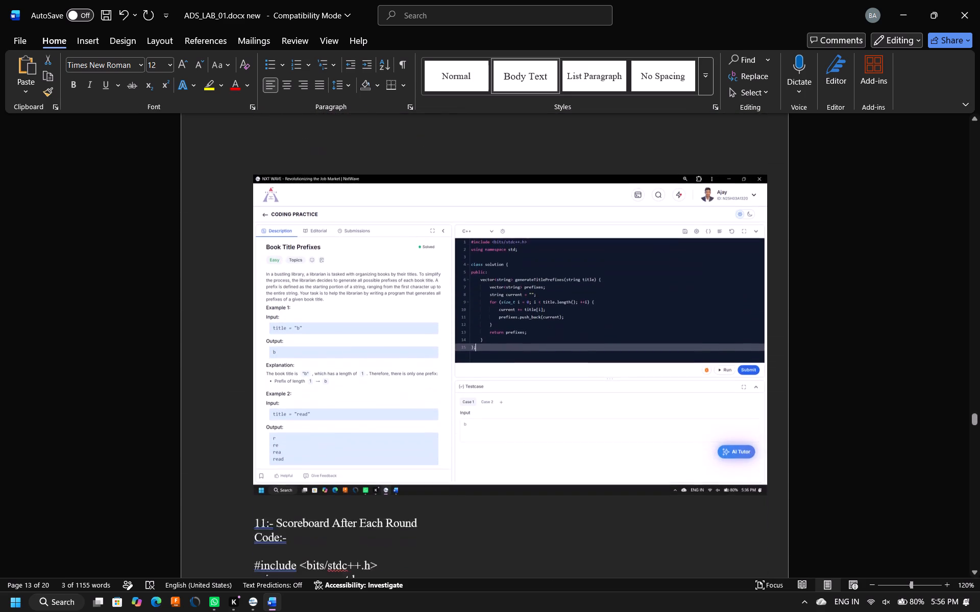
pyautogui.scroll(-2, 454, 457)
pyautogui.scroll(6, 454, 457)
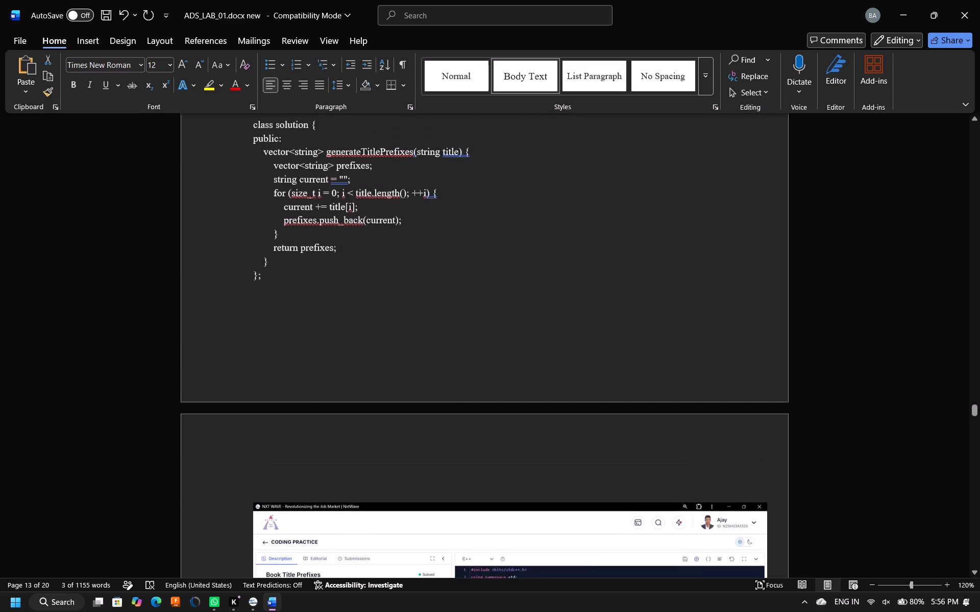
pyautogui.scroll(5, 454, 457)
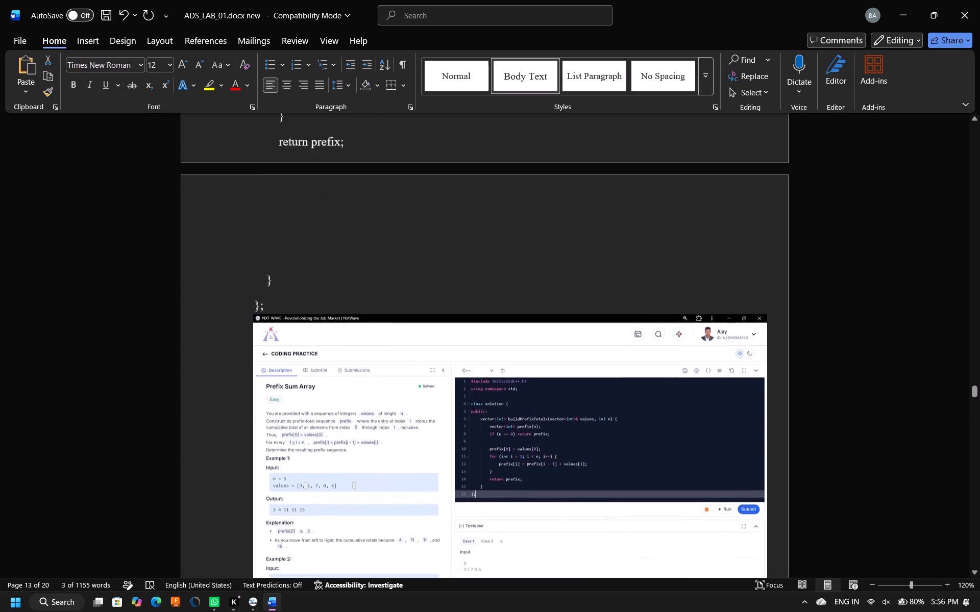
pyautogui.scroll(1, 454, 457)
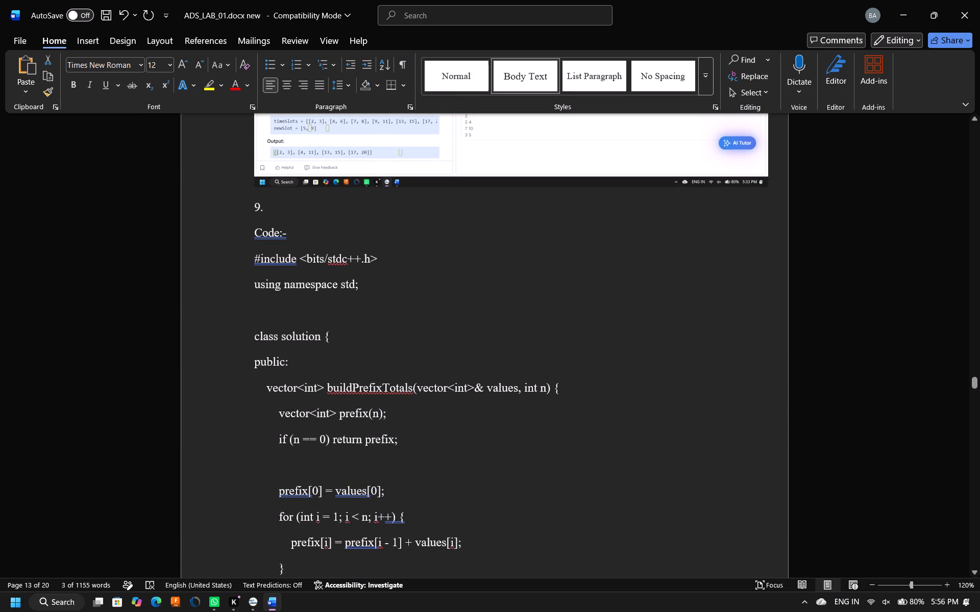
pyautogui.hotkey('alt', 'Tab')
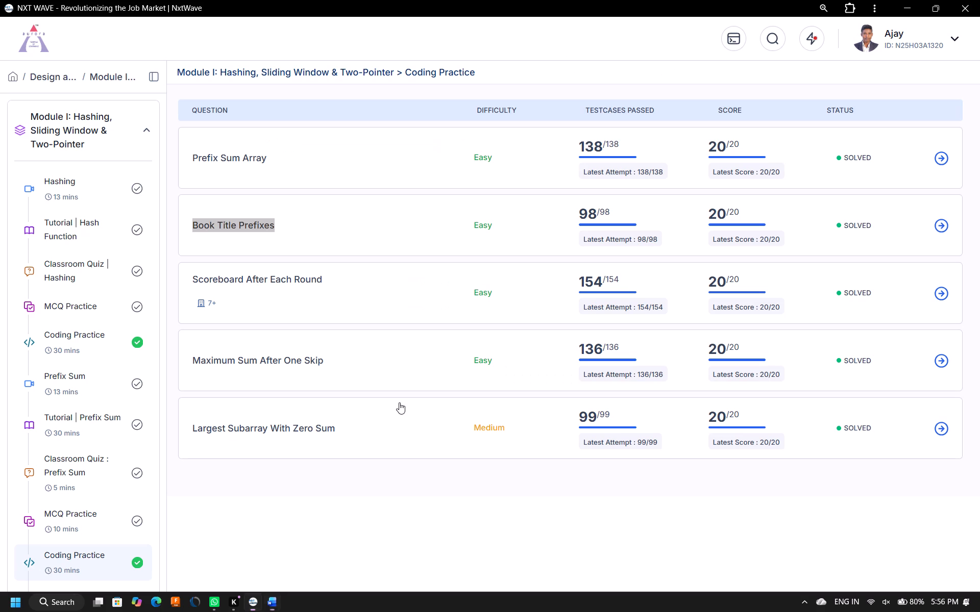
pyautogui.hotkey('alt', 'Tab')
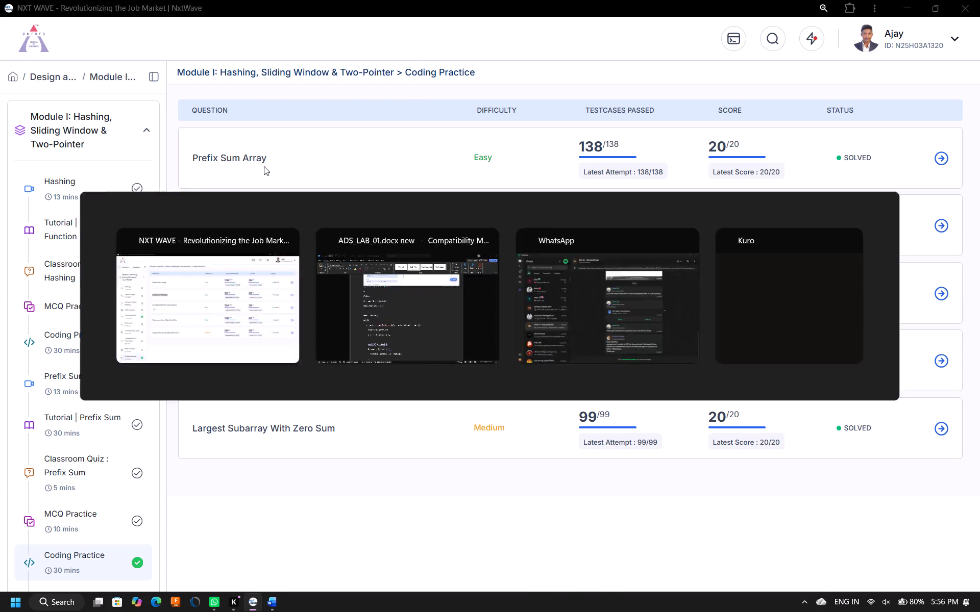
pyautogui.scroll(-1, 347, 322)
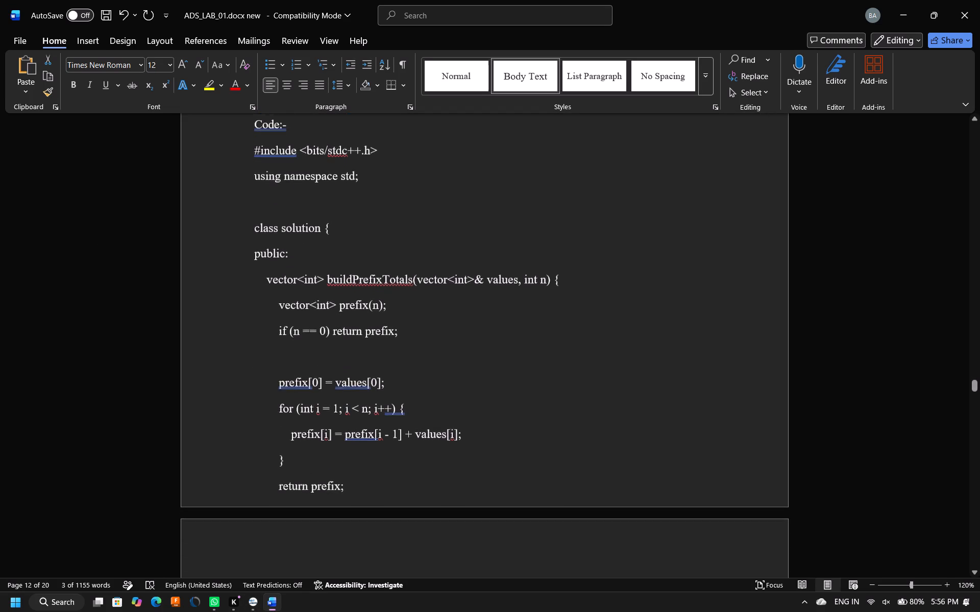
pyautogui.scroll(-2, 347, 322)
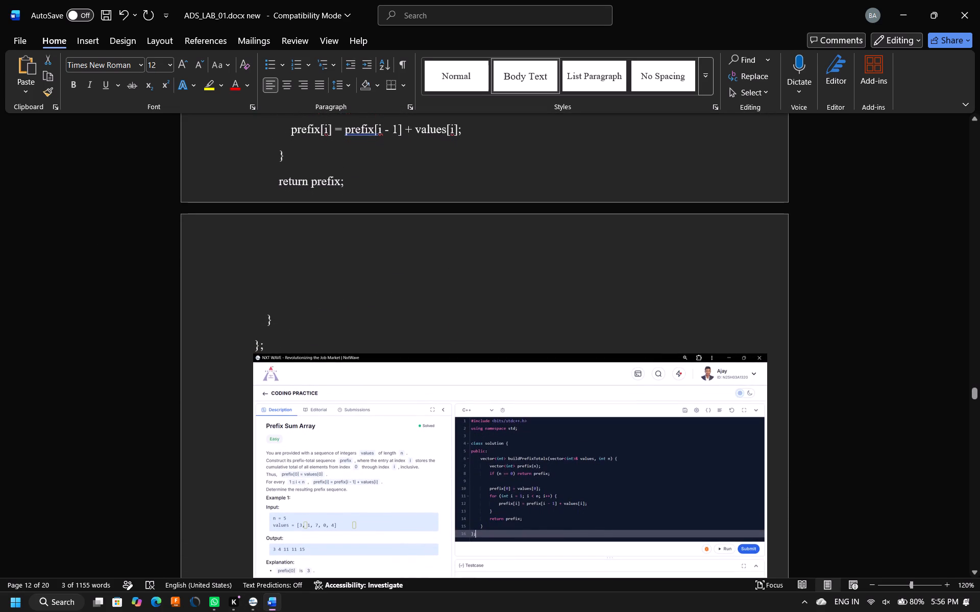
pyautogui.scroll(-4, 347, 322)
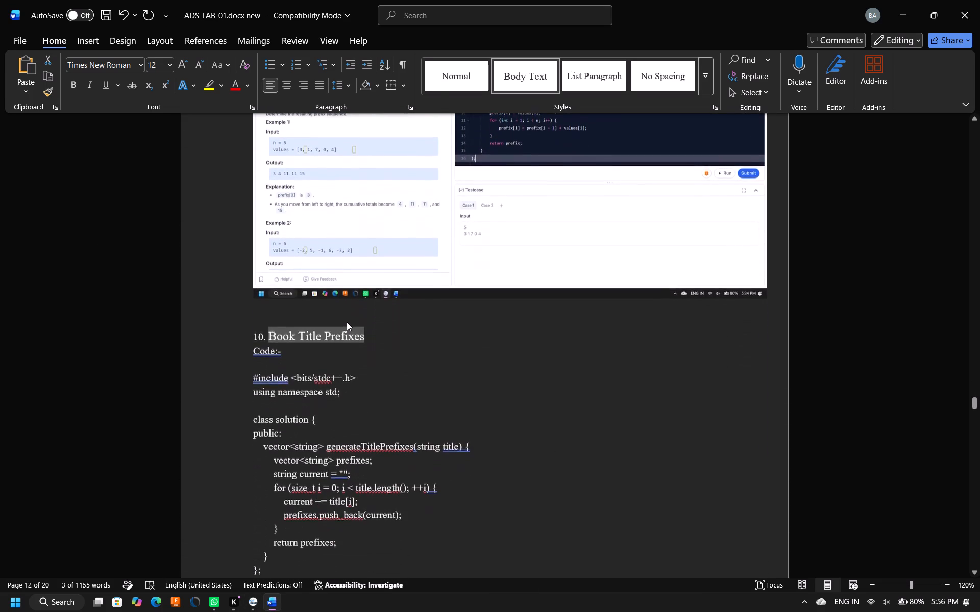
pyautogui.scroll(-2, 347, 322)
pyautogui.scroll(1, 347, 322)
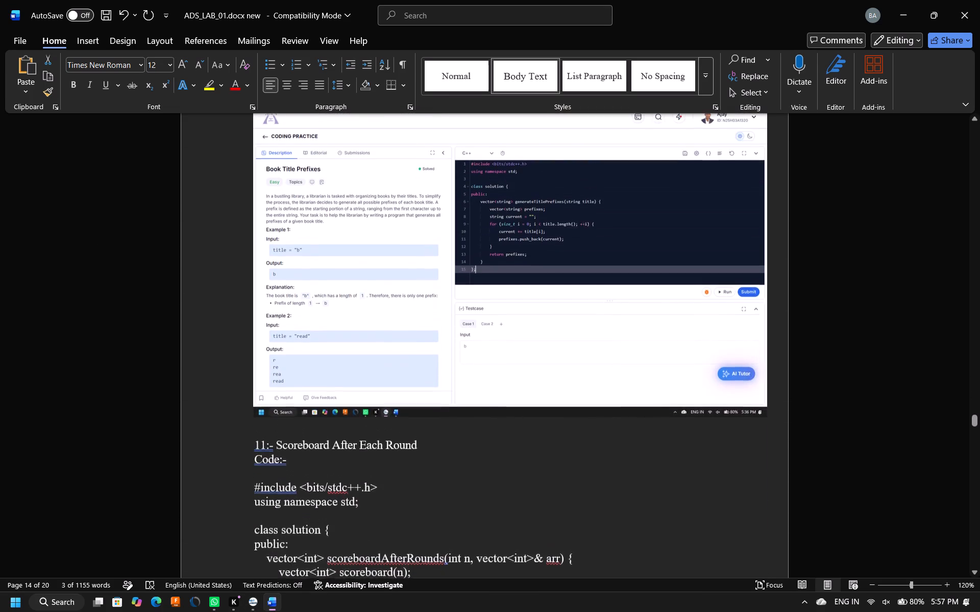
pyautogui.scroll(2, 347, 322)
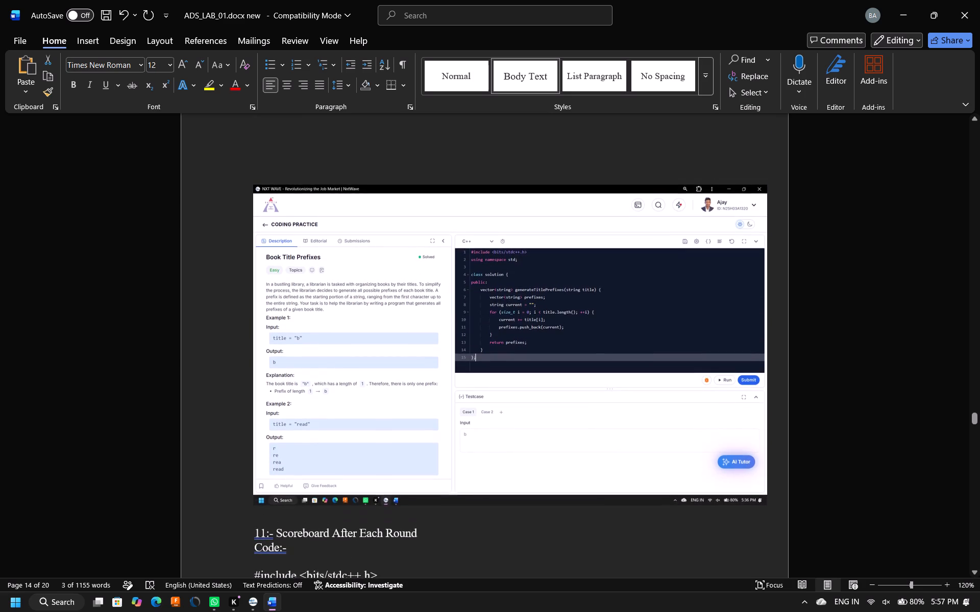
pyautogui.scroll(2, 347, 322)
pyautogui.hotkey('alt', 'Tab')
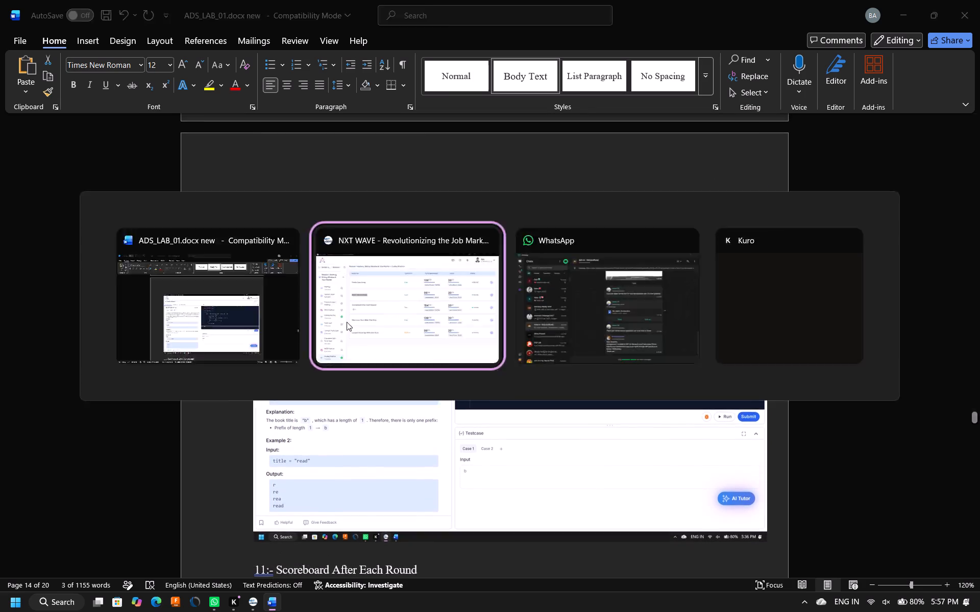
pyautogui.hotkey('alt', 'Tab')
pyautogui.scroll(4, 347, 322)
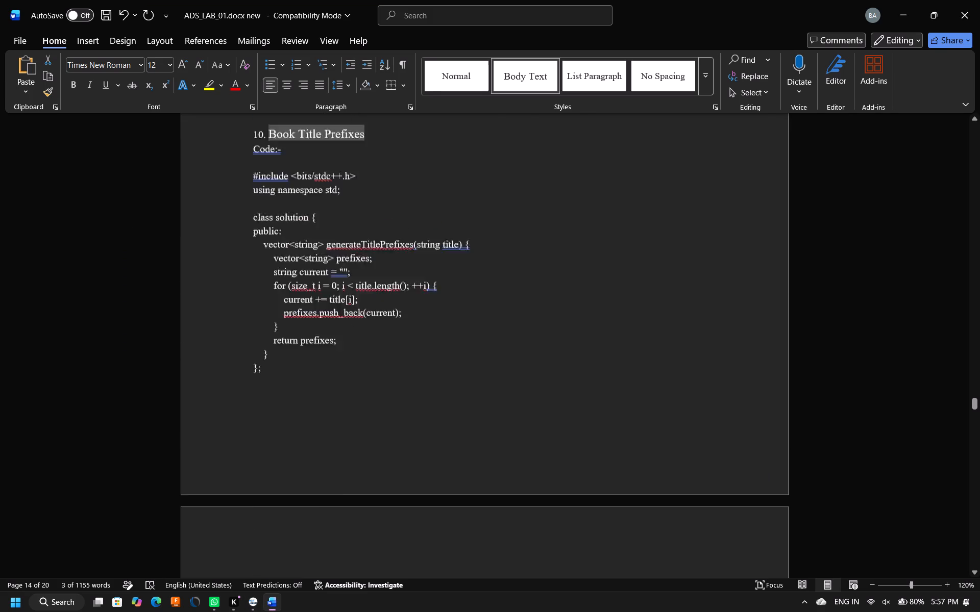
pyautogui.scroll(5, 347, 322)
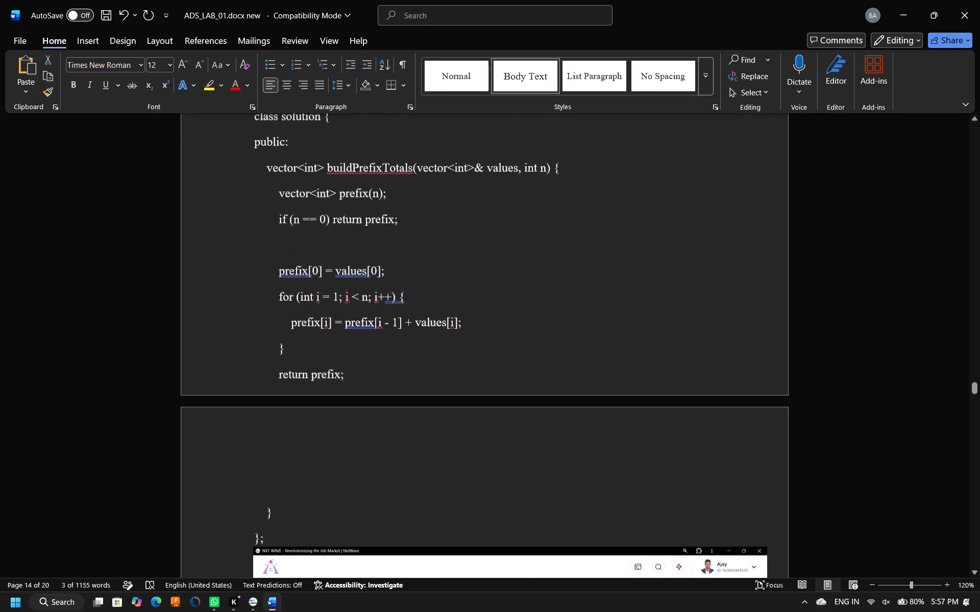
pyautogui.scroll(1, 347, 322)
pyautogui.scroll(-1, 347, 322)
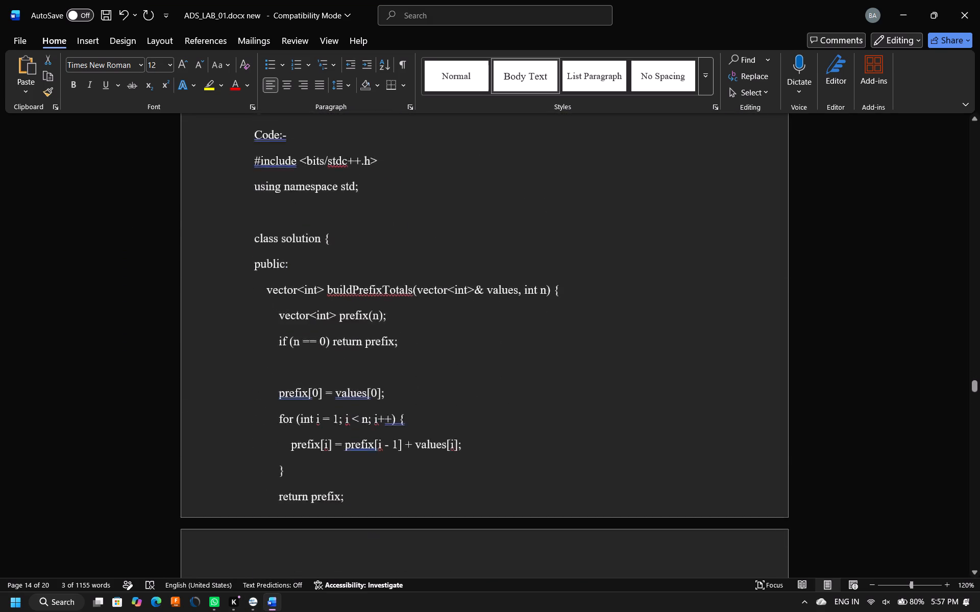
pyautogui.scroll(-1, 347, 322)
# Switch to the coding practice question list in Chrome to get question 9's title.
pyautogui.hotkey('alt', 'Tab')
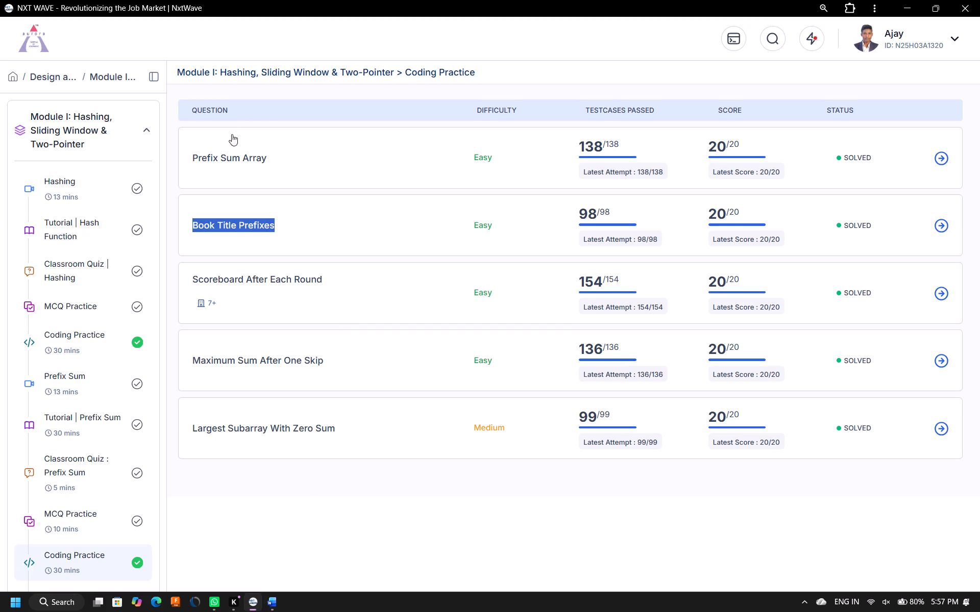
# Copy the 'Prefix Sum Array' title from Chrome's question list and return to the report in Word.
pyautogui.moveTo(276, 169); pyautogui.dragTo(105, 161)
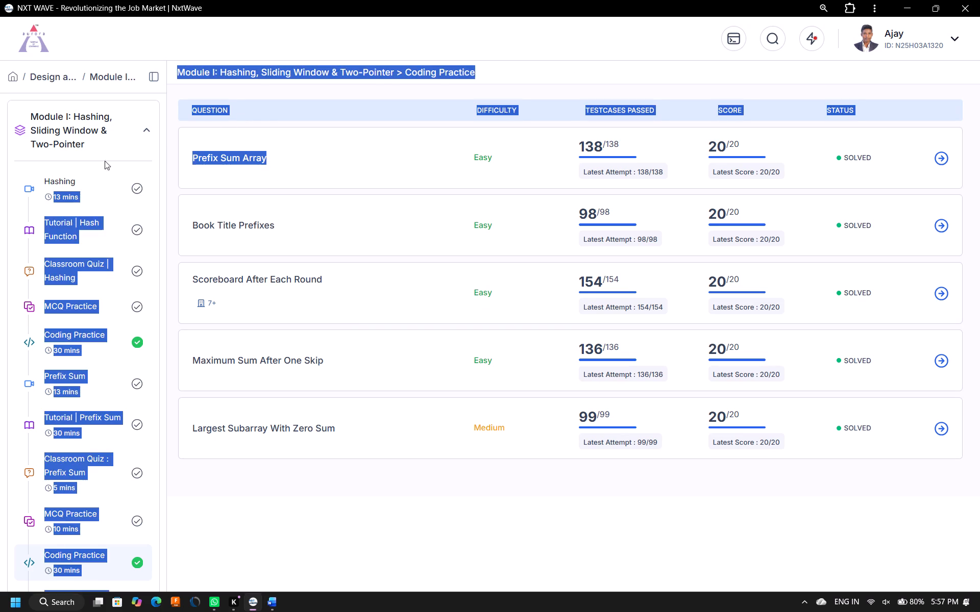
pyautogui.moveTo(105, 161); pyautogui.dragTo(185, 151)
pyautogui.hotkey('ctrl', 'c')
pyautogui.hotkey('ctrl', 'c')
pyautogui.hotkey('ctrl', 'c')
pyautogui.hotkey('alt', 'Tab')
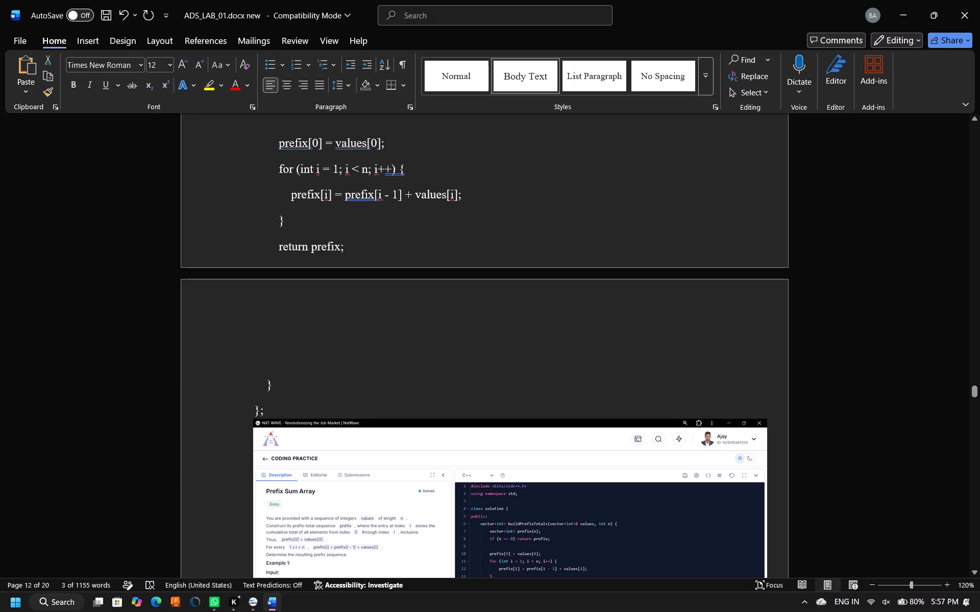
# Replace the period after question 9's number with ':-' and paste the copied title 'Prefix Sum Array' after it.
pyautogui.scroll(5, 475, 253)
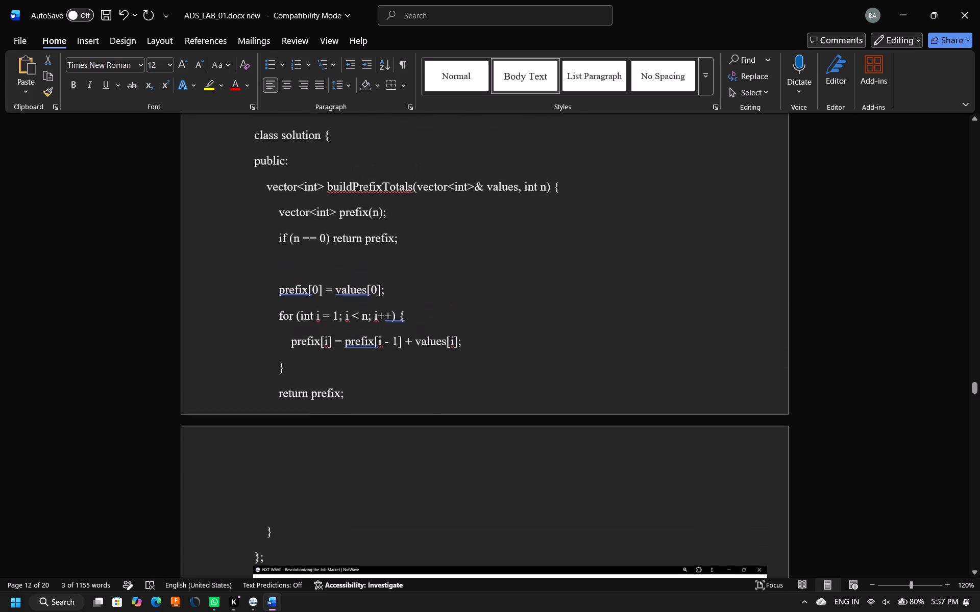
pyautogui.scroll(5, 502, 297)
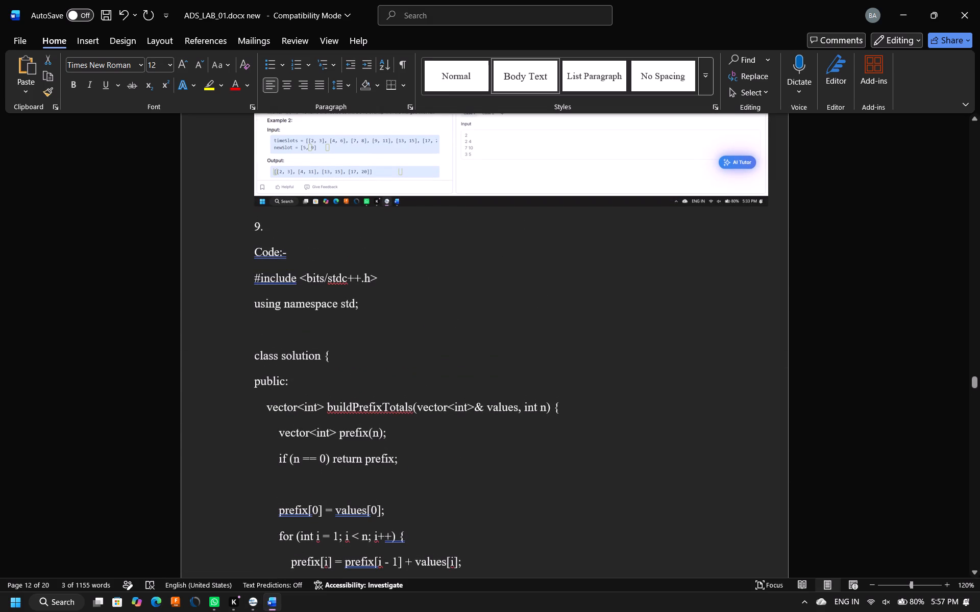
pyautogui.click(282, 219)
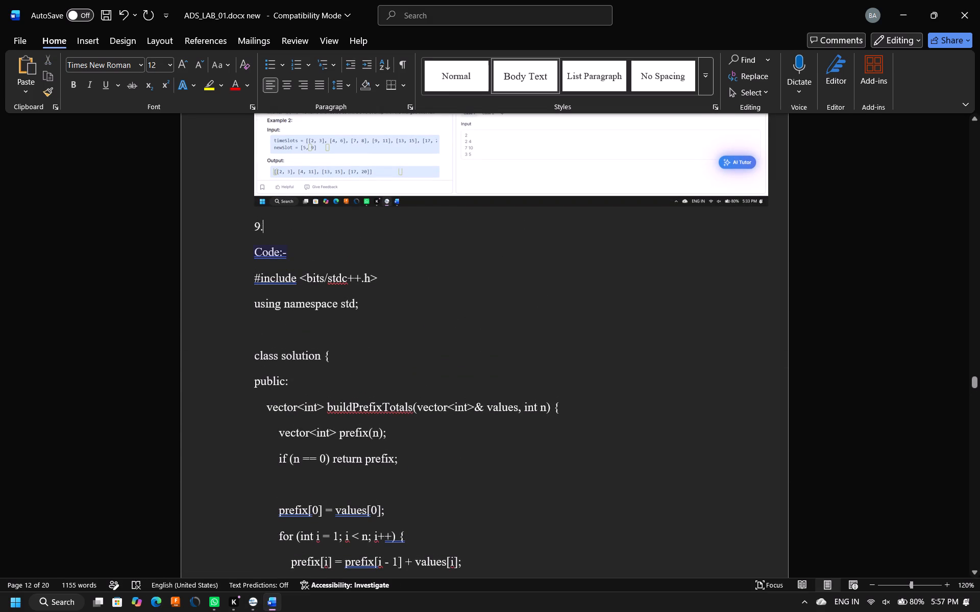
pyautogui.press('BackSpace')
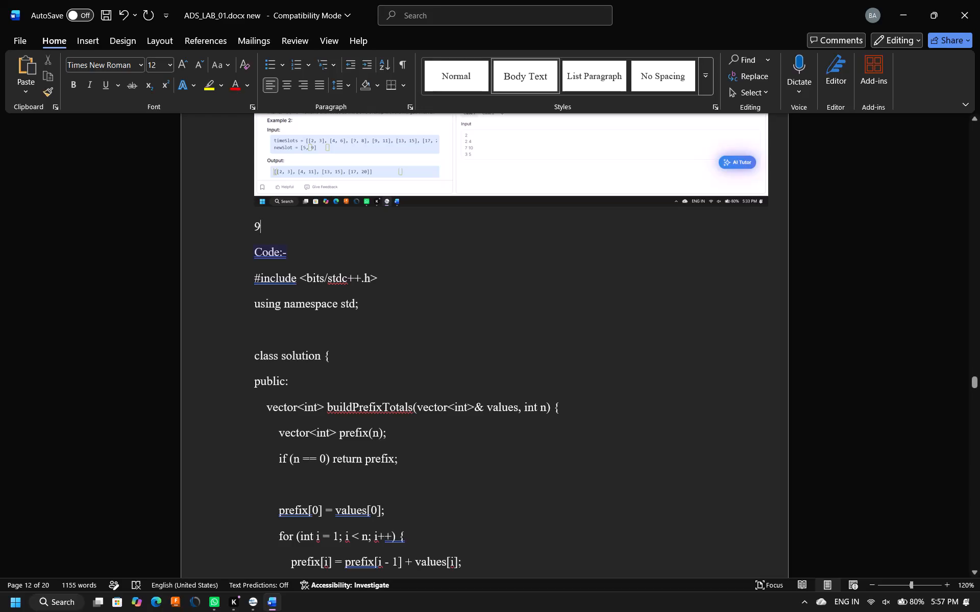
pyautogui.hotkey('shift', ':')
pyautogui.hotkey('shift', '_')
pyautogui.press('BackSpace')
pyautogui.press('-')
pyautogui.hotkey('ctrl', 'v')
pyautogui.press('Down')
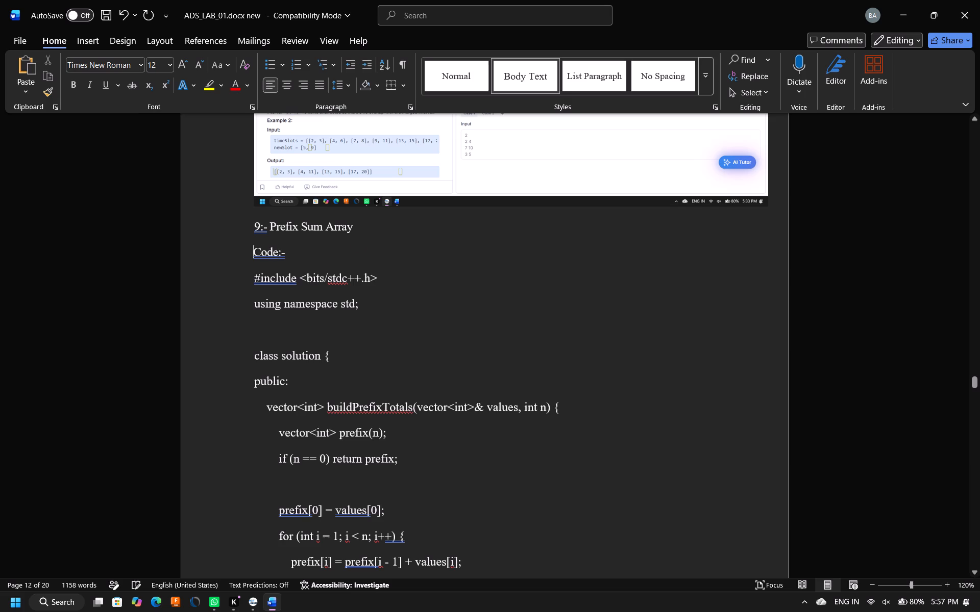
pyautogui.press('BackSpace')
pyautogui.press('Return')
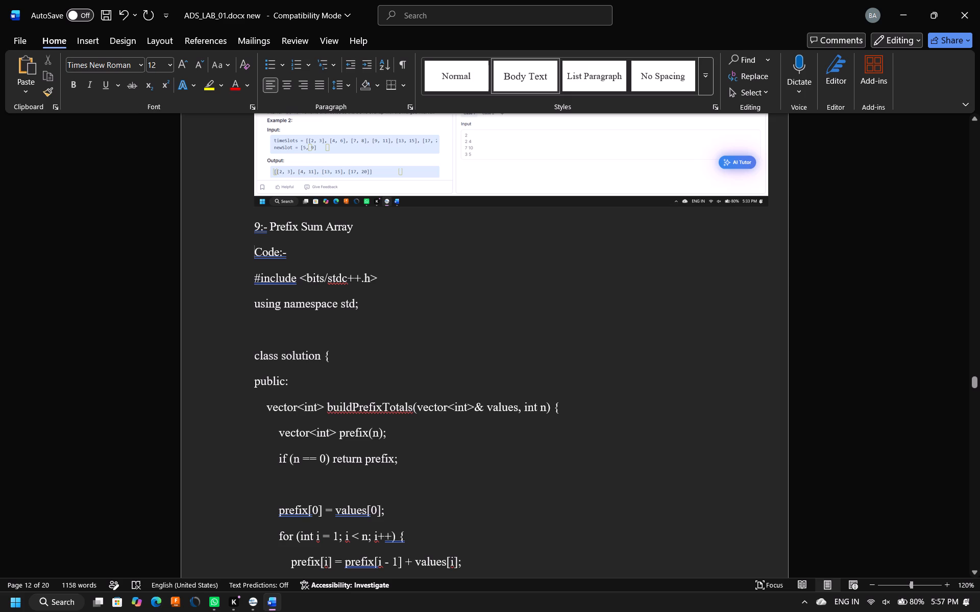
# Examine question 8's capture and Chrome's first Coding Practice question list to identify question 8's title, and return to Word.
pyautogui.scroll(4, 629, 318)
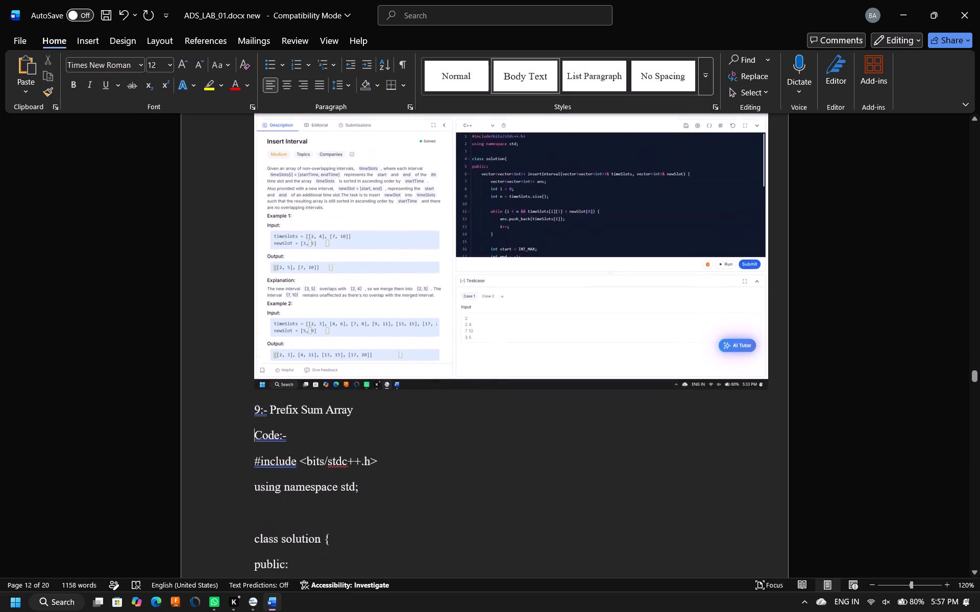
pyautogui.scroll(1, 629, 318)
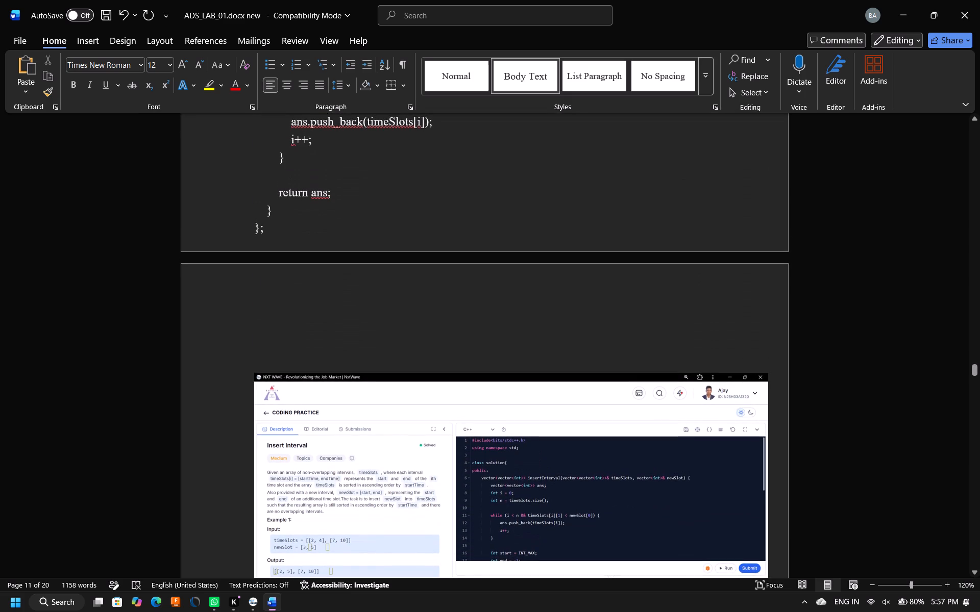
pyautogui.hotkey('alt', 'Tab')
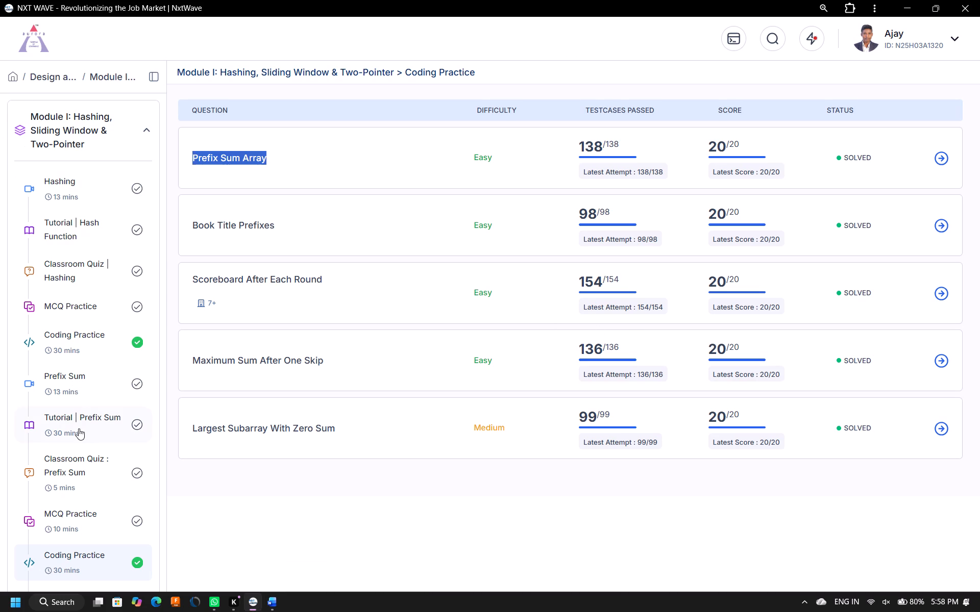
pyautogui.click(99, 341)
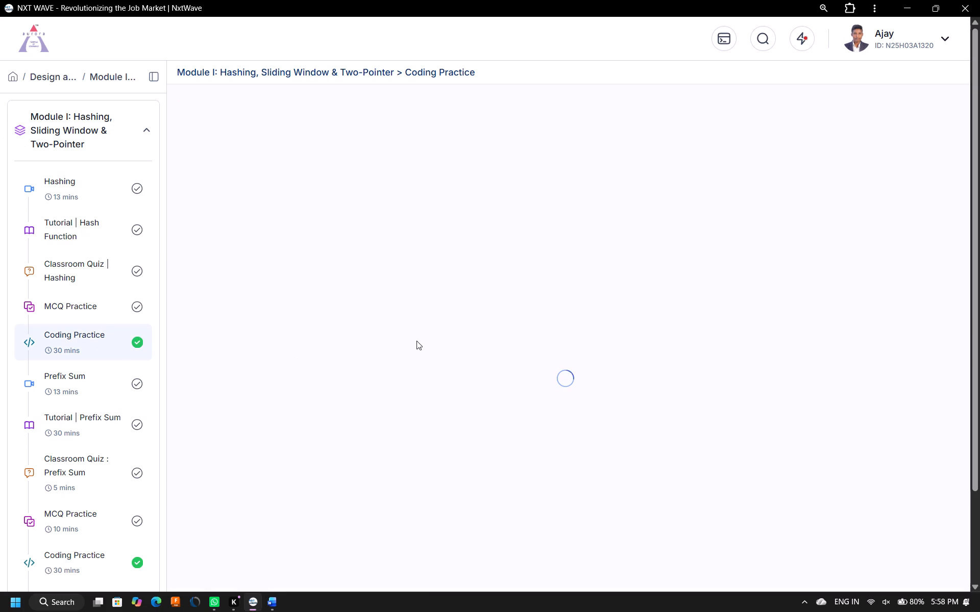
pyautogui.scroll(-10, 444, 343)
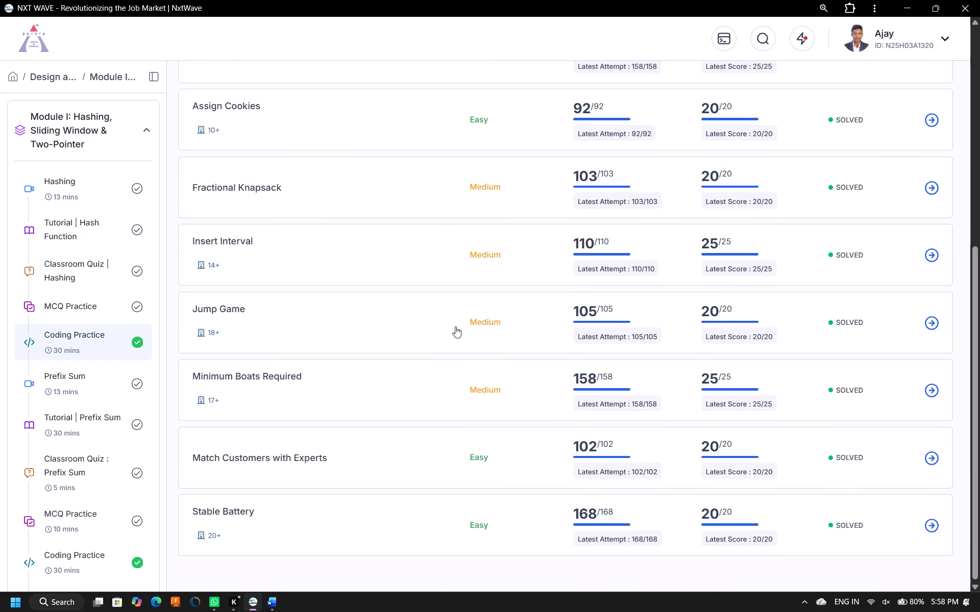
pyautogui.scroll(-2, 453, 323)
pyautogui.hotkey('alt', 'Tab')
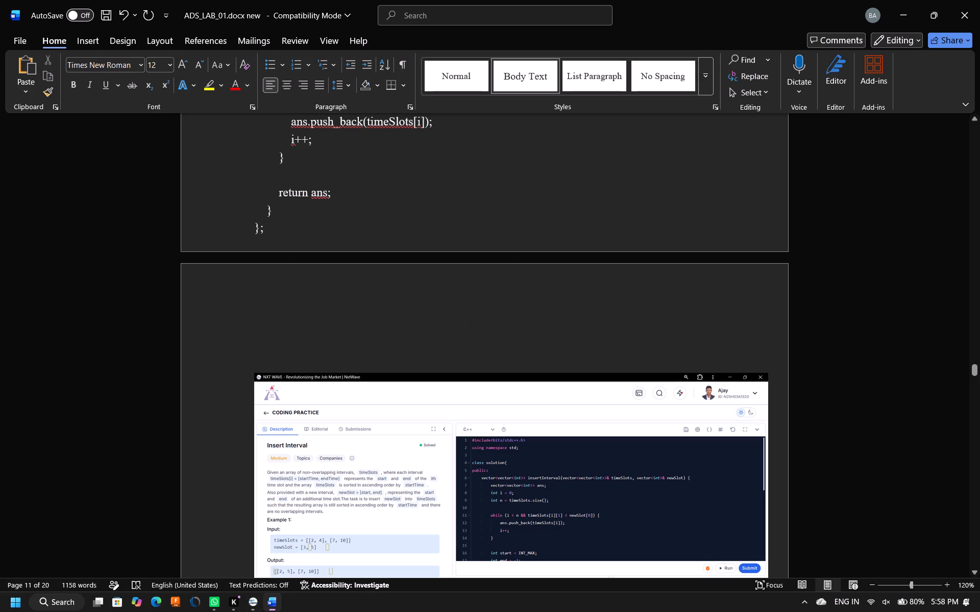
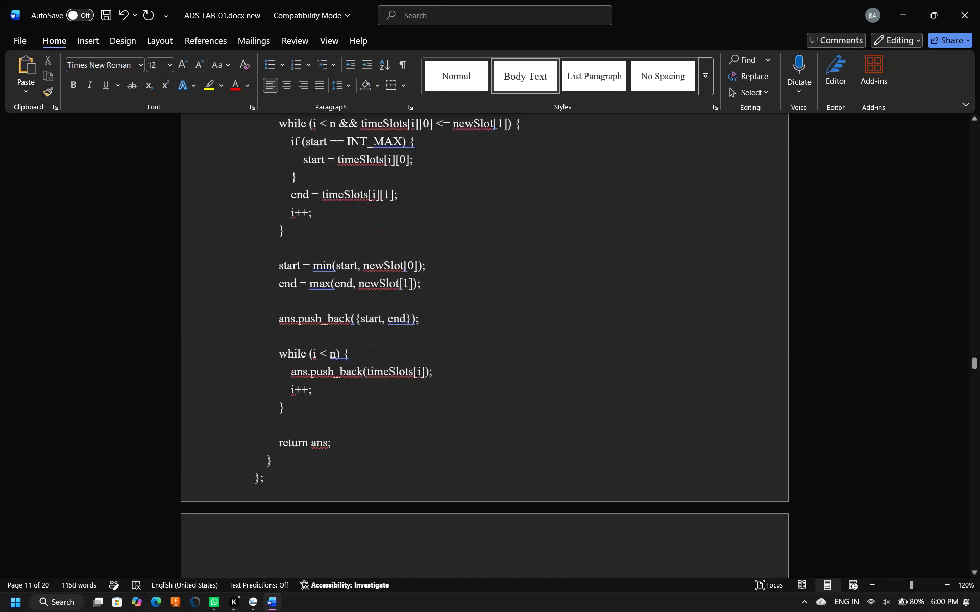
# Check the code under heading 8, then switch to Chrome and copy the problem title Insert Interval from the coding practice list.
pyautogui.scroll(1, 327, 437)
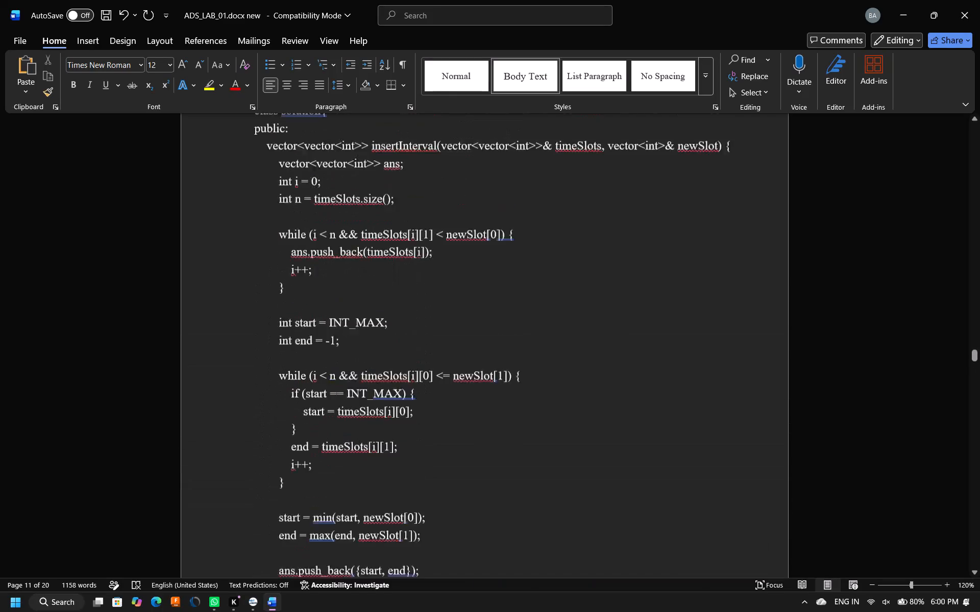
pyautogui.scroll(2, 327, 437)
pyautogui.scroll(-3, 327, 437)
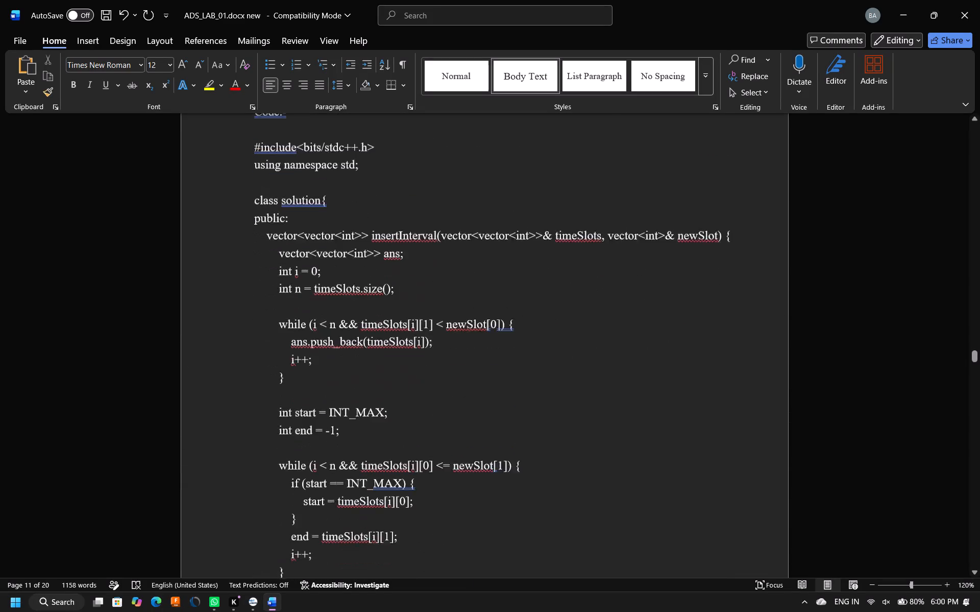
pyautogui.scroll(-5, 327, 437)
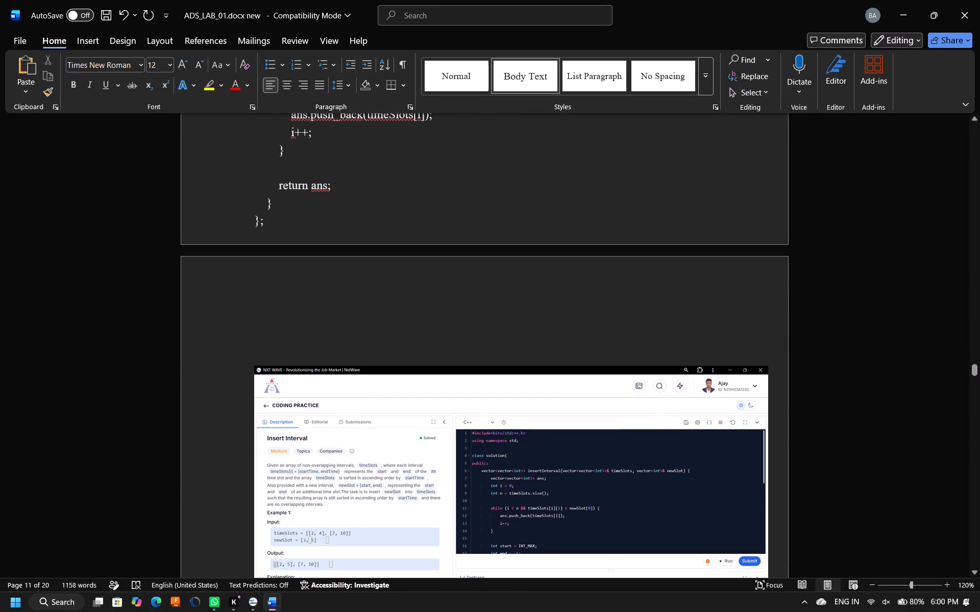
pyautogui.hotkey('alt', 'Tab')
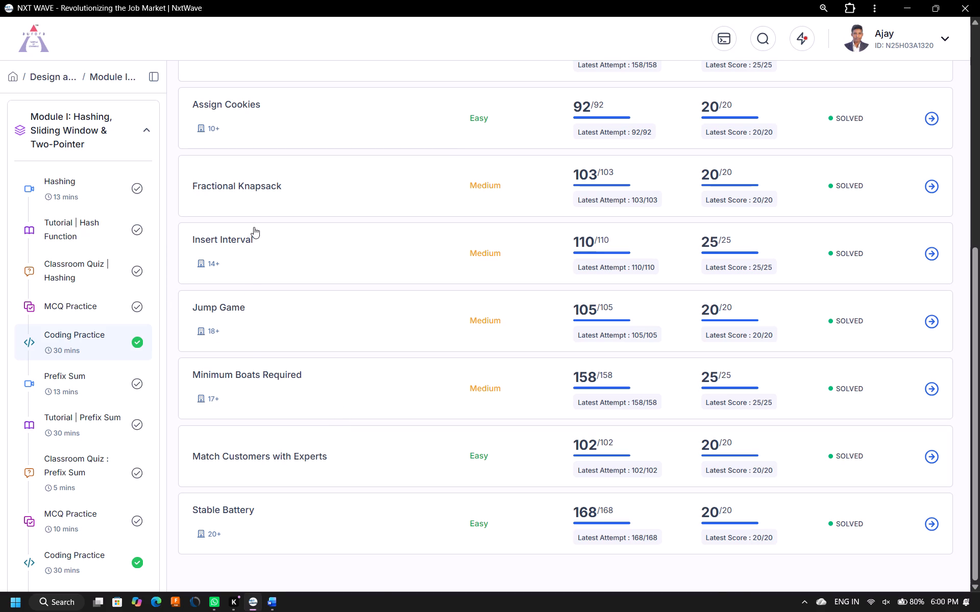
pyautogui.hotkey('alt', 'Tab')
pyautogui.hotkey('alt', 'Tab')
pyautogui.moveTo(263, 241); pyautogui.dragTo(175, 231)
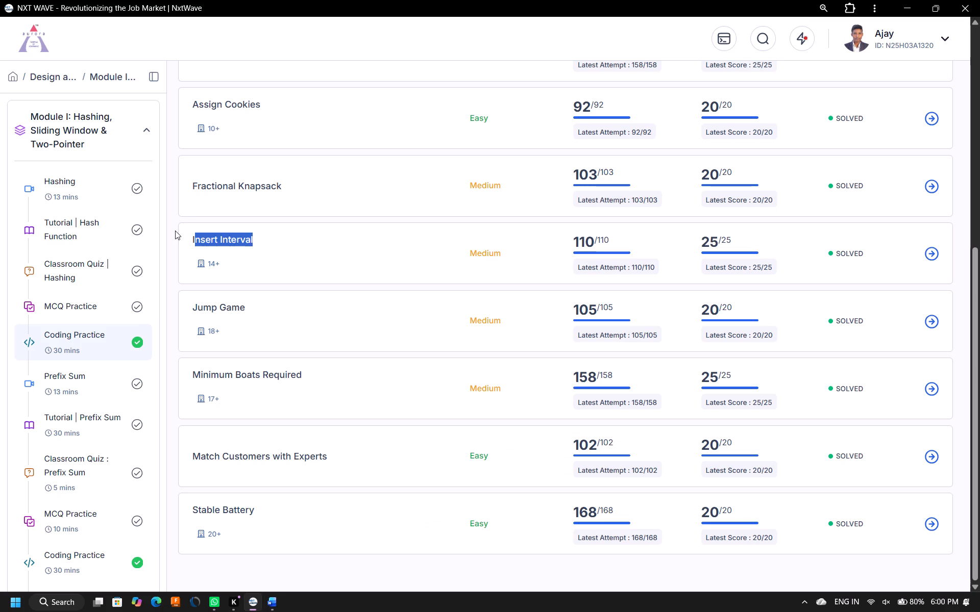
pyautogui.moveTo(175, 231); pyautogui.dragTo(192, 232)
pyautogui.hotkey('ctrl', 'c')
pyautogui.hotkey('ctrl', 'c')
# Back in Word, change the heading "8." above the insertInterval code to "8:- Insert Interval", using the copied title.
pyautogui.hotkey('alt', 'Tab')
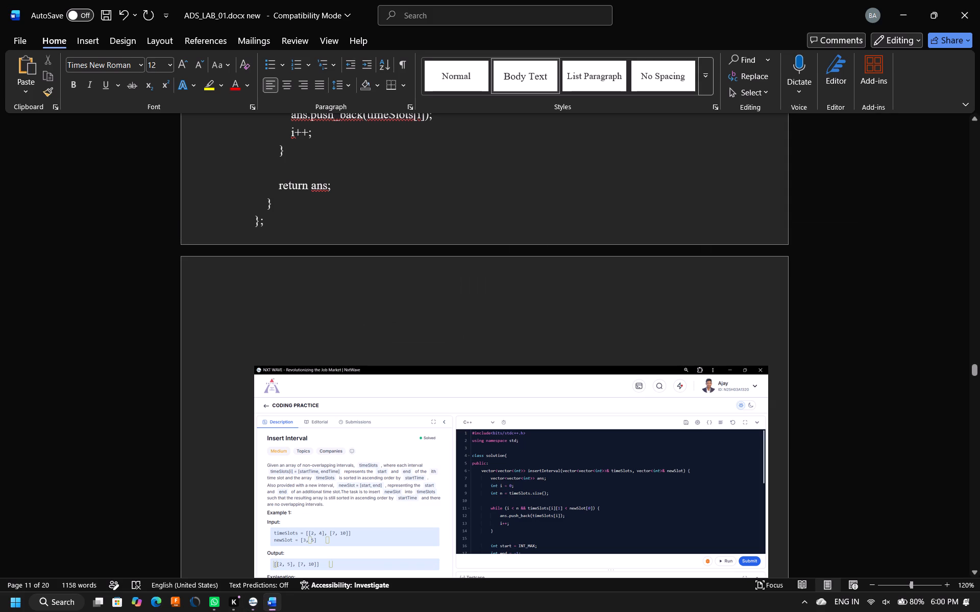
pyautogui.scroll(3, 434, 410)
pyautogui.scroll(9, 473, 445)
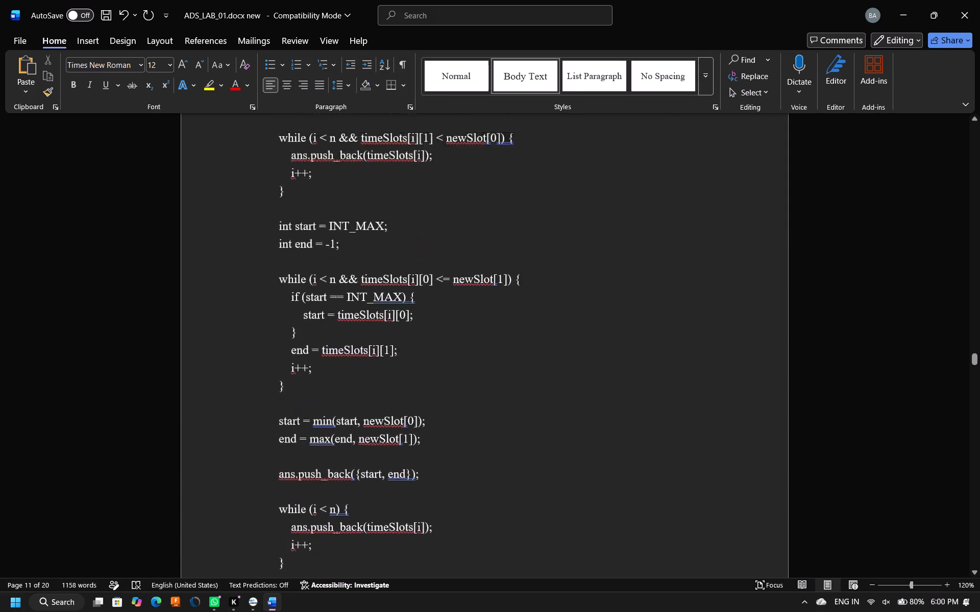
pyautogui.scroll(9, 481, 409)
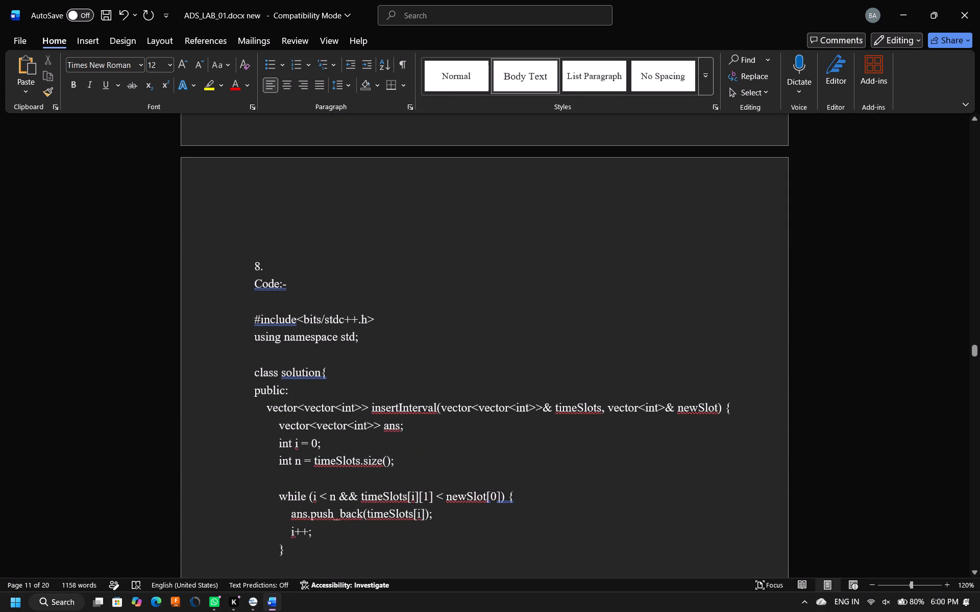
pyautogui.click(280, 260)
pyautogui.press('BackSpace')
pyautogui.write(':-')
pyautogui.hotkey('ctrl', 'v')
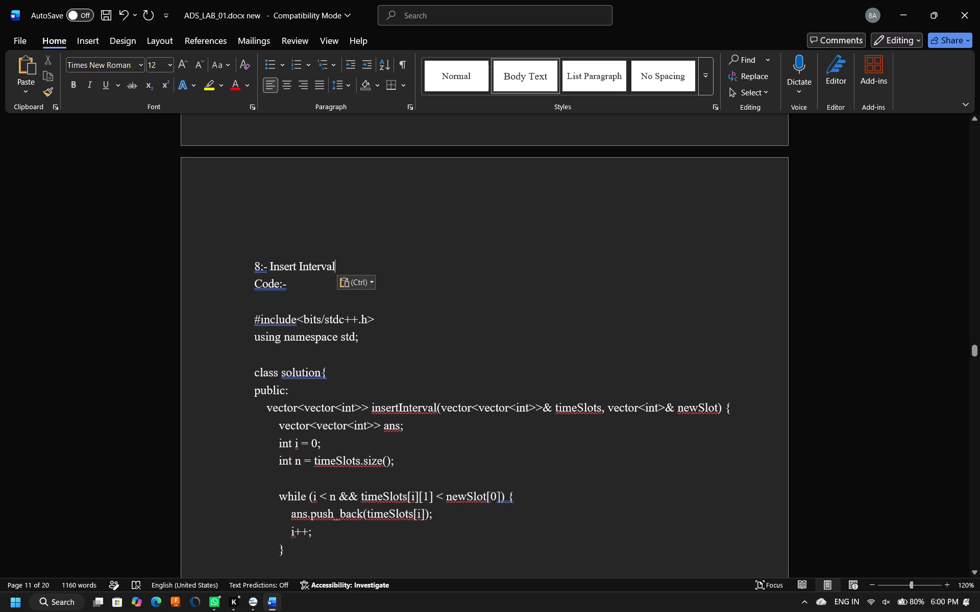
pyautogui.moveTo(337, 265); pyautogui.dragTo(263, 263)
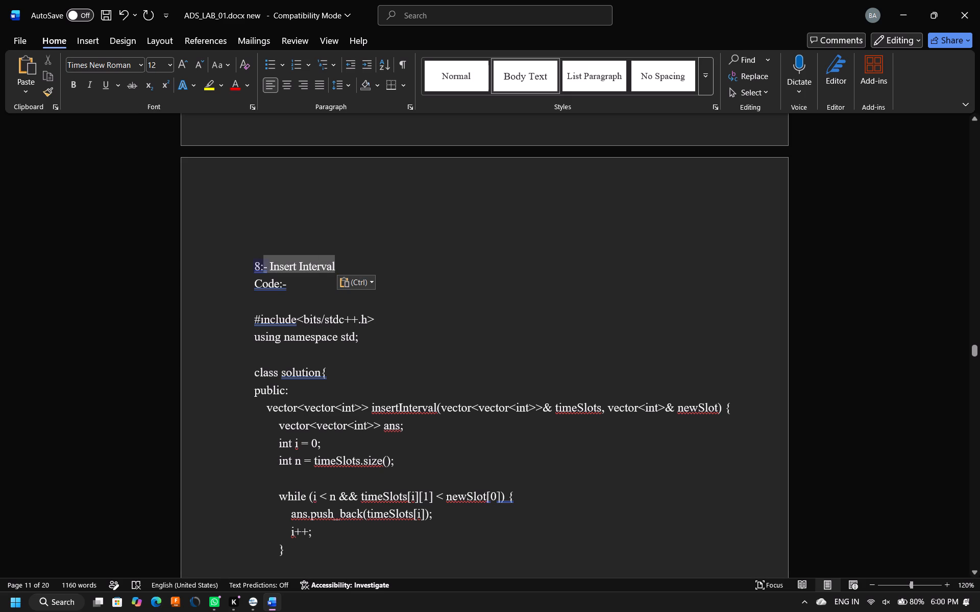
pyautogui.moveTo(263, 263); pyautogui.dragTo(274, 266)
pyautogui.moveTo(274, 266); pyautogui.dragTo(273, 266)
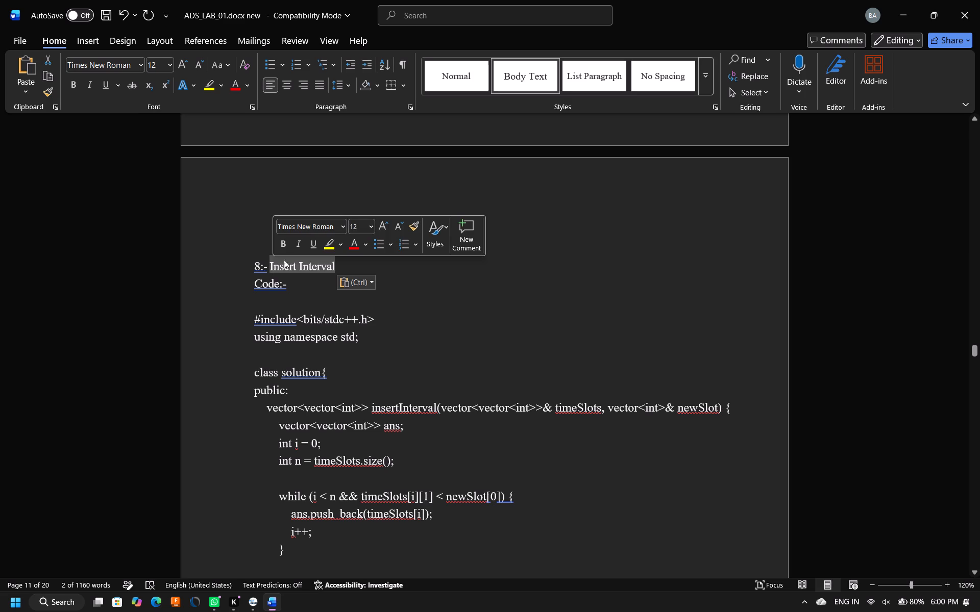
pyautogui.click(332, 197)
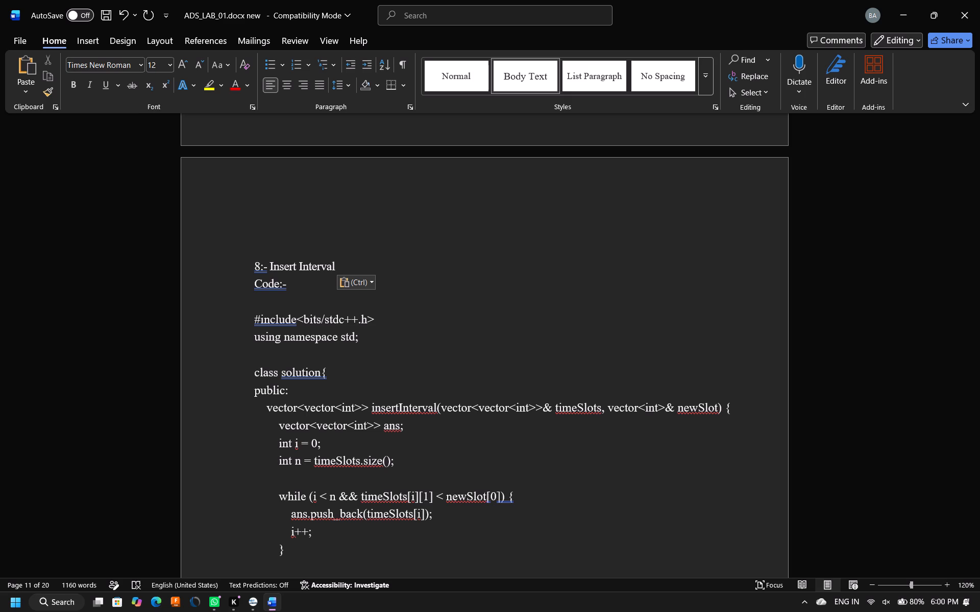
# Review the Insert Interval section from its heading through the code to the solution screenshot and the start of section 9.
pyautogui.scroll(-3, 281, 298)
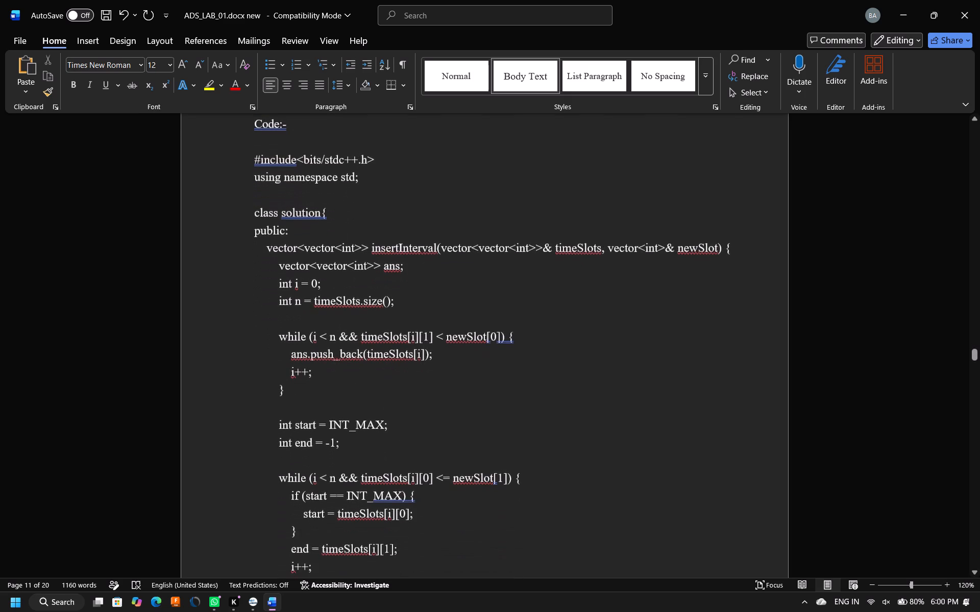
pyautogui.scroll(-2, 281, 298)
pyautogui.scroll(4, 281, 298)
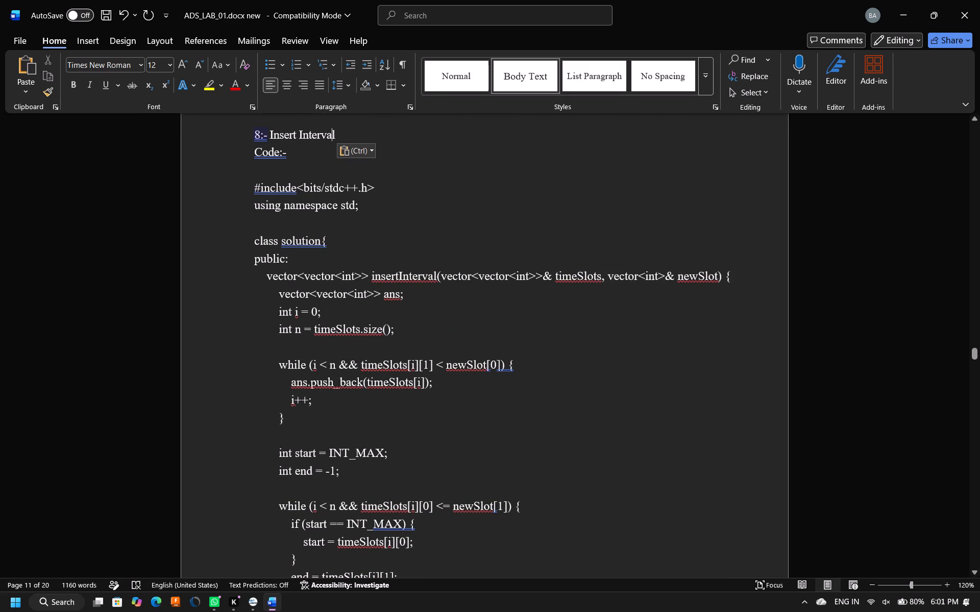
pyautogui.click(261, 174)
pyautogui.scroll(-4, 340, 276)
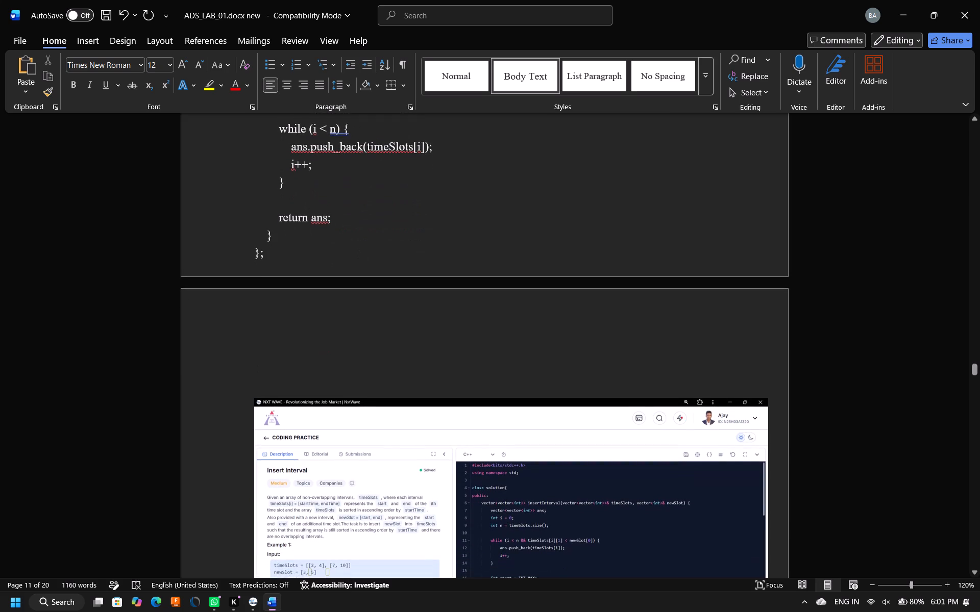
pyautogui.scroll(-4, 340, 276)
pyautogui.scroll(1, 340, 276)
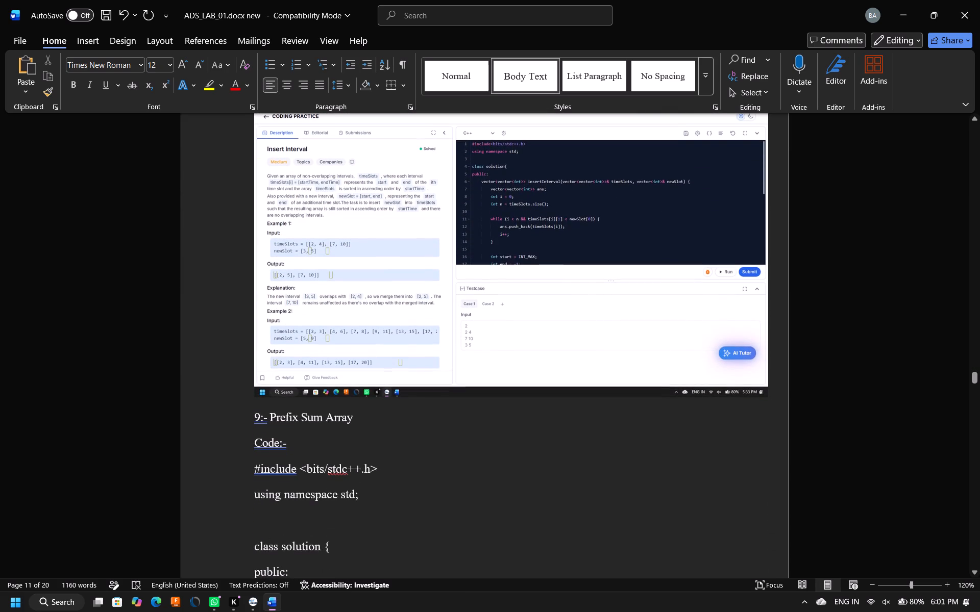
pyautogui.scroll(2, 340, 276)
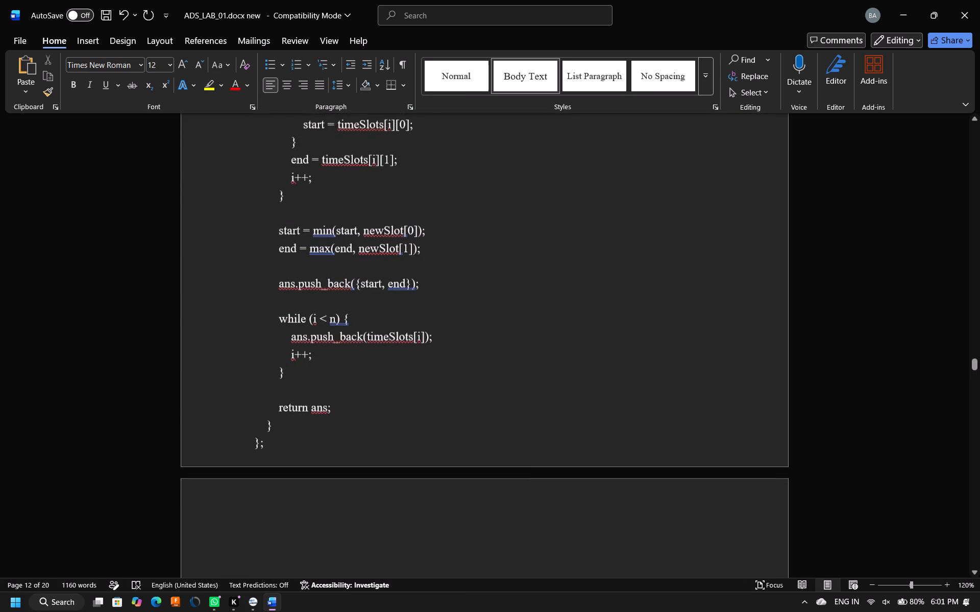
pyautogui.scroll(4, 340, 276)
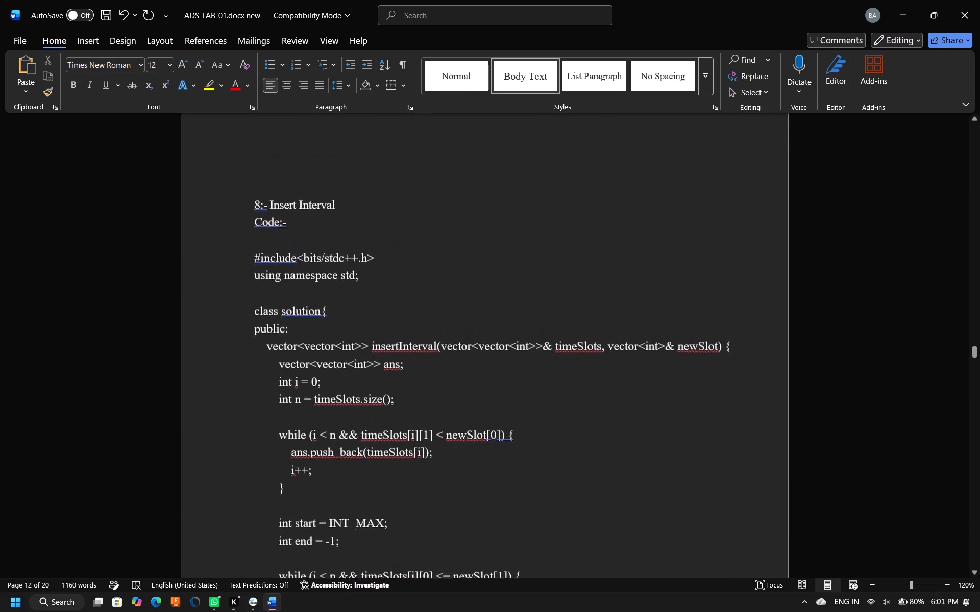
# Locate the Fractional Knapsack section in the document, then copy the title Fractional Knapsack from the problem list in Chrome.
pyautogui.scroll(3, 340, 276)
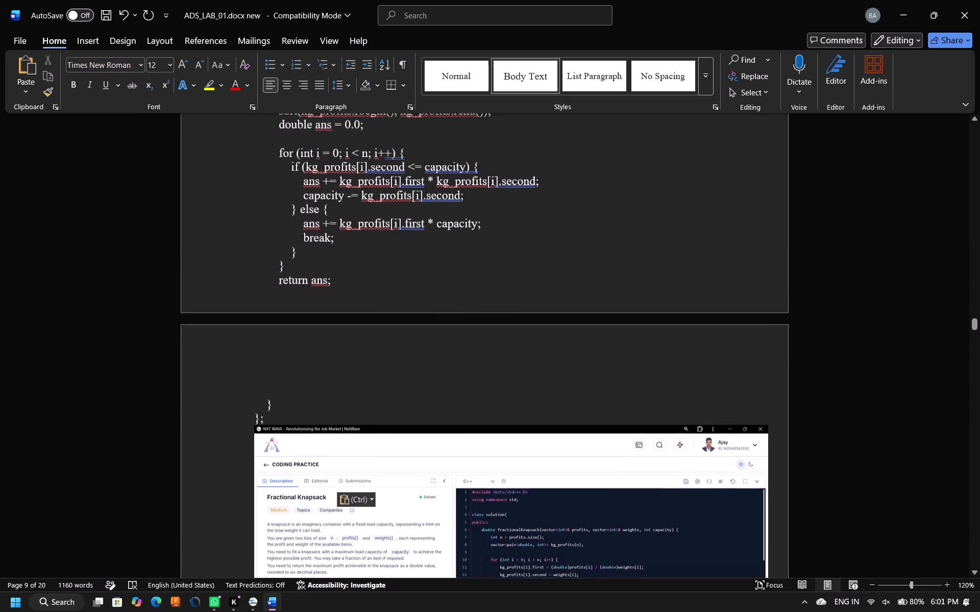
pyautogui.scroll(1, 340, 276)
pyautogui.hotkey('alt', 'Tab')
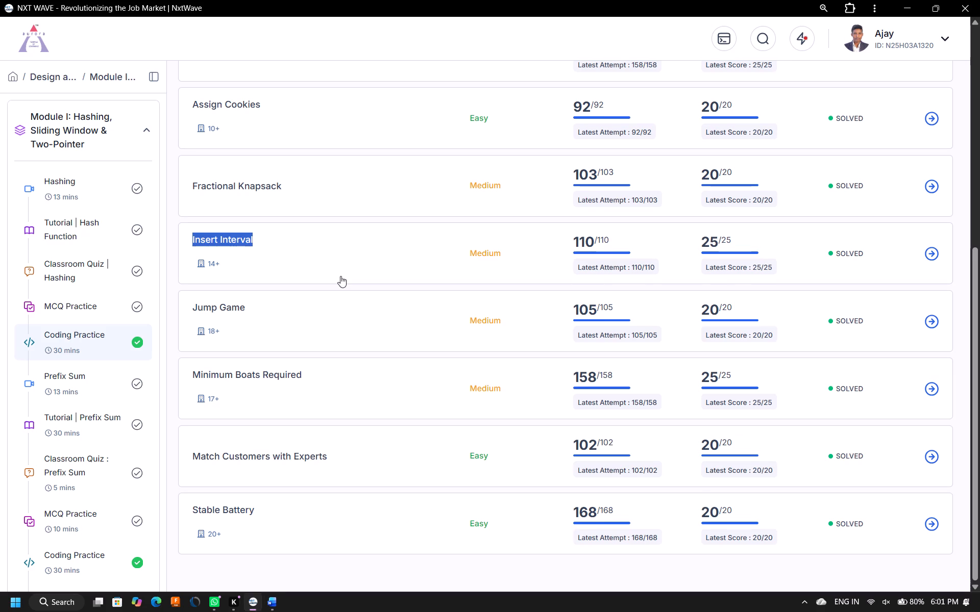
pyautogui.scroll(1, 340, 276)
pyautogui.moveTo(287, 217); pyautogui.dragTo(236, 217)
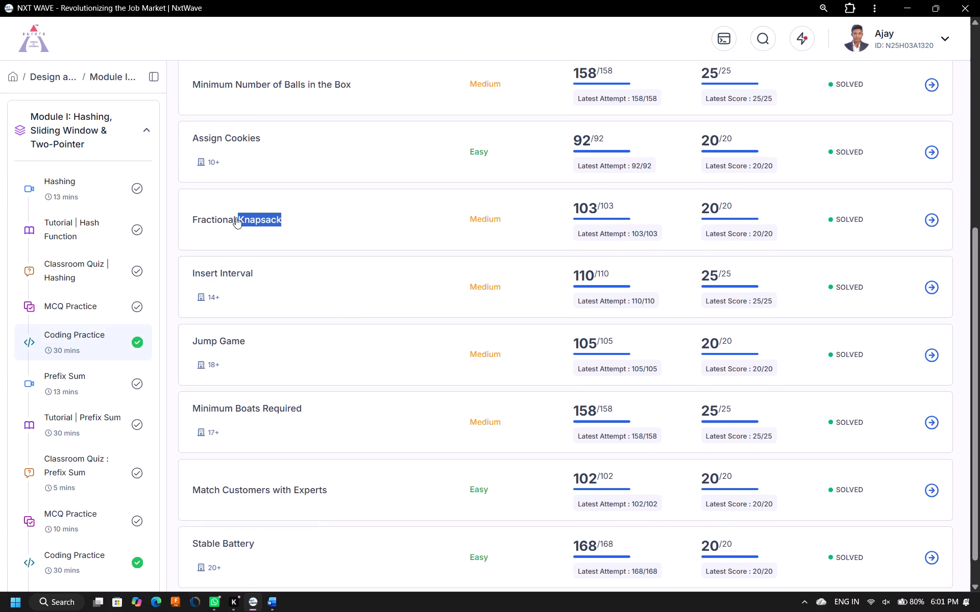
pyautogui.moveTo(236, 217); pyautogui.dragTo(192, 222)
pyautogui.hotkey('ctrl', 'c')
pyautogui.hotkey('ctrl', 'c')
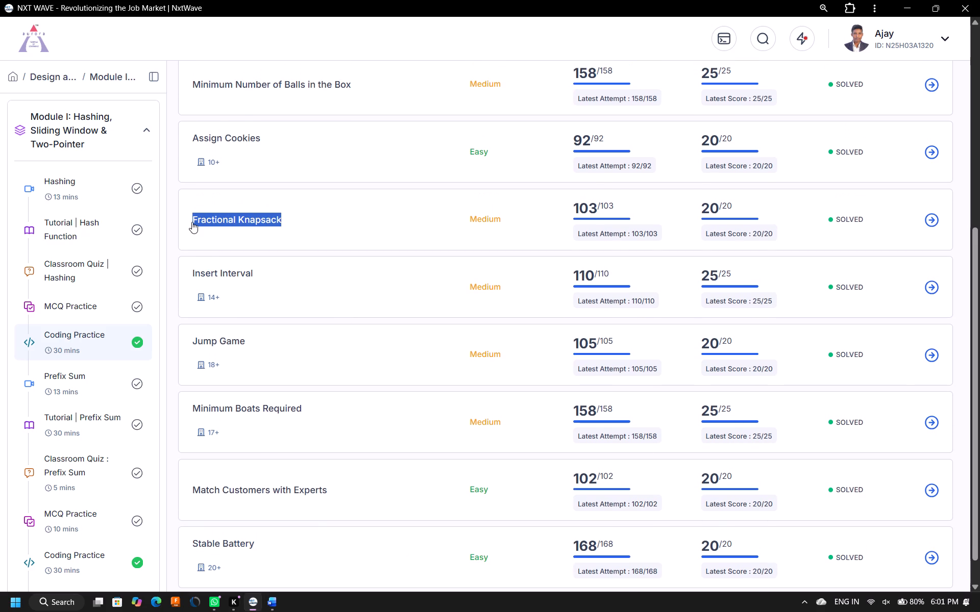
pyautogui.moveTo(192, 222); pyautogui.dragTo(258, 240)
# In Word, change the heading "7." above the fractionalKnapsack code to "7:- Fractional Knapsack", using the copied title.
pyautogui.hotkey('alt', 'Tab')
pyautogui.scroll(1, 258, 240)
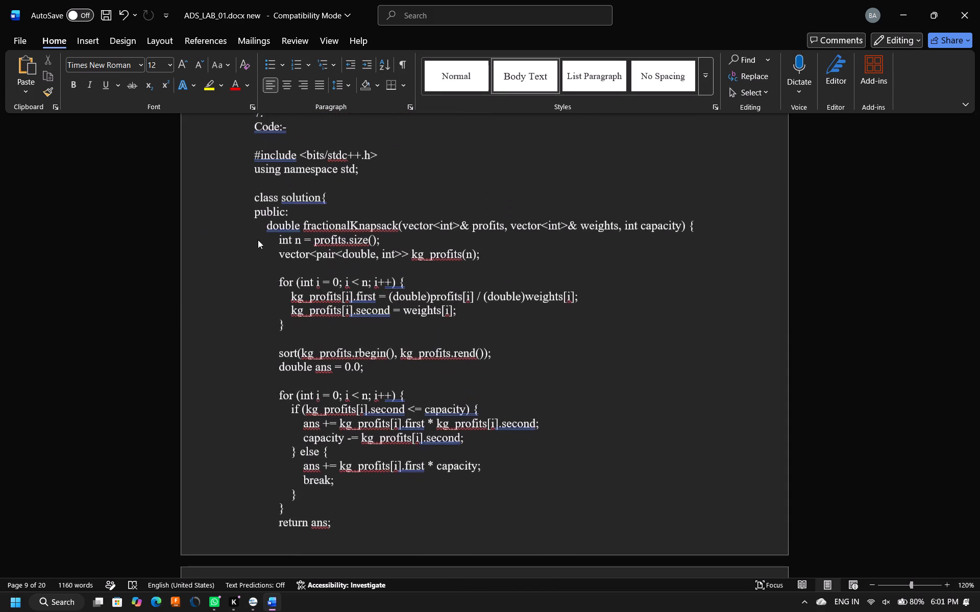
pyautogui.scroll(1, 258, 240)
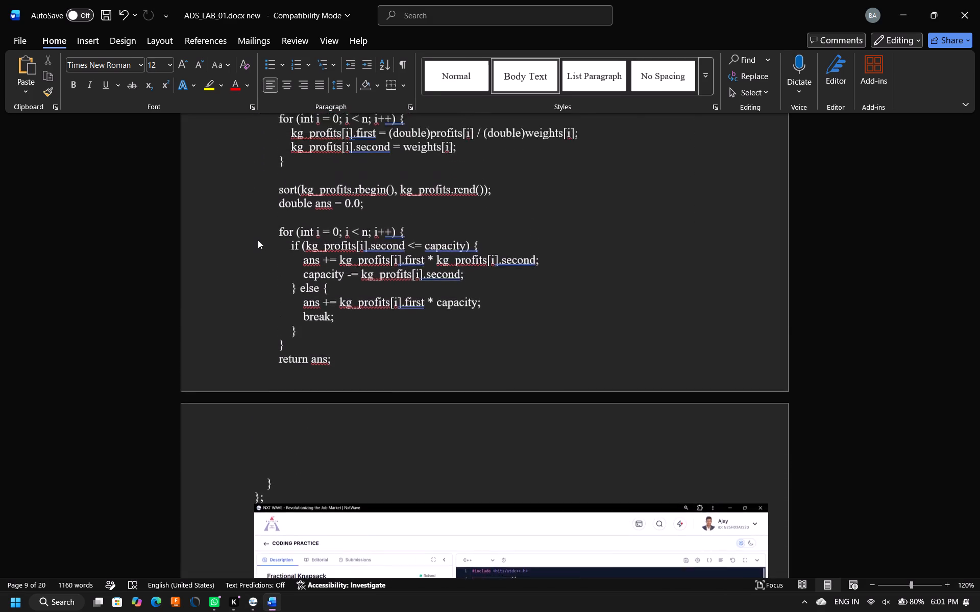
pyautogui.scroll(1, 258, 240)
pyautogui.click(278, 158)
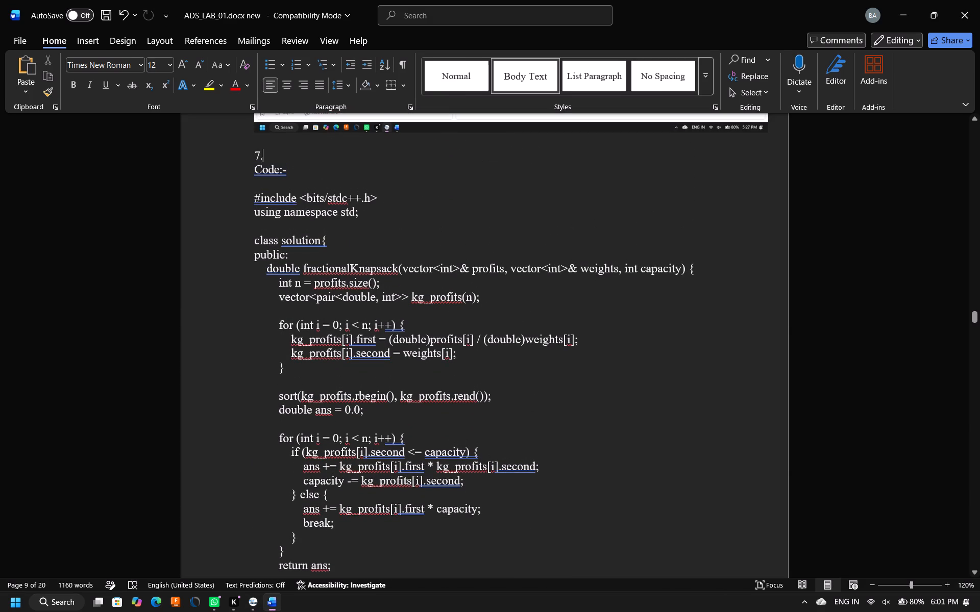
pyautogui.press('BackSpace')
pyautogui.write(':-')
pyautogui.press('space')
pyautogui.hotkey('ctrl', 'v')
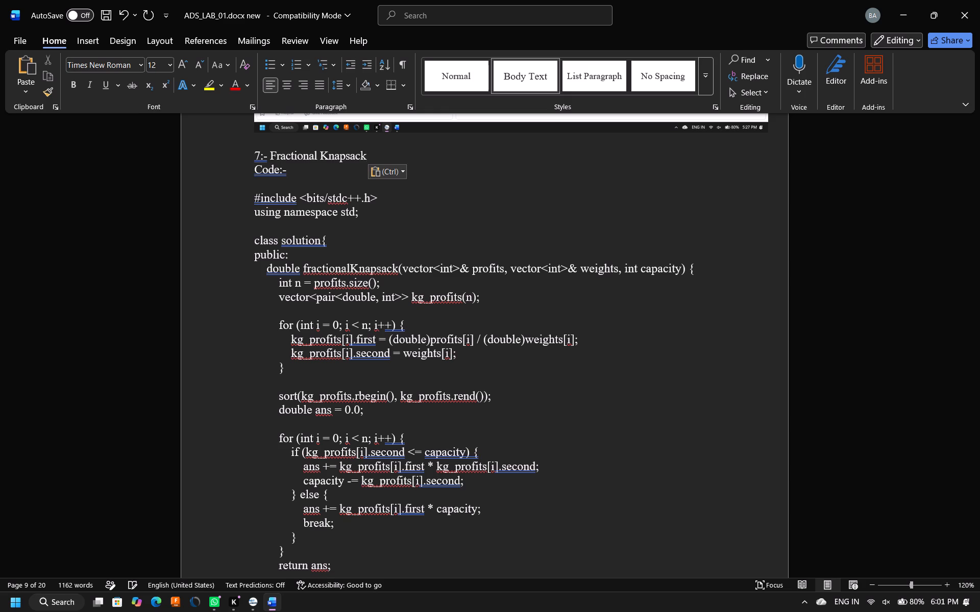
# Find the Jump Game section in the document, then copy the title Jump Game from the problem list in Chrome.
pyautogui.scroll(6, 278, 158)
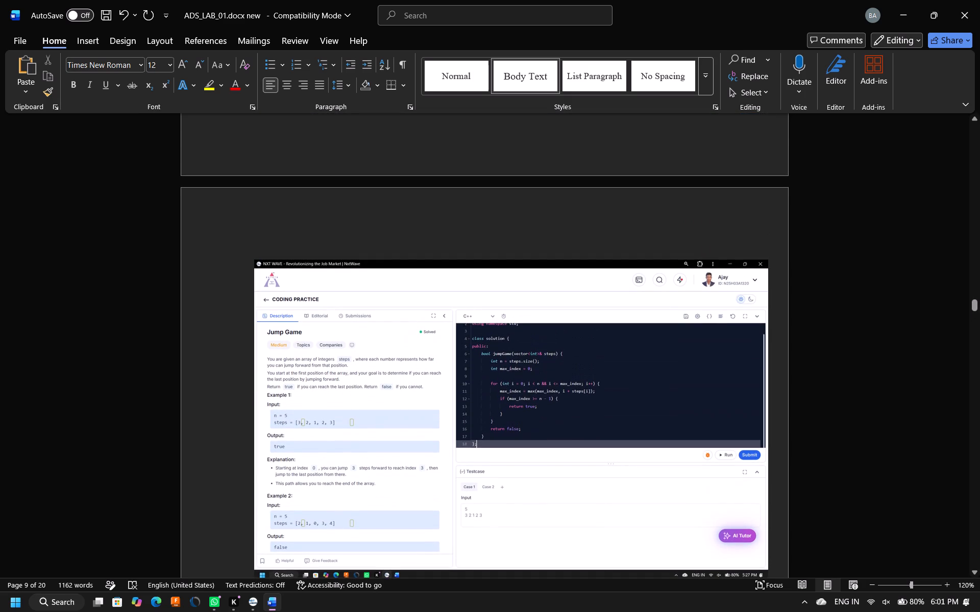
pyautogui.hotkey('alt', 'Tab')
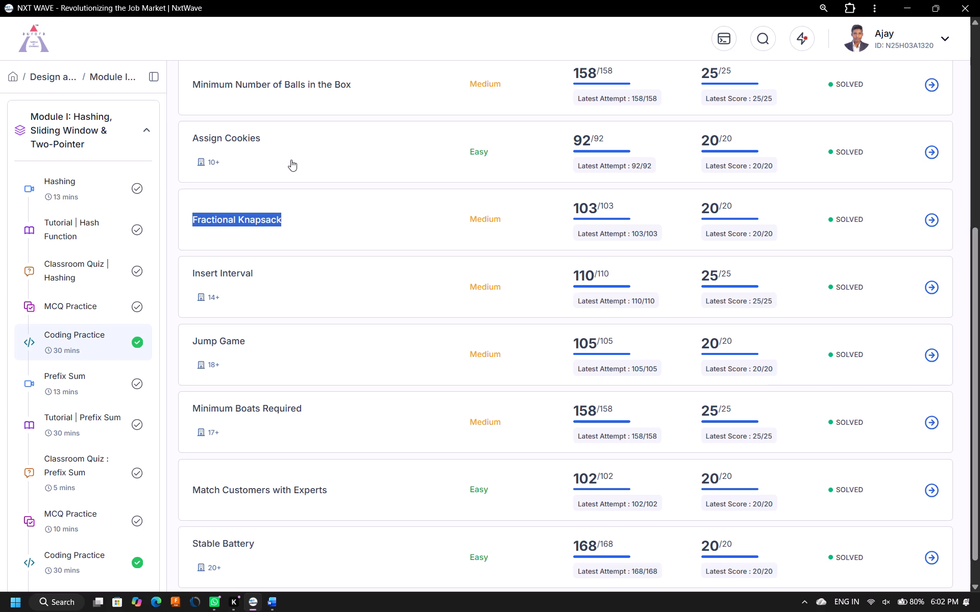
pyautogui.hotkey('alt', 'Tab')
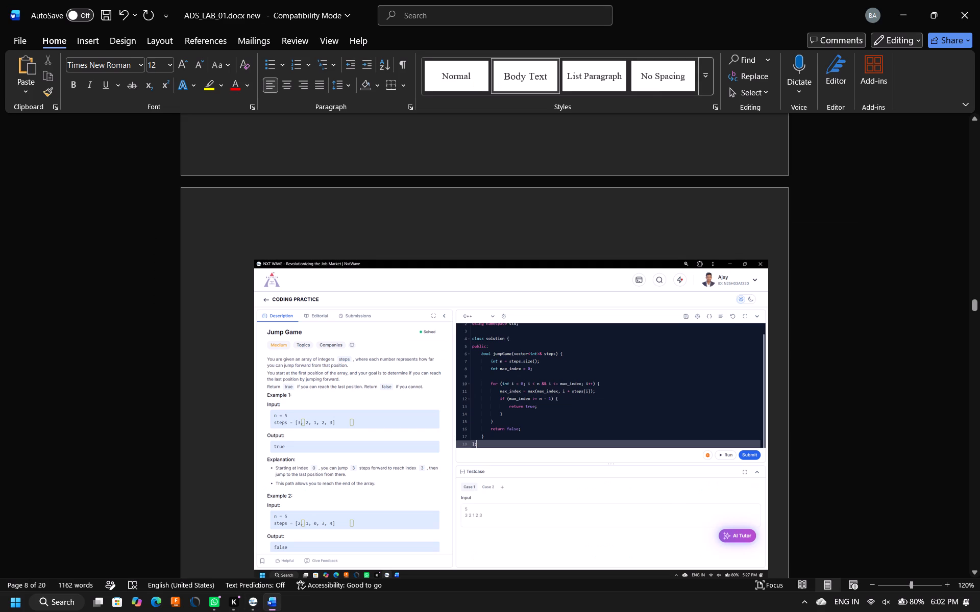
pyautogui.hotkey('alt', 'Tab')
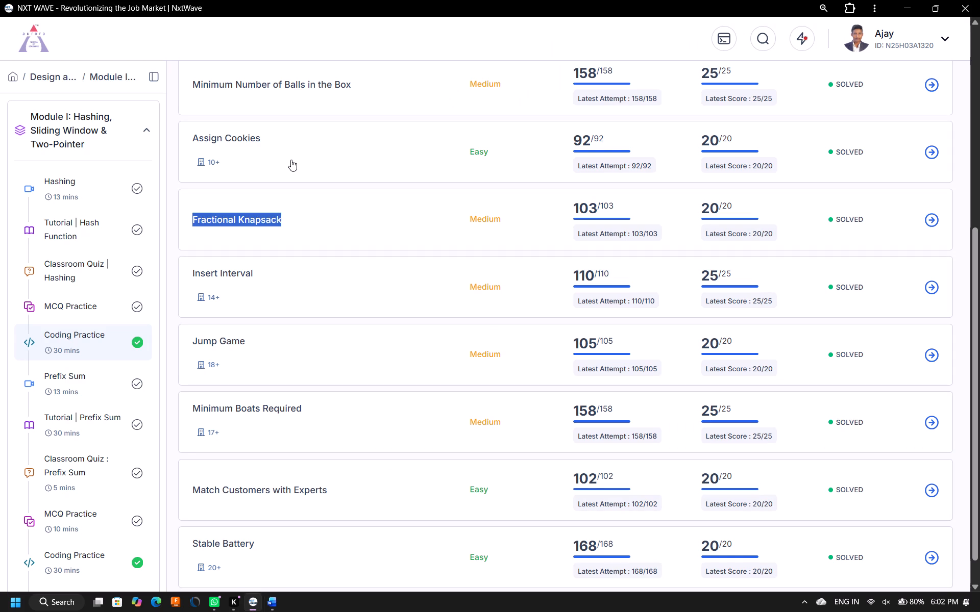
pyautogui.hotkey('alt', 'Tab')
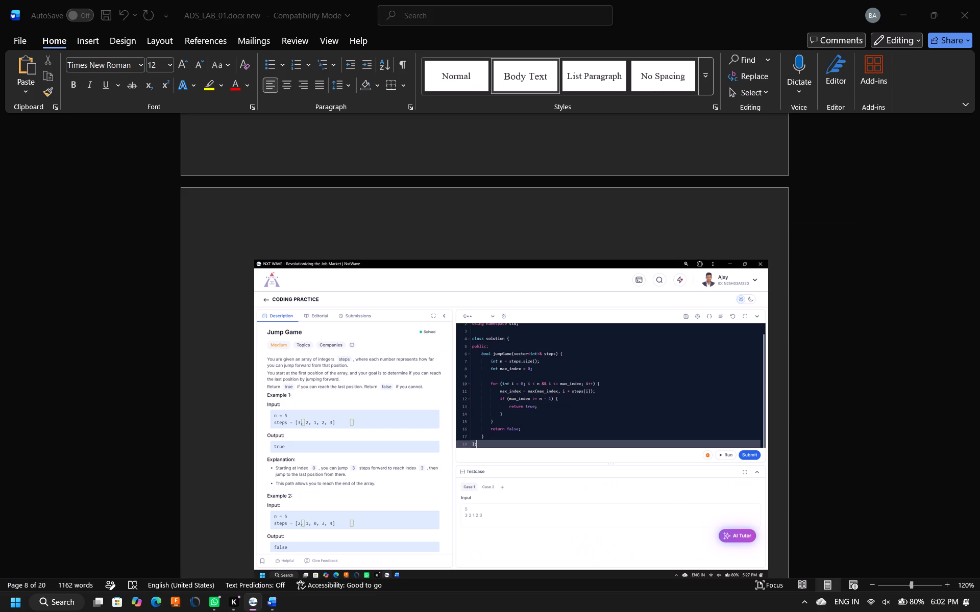
pyautogui.hotkey('alt', 'Tab')
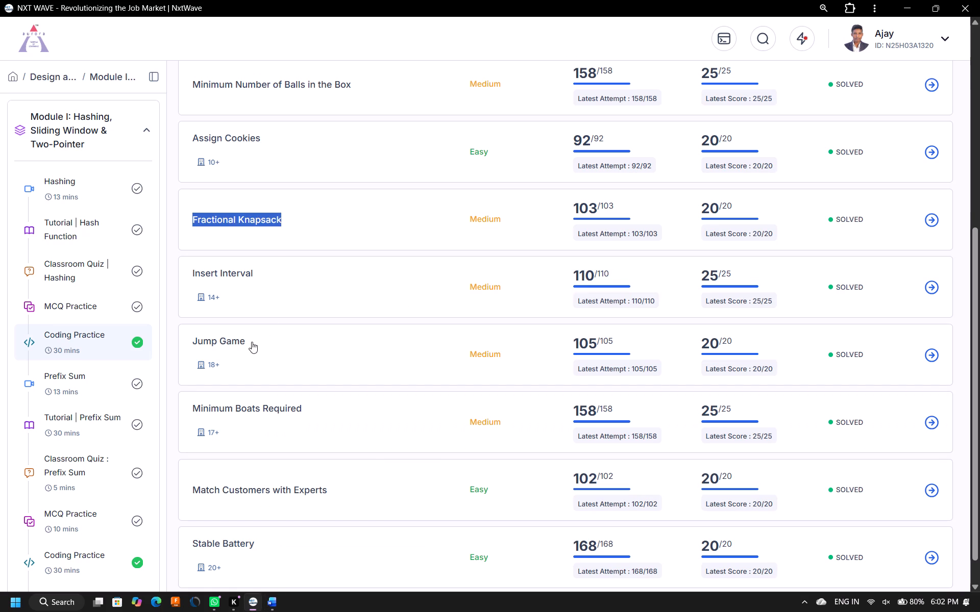
pyautogui.click(249, 344)
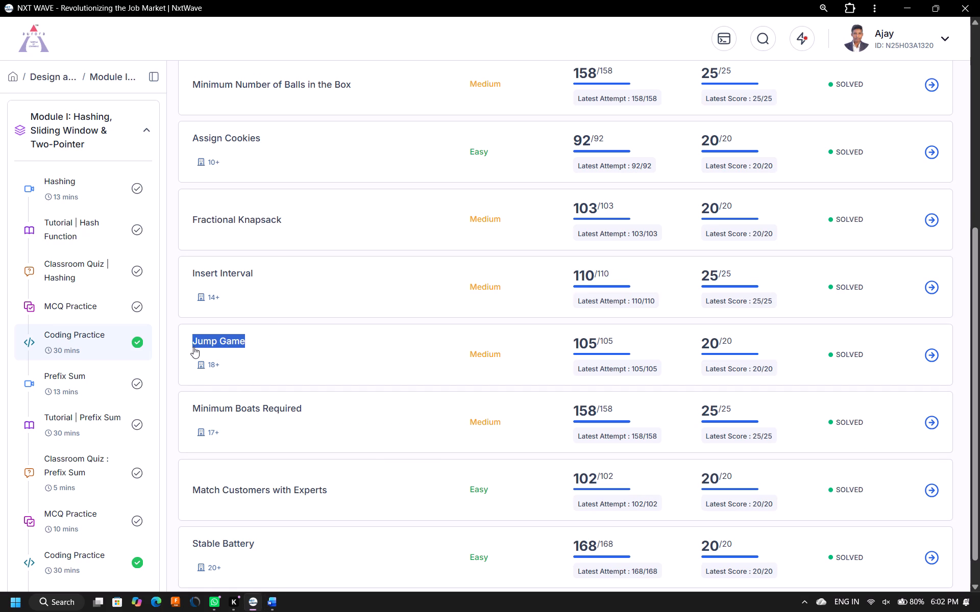
pyautogui.hotkey('ctrl', 'c')
pyautogui.hotkey('ctrl', 'c')
# In Word, paste the copied title Jump Game into the empty numbered heading 6 above the jumpGame code.
pyautogui.hotkey('alt', 'Tab')
pyautogui.scroll(5, 251, 340)
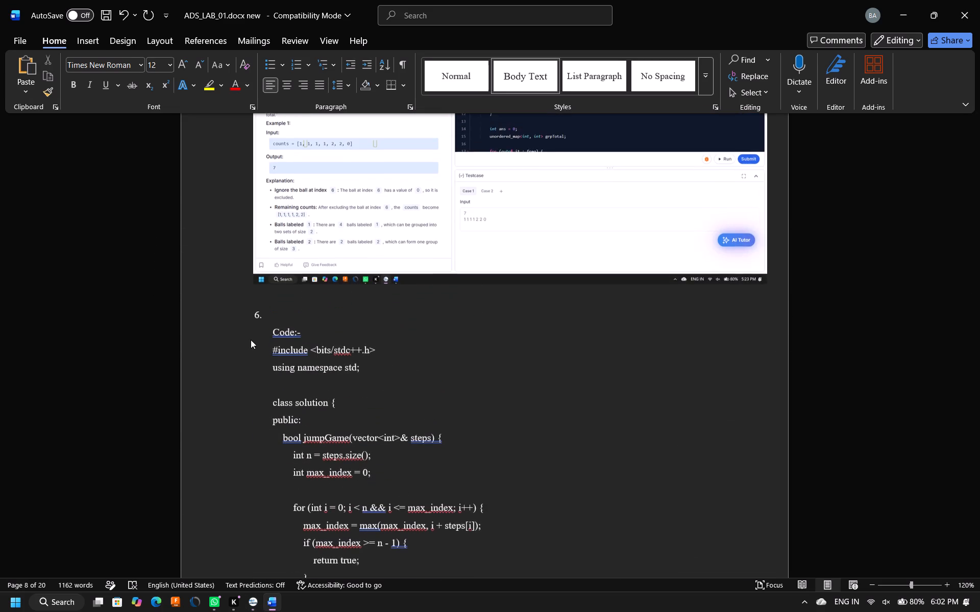
pyautogui.scroll(1, 251, 340)
pyautogui.click(278, 323)
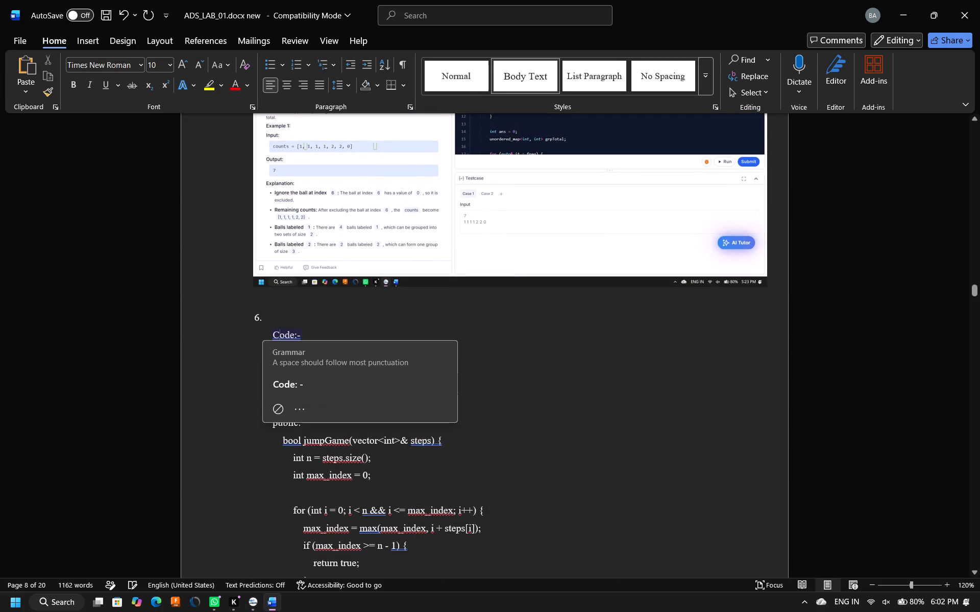
pyautogui.click(275, 312)
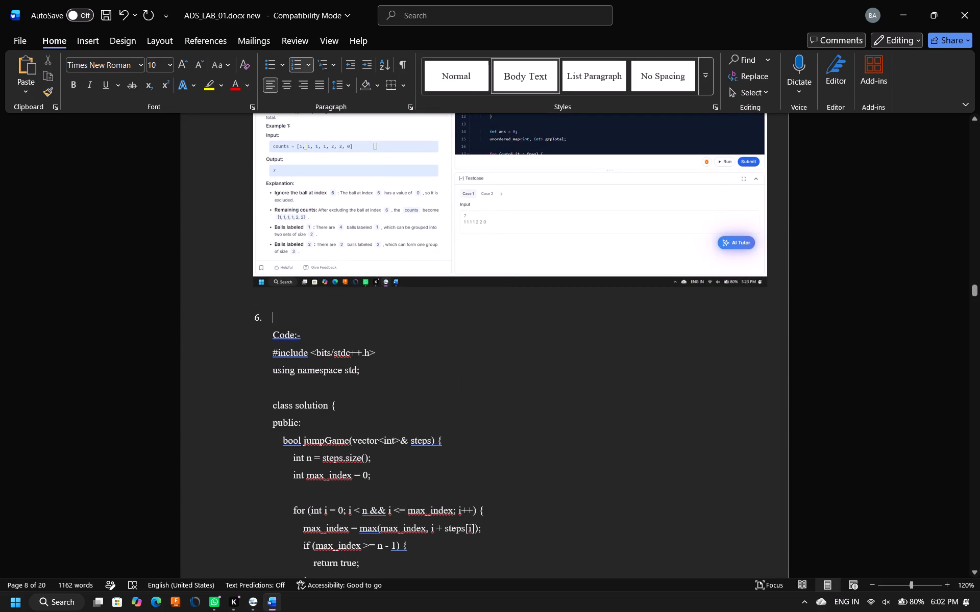
pyautogui.press('BackSpace')
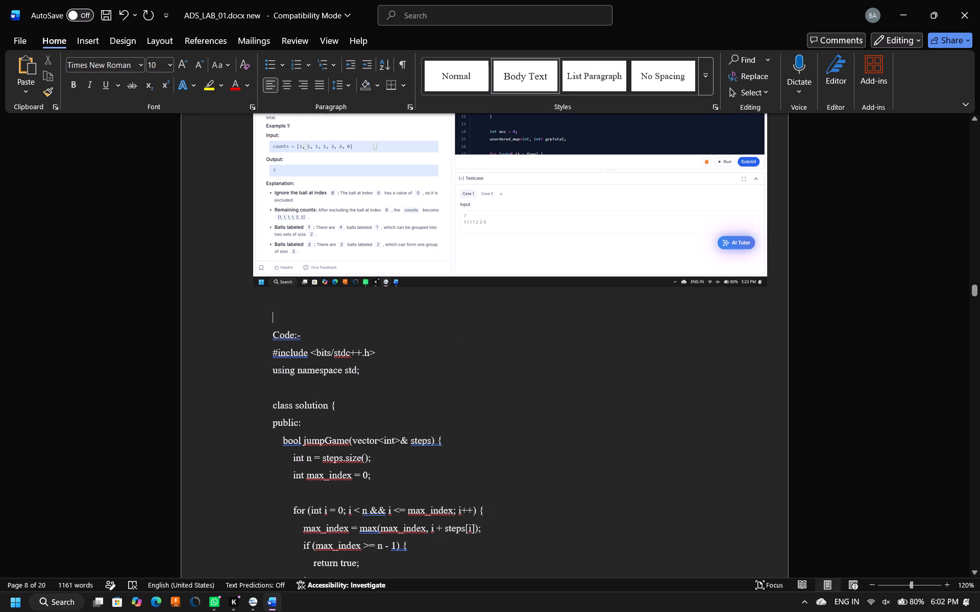
pyautogui.hotkey('ctrl', 'z')
pyautogui.hotkey('ctrl', 'v')
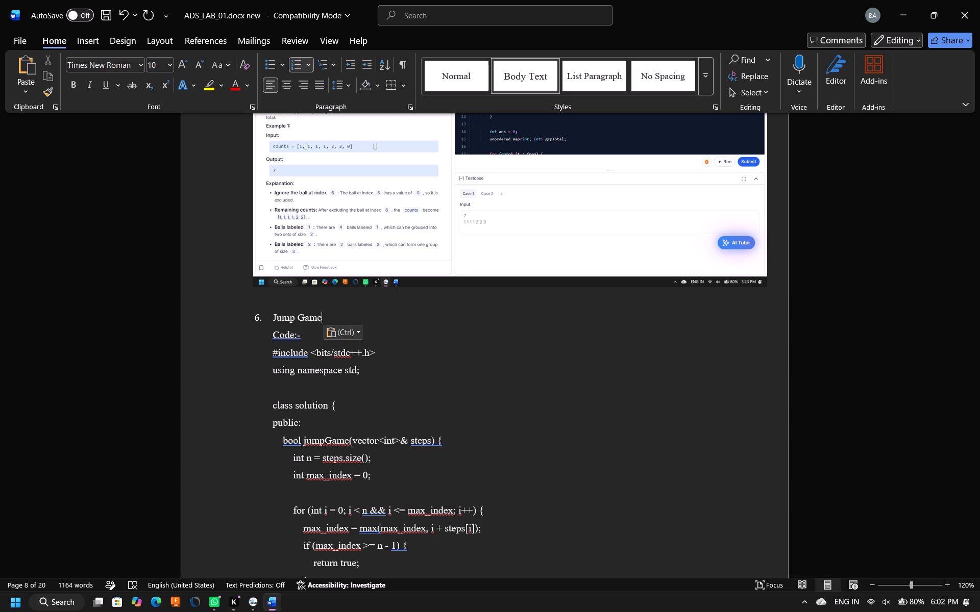
pyautogui.press('Left')
pyautogui.press('Left')
pyautogui.press('Left')
pyautogui.press('Left')
# Set the font size of the Jump Game heading text to 12.
pyautogui.moveTo(274, 313); pyautogui.dragTo(330, 319)
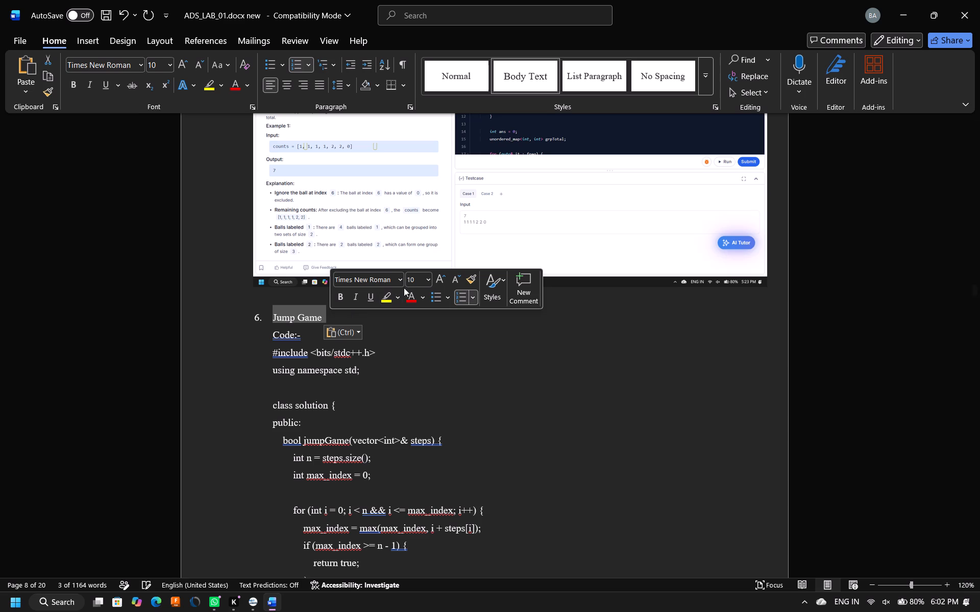
pyautogui.click(425, 282)
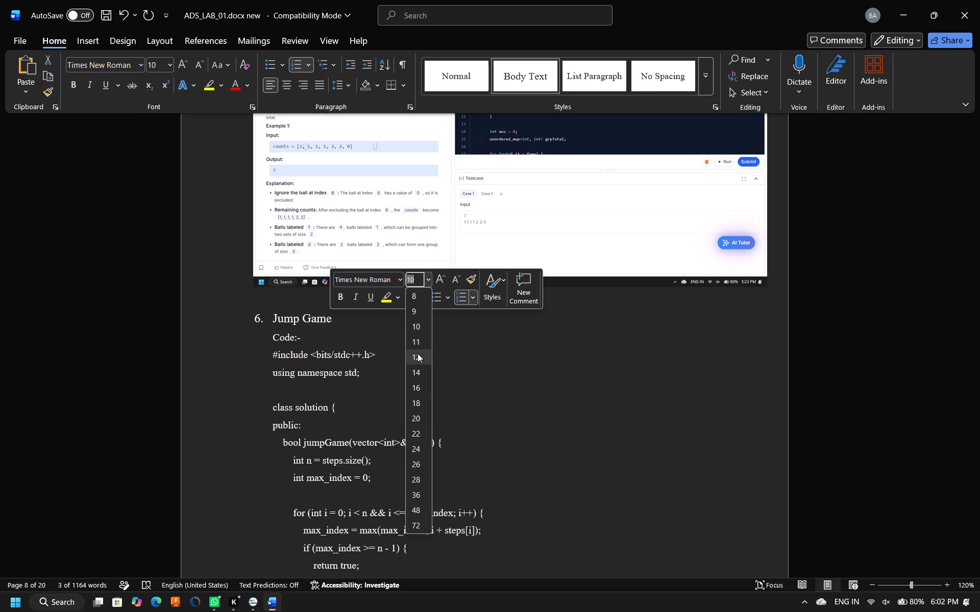
pyautogui.click(418, 353)
# Insert ":-" directly before Jump Game in heading 6.
pyautogui.click(273, 319)
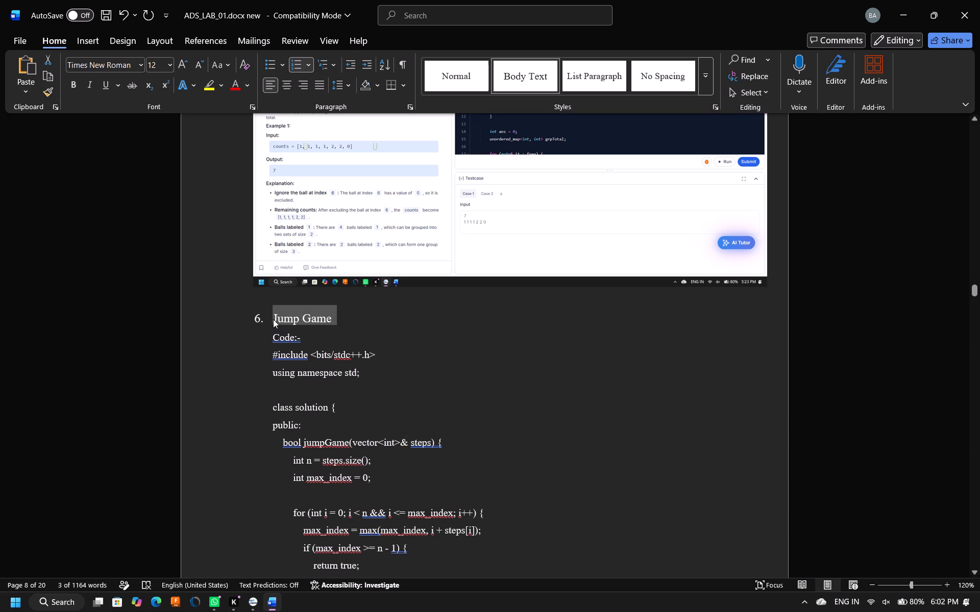
pyautogui.hotkey('shift', ':')
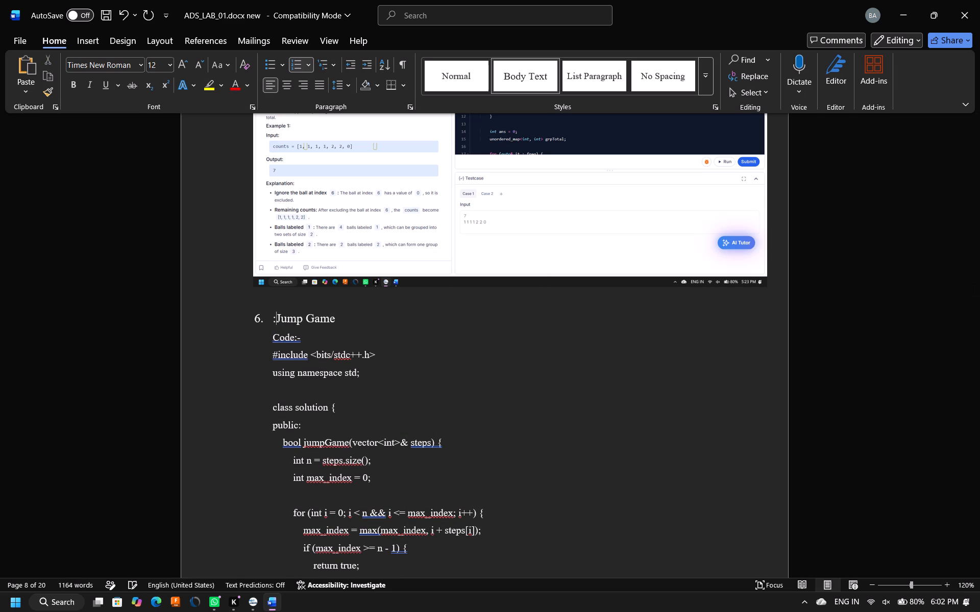
pyautogui.press('-')
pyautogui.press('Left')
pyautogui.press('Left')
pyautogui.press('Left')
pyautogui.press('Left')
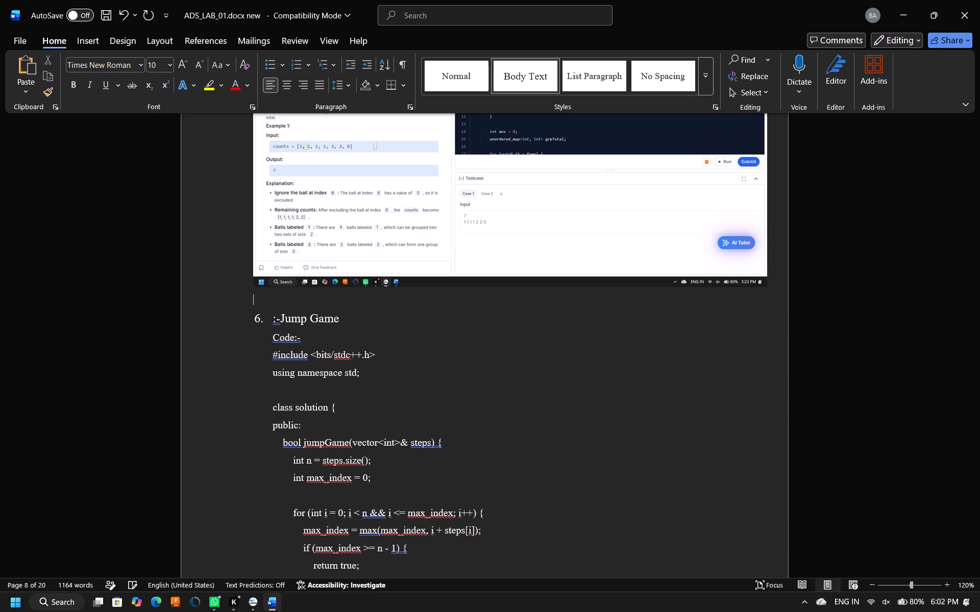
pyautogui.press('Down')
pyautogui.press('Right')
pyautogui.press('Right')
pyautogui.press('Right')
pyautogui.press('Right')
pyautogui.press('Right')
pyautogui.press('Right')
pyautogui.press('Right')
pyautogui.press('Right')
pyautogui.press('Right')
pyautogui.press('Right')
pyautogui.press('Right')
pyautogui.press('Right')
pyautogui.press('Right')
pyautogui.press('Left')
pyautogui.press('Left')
# Find the section before Jump Game in the document, then copy its title Minimum Number of Balls in the Box from the problem list in Chrome.
pyautogui.scroll(1, 273, 319)
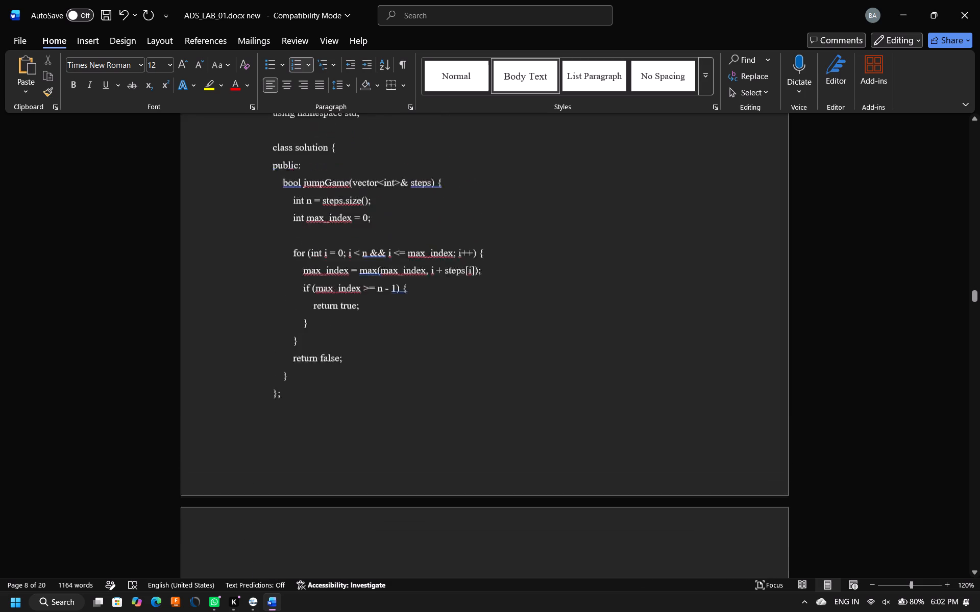
pyautogui.scroll(4, 273, 319)
pyautogui.scroll(-4, 273, 319)
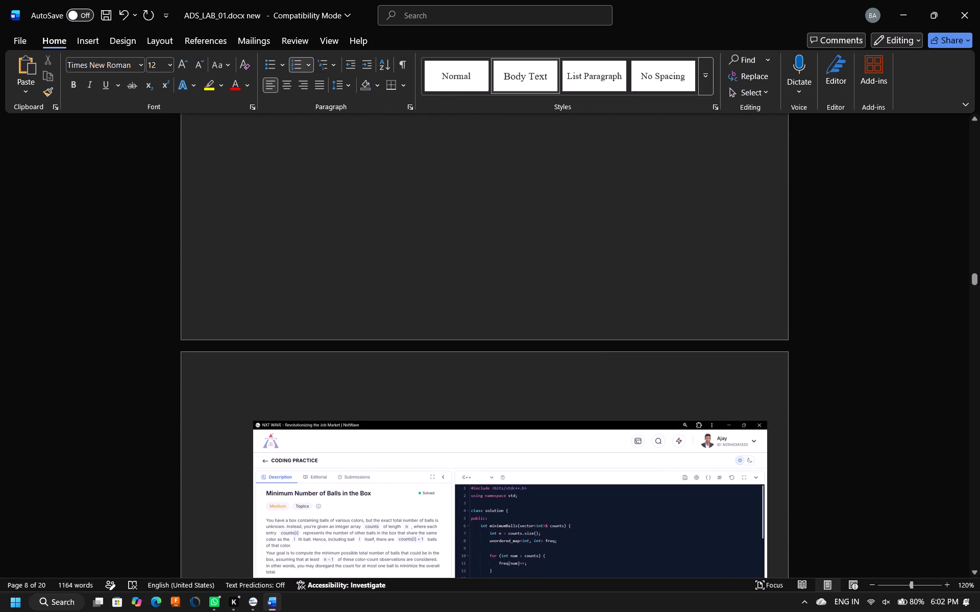
pyautogui.hotkey('alt', 'Tab')
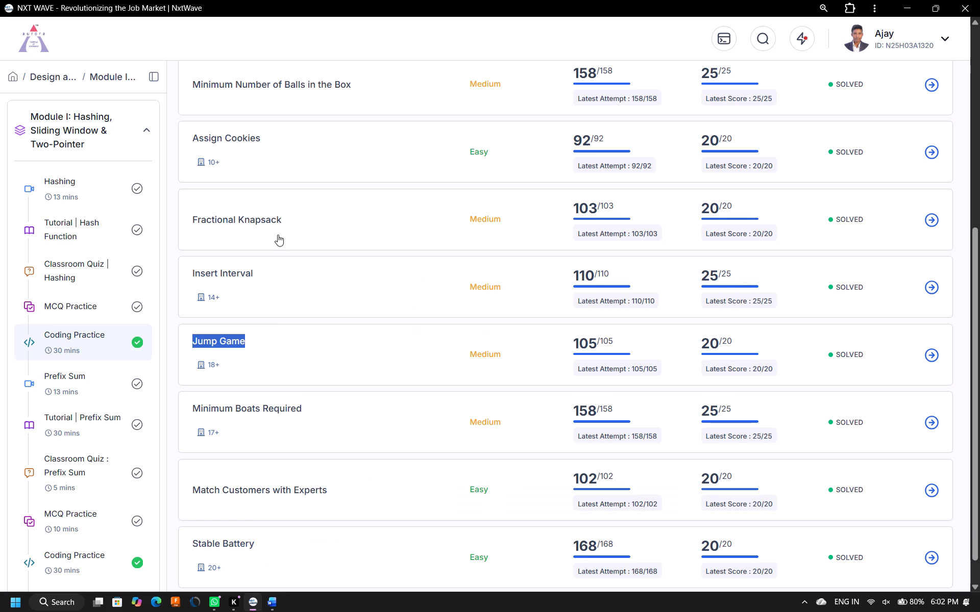
pyautogui.hotkey('alt', 'Tab')
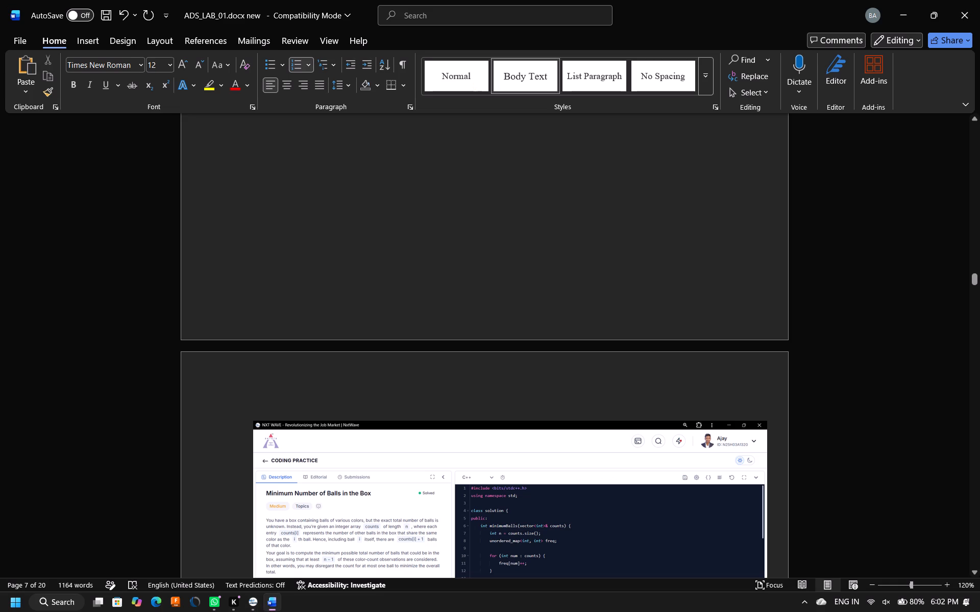
pyautogui.hotkey('alt', 'Tab')
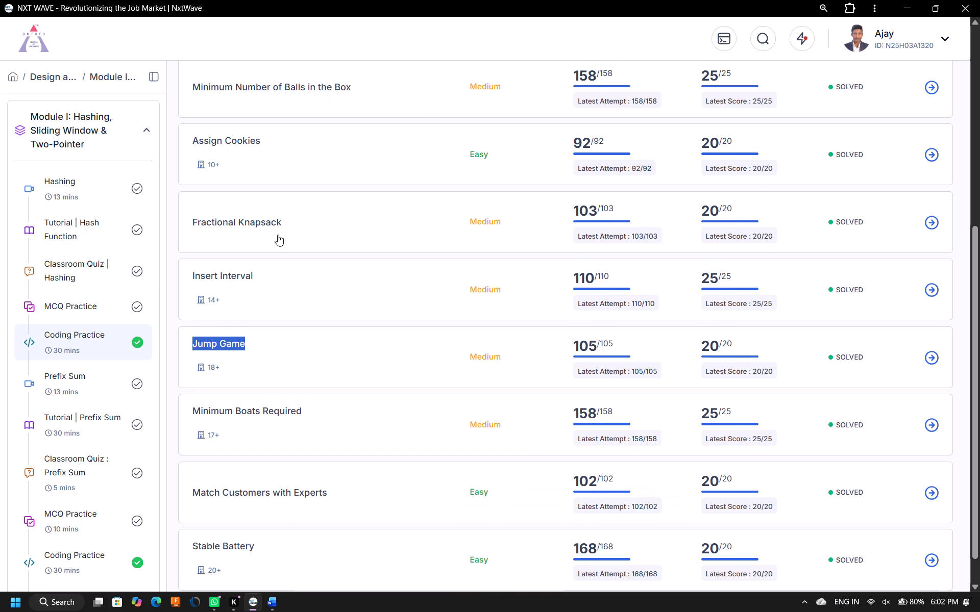
pyautogui.scroll(1, 278, 235)
pyautogui.moveTo(352, 142); pyautogui.dragTo(314, 142)
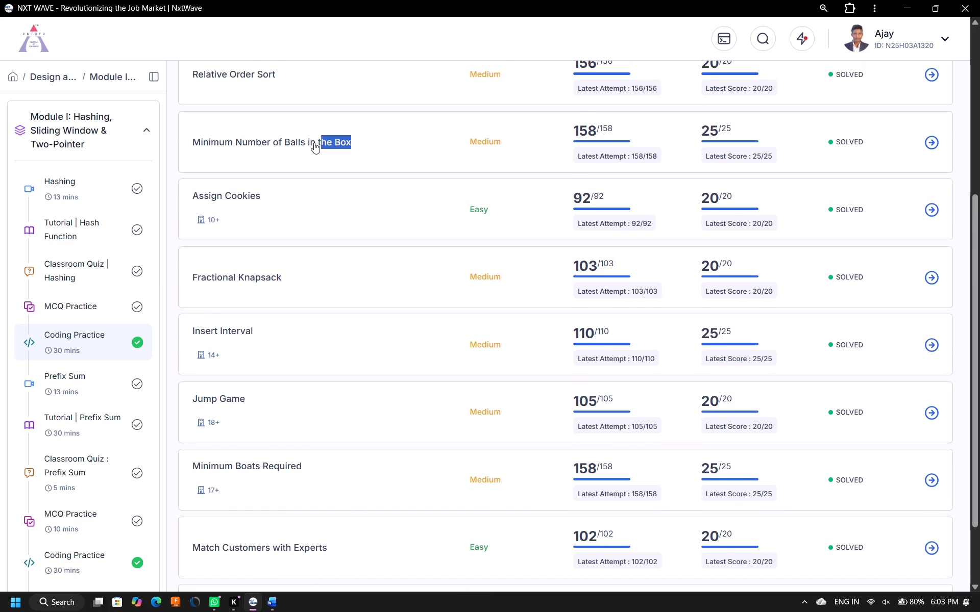
pyautogui.moveTo(314, 142); pyautogui.dragTo(193, 150)
pyautogui.hotkey('ctrl', 'c')
pyautogui.hotkey('ctrl', 'c')
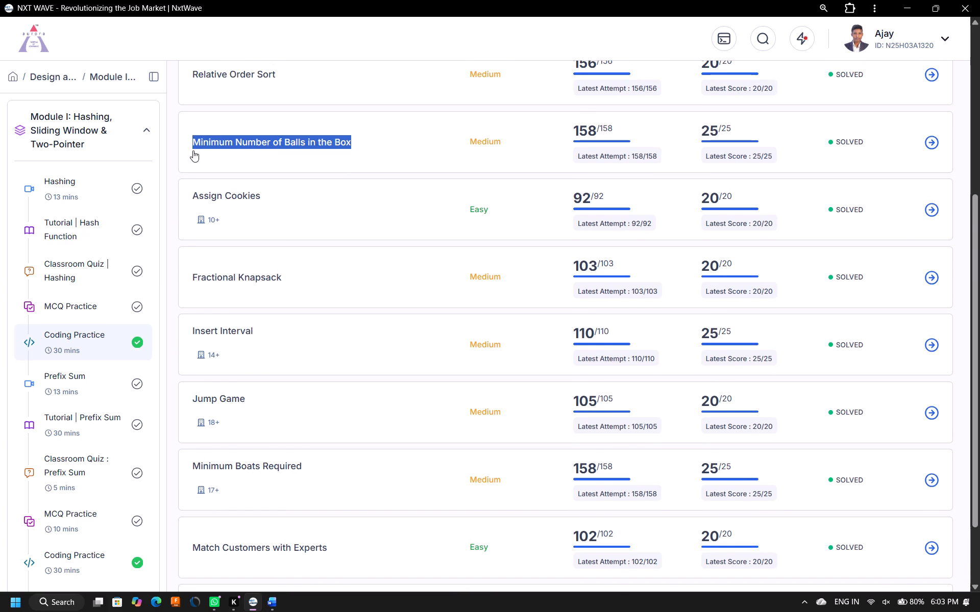
pyautogui.moveTo(193, 150); pyautogui.dragTo(309, 166)
# In Word, insert an empty numbered heading 5 above the minimumBalls code, leaving Code:- on its own unnumbered line below it.
pyautogui.hotkey('alt', 'Tab')
pyautogui.scroll(4, 309, 166)
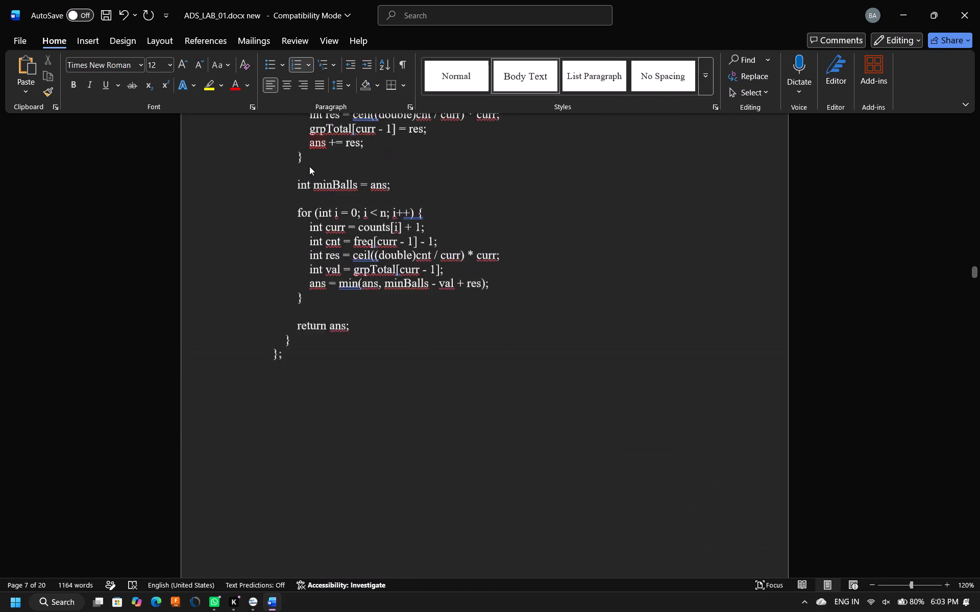
pyautogui.scroll(4, 309, 166)
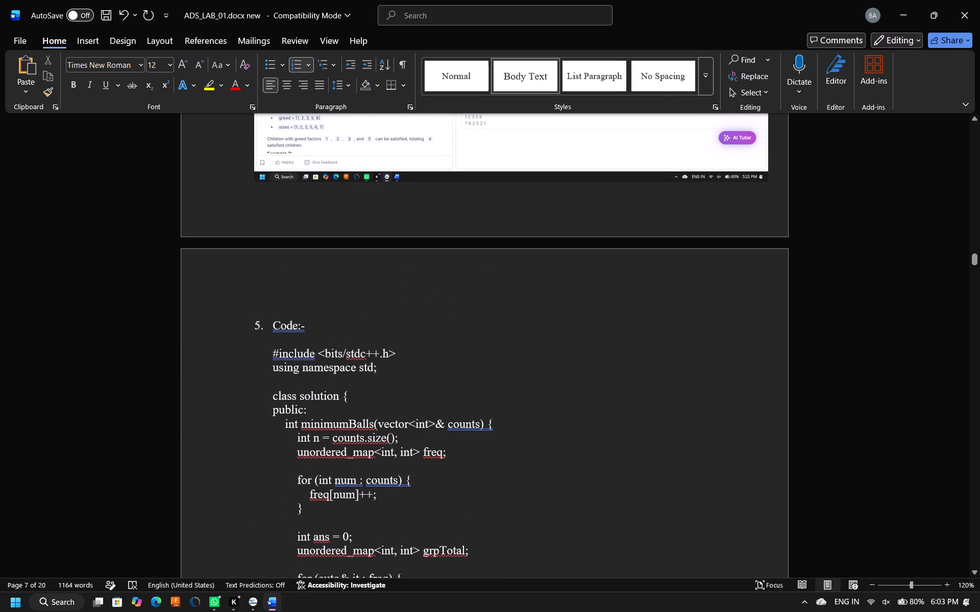
pyautogui.click(272, 320)
pyautogui.press('Return')
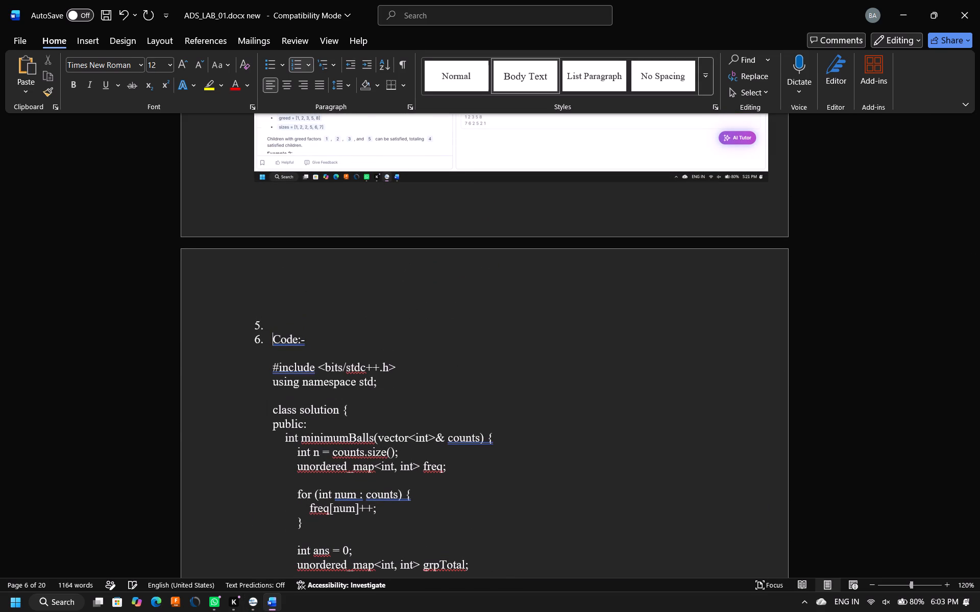
pyautogui.press('BackSpace')
pyautogui.press('Up')
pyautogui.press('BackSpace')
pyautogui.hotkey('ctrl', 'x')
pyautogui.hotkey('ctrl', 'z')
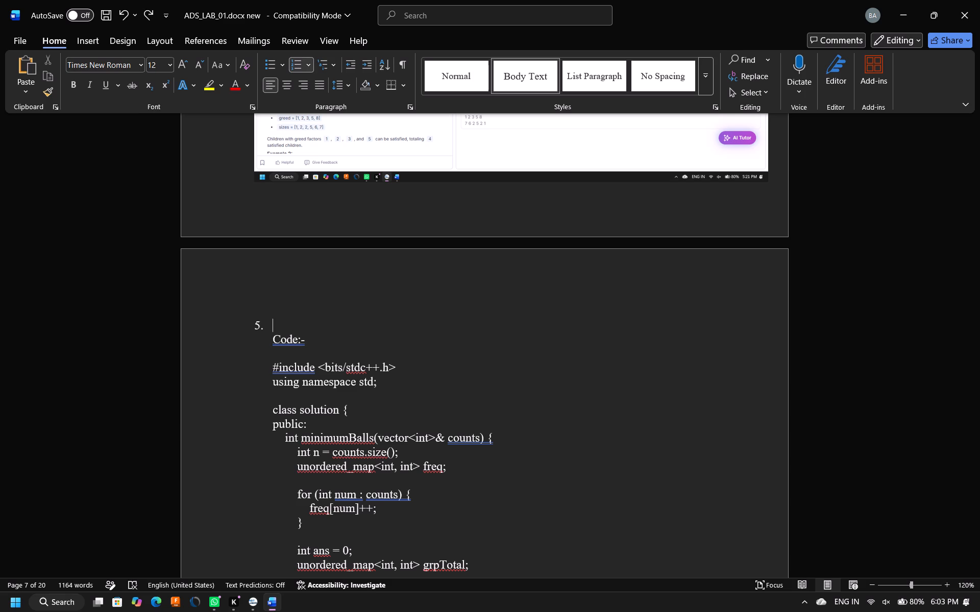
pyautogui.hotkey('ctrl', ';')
# Fill heading 5 with ":- " followed by the copied title Minimum Number of Balls in the Box.
pyautogui.write(':-')
pyautogui.press('space')
pyautogui.hotkey('ctrl', 'v')
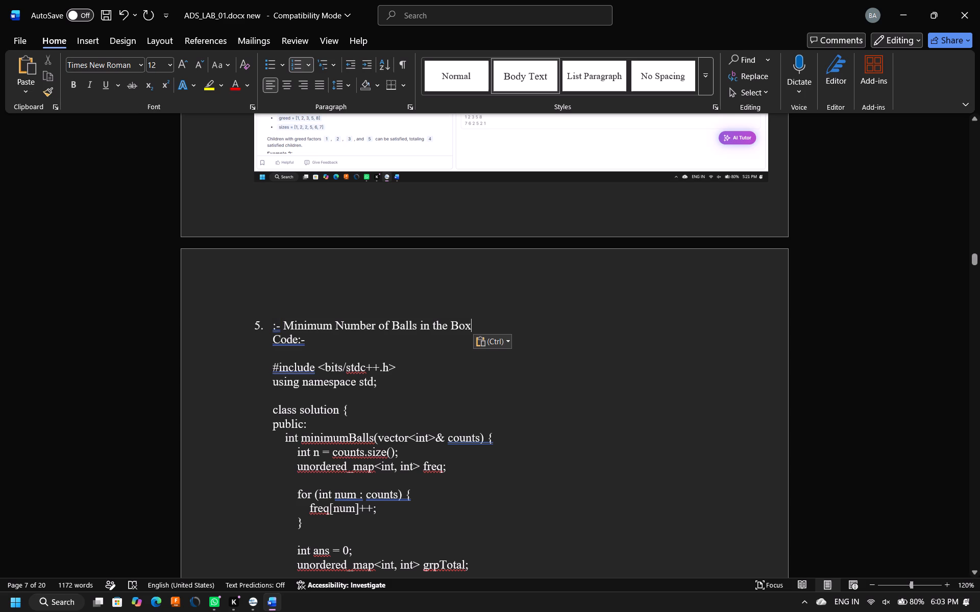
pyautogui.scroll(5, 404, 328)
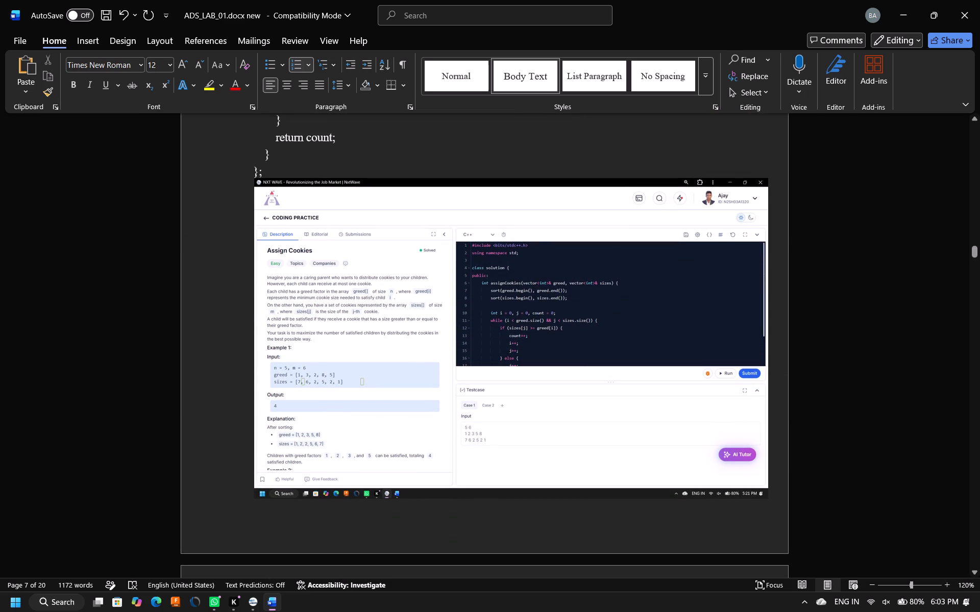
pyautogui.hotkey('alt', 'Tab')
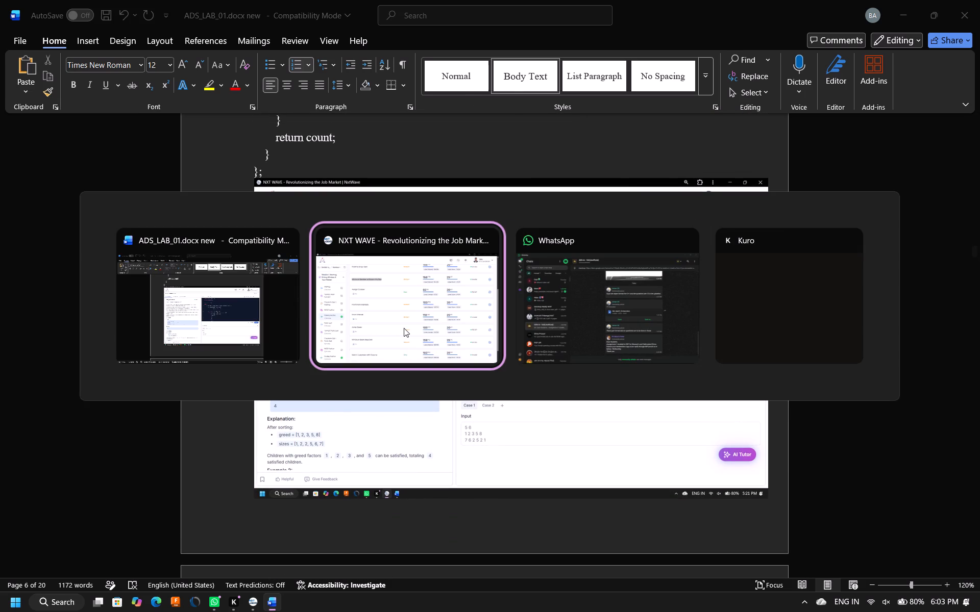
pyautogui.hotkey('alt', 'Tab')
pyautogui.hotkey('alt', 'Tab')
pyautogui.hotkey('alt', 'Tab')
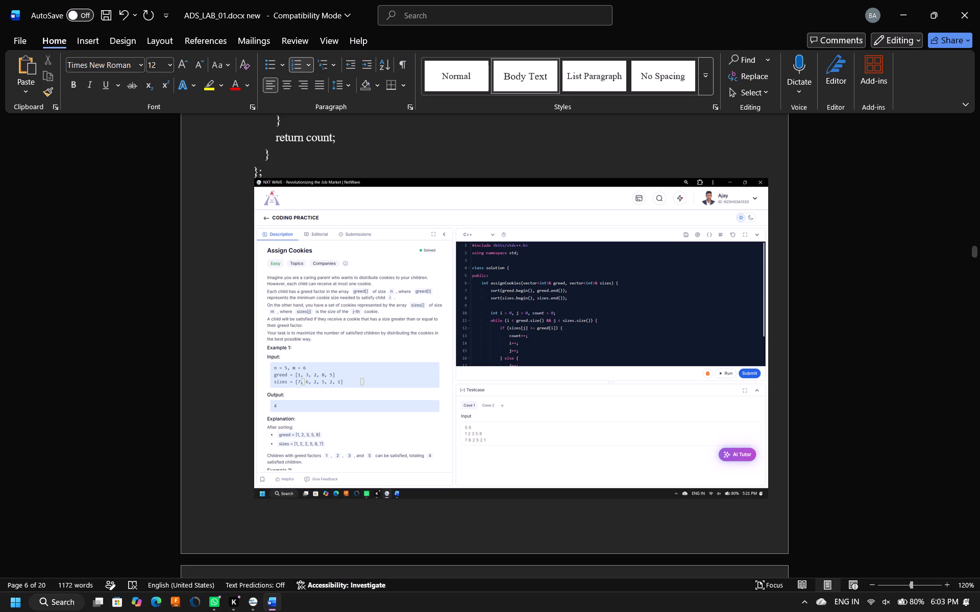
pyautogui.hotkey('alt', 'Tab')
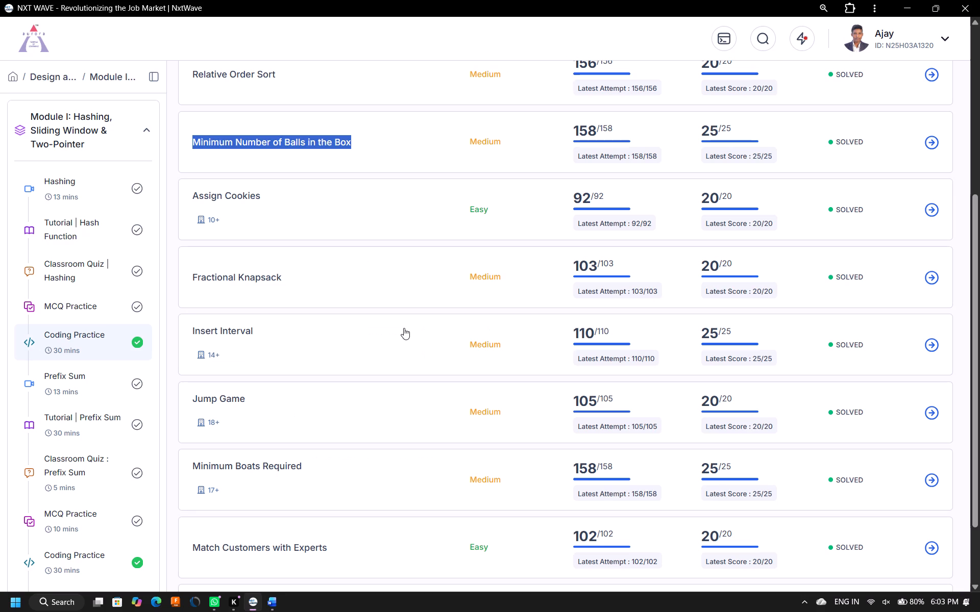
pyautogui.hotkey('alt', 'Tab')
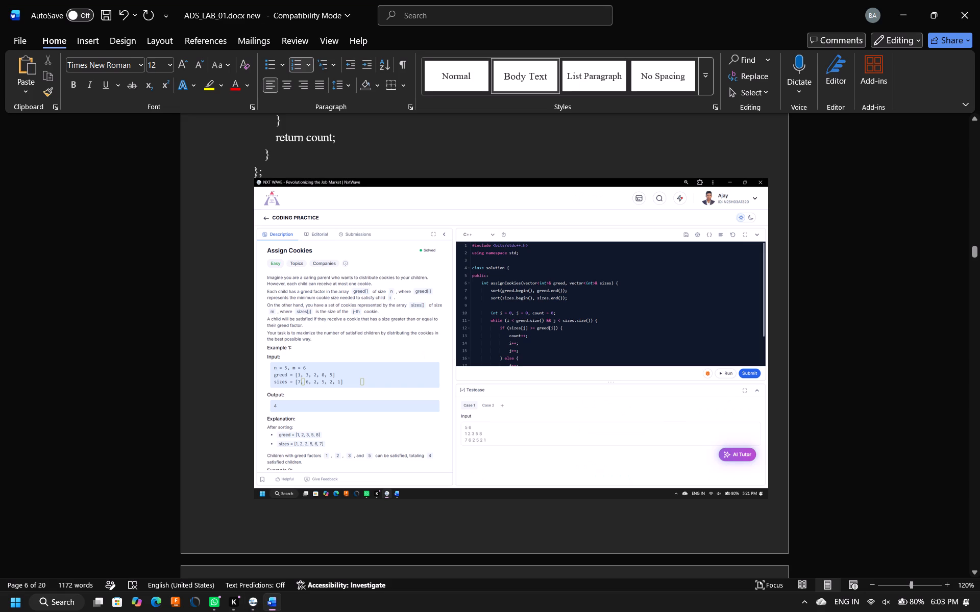